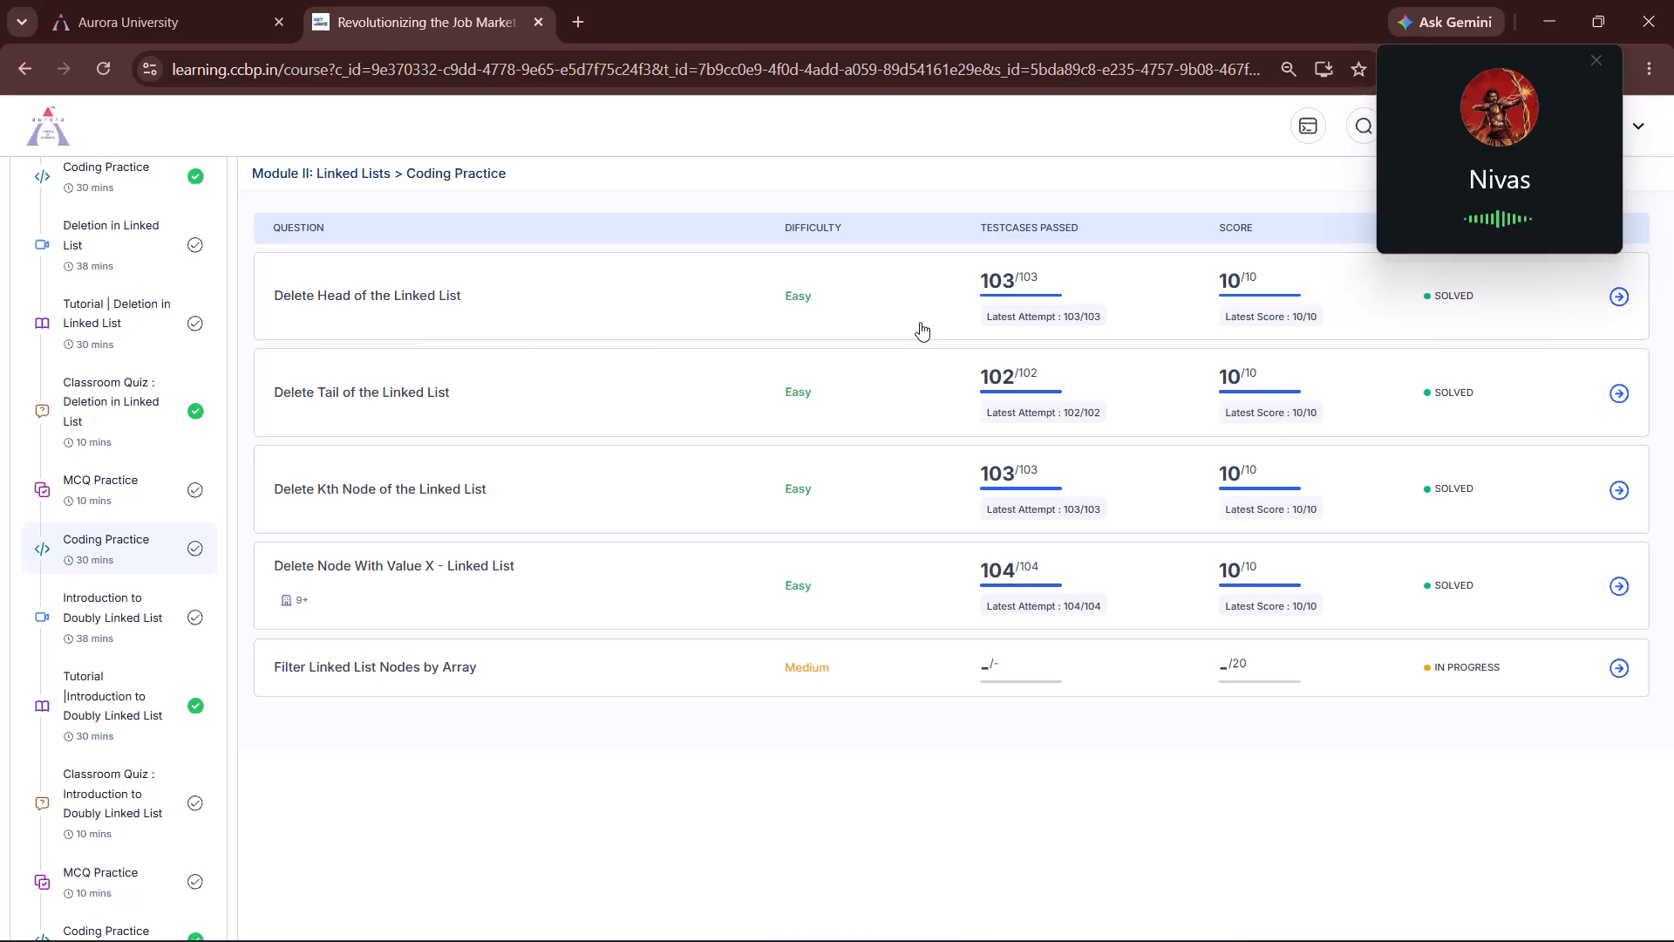
# Open the Length of Linked List problem from the Coding Practice set under Introduction to Linked List in Module II: Linked Lists.
pyautogui.scroll(5, 112, 372)
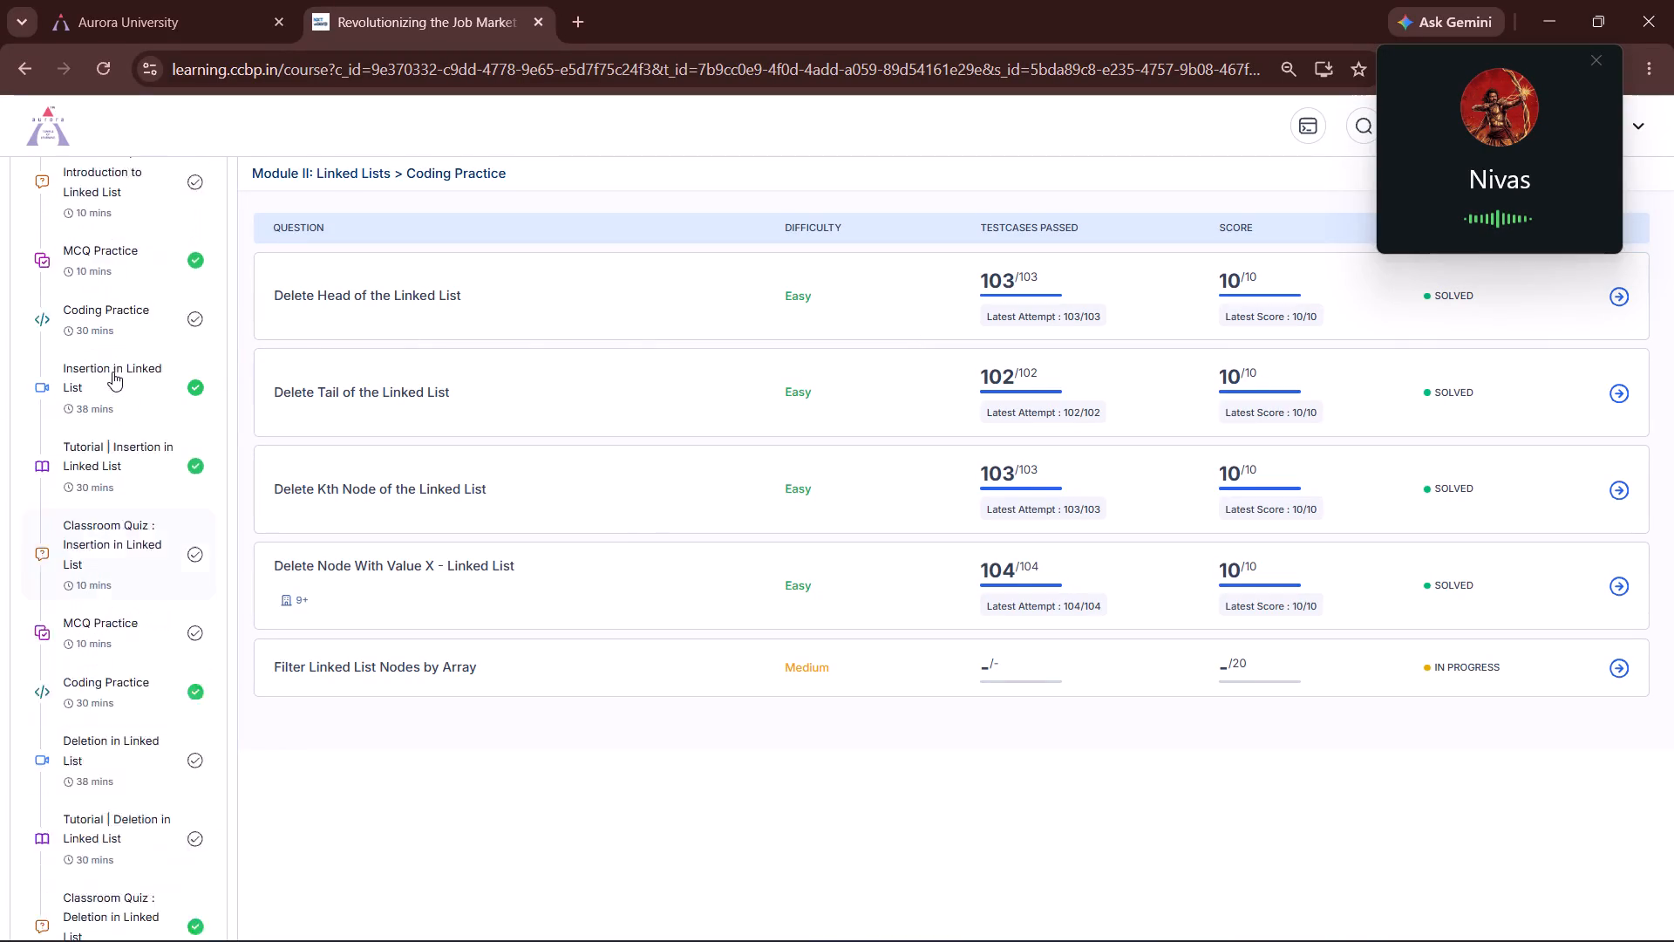
pyautogui.scroll(6, 112, 372)
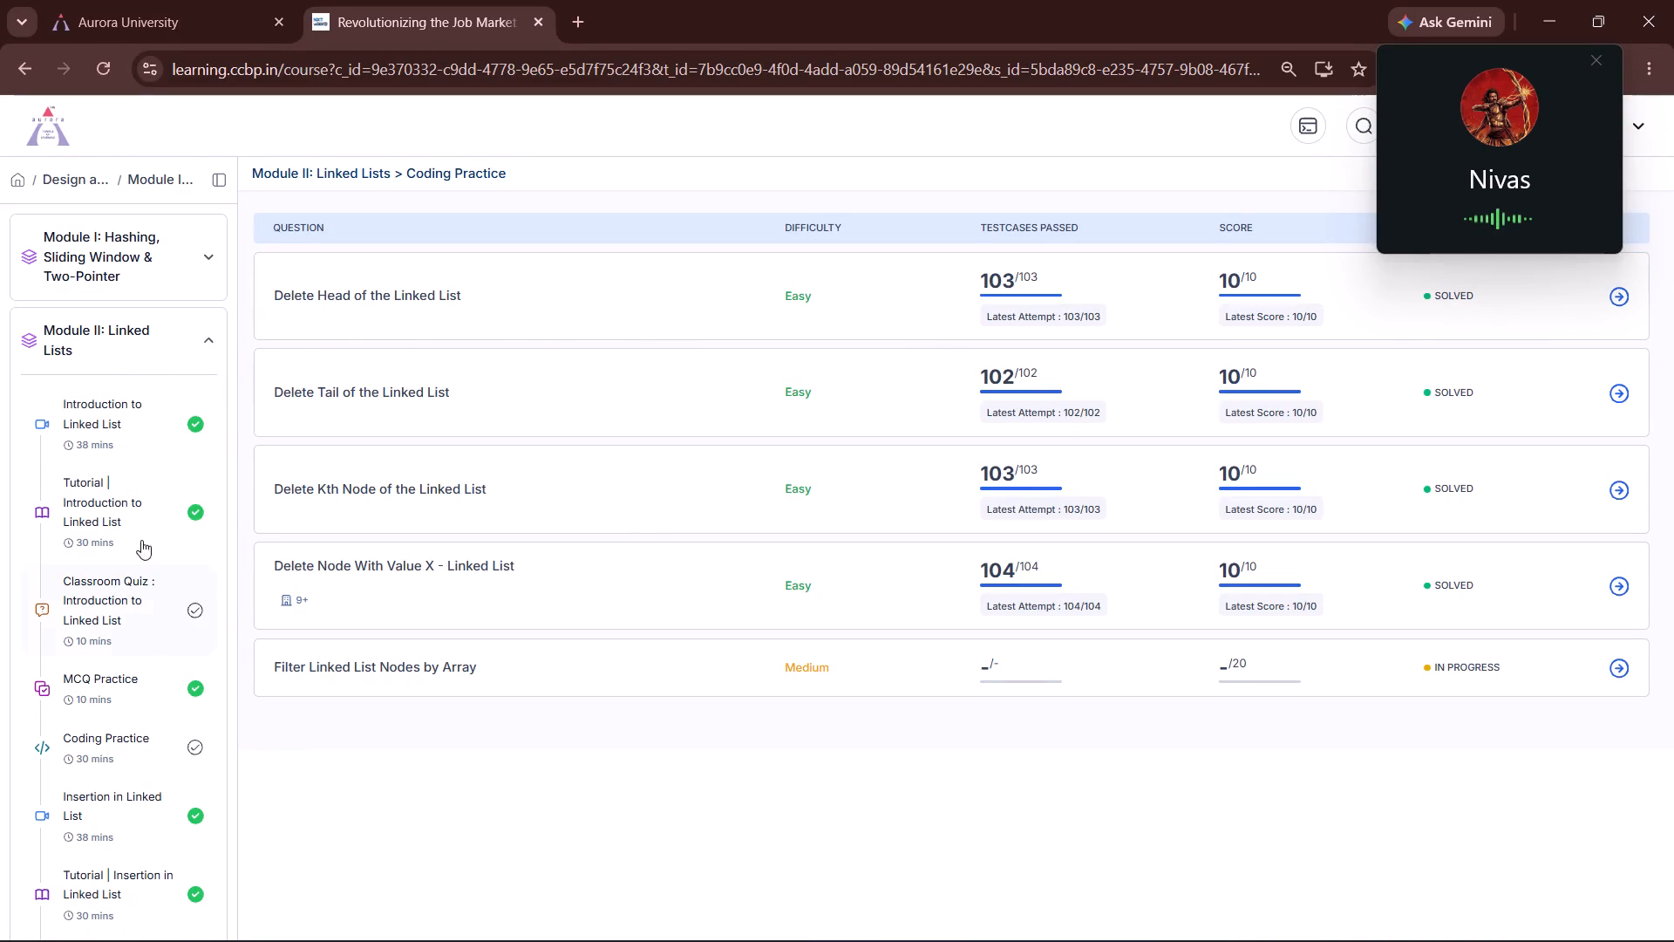
pyautogui.scroll(-2, 139, 610)
pyautogui.click(139, 610)
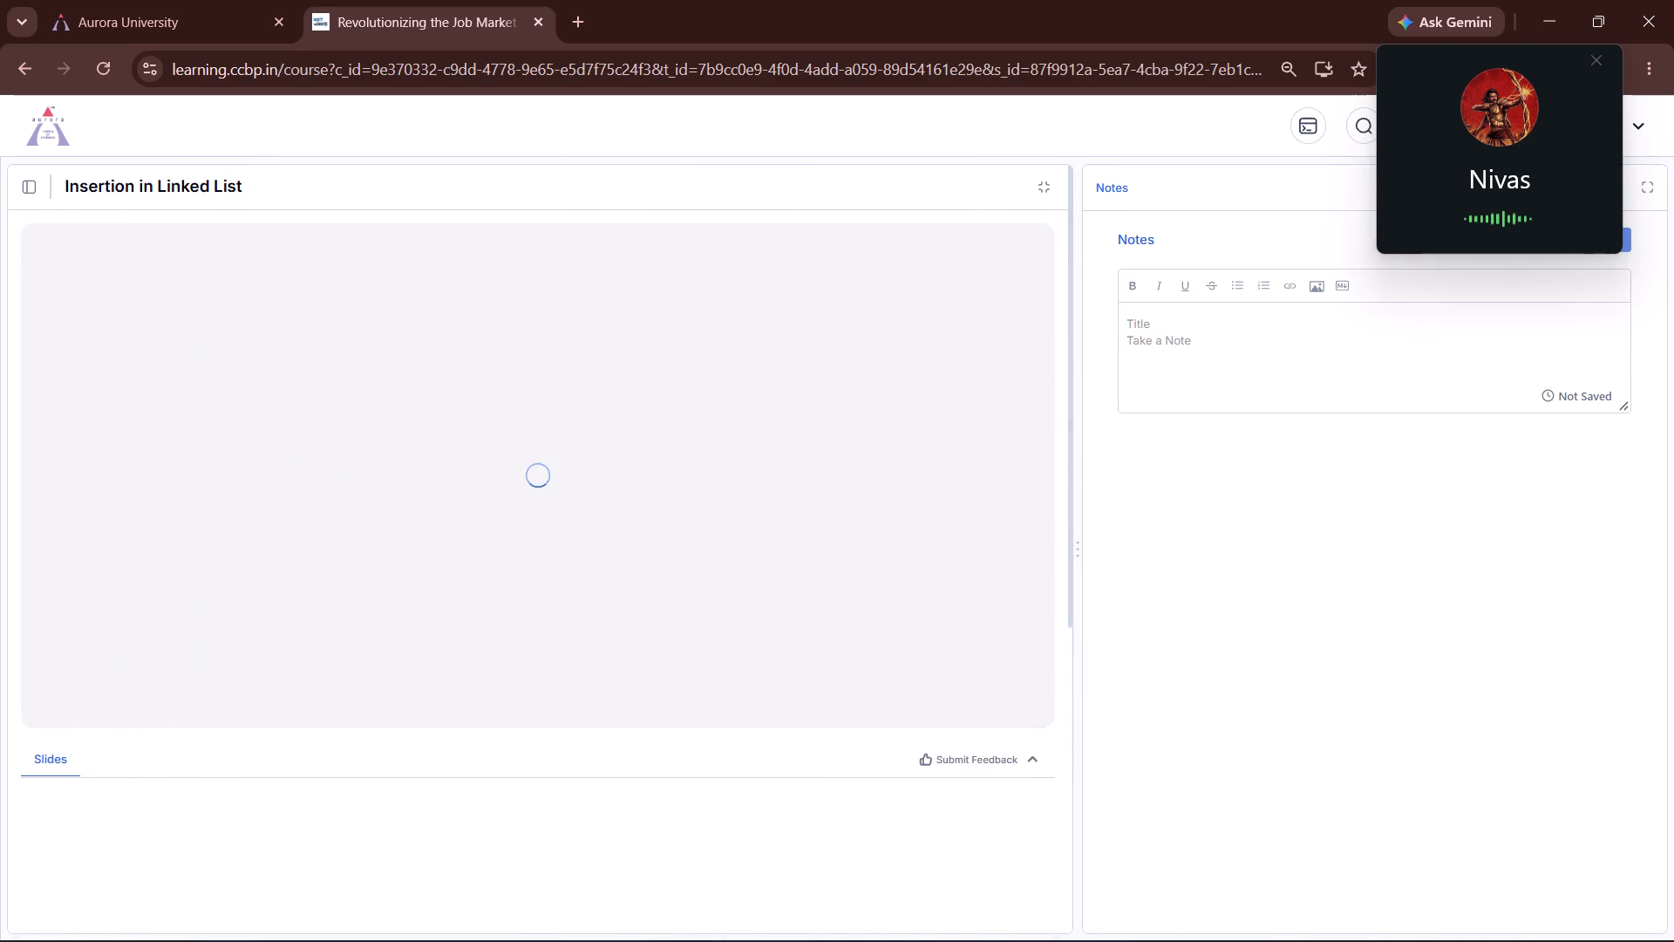
pyautogui.click(31, 184)
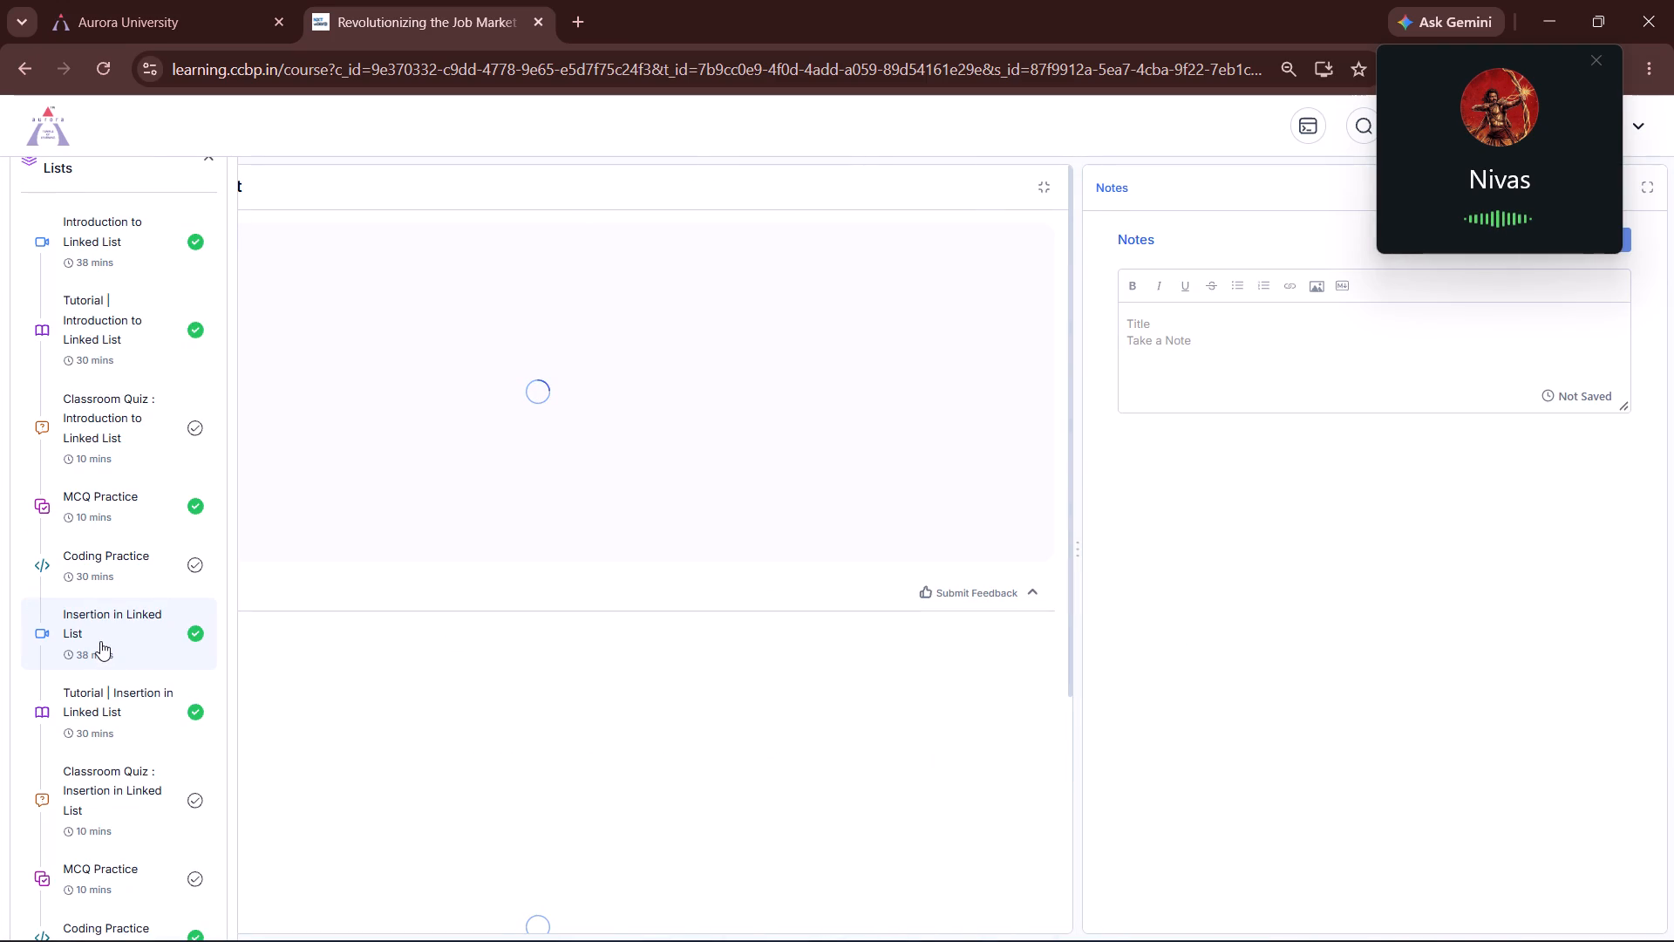
pyautogui.scroll(1, 100, 641)
pyautogui.click(100, 641)
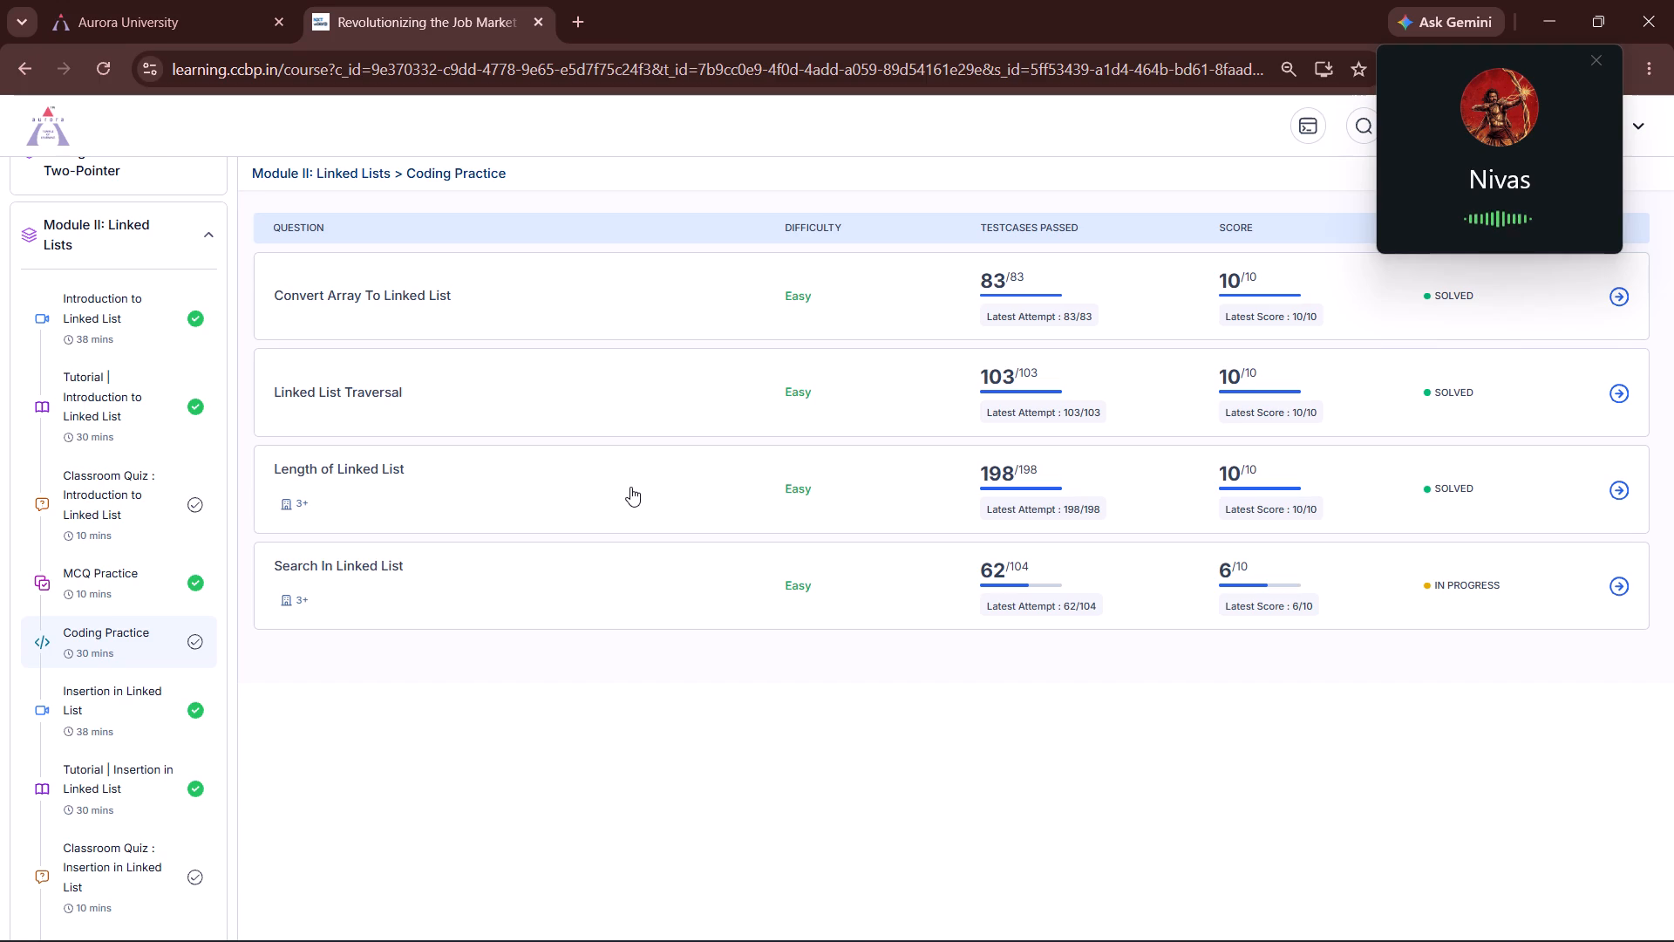
pyautogui.click(630, 487)
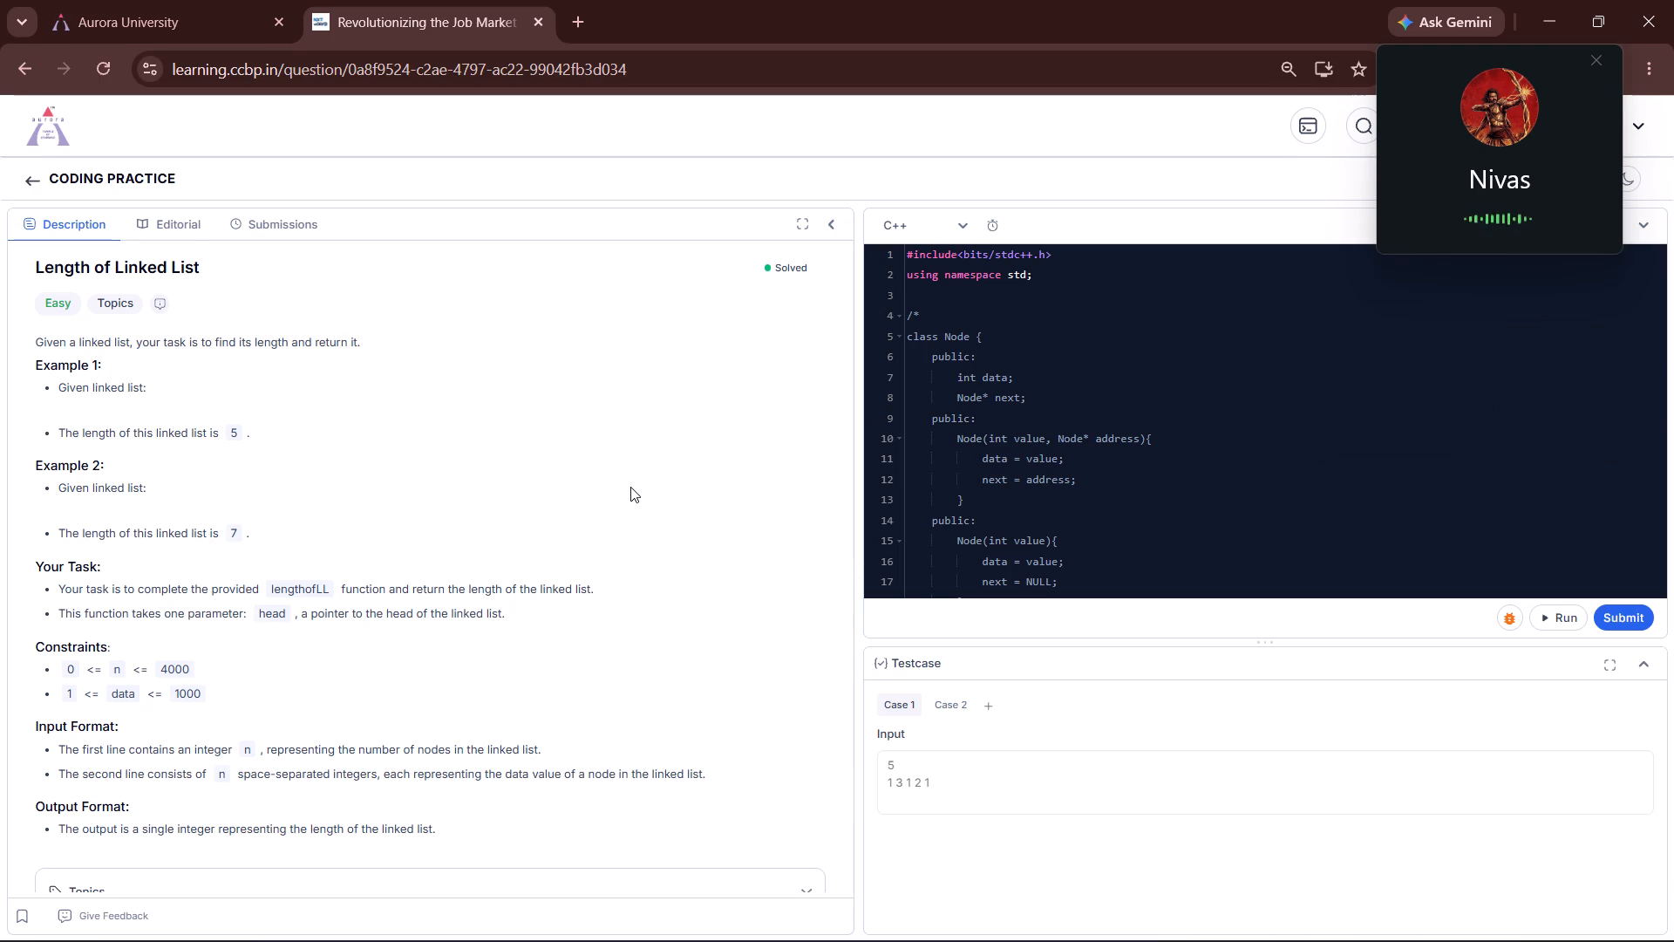
# Examine the C++ code of the Length of Linked List problem, from the Node class comment to the lengthofLL function.
pyautogui.scroll(-9, 1097, 494)
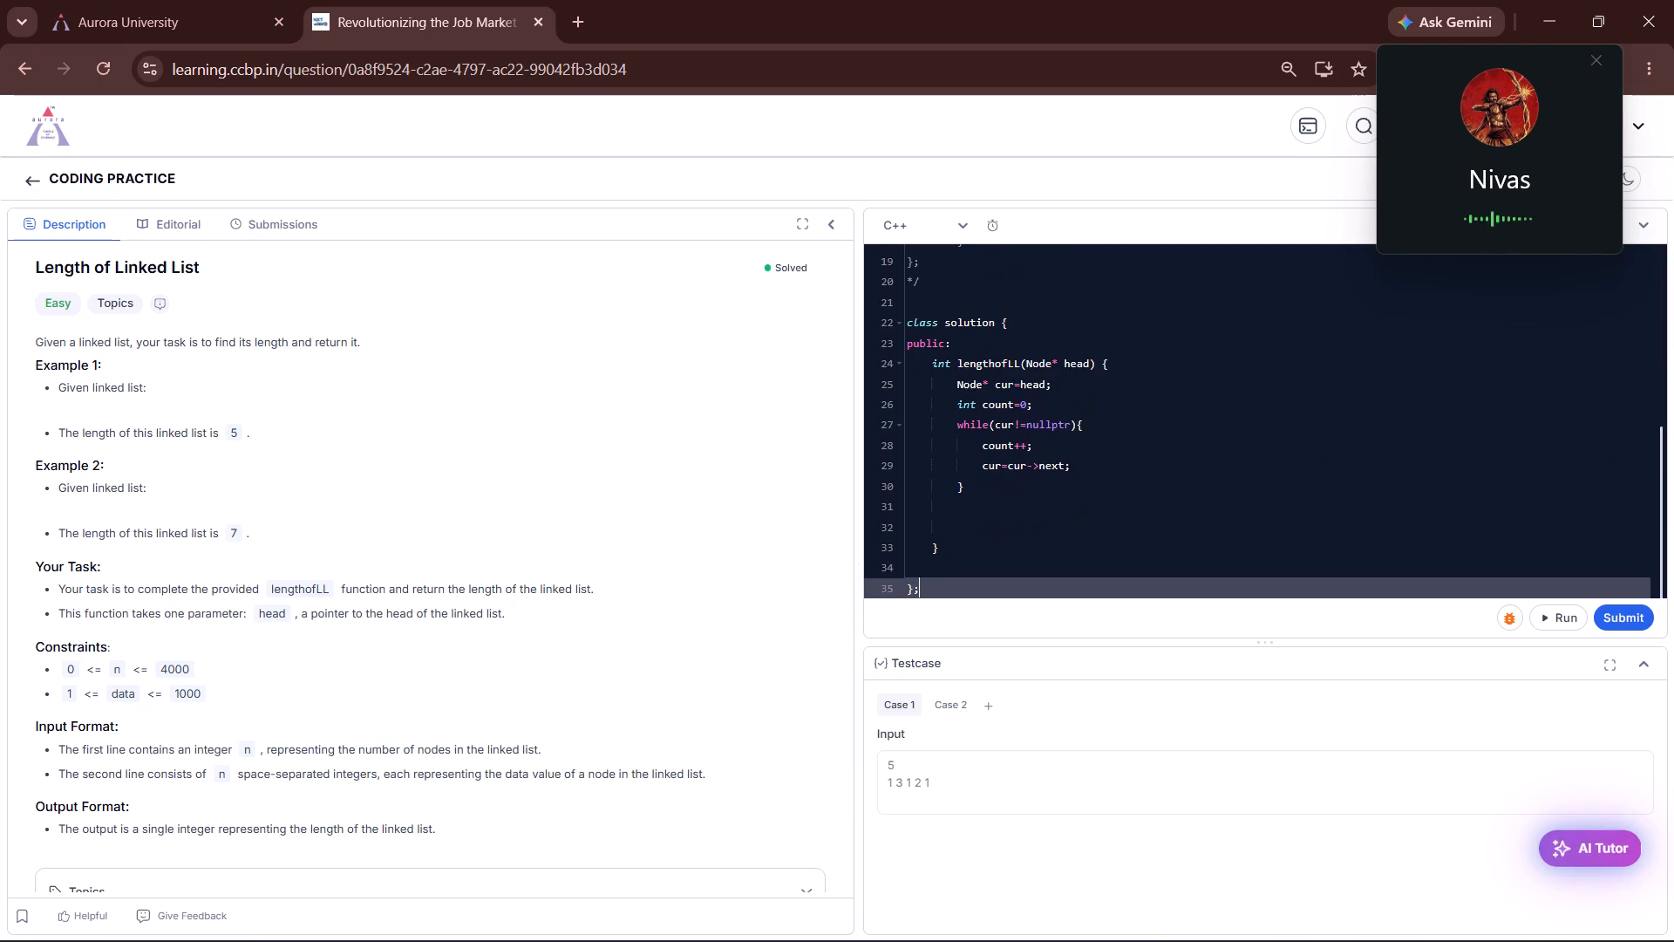
pyautogui.scroll(12, 1097, 494)
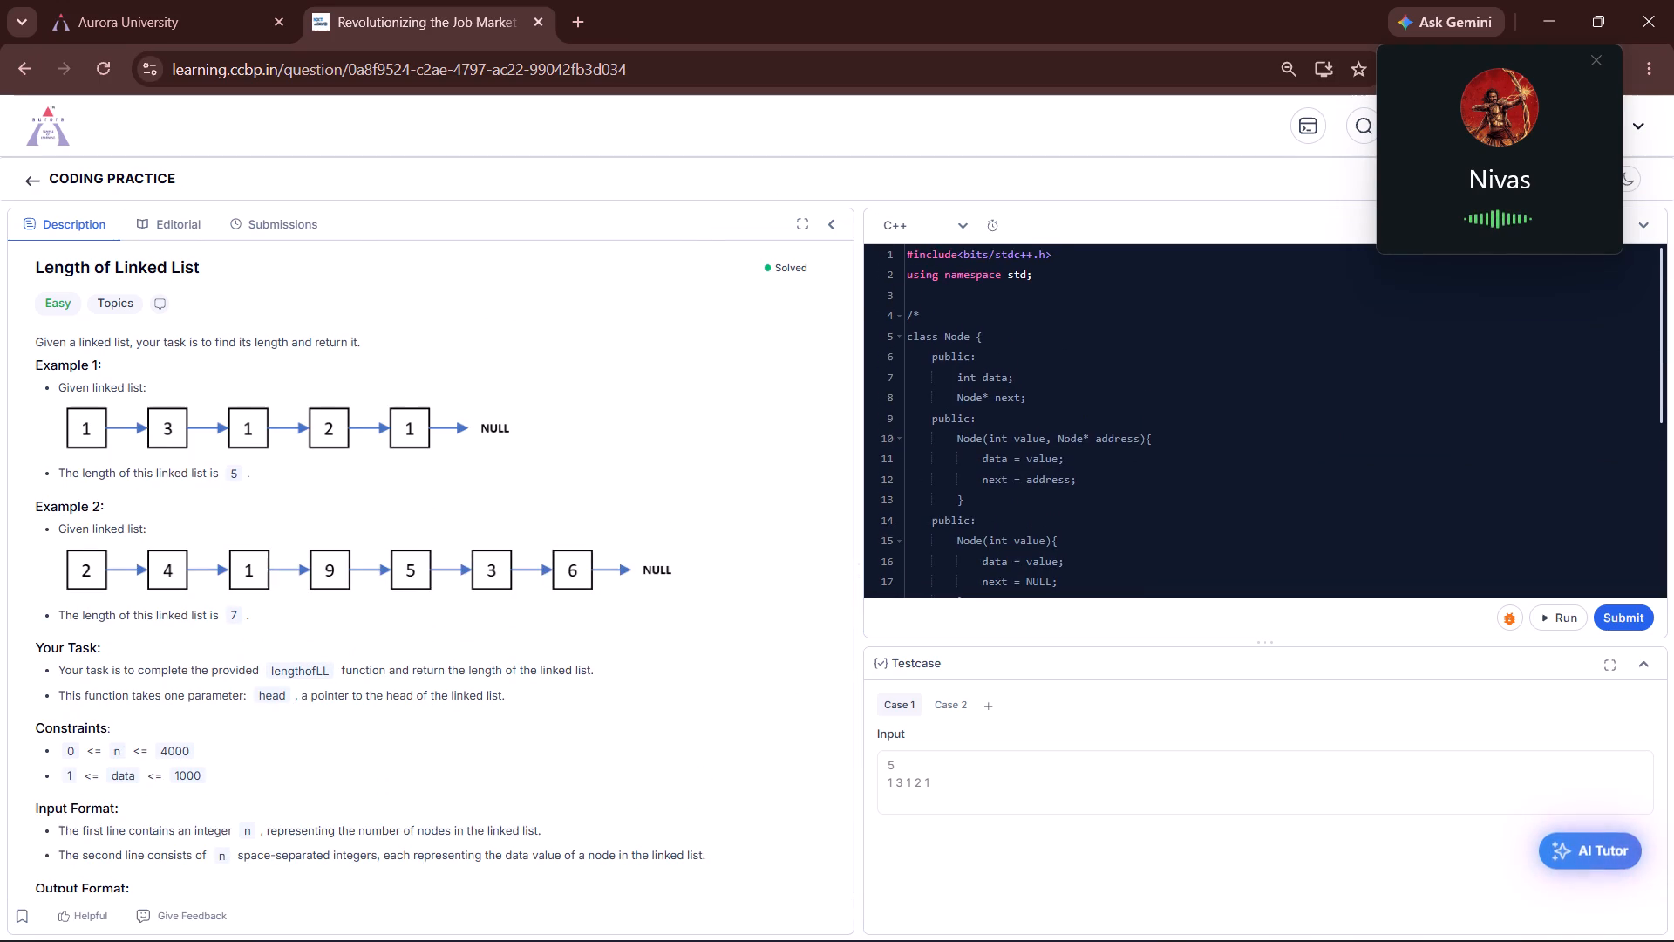
pyautogui.scroll(-6, 1097, 494)
pyautogui.scroll(6, 1097, 494)
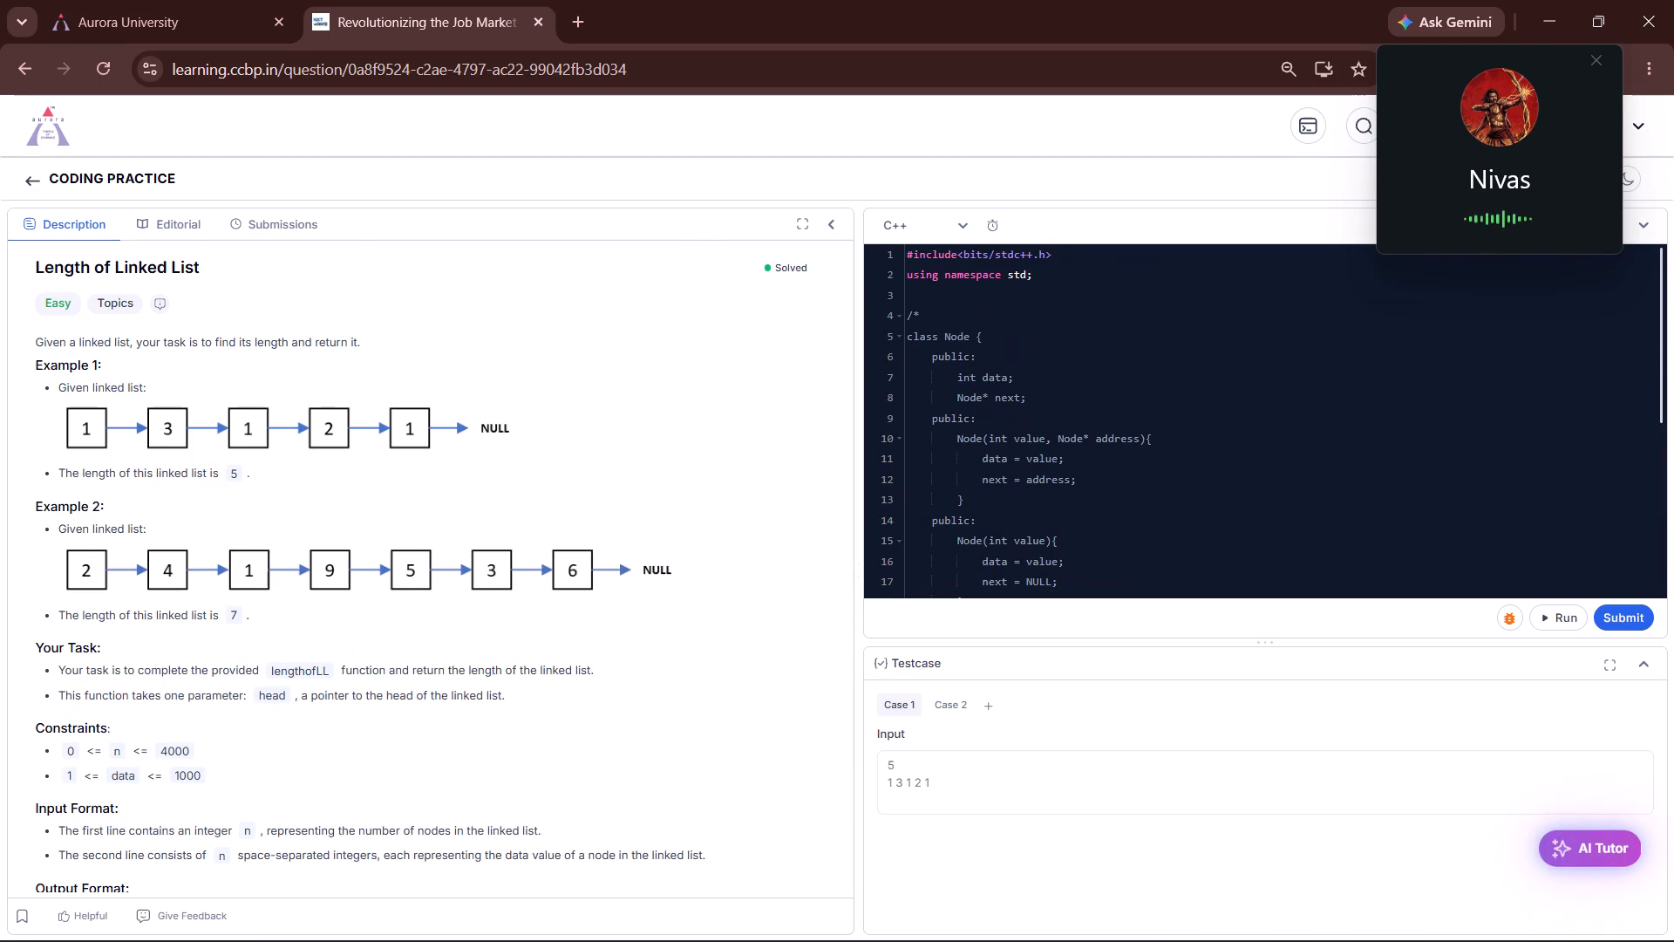
pyautogui.scroll(-6, 1097, 494)
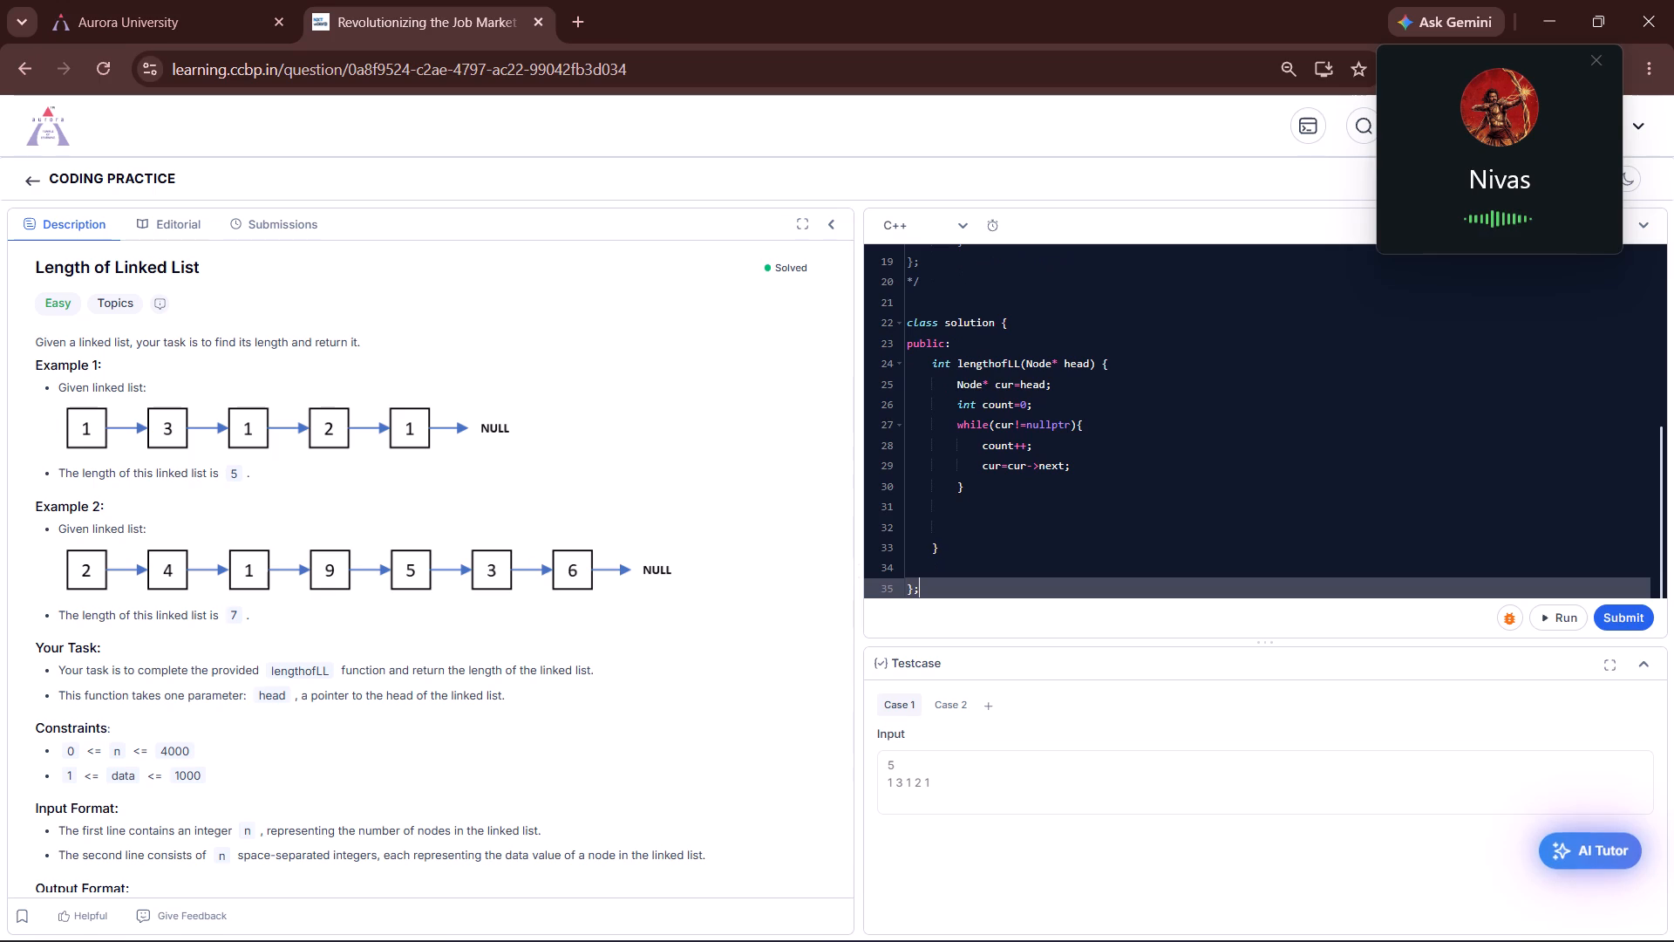
# Run the existing C++ lengthofLL solution on the sample test cases.
pyautogui.click(1552, 615)
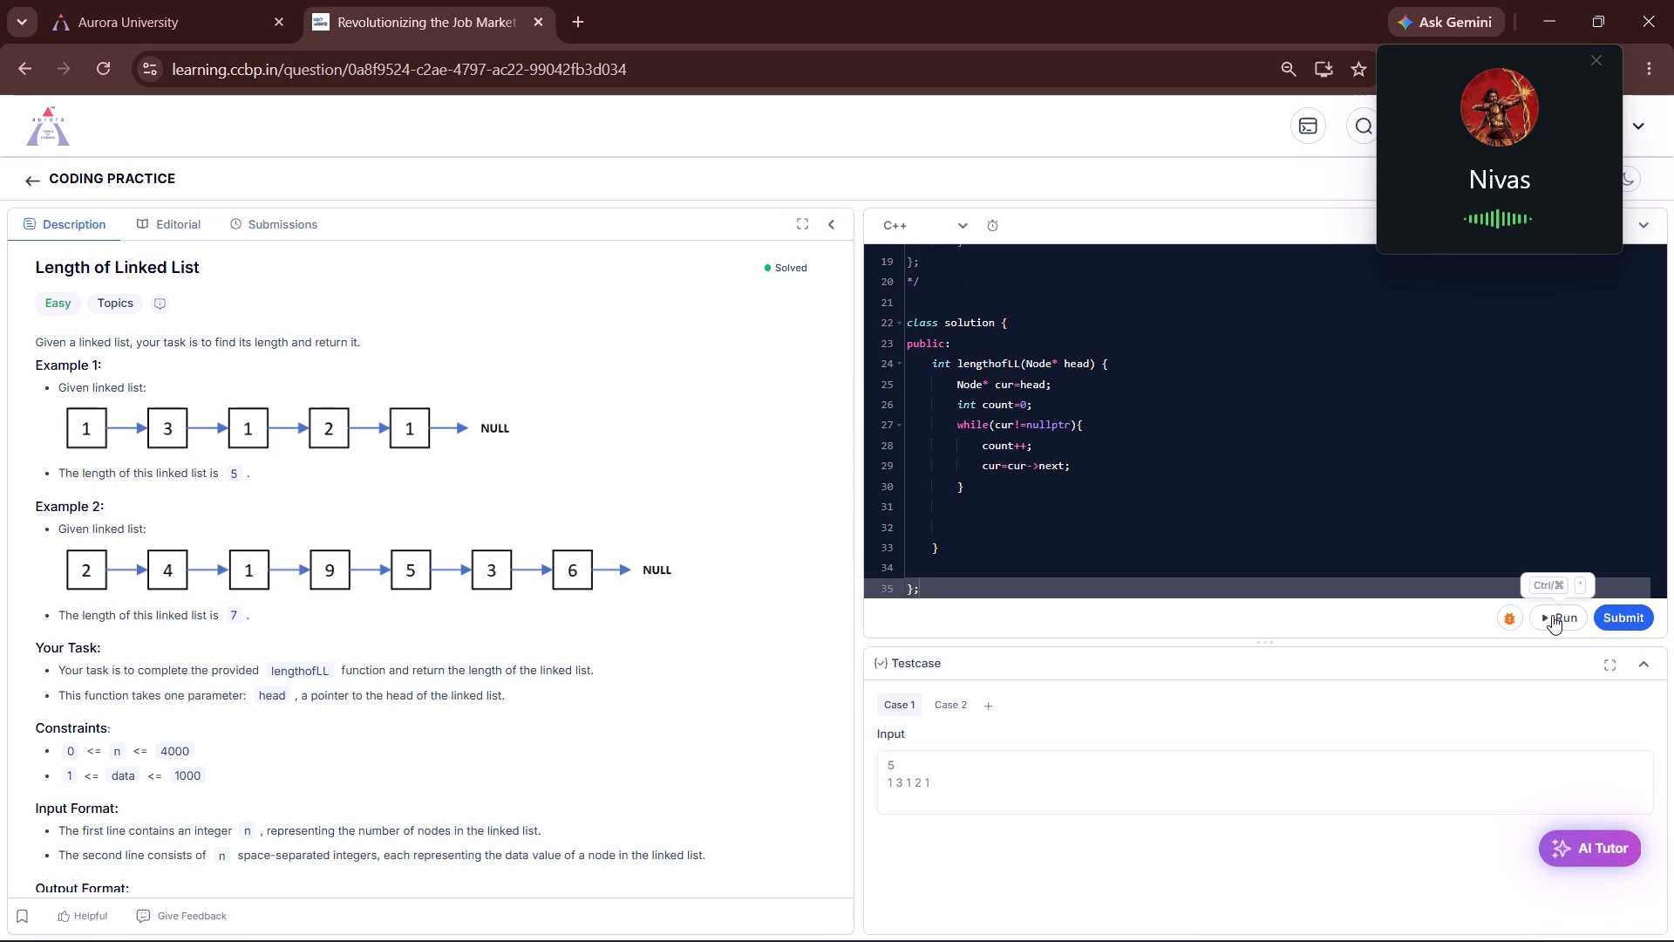
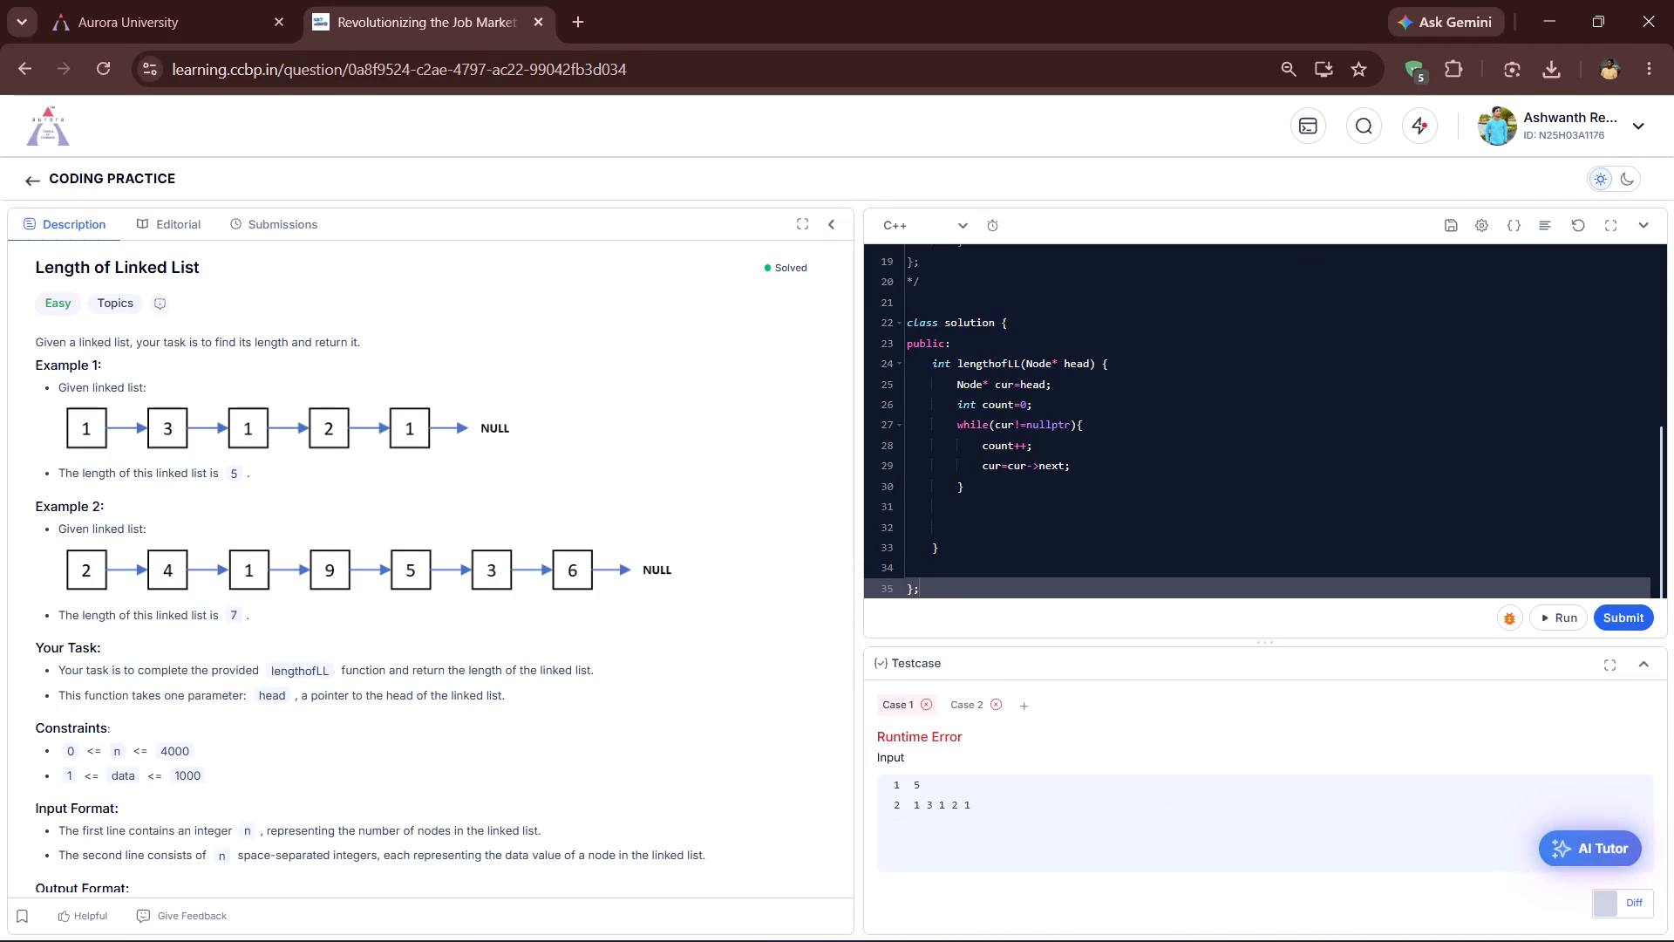
# Rerun the current lengthofLL code on the sample test cases.
pyautogui.click(1558, 617)
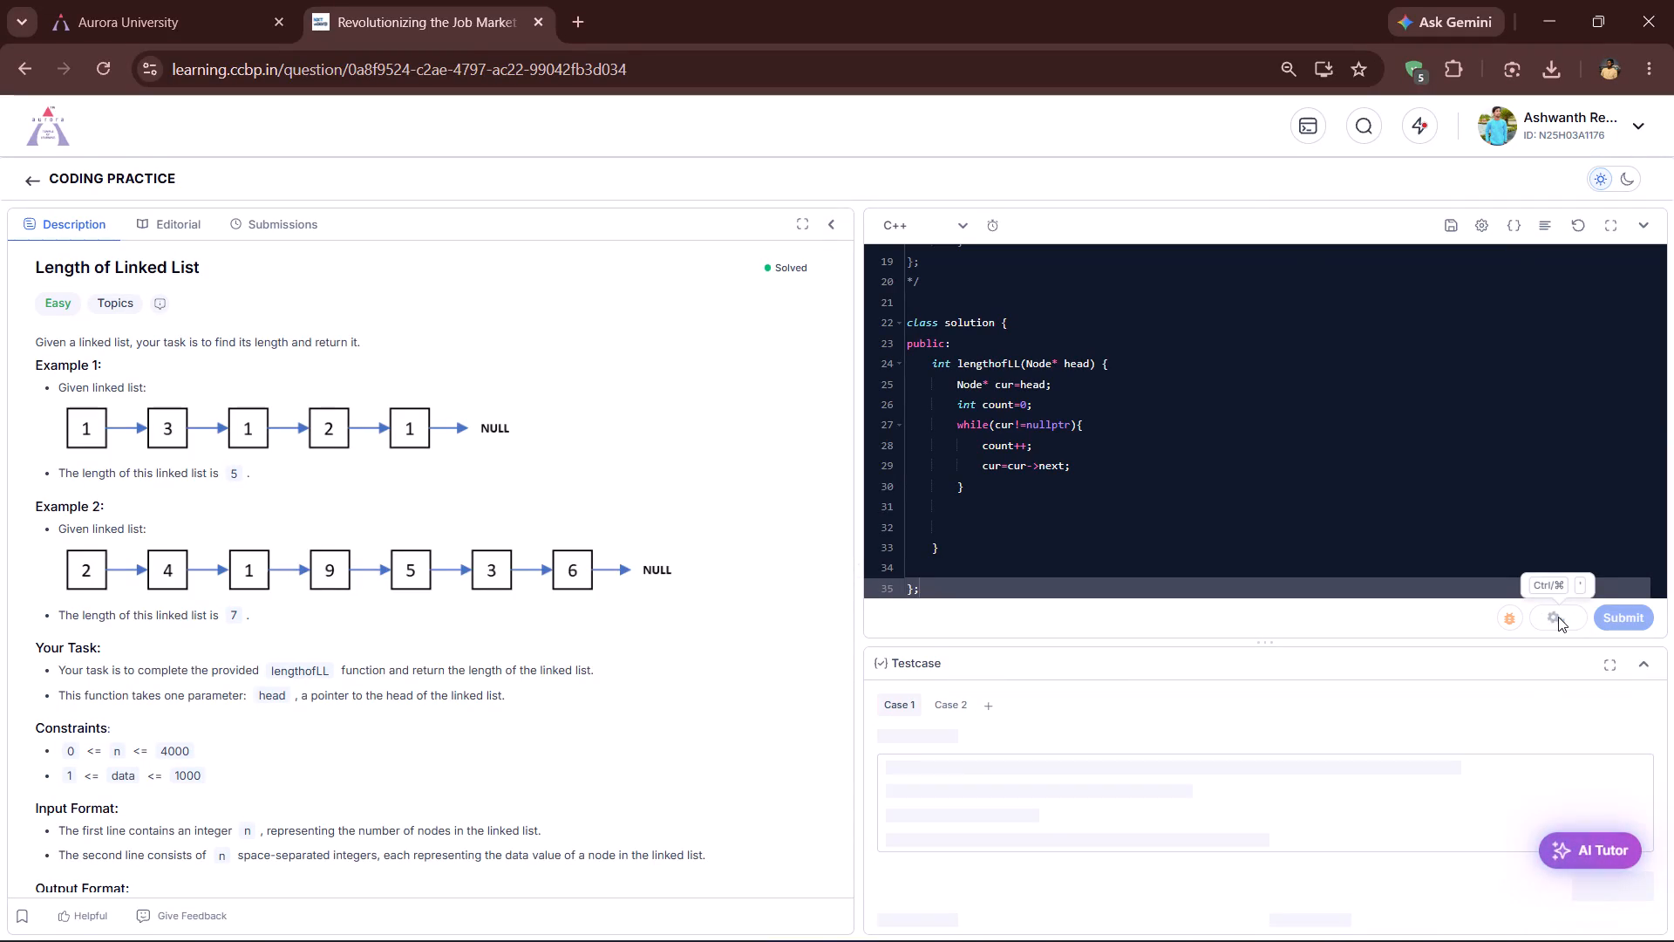
# Open the details page of the earlier C++ submission, examine its code down to the lengthofLL function, and close the page.
pyautogui.click(290, 224)
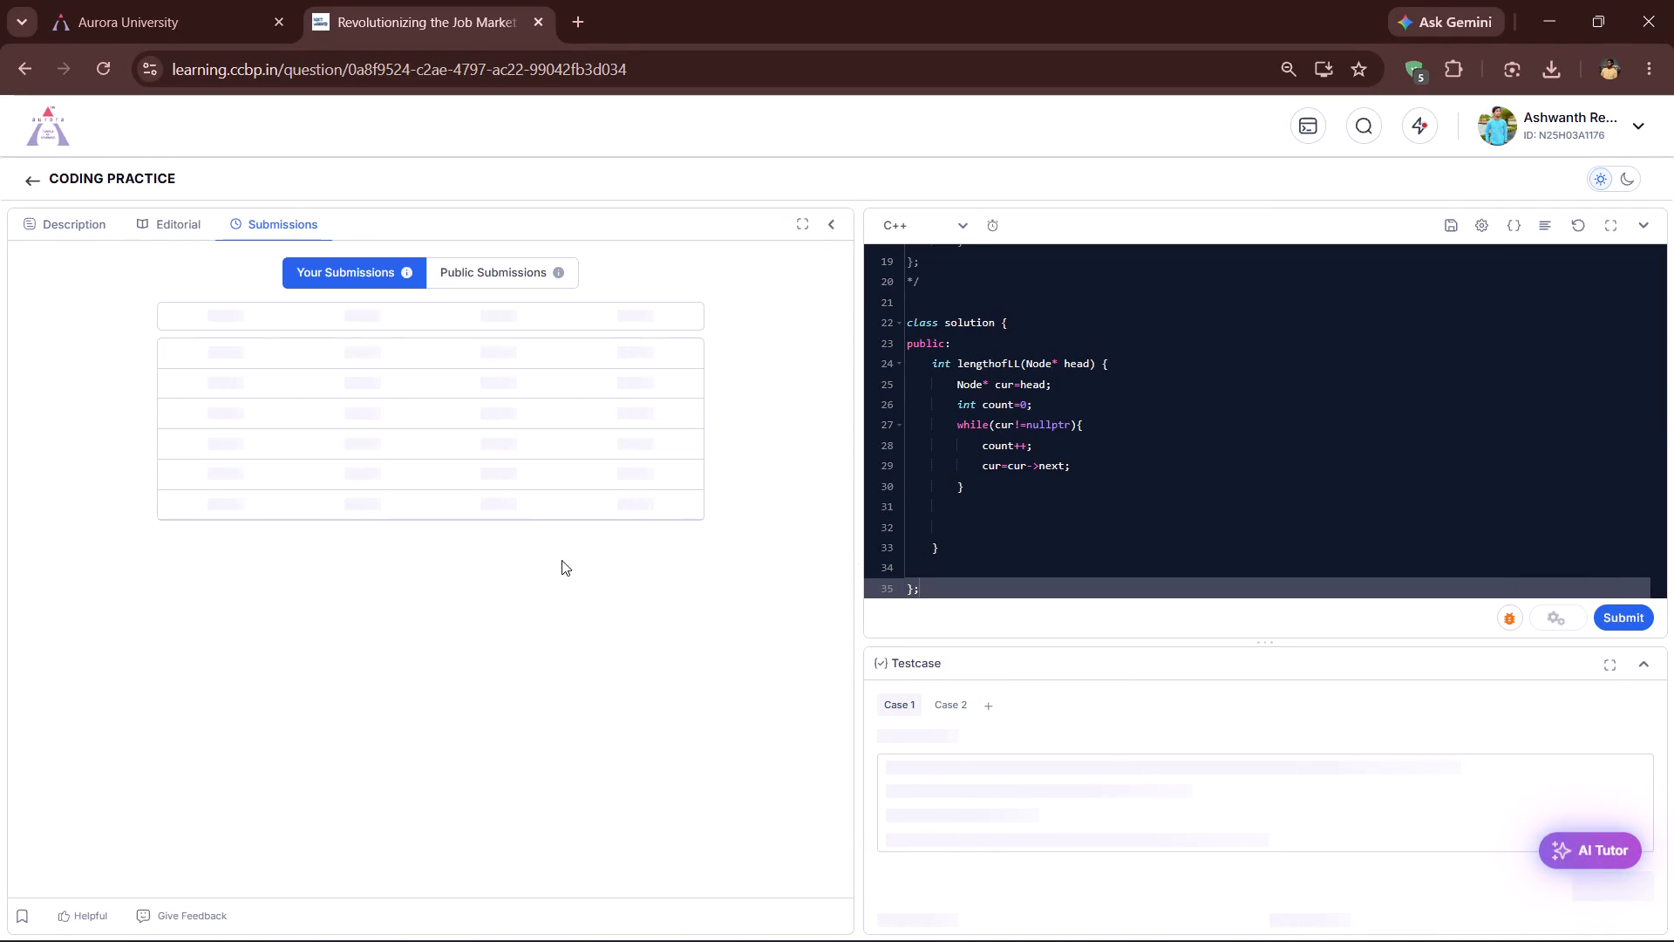
pyautogui.click(619, 396)
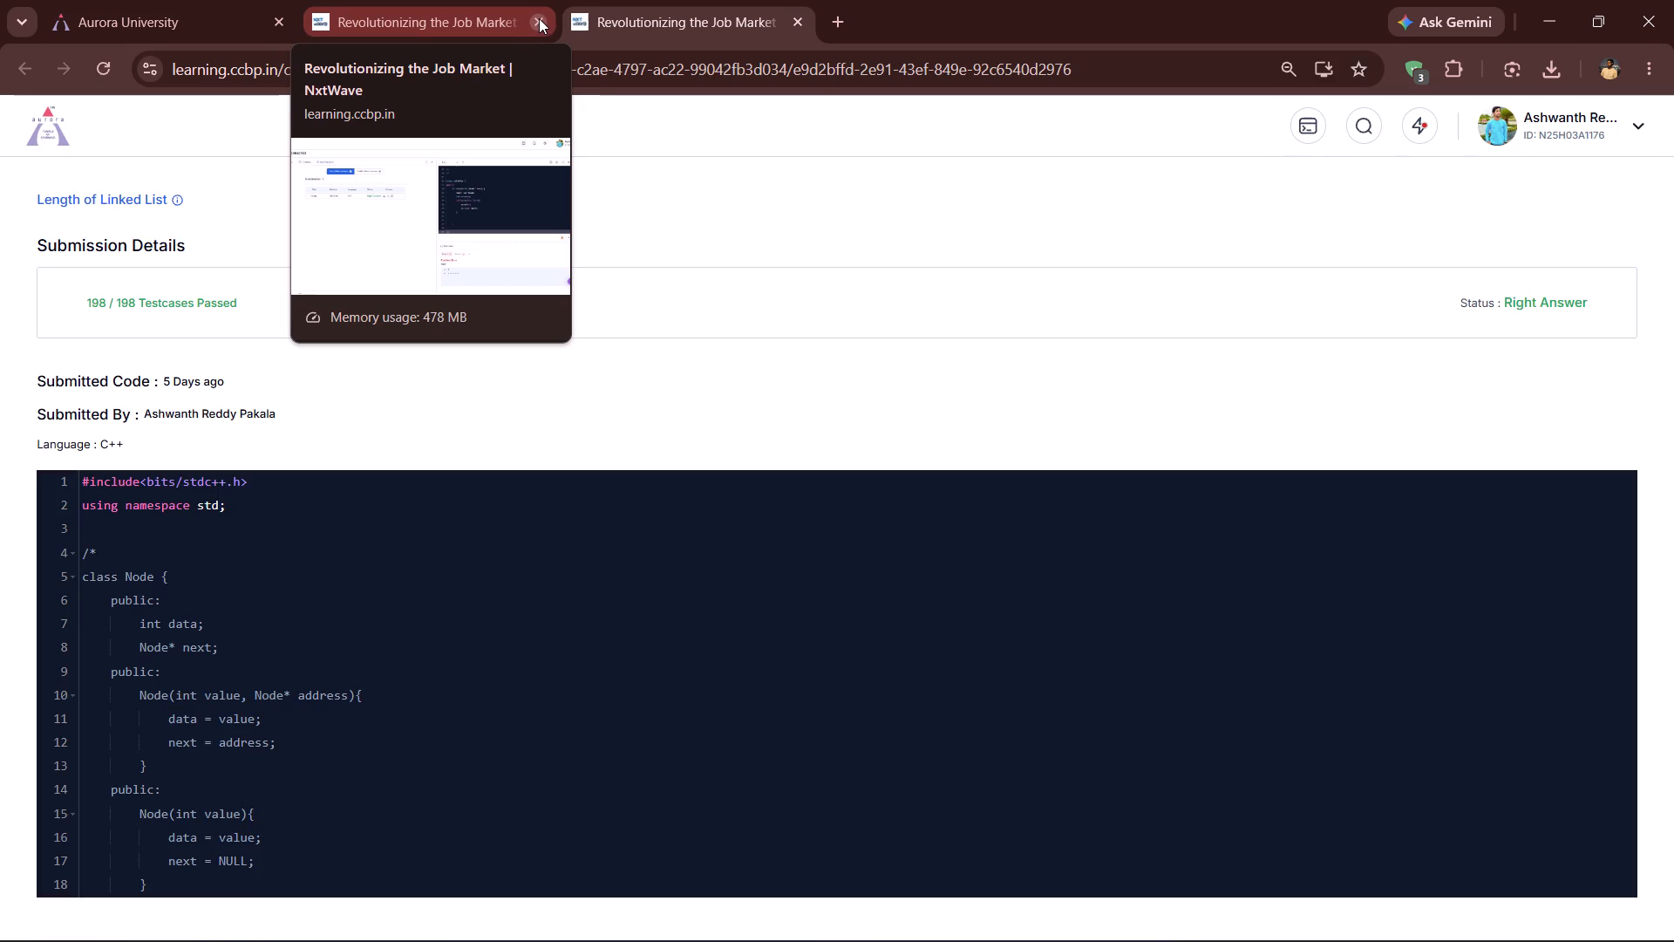
pyautogui.scroll(-3, 551, 735)
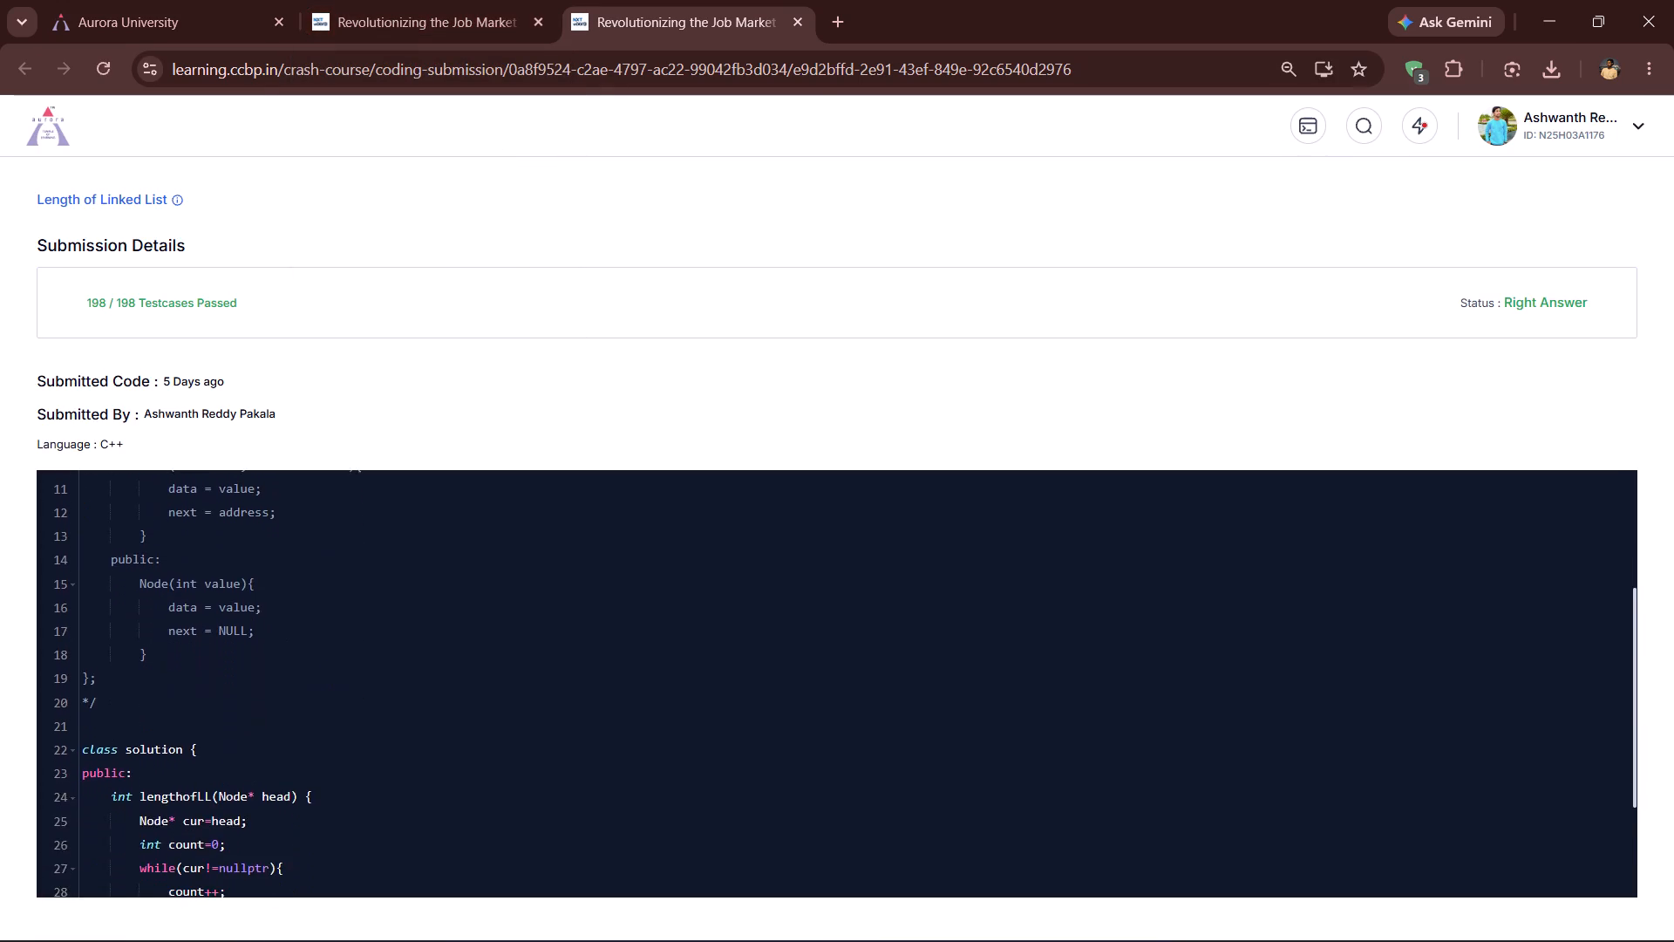
pyautogui.scroll(-5, 551, 735)
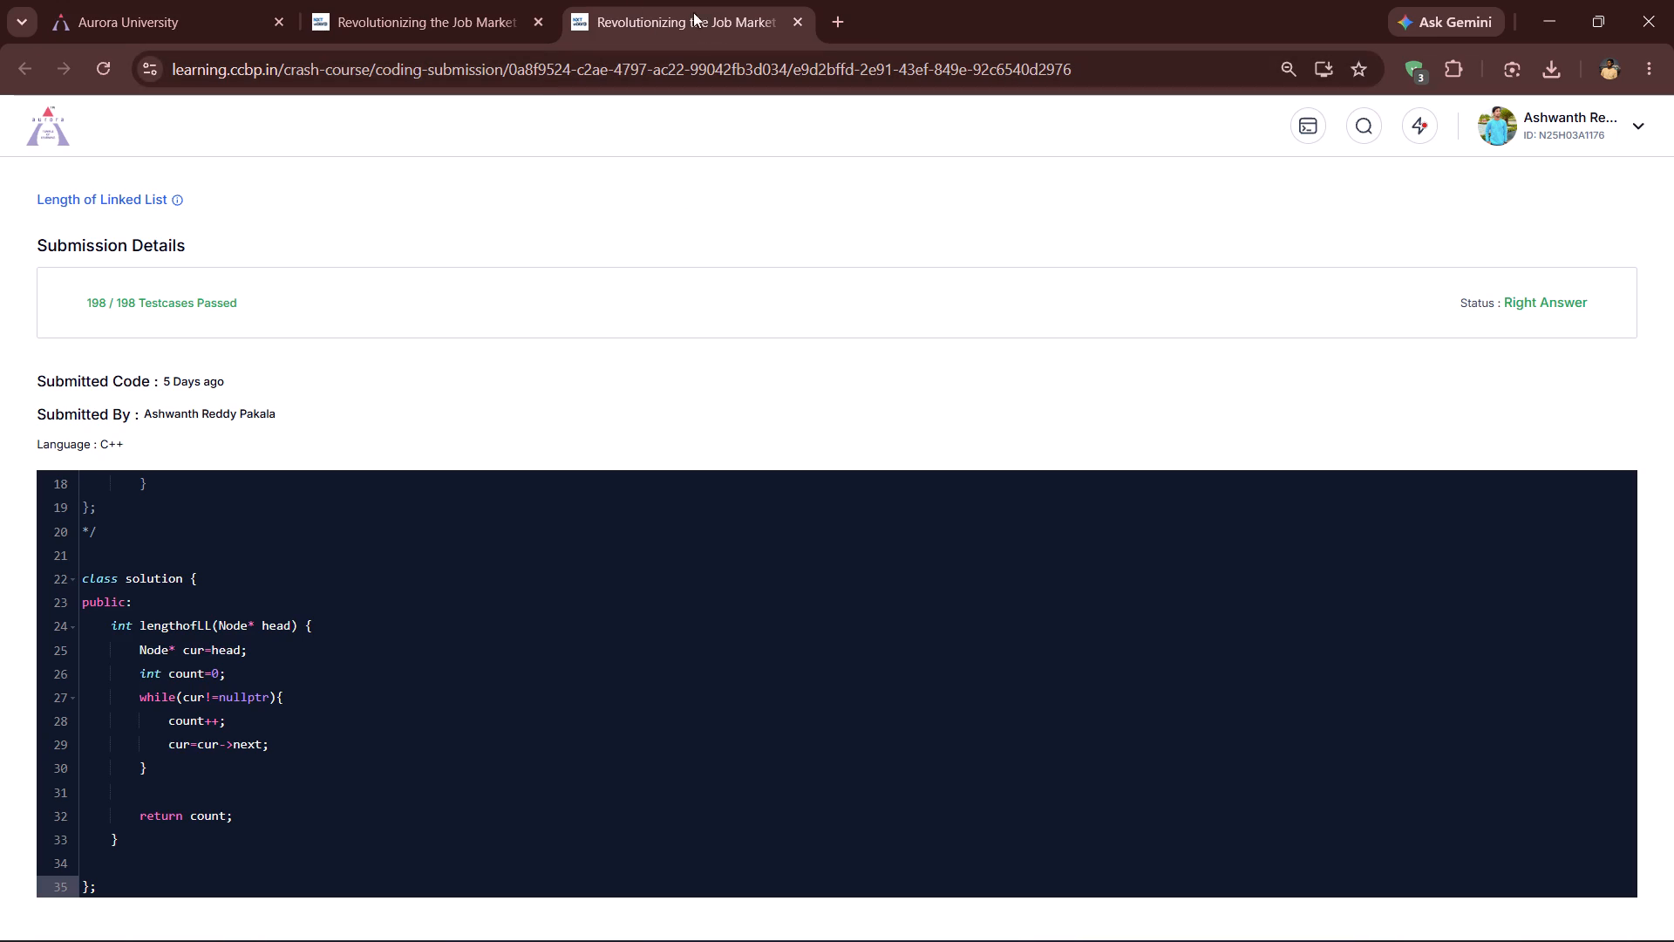
pyautogui.click(793, 17)
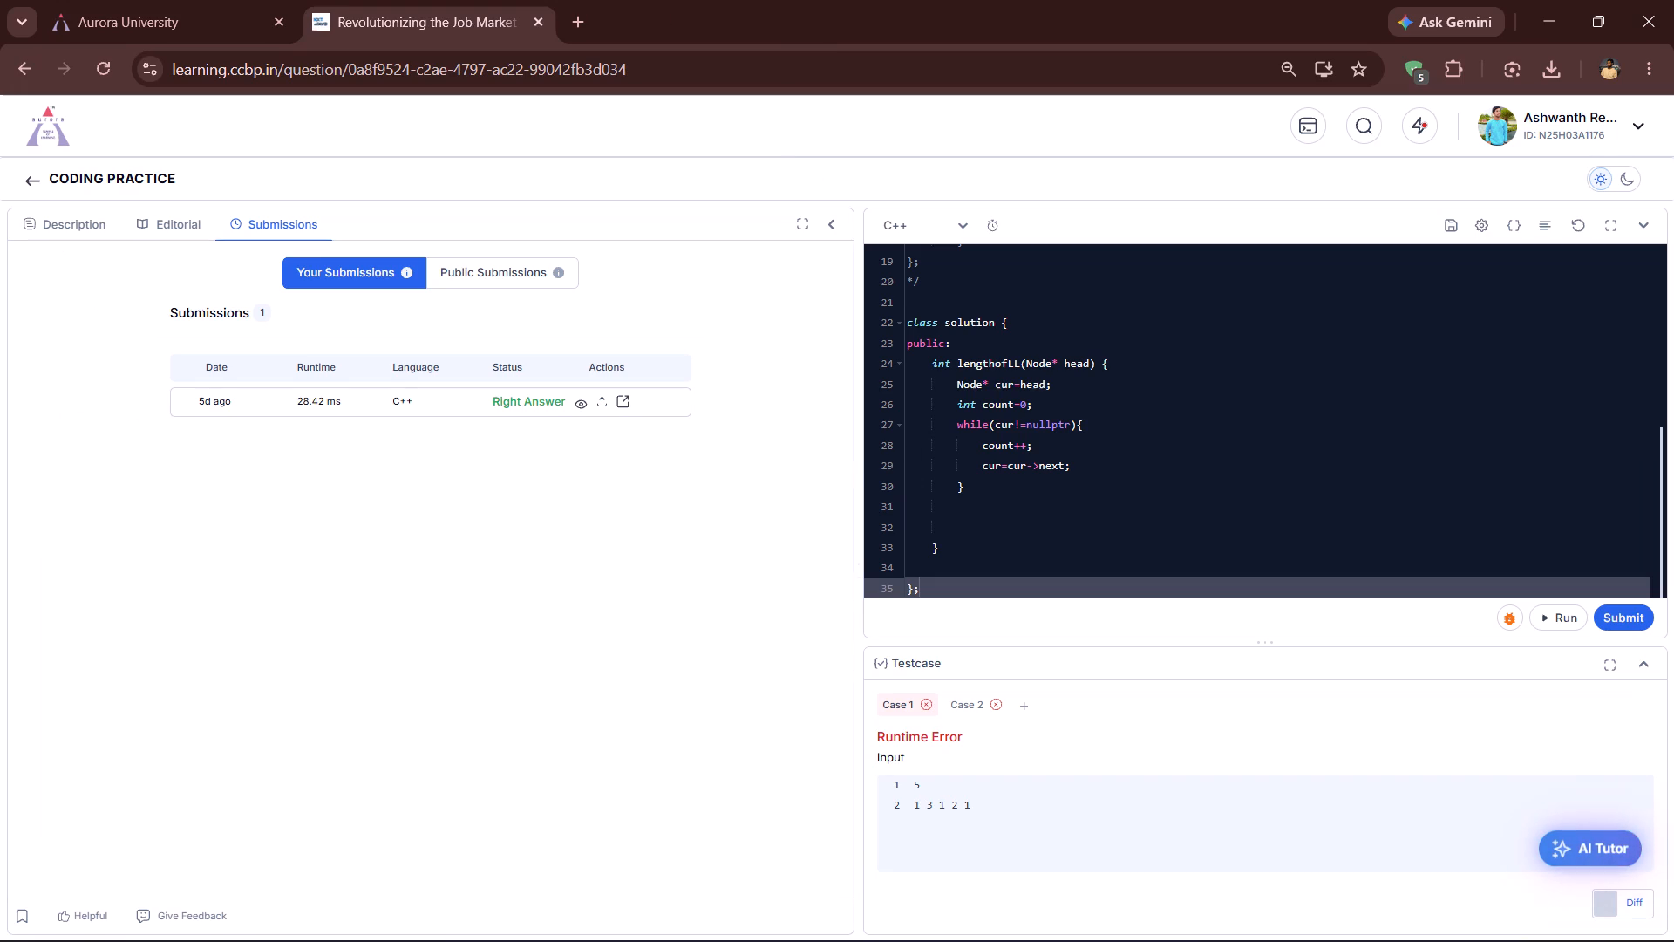
# Clone the earlier C++ submission into the code editor, replacing the current code.
pyautogui.click(1048, 510)
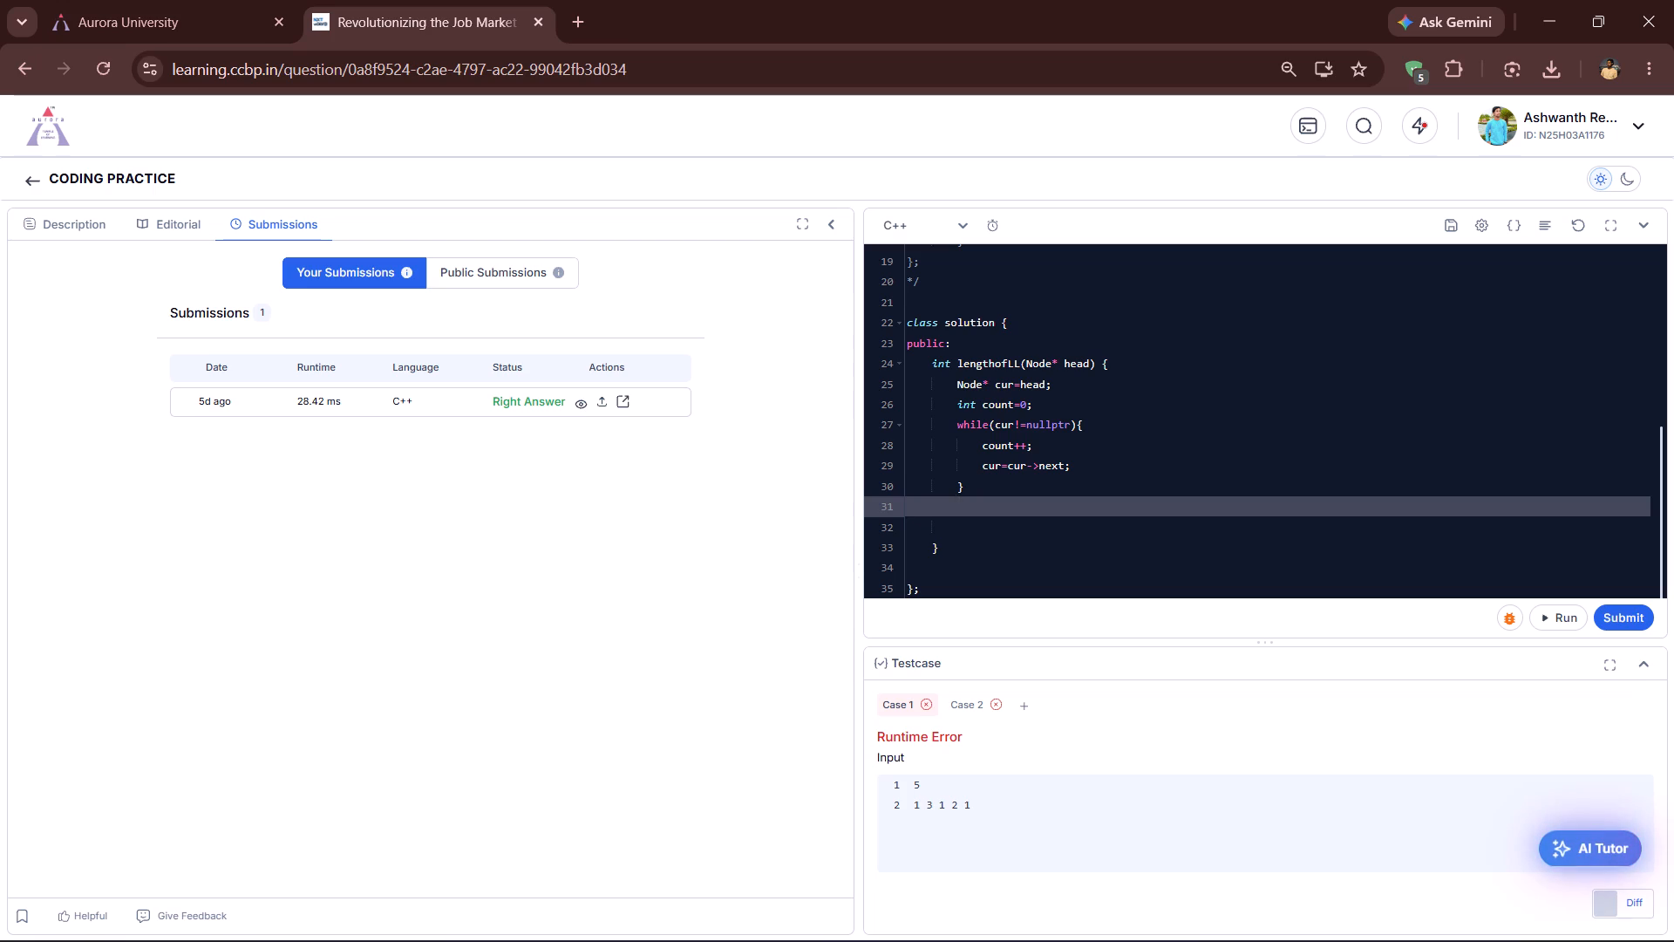
pyautogui.click(584, 406)
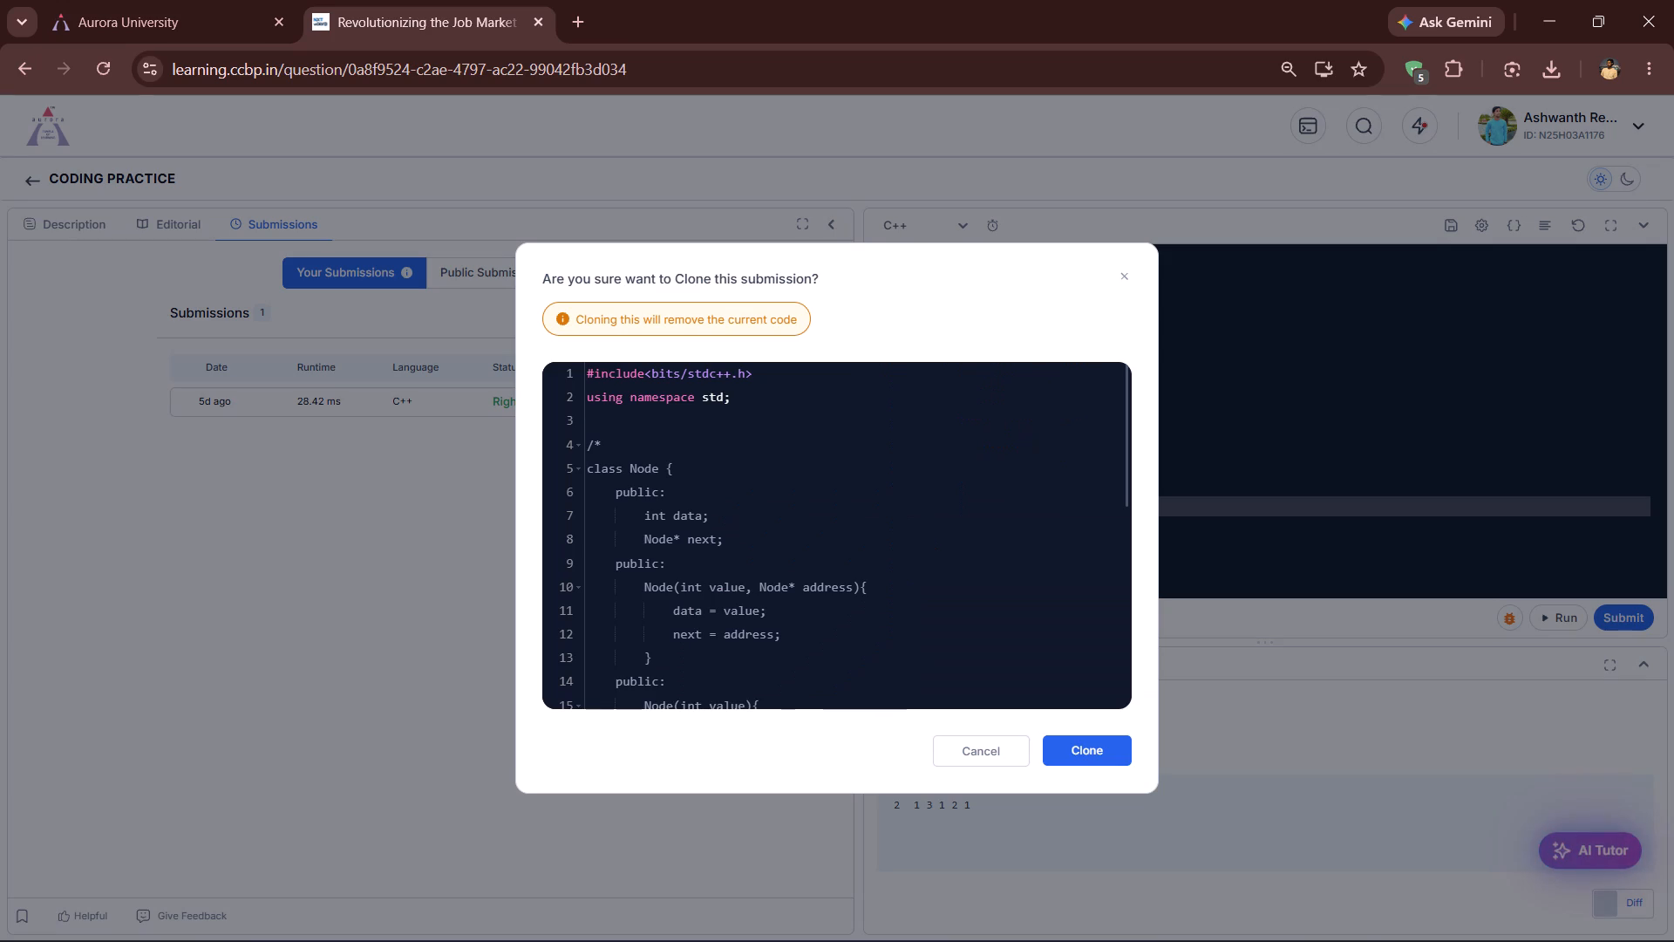
pyautogui.scroll(-6, 841, 536)
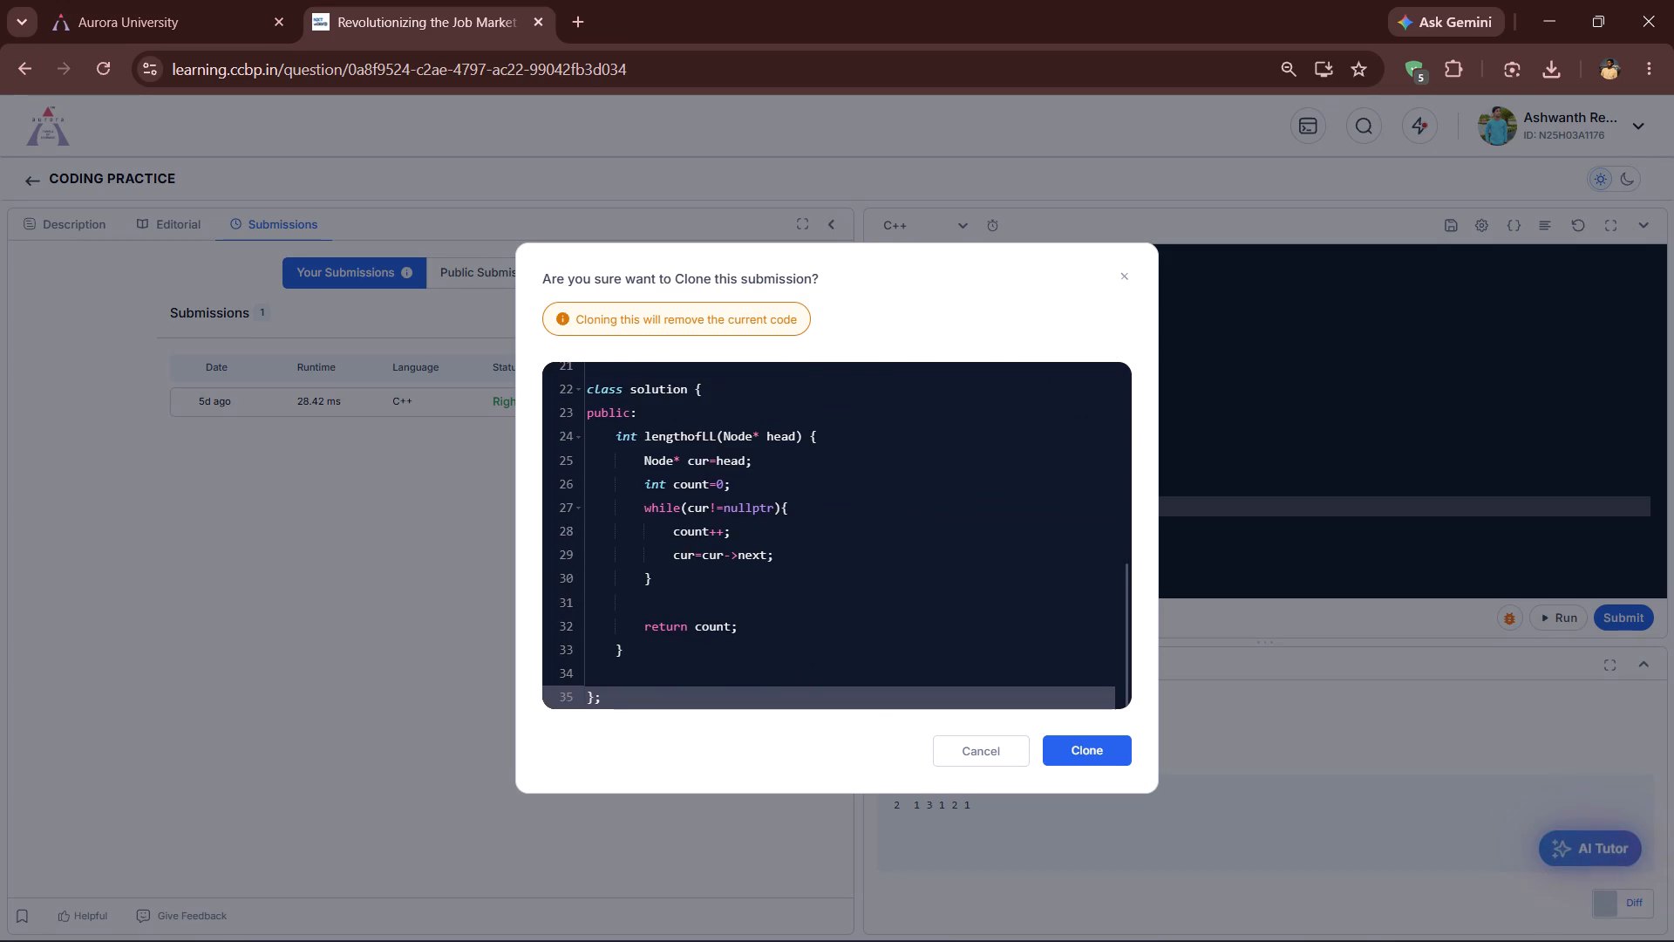
pyautogui.scroll(-2, 841, 536)
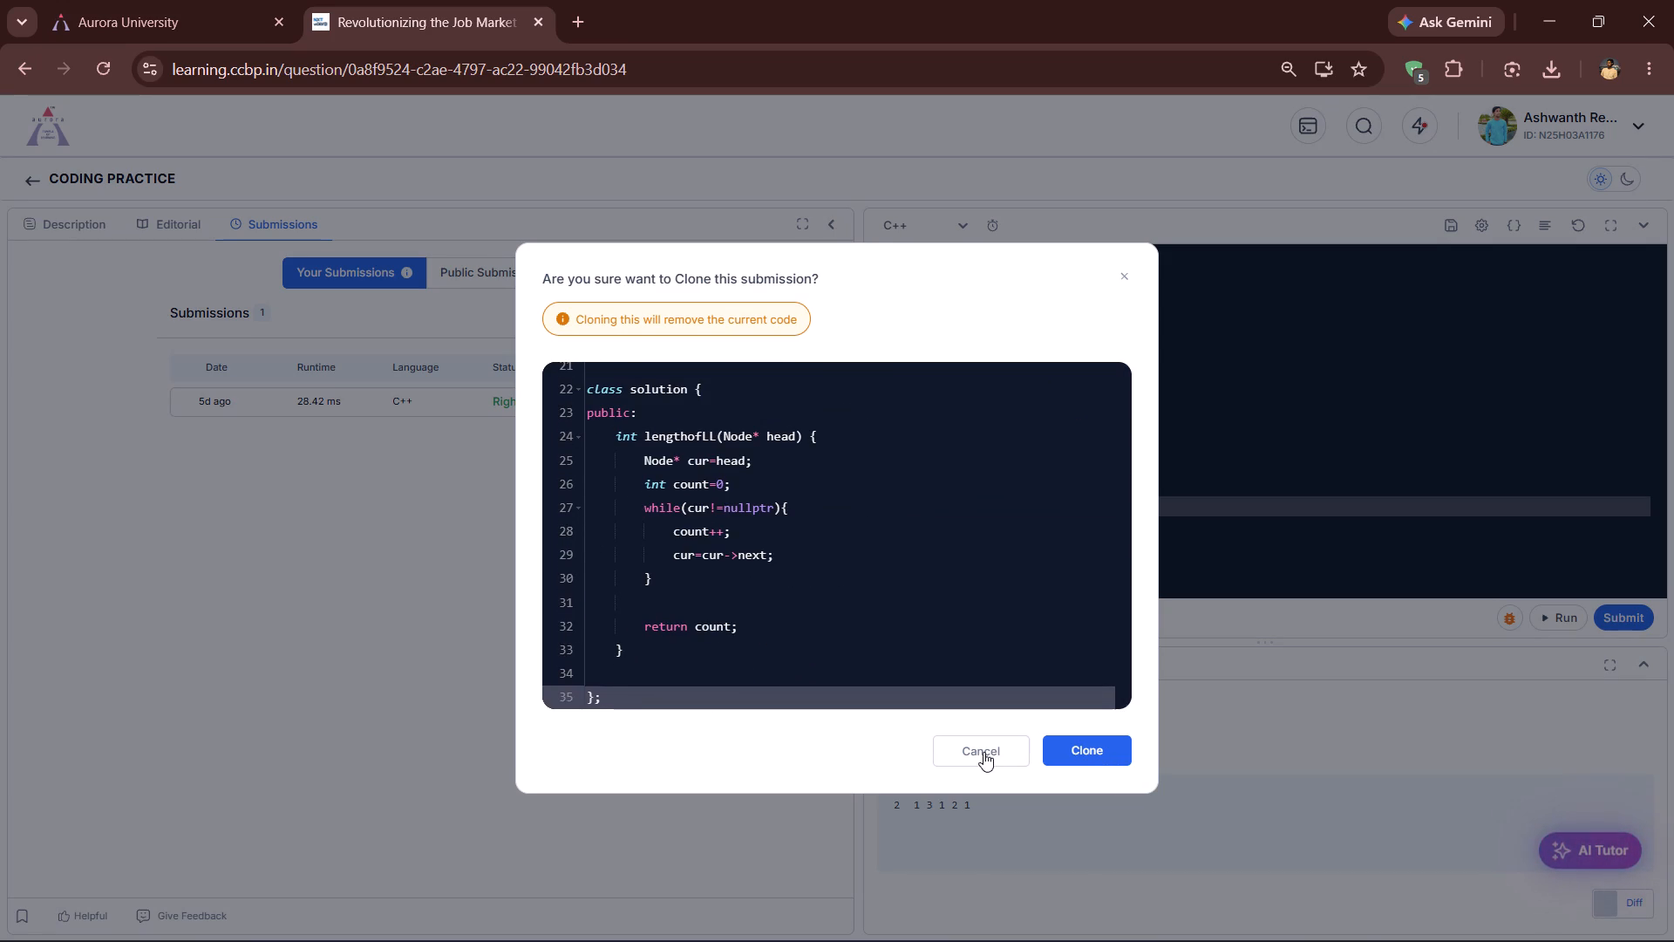
pyautogui.click(1091, 754)
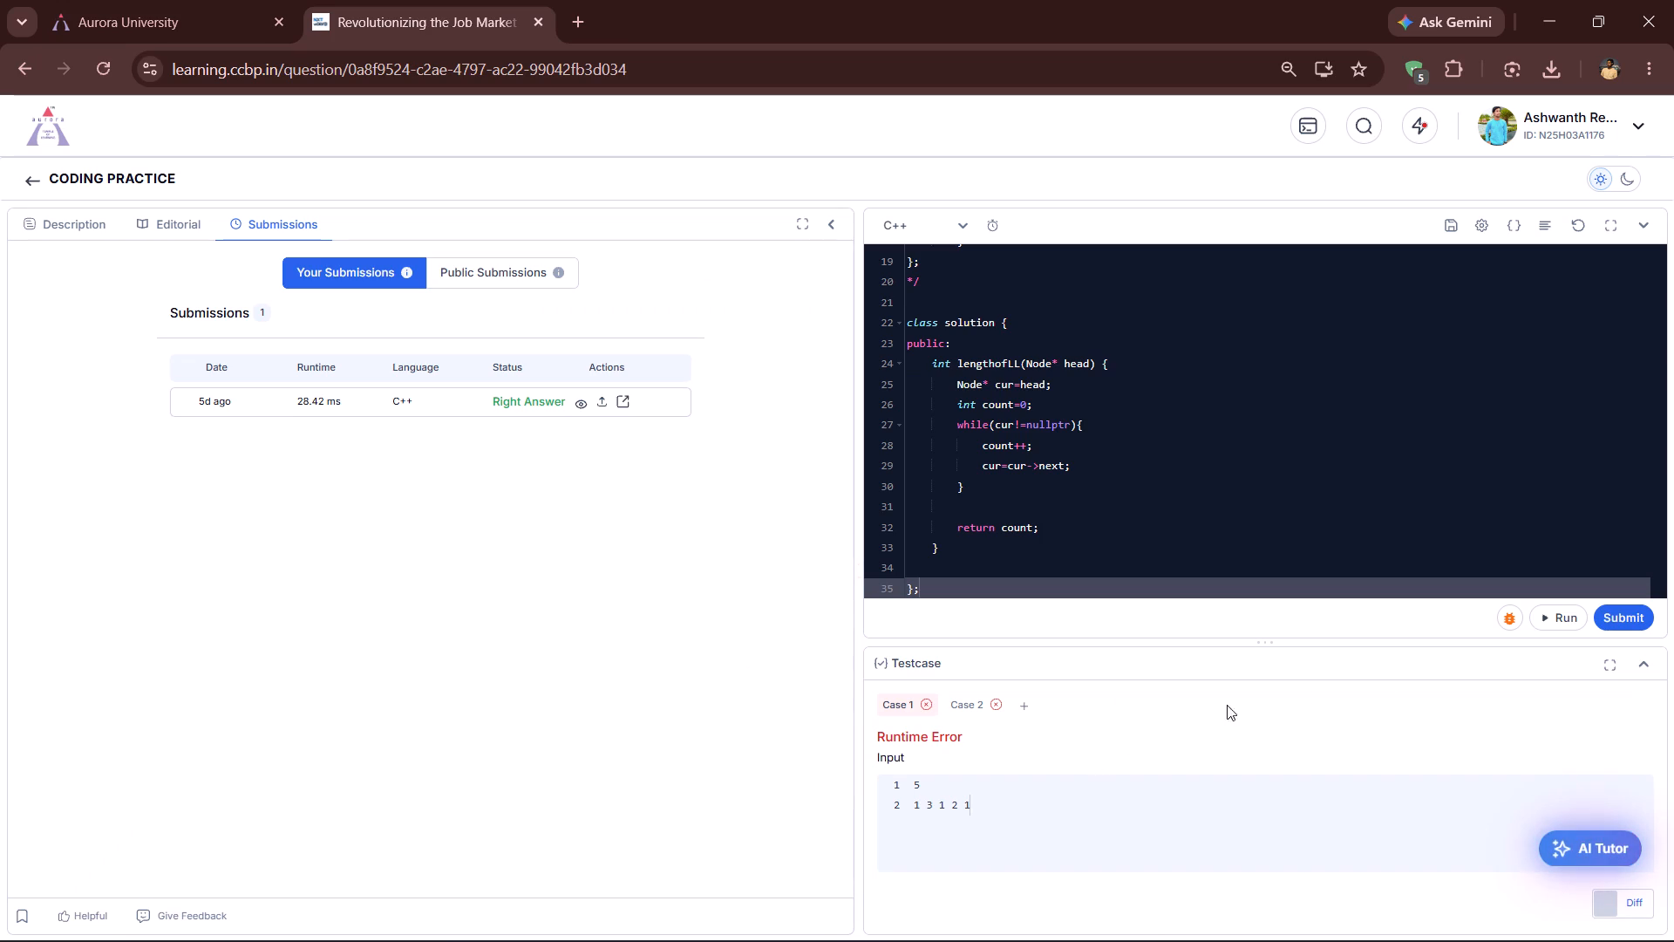
# Run the cloned C++ solution on the sample test cases.
pyautogui.click(1556, 611)
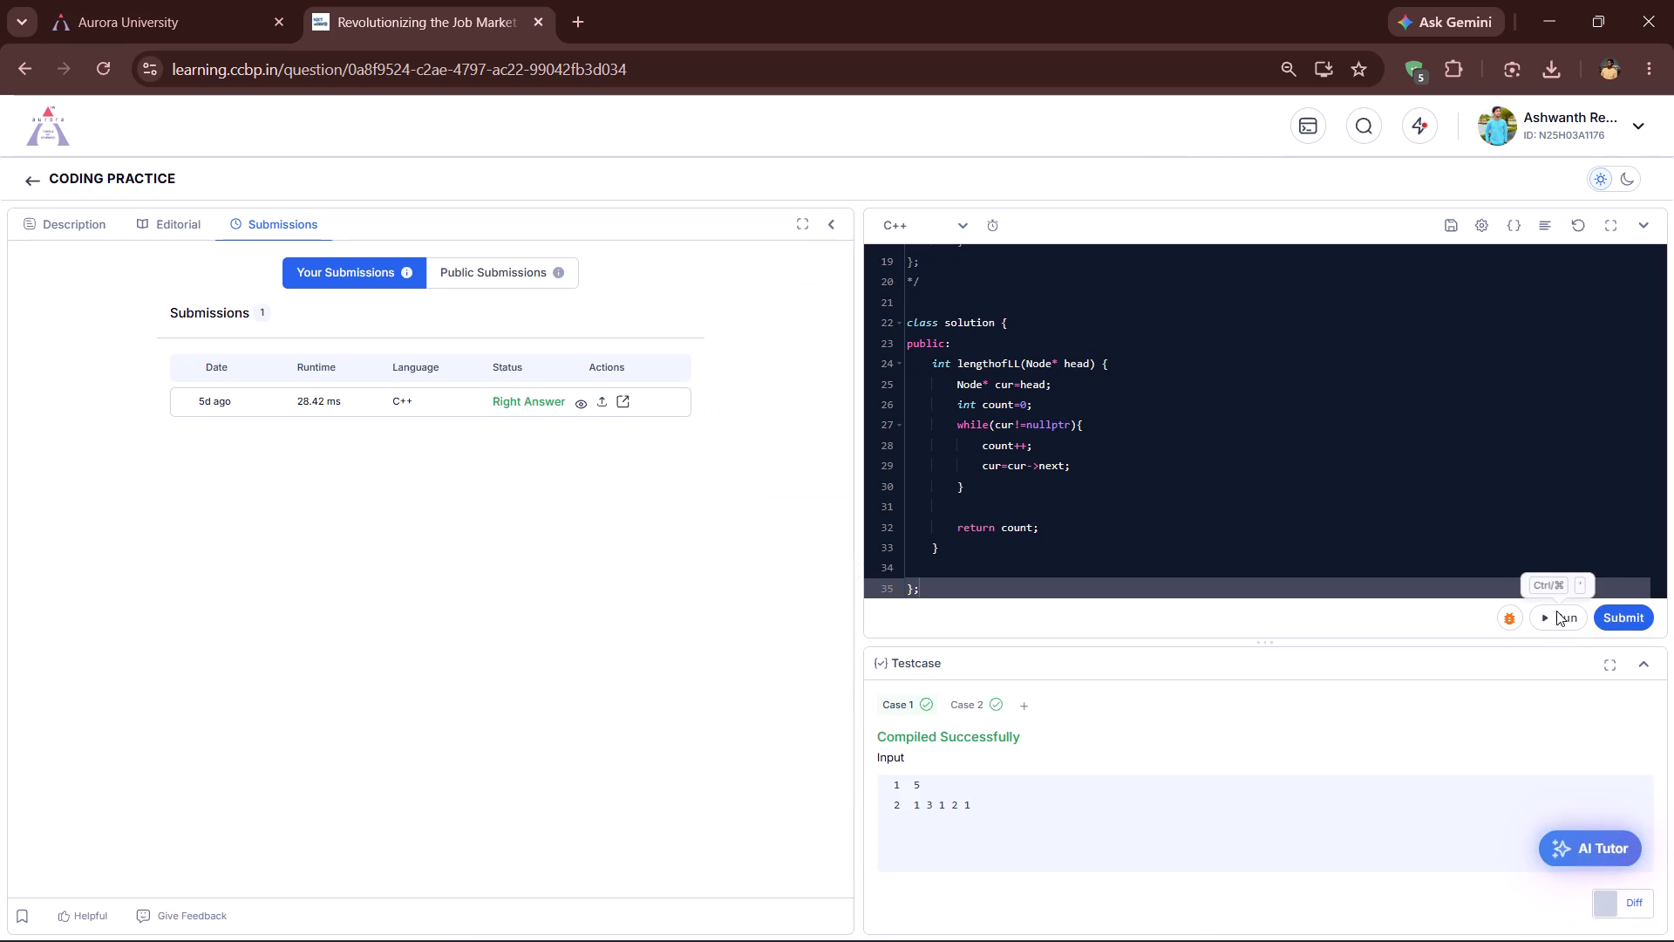
# Capture a screenshot of the whole page area showing the problem description, the solution code and the test case results.
pyautogui.click(44, 220)
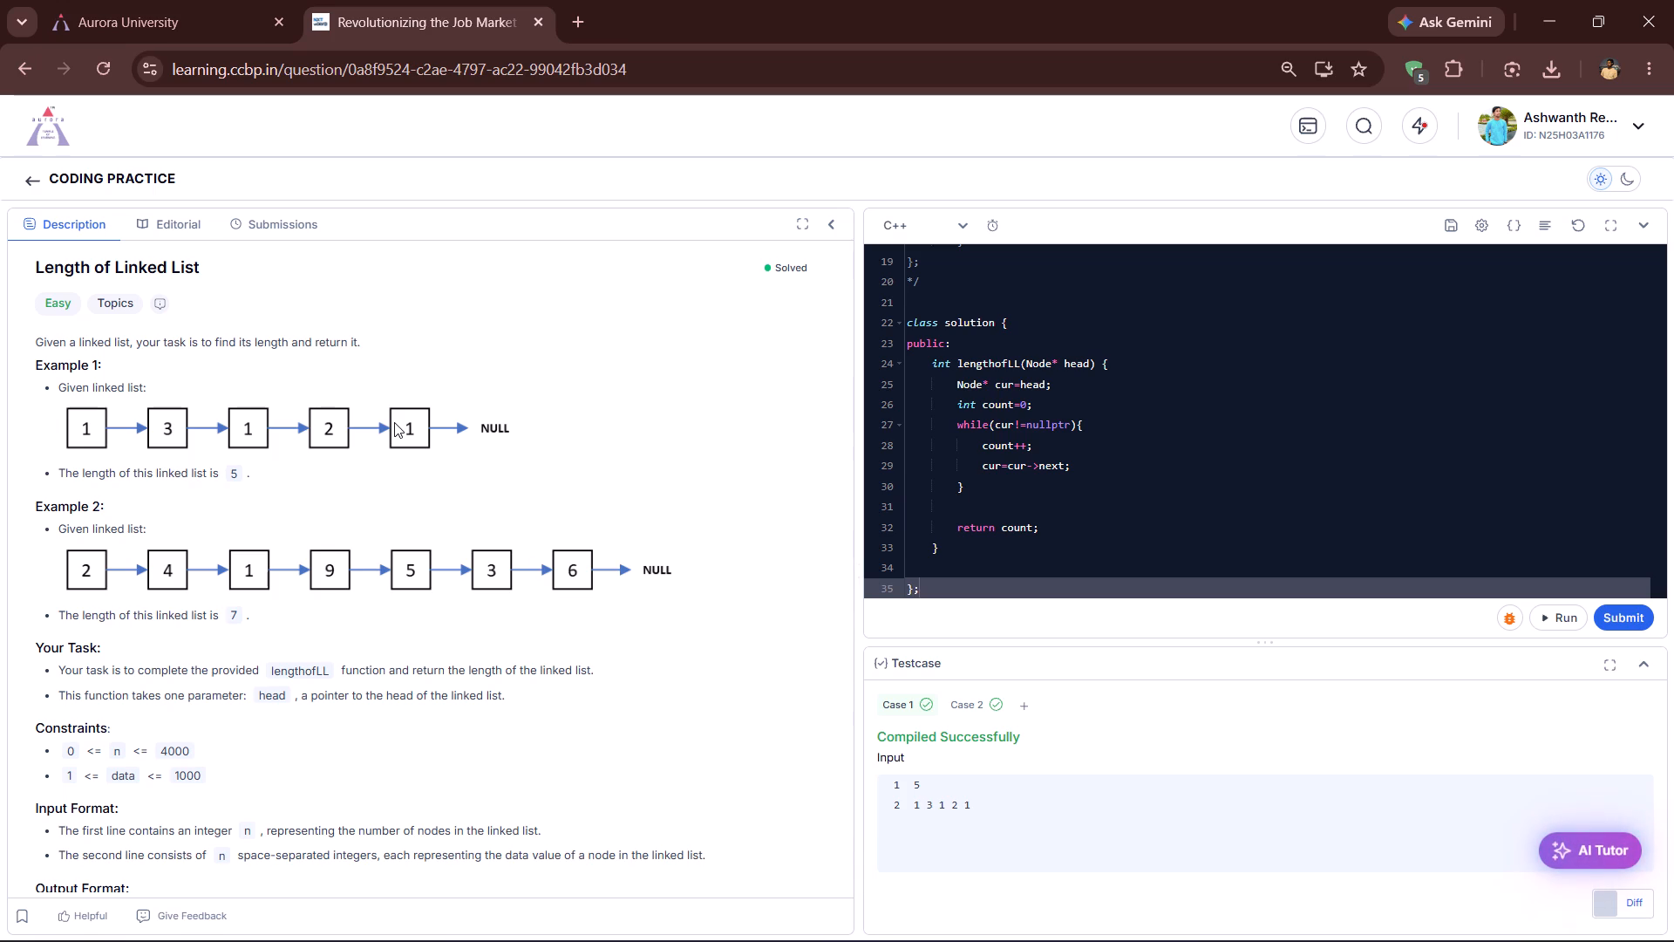
pyautogui.press('Print')
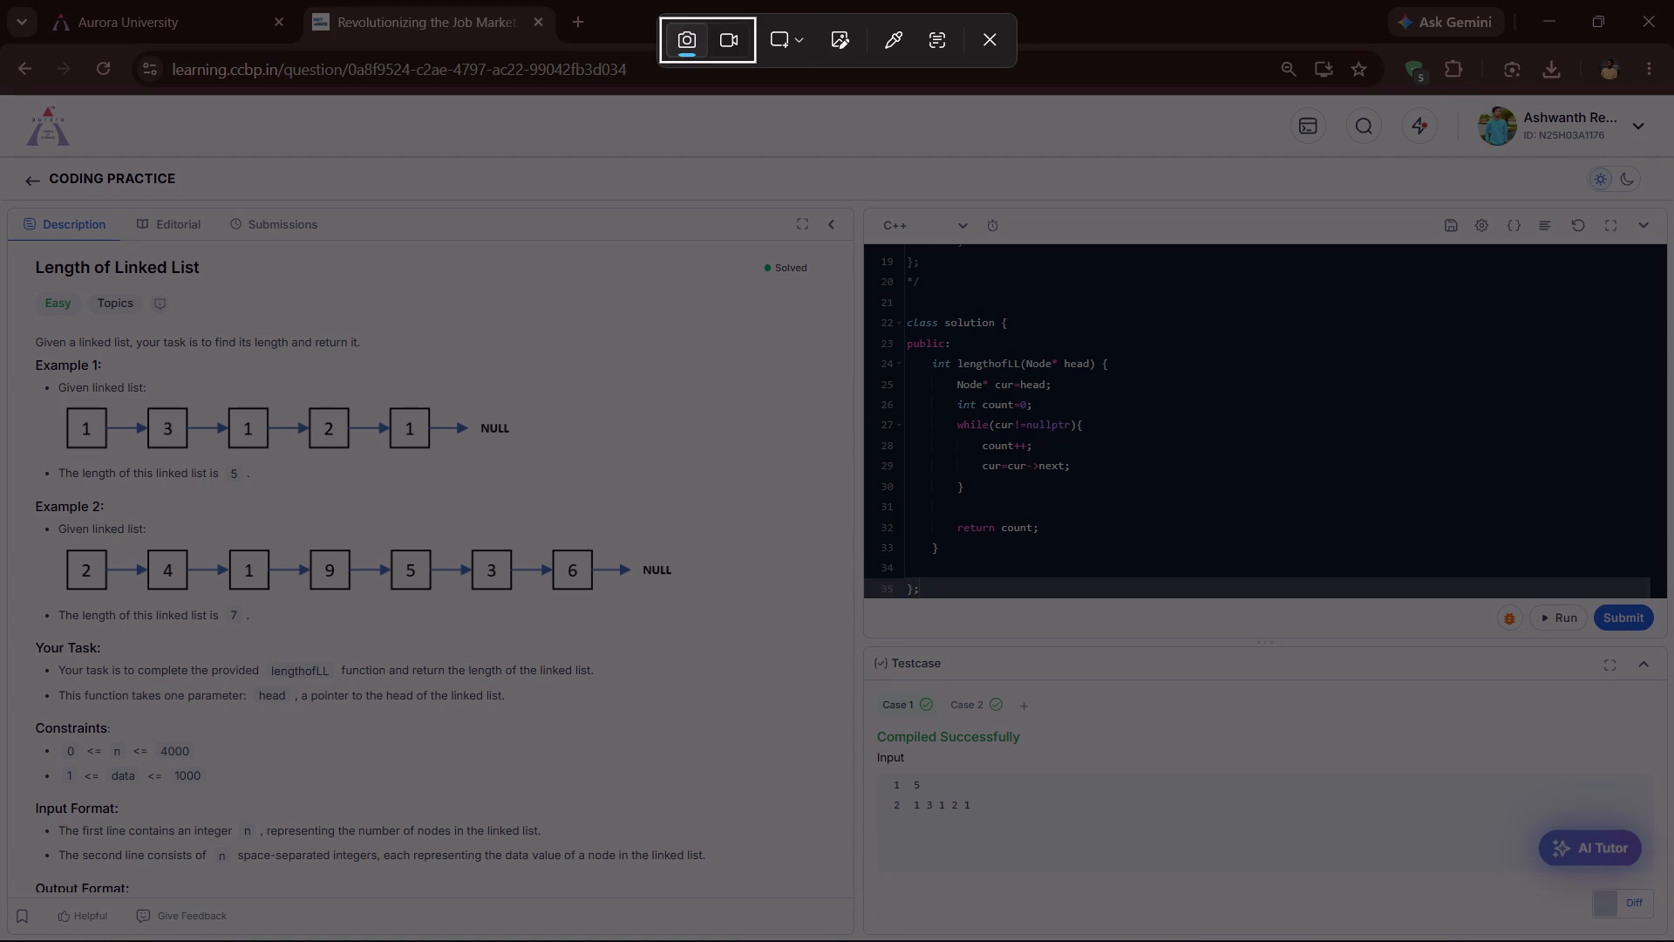
pyautogui.moveTo(0, 96); pyautogui.dragTo(847, 497)
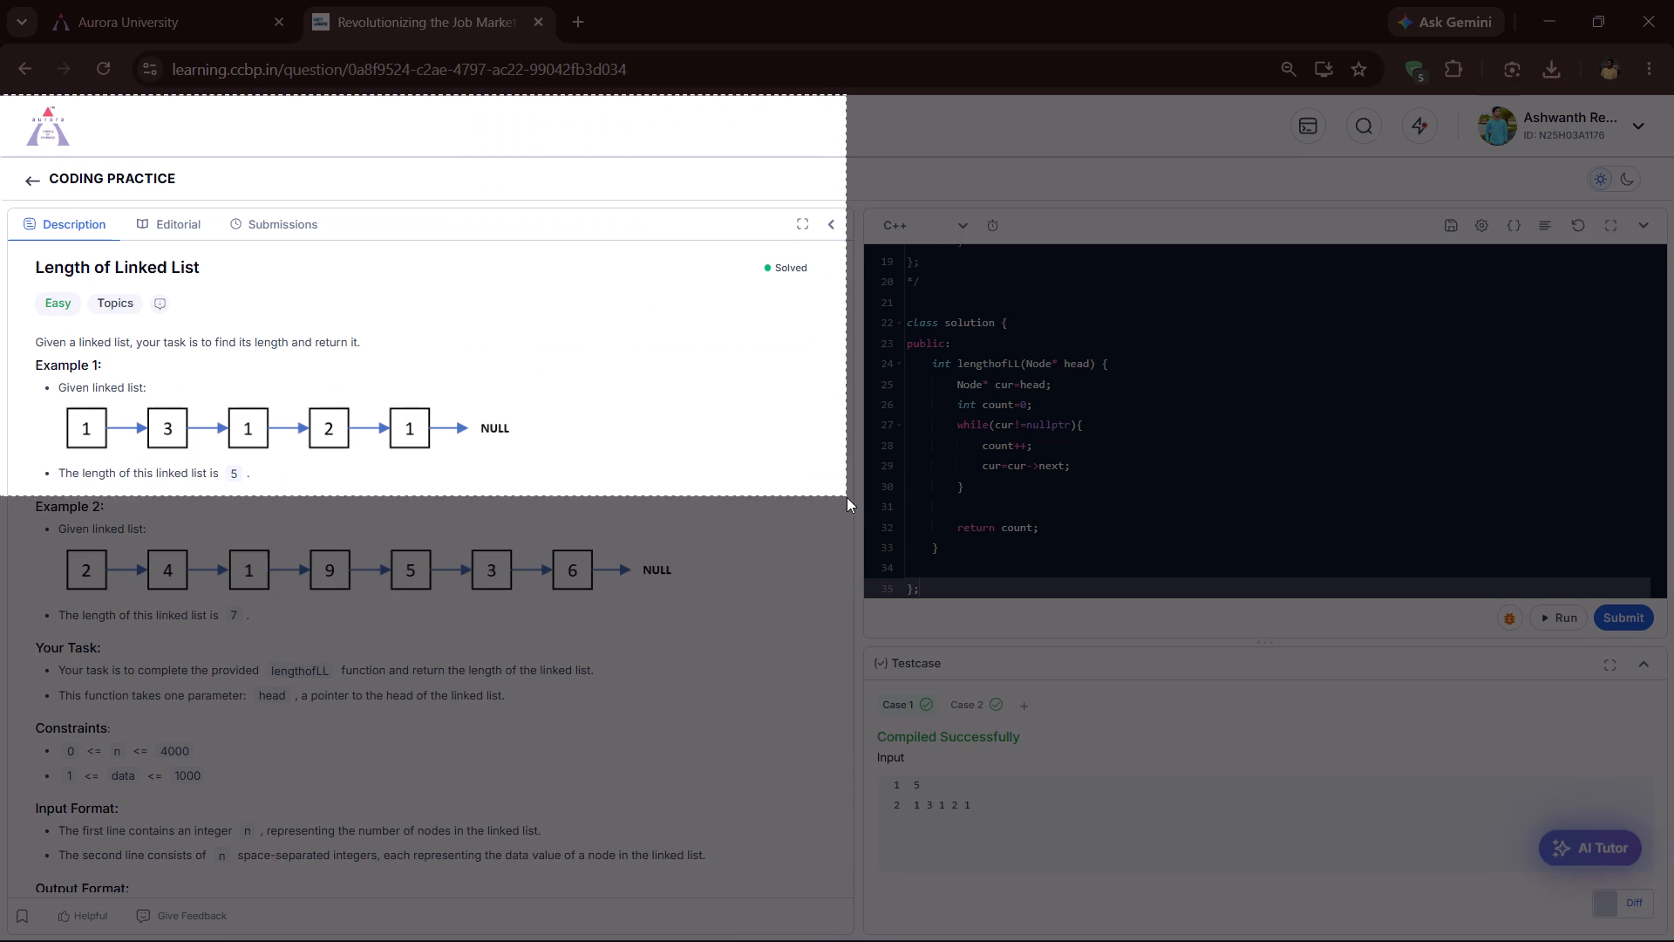
pyautogui.moveTo(847, 497); pyautogui.dragTo(1304, 913)
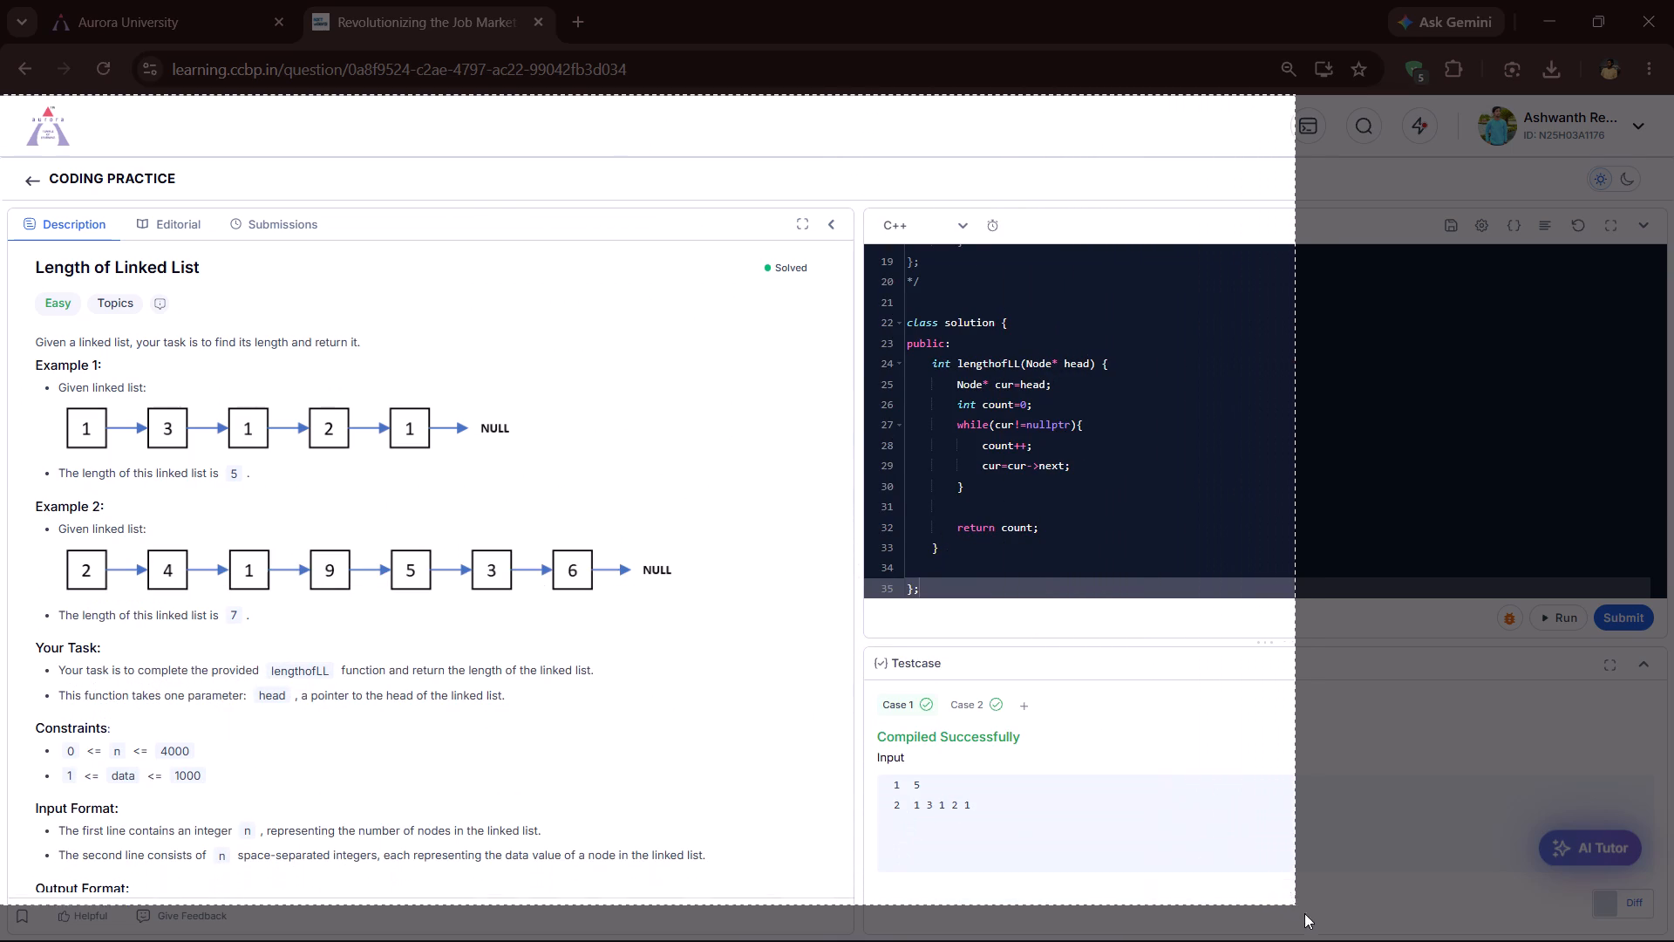
pyautogui.moveTo(1304, 913); pyautogui.dragTo(1673, 941)
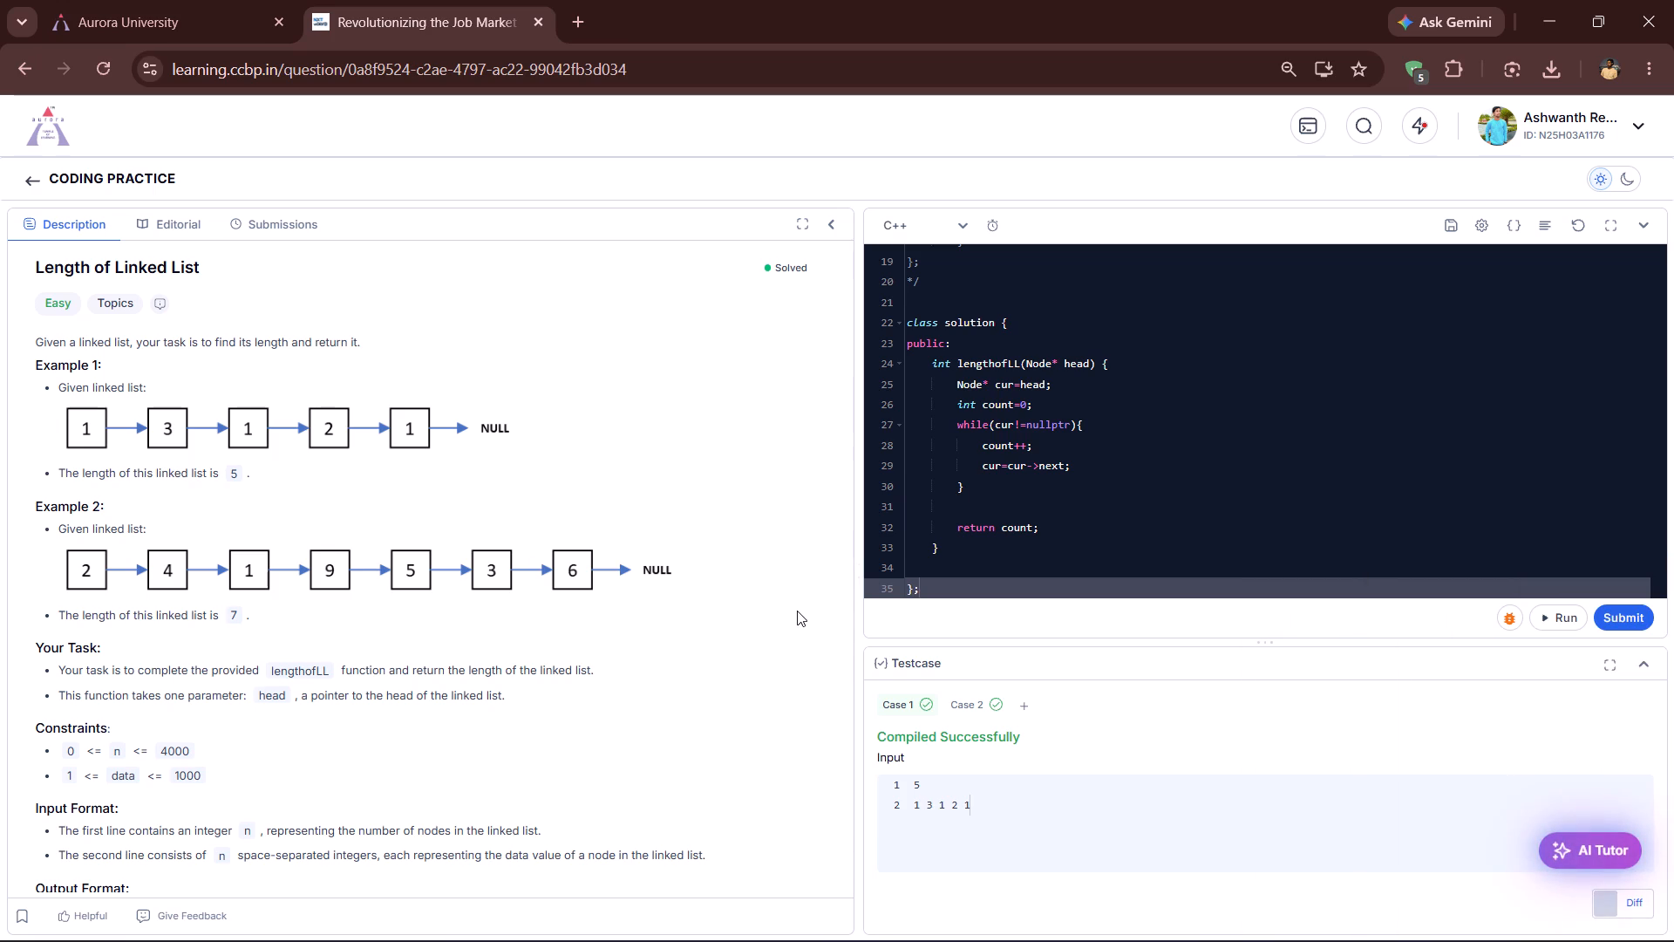
# Copy the entire C++ solution code from the editor.
pyautogui.click(1104, 468)
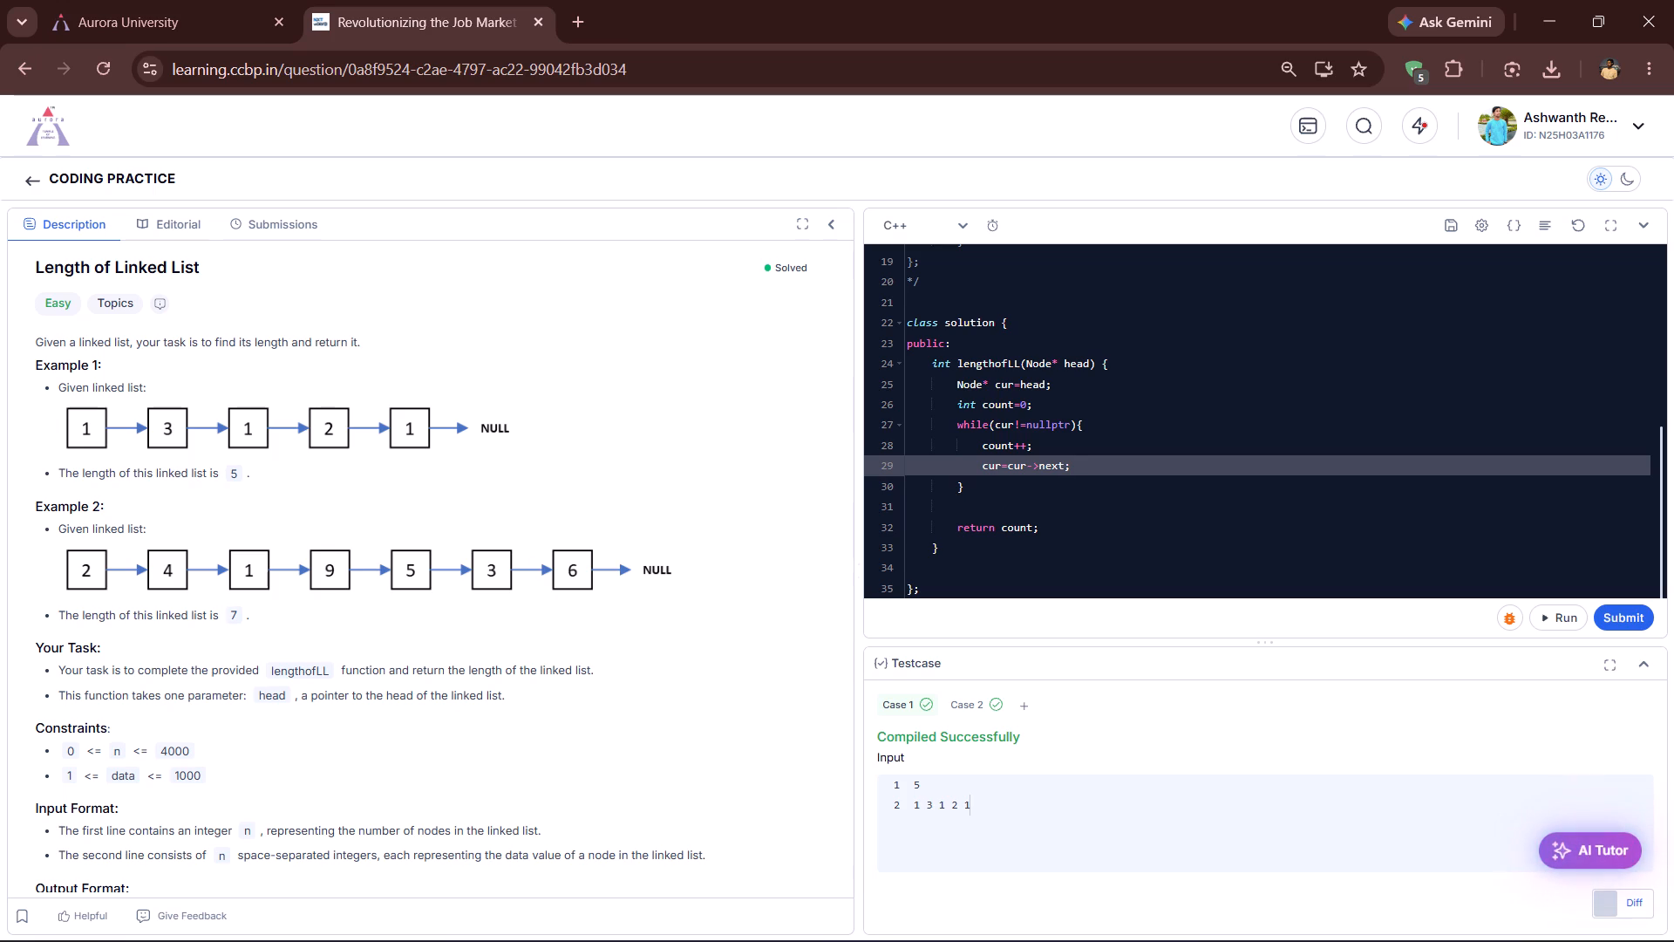
pyautogui.click(1104, 468)
pyautogui.hotkey('ctrl', 'a')
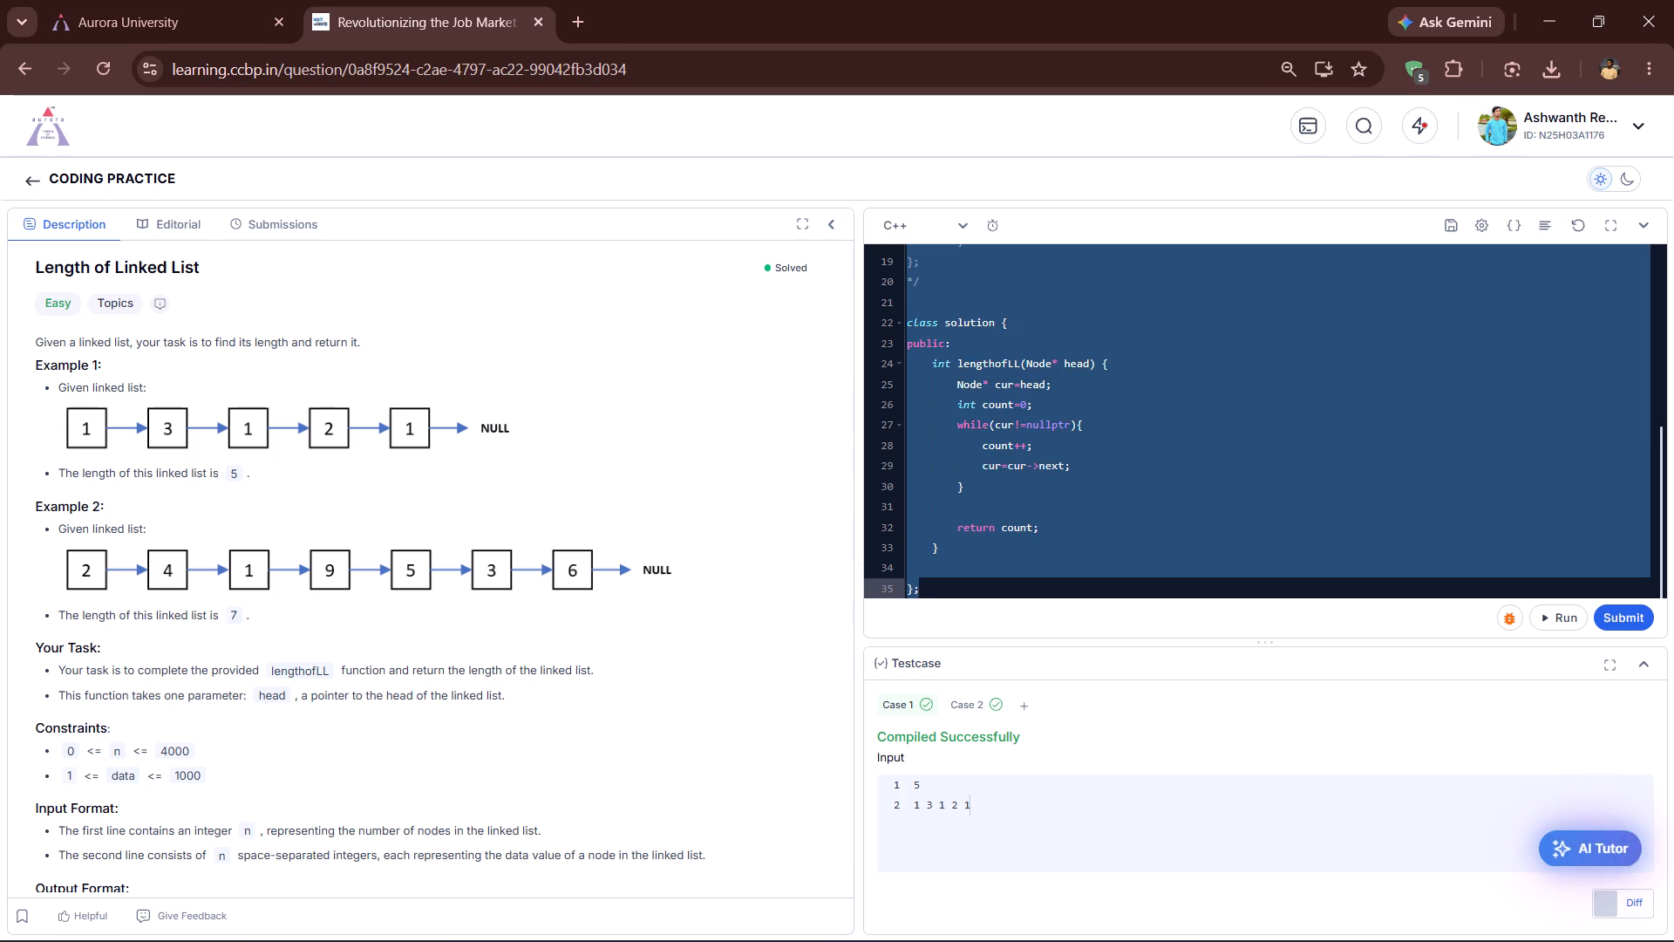
pyautogui.hotkey('ctrl', 'c')
pyautogui.click(1104, 468)
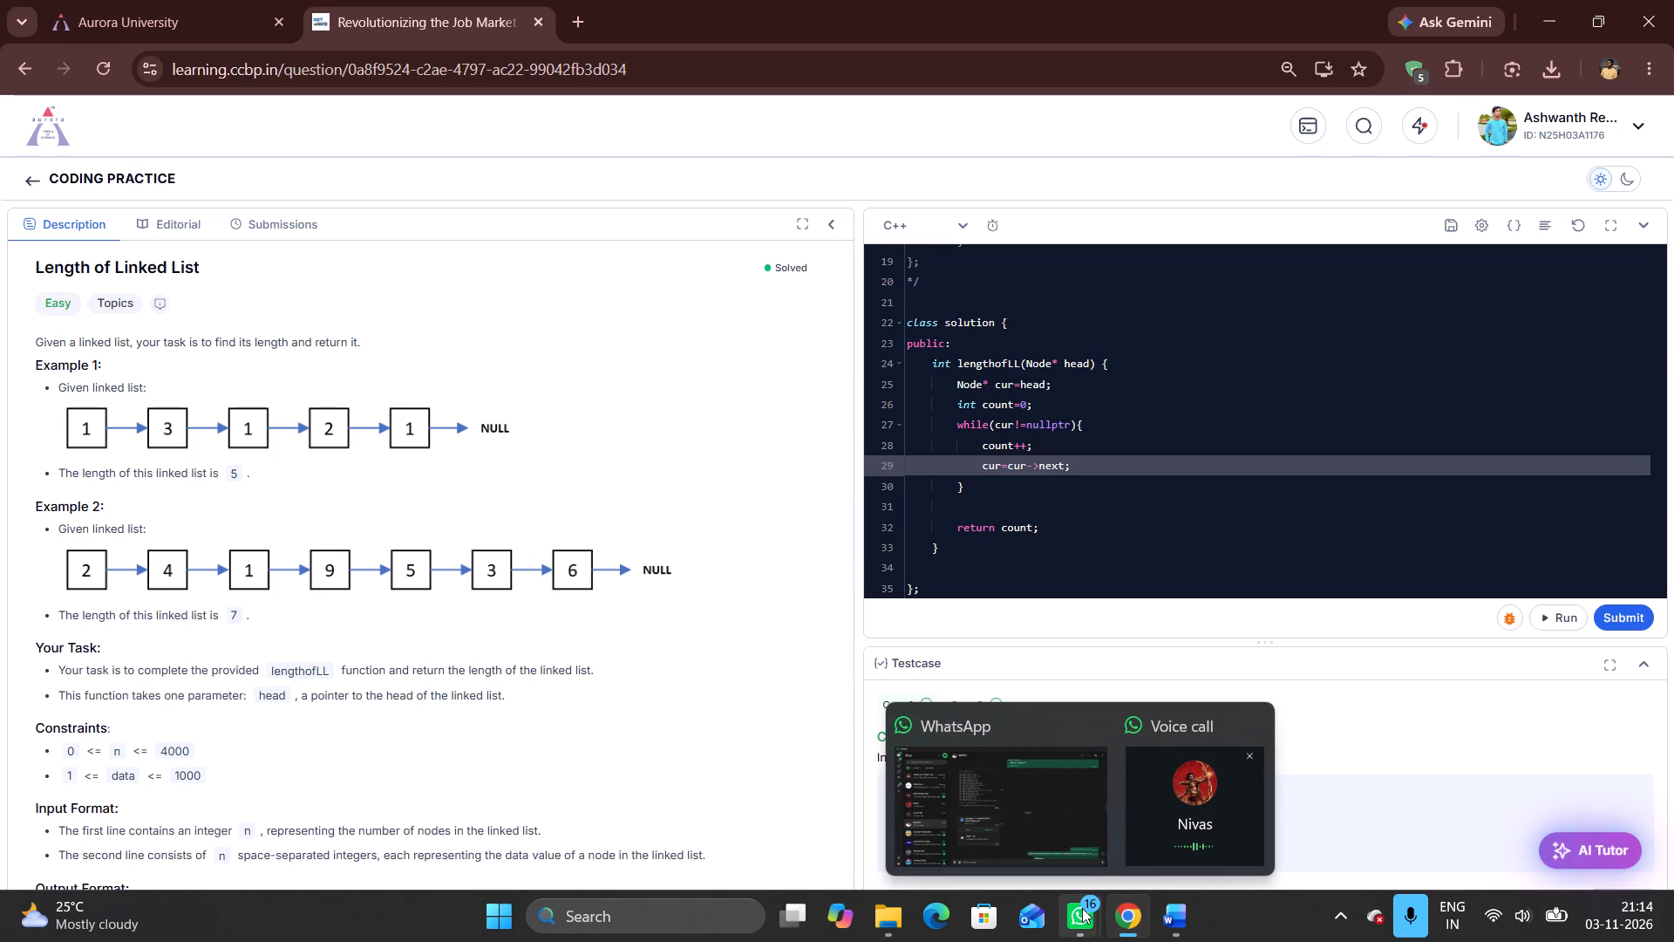
# Switch to Word and look through the lab report, from the certificate page to the Most Frequent Element problem and its code.
pyautogui.click(1172, 912)
pyautogui.scroll(7, 1067, 705)
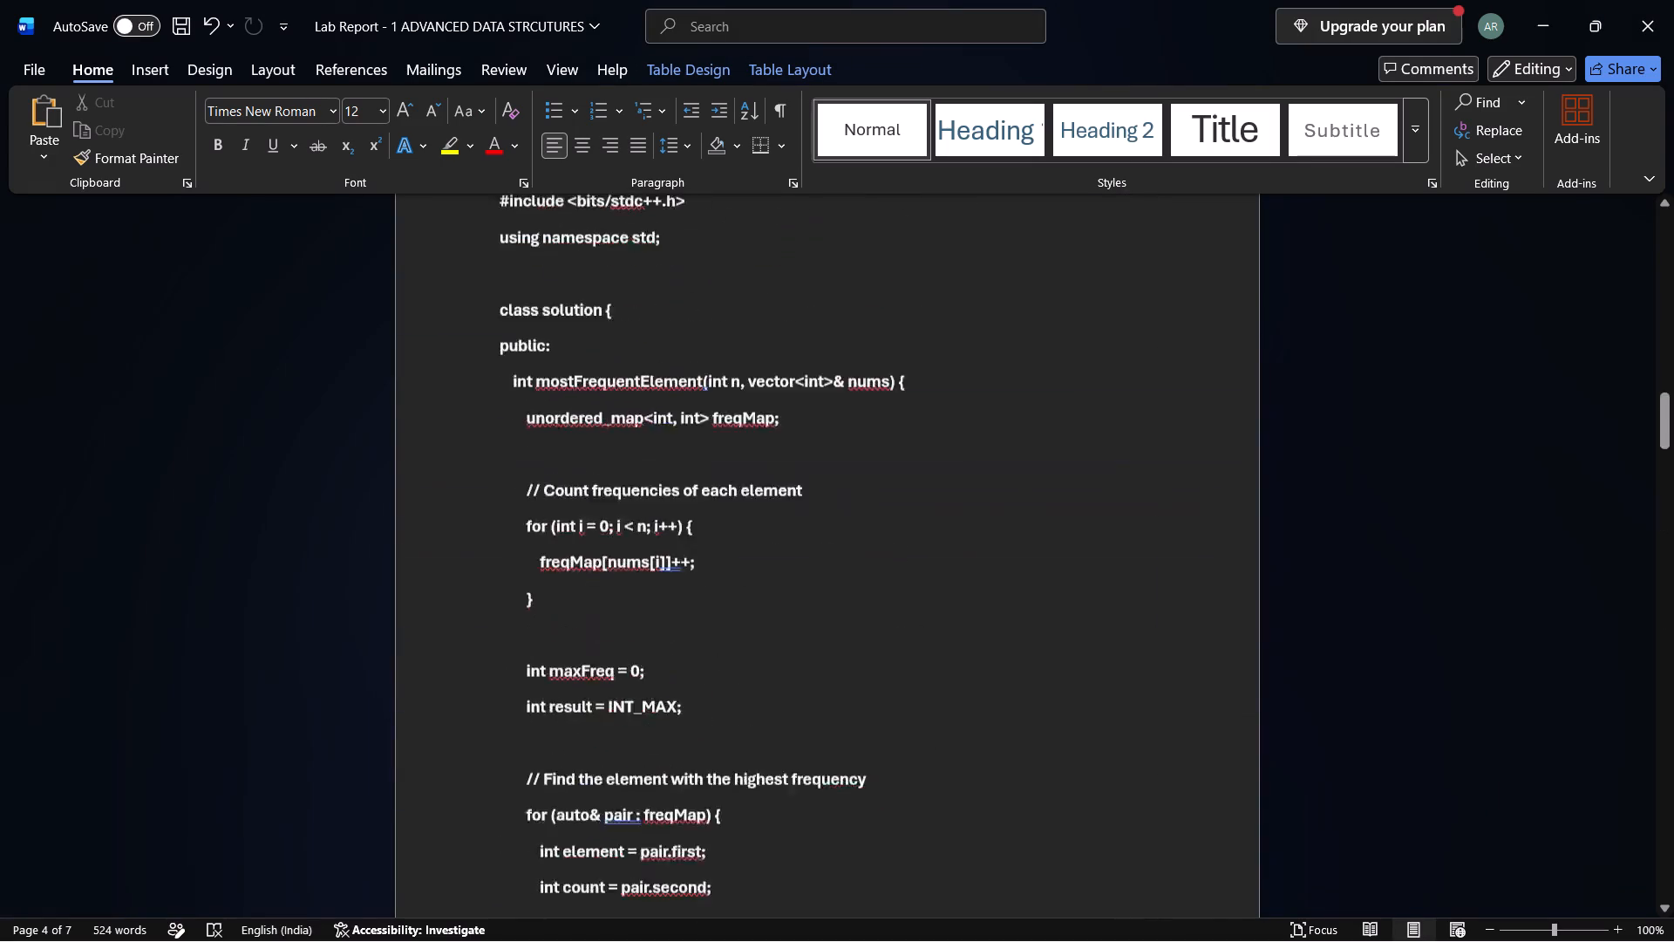
pyautogui.scroll(2, 1067, 705)
pyautogui.scroll(-1, 1067, 705)
pyautogui.scroll(1, 1067, 705)
pyautogui.scroll(-1, 1067, 705)
pyautogui.scroll(1, 1067, 705)
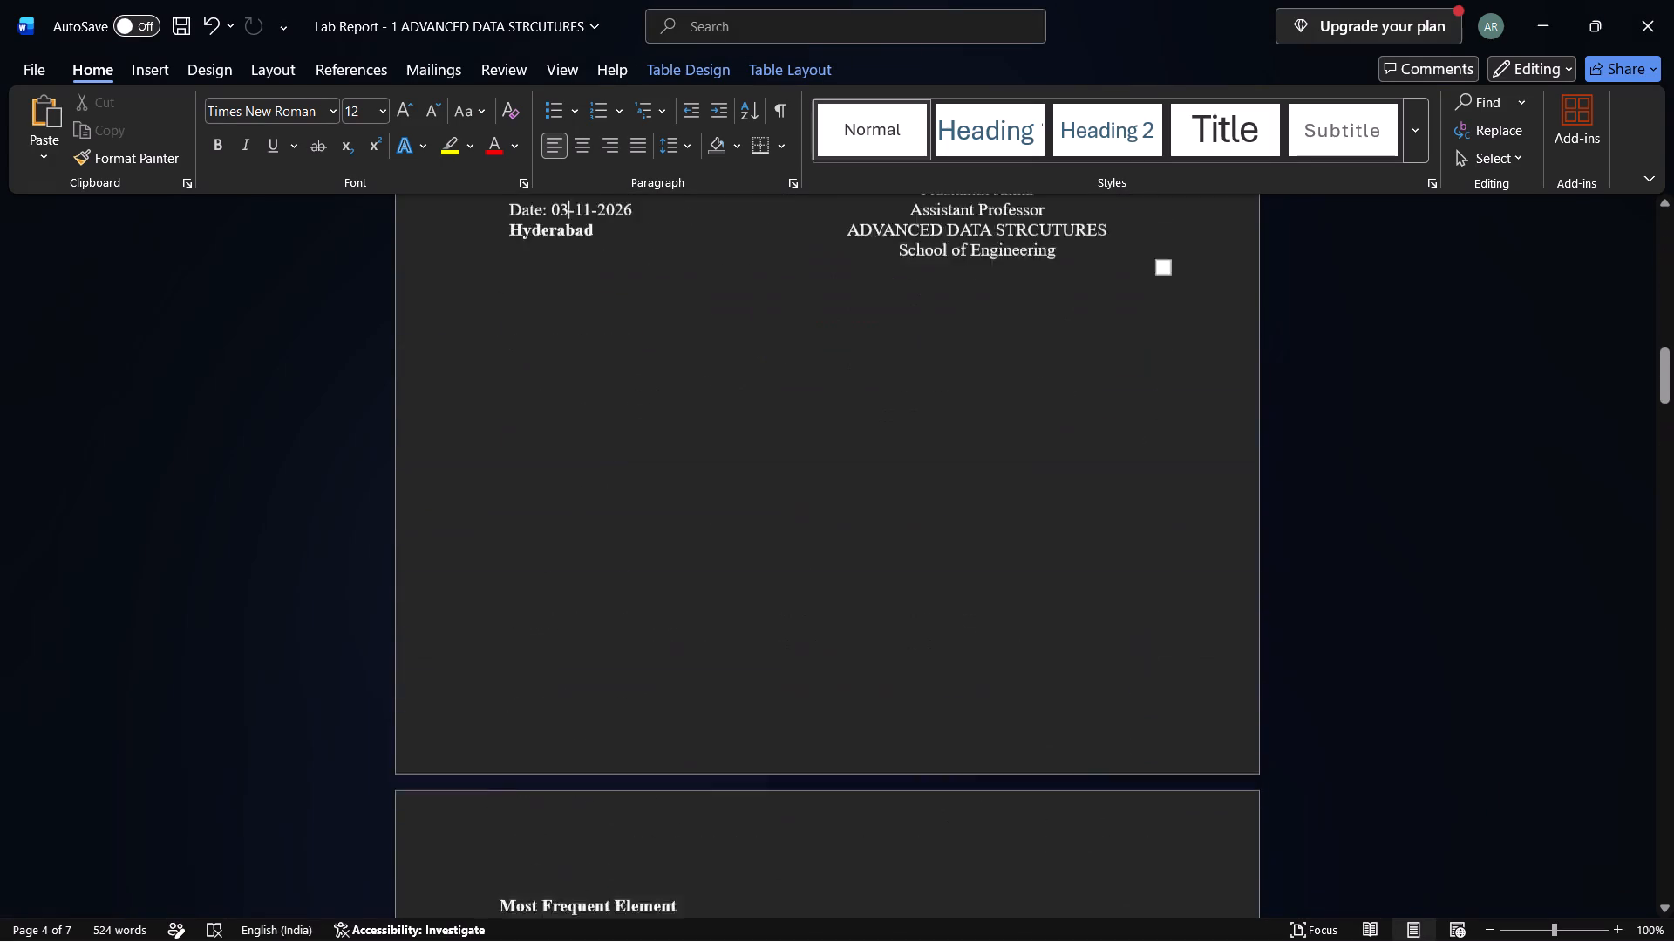
pyautogui.scroll(2, 1067, 705)
pyautogui.scroll(-1, 1067, 705)
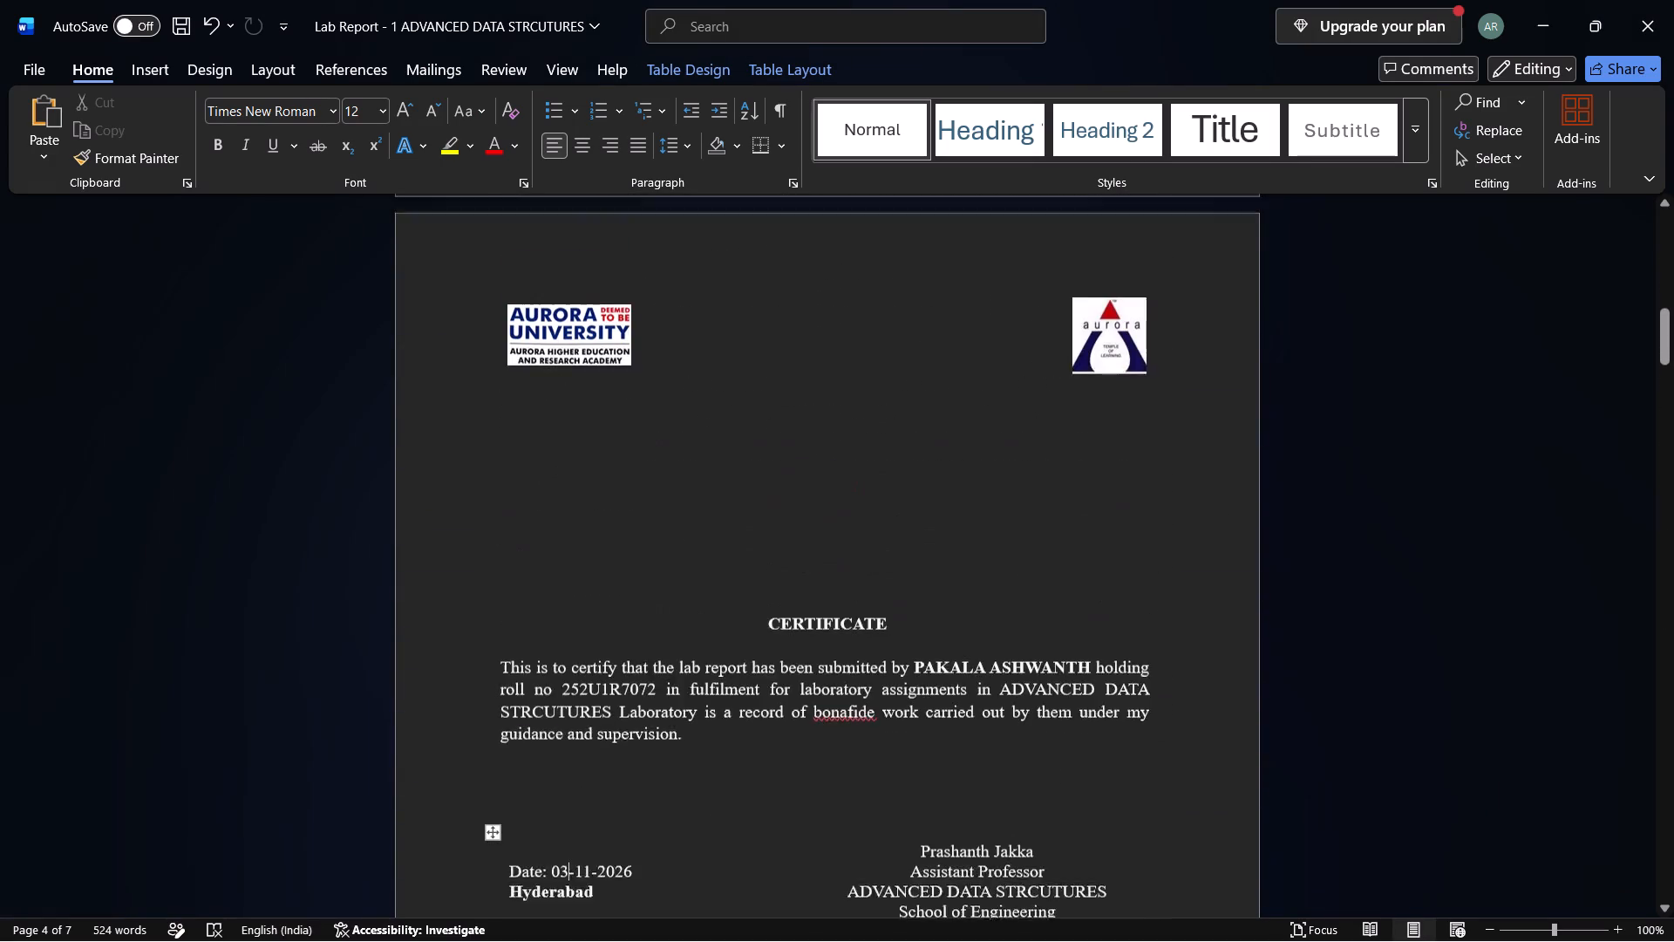
pyautogui.scroll(-1, 1067, 705)
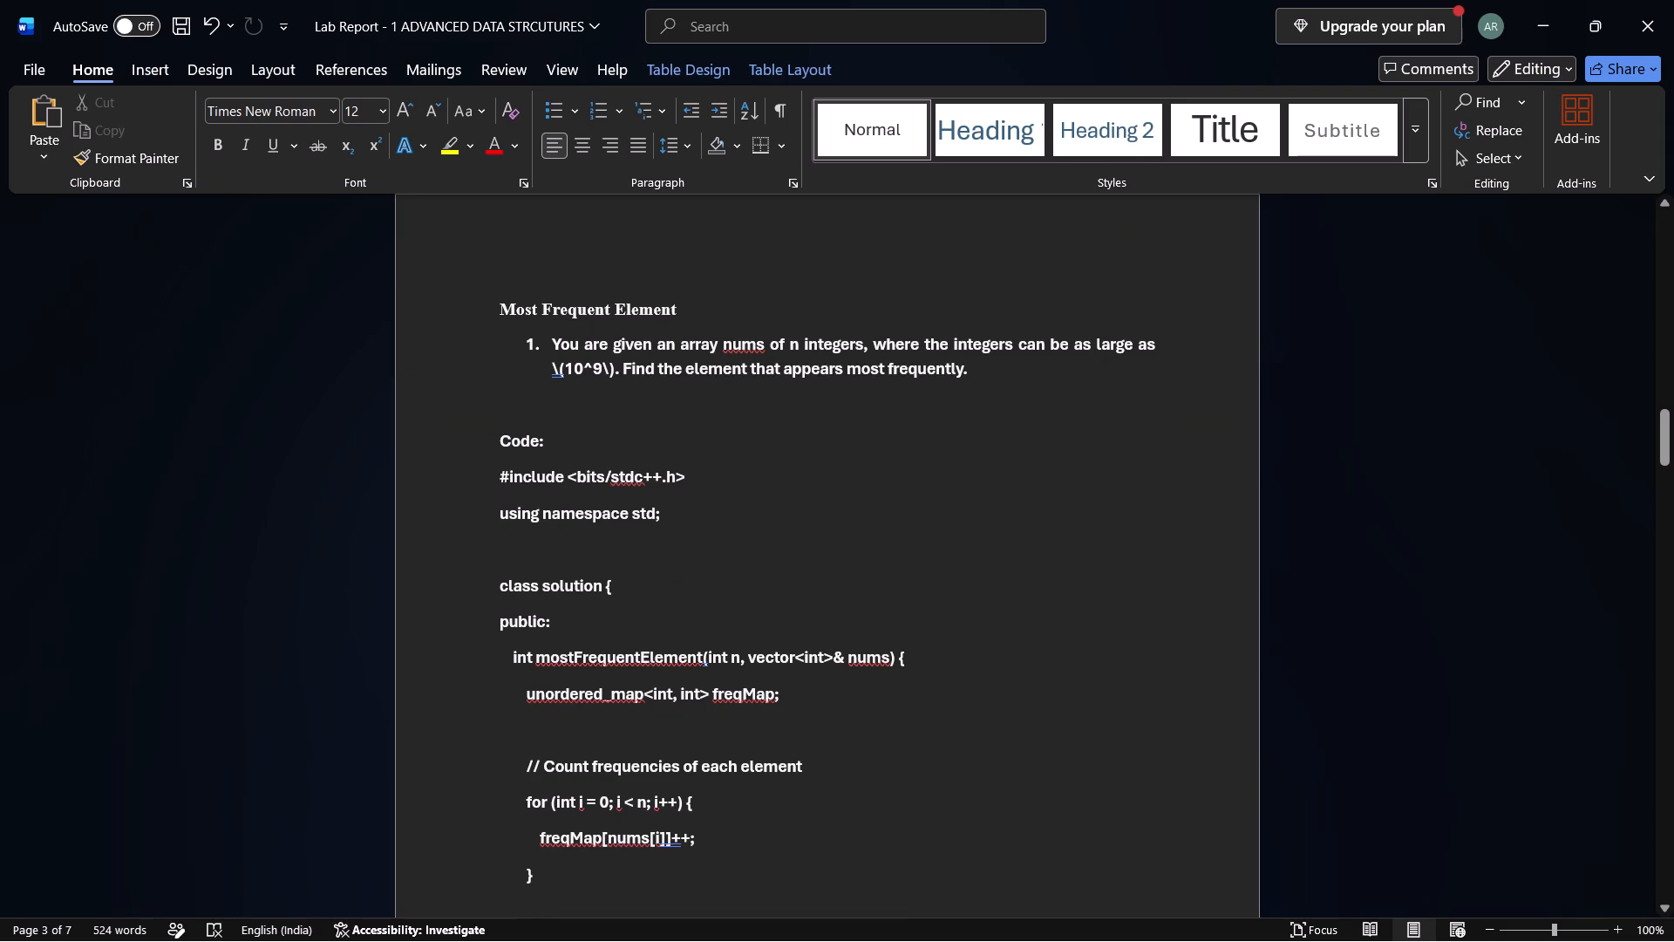
pyautogui.hotkey('alt', 'Tab')
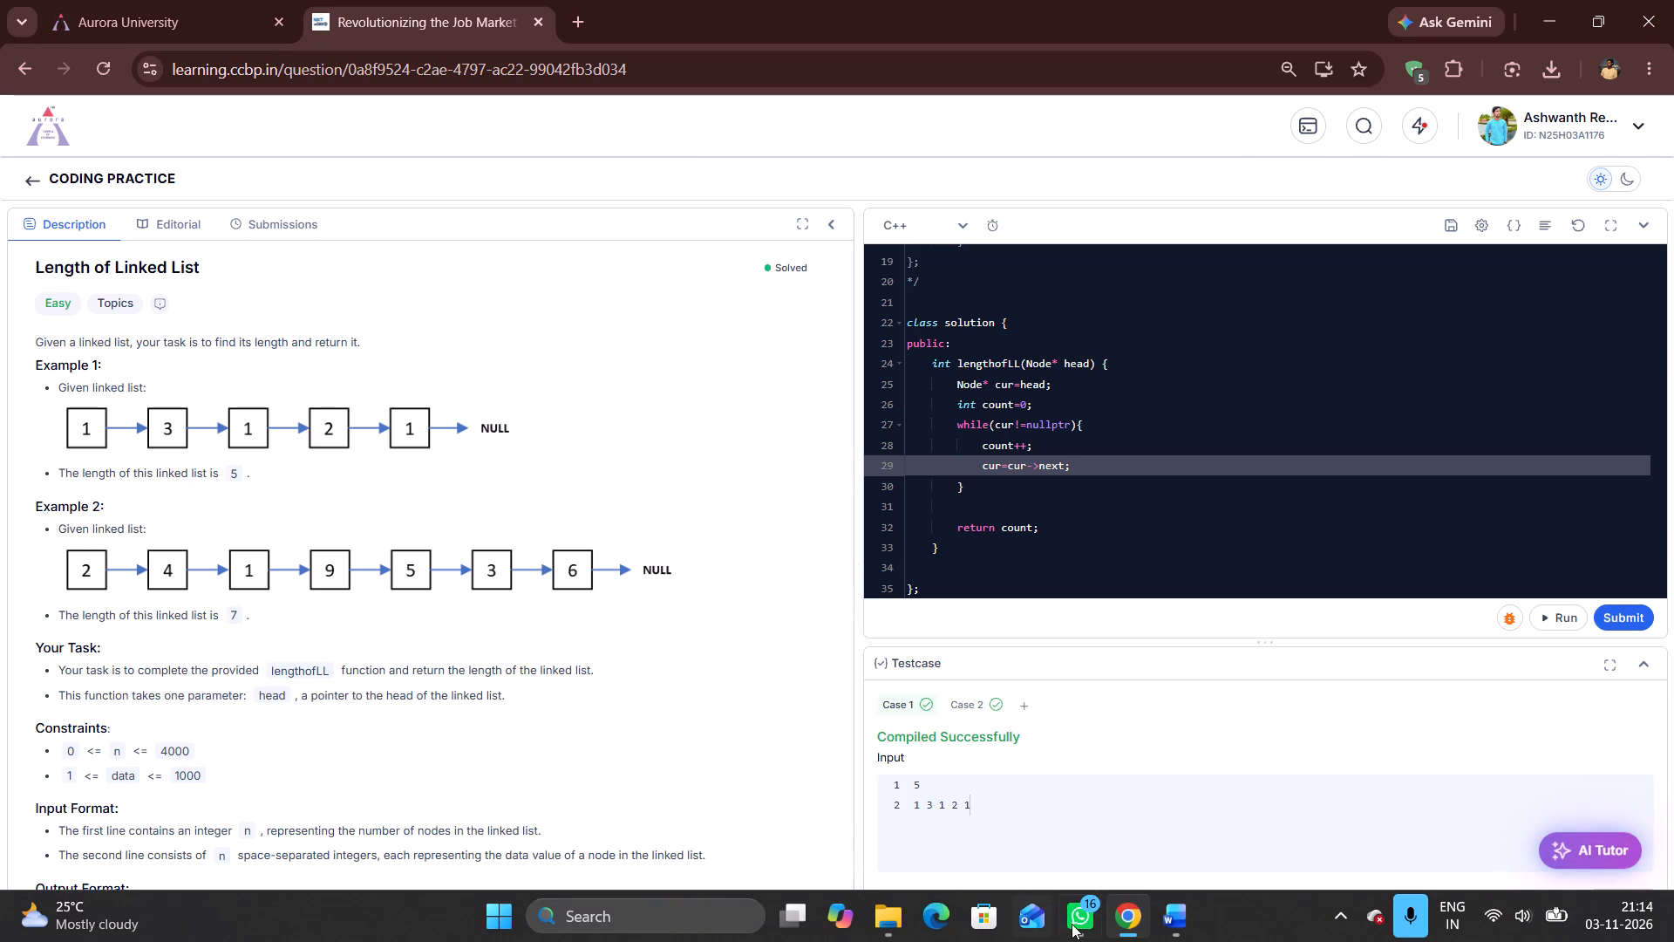
# In the Word lab report, replace the "Most Frequent Element" heading with "Length of Linked List".
pyautogui.click(1167, 914)
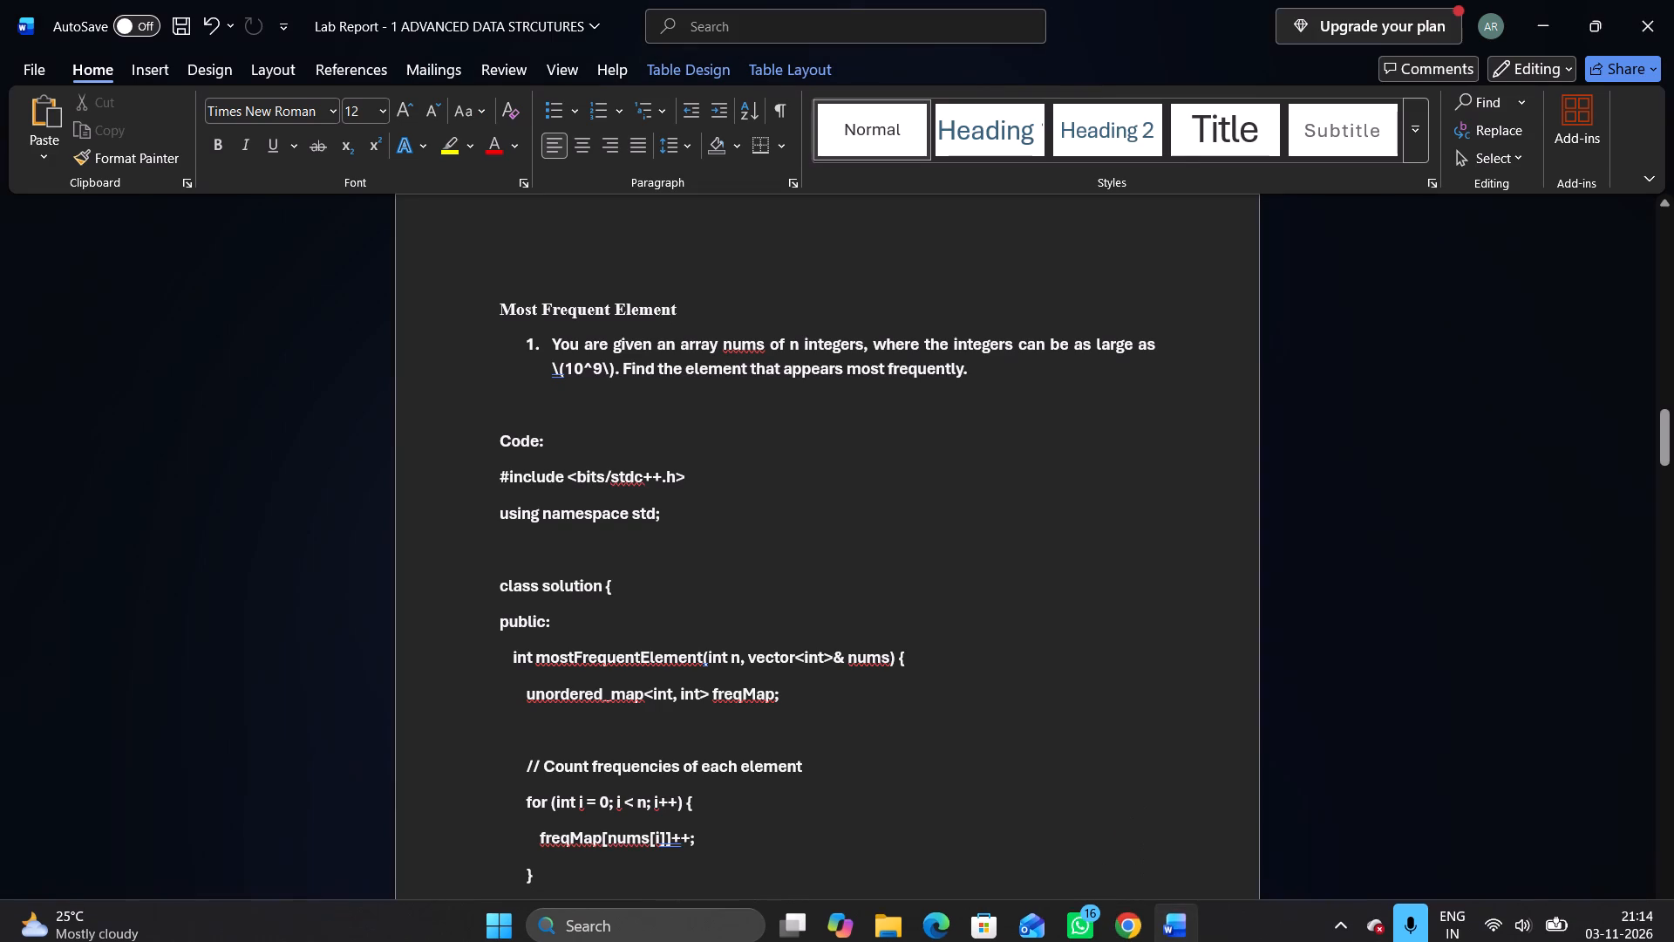
pyautogui.click(761, 315)
pyautogui.press('BackSpace')
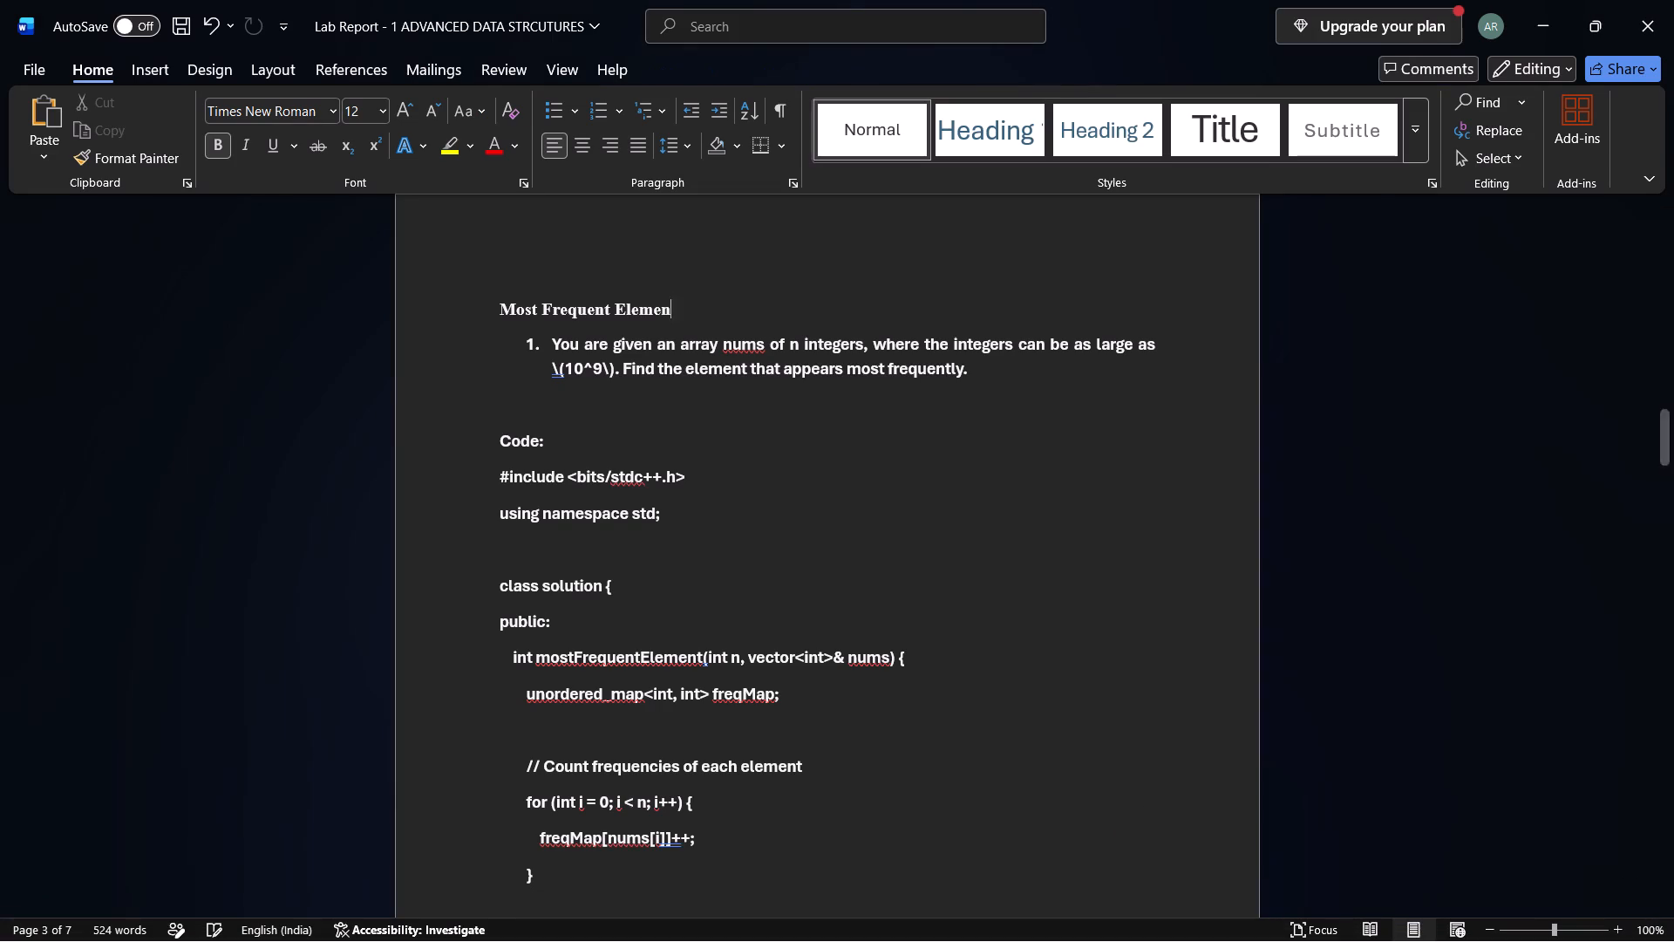
pyautogui.press('BackSpace')
pyautogui.press('BackSpace')
pyautogui.press('BackSpace')
pyautogui.press('BackSpace')
pyautogui.press('BackSpace')
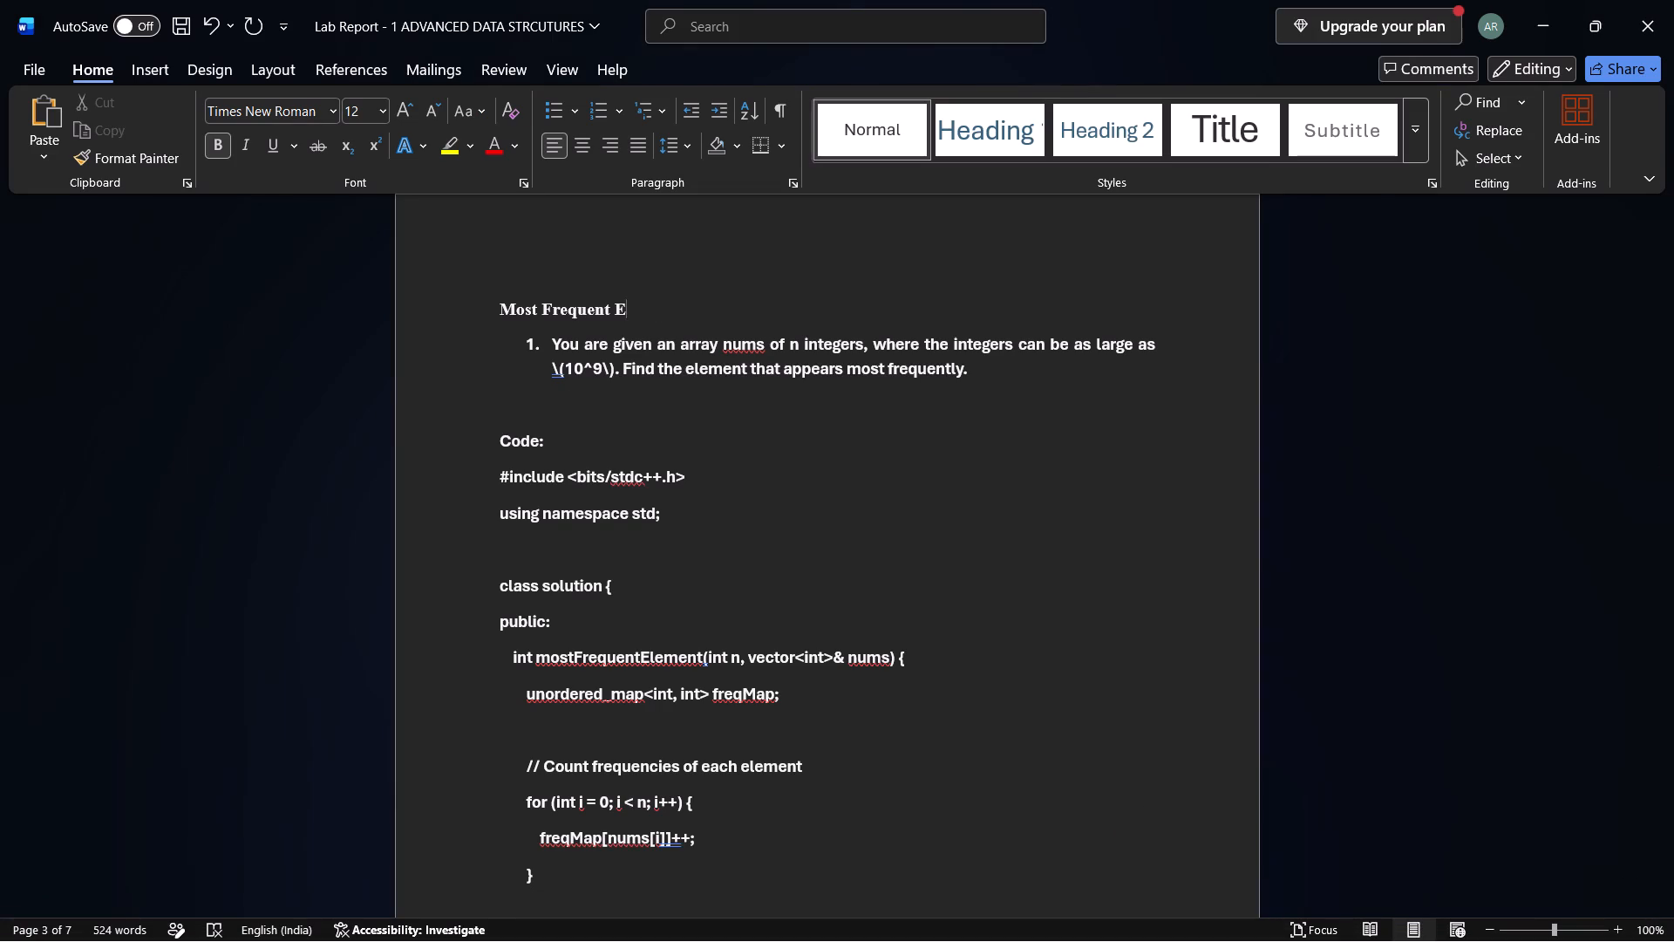
pyautogui.press('BackSpace')
pyautogui.press('BackSpace')
pyautogui.press('BackSpace')
pyautogui.press('BackSpace')
pyautogui.press('BackSpace')
pyautogui.press('BackSpace')
pyautogui.press('BackSpace')
pyautogui.press('BackSpace')
pyautogui.press('BackSpace')
pyautogui.press('BackSpace')
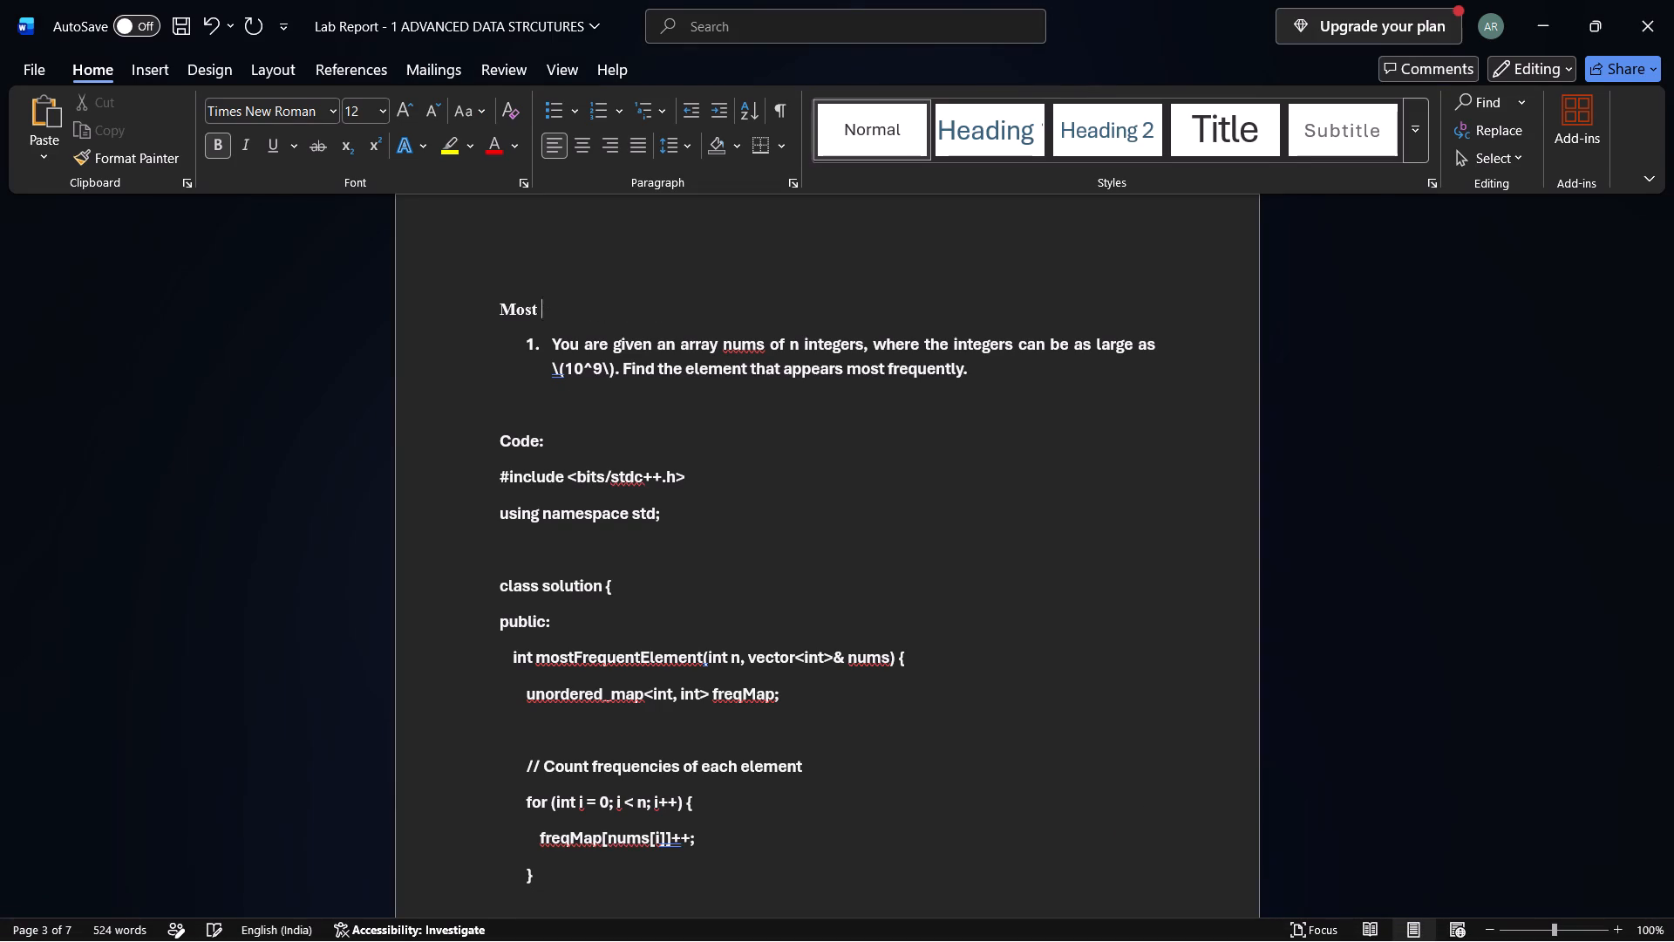
pyautogui.press('BackSpace')
pyautogui.press('BackSpace')
pyautogui.press('BackSpace')
pyautogui.press('BackSpace')
pyautogui.press('BackSpace')
pyautogui.hotkey('shift', 'l')
pyautogui.write('en')
pyautogui.write('gth')
pyautogui.press('space')
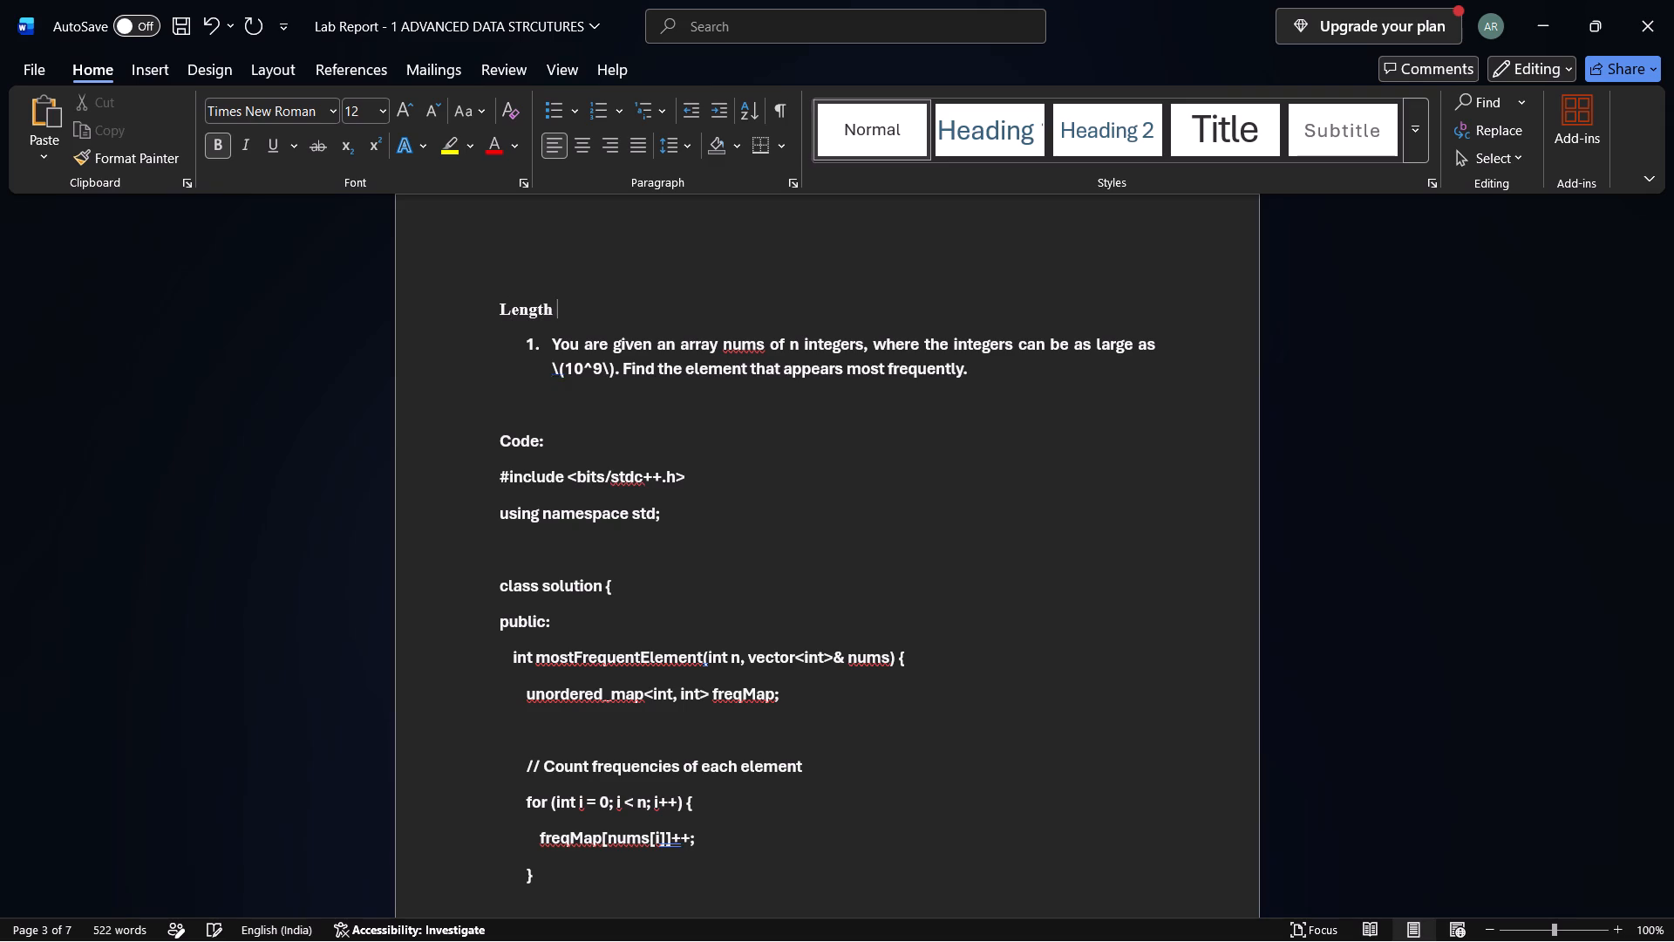
pyautogui.write('of')
pyautogui.press('space')
pyautogui.hotkey('shift', 'l')
pyautogui.write('inked Lik')
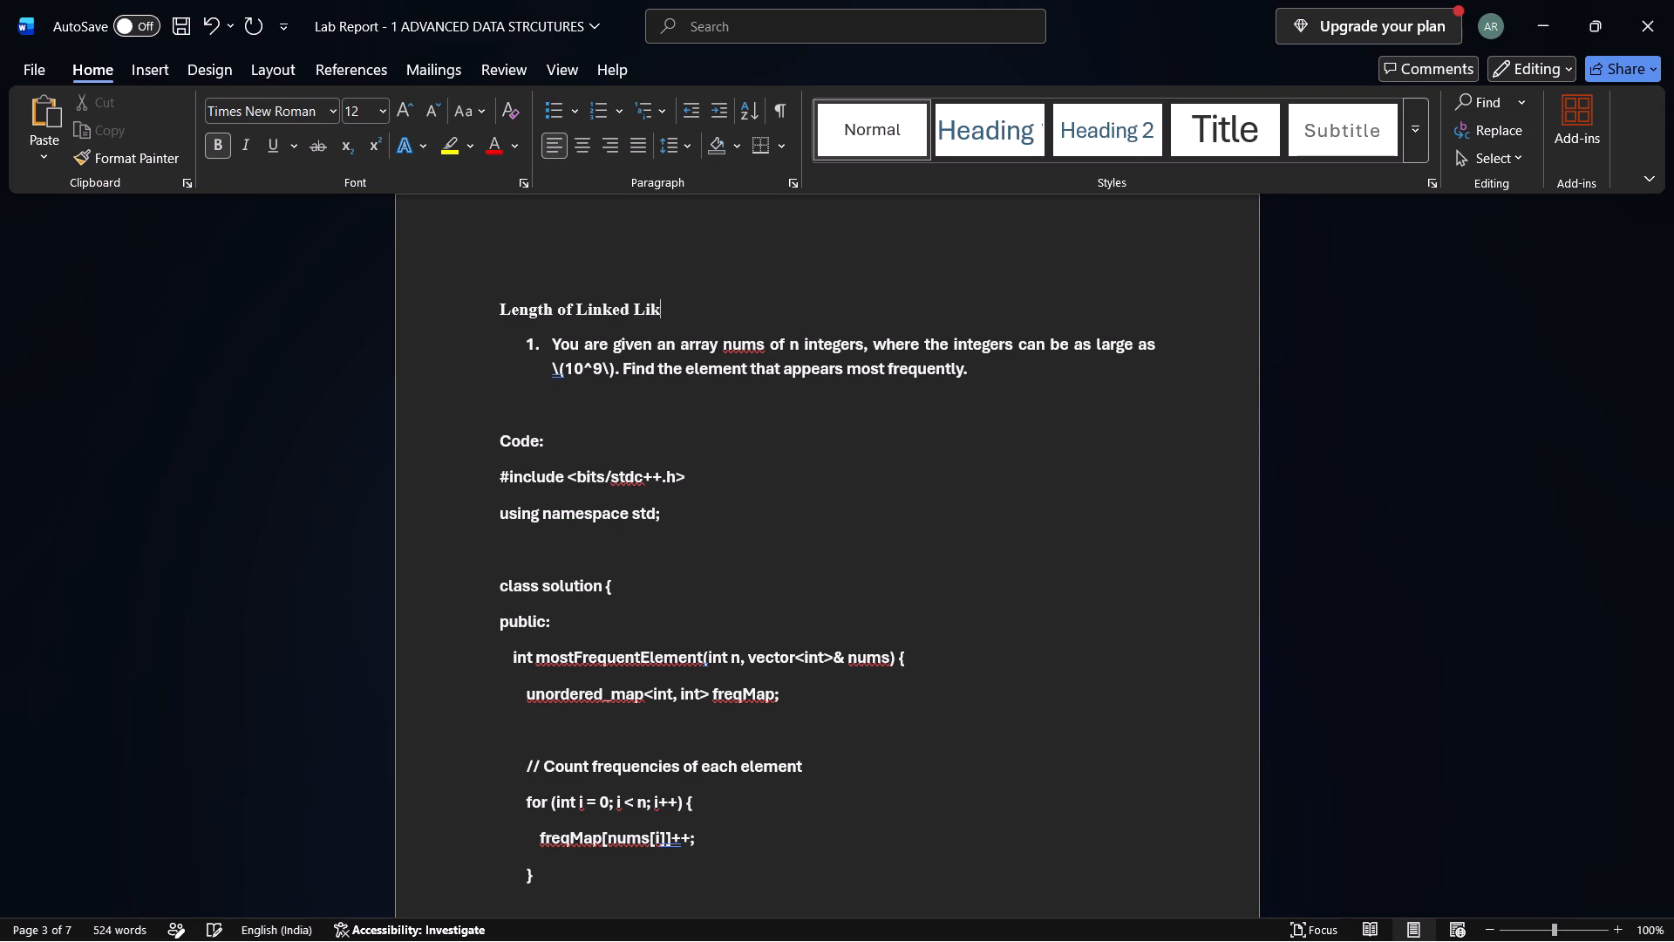
pyautogui.press('BackSpace')
pyautogui.write('st')
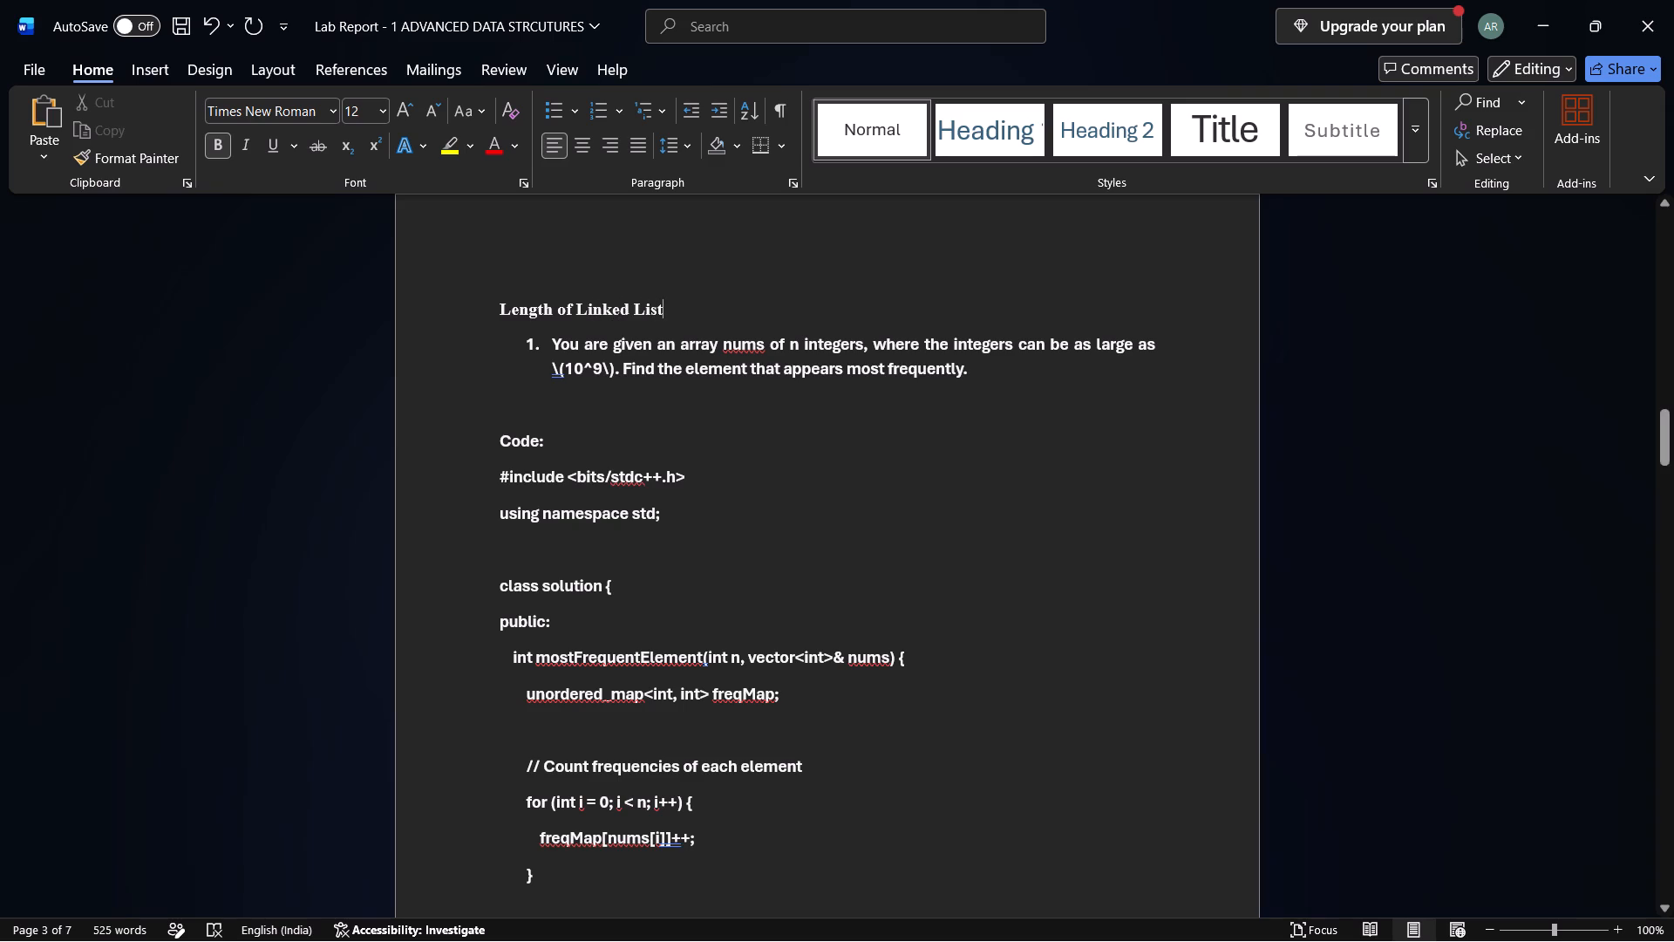
# Switch to Chrome and use Google Lens to copy the problem statement "Given a linked list, your task is to find its length and return it.".
pyautogui.hotkey('alt', 'Tab')
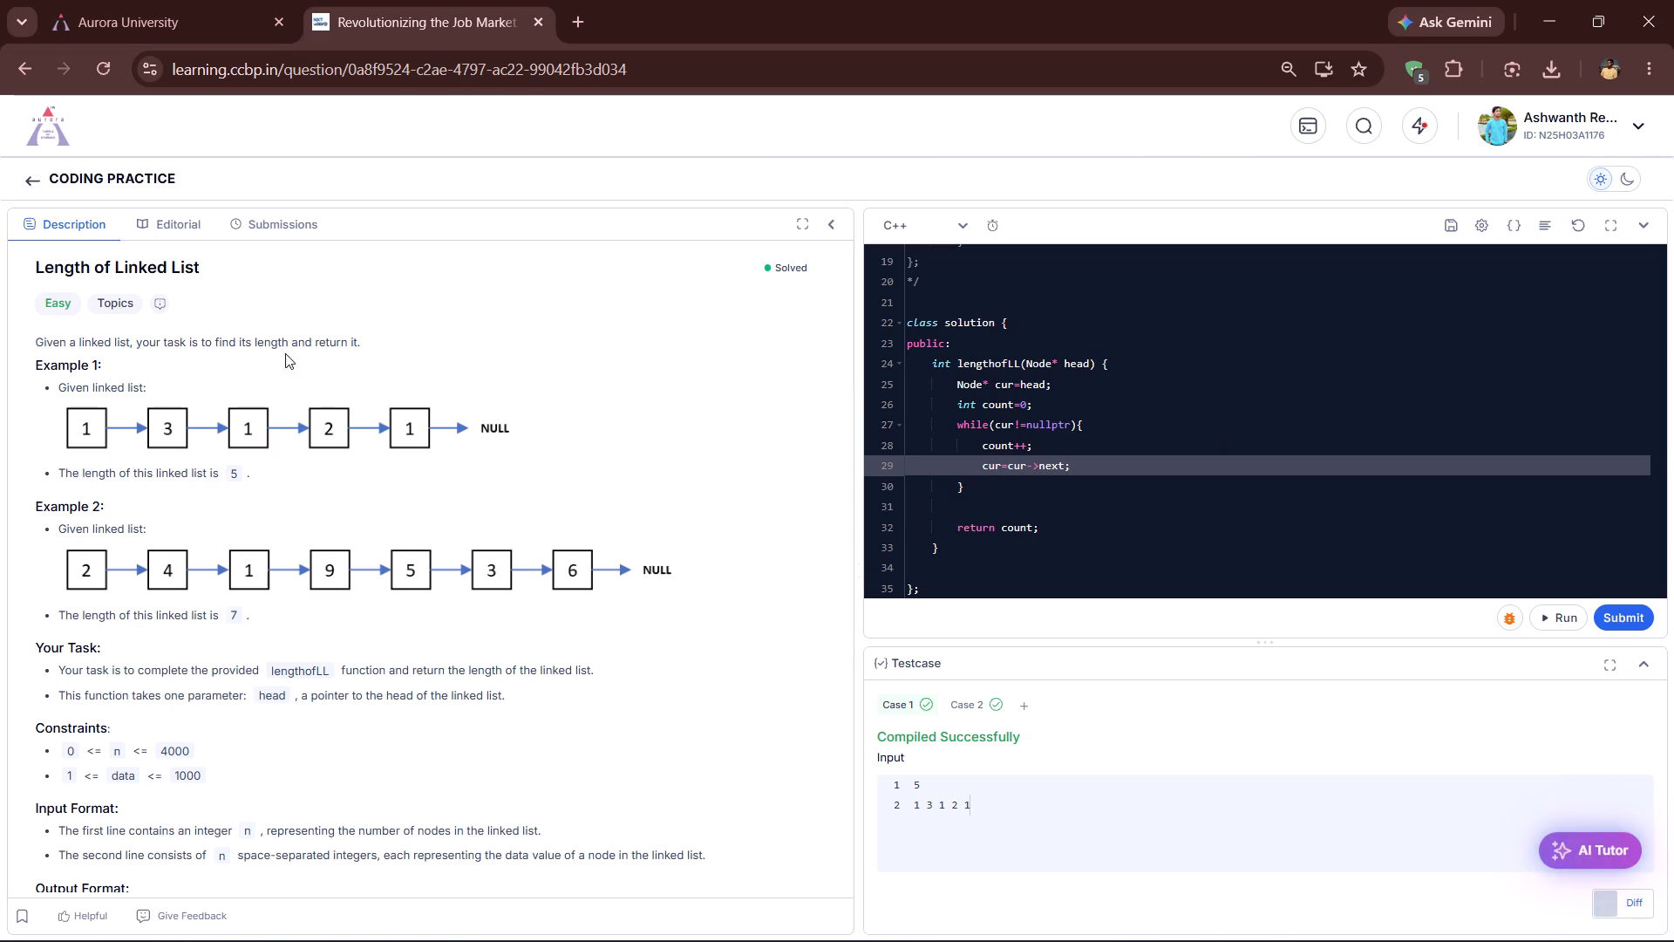
pyautogui.rightClick(464, 365)
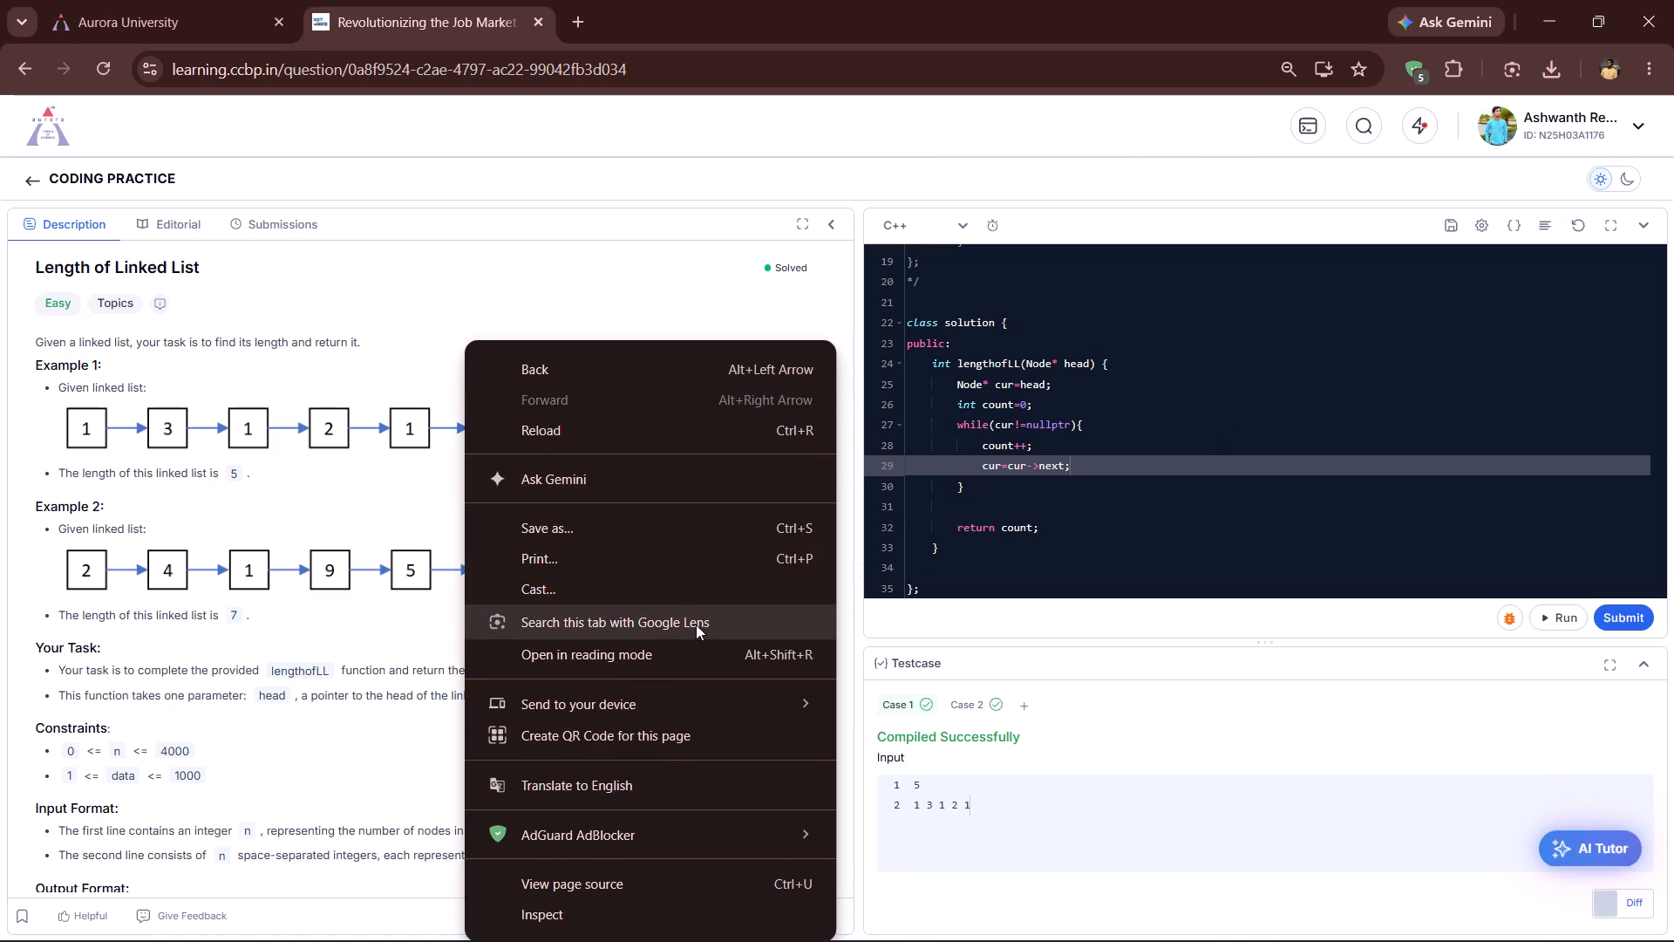
pyautogui.click(696, 625)
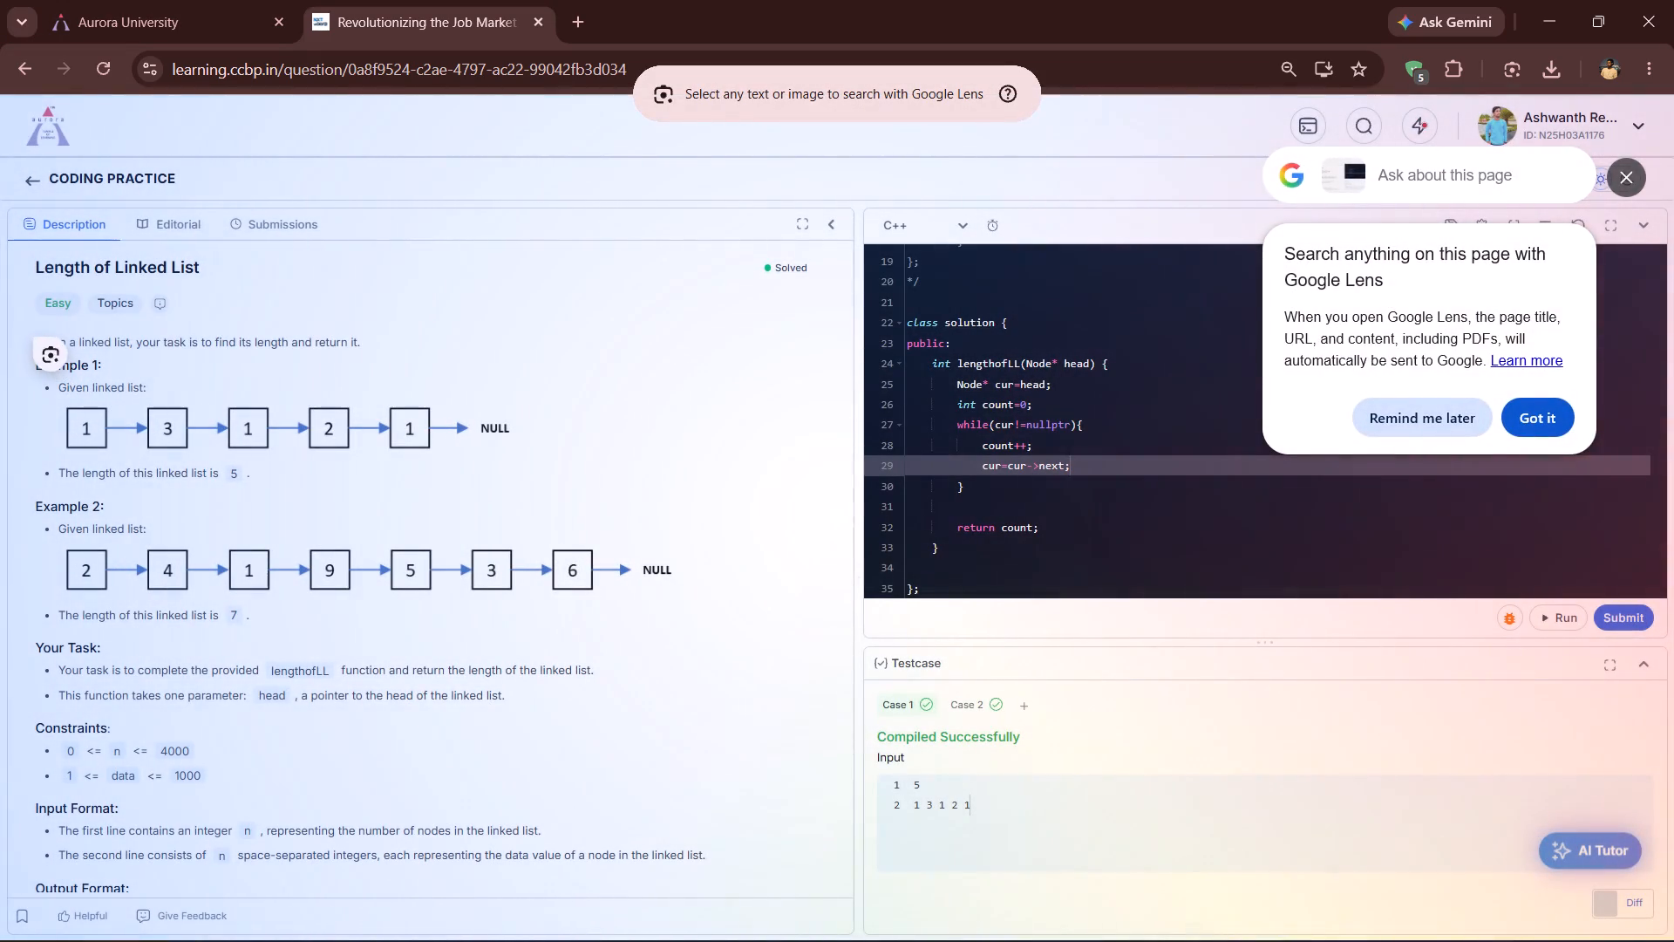
pyautogui.moveTo(29, 328); pyautogui.dragTo(387, 372)
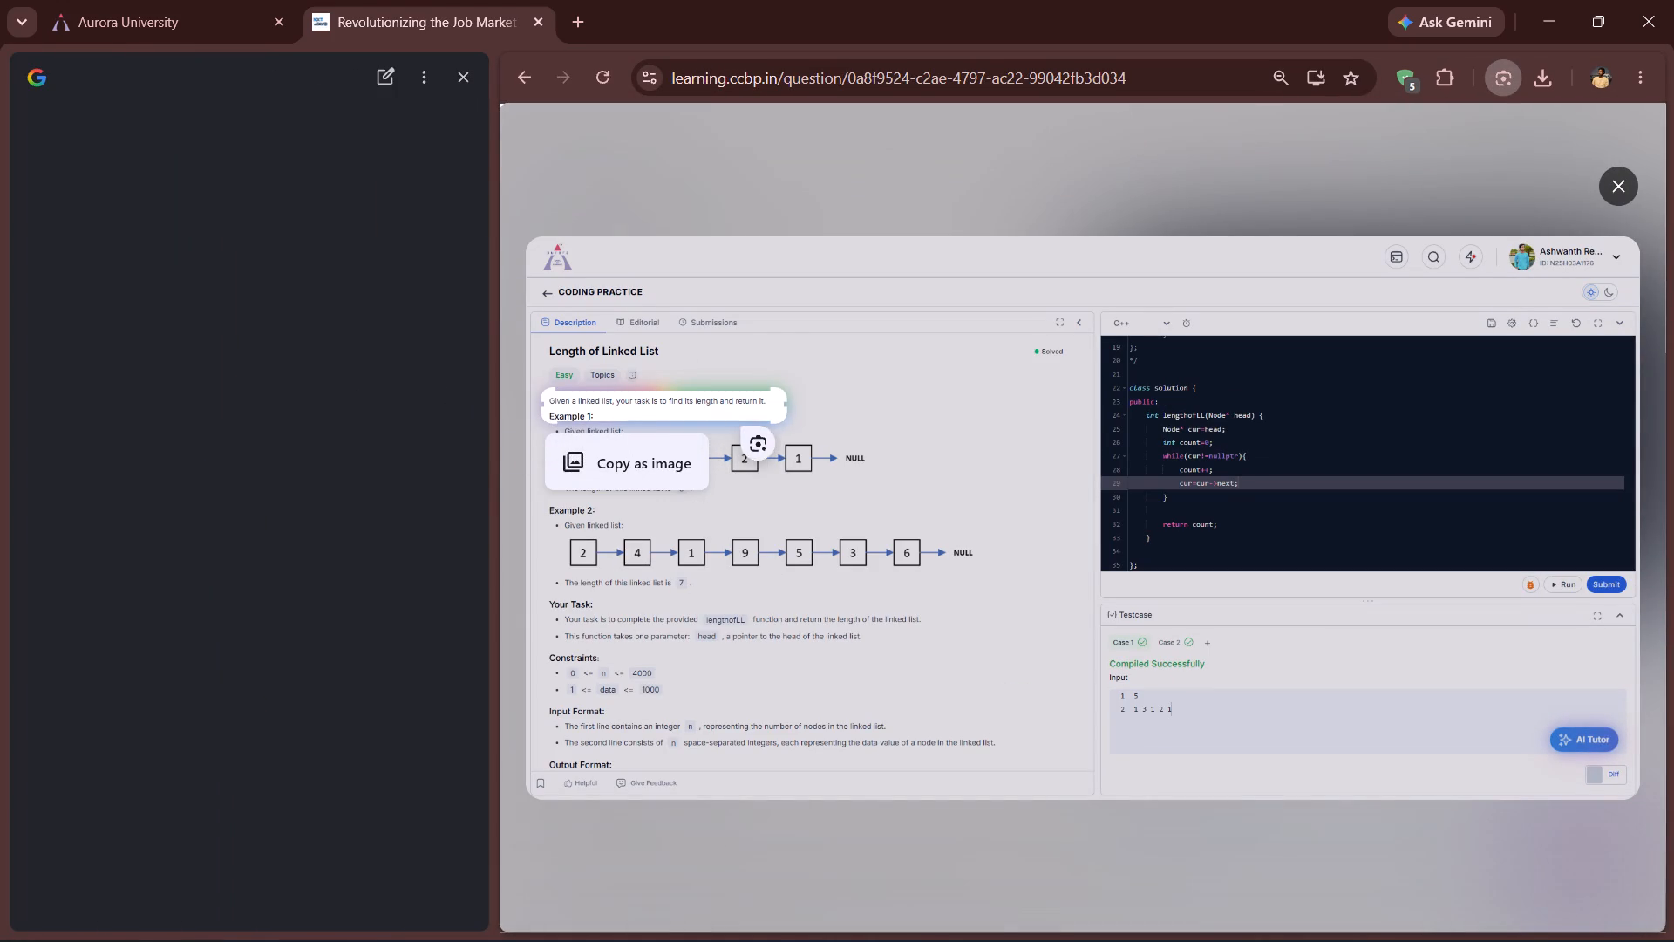
pyautogui.moveTo(778, 420); pyautogui.dragTo(779, 410)
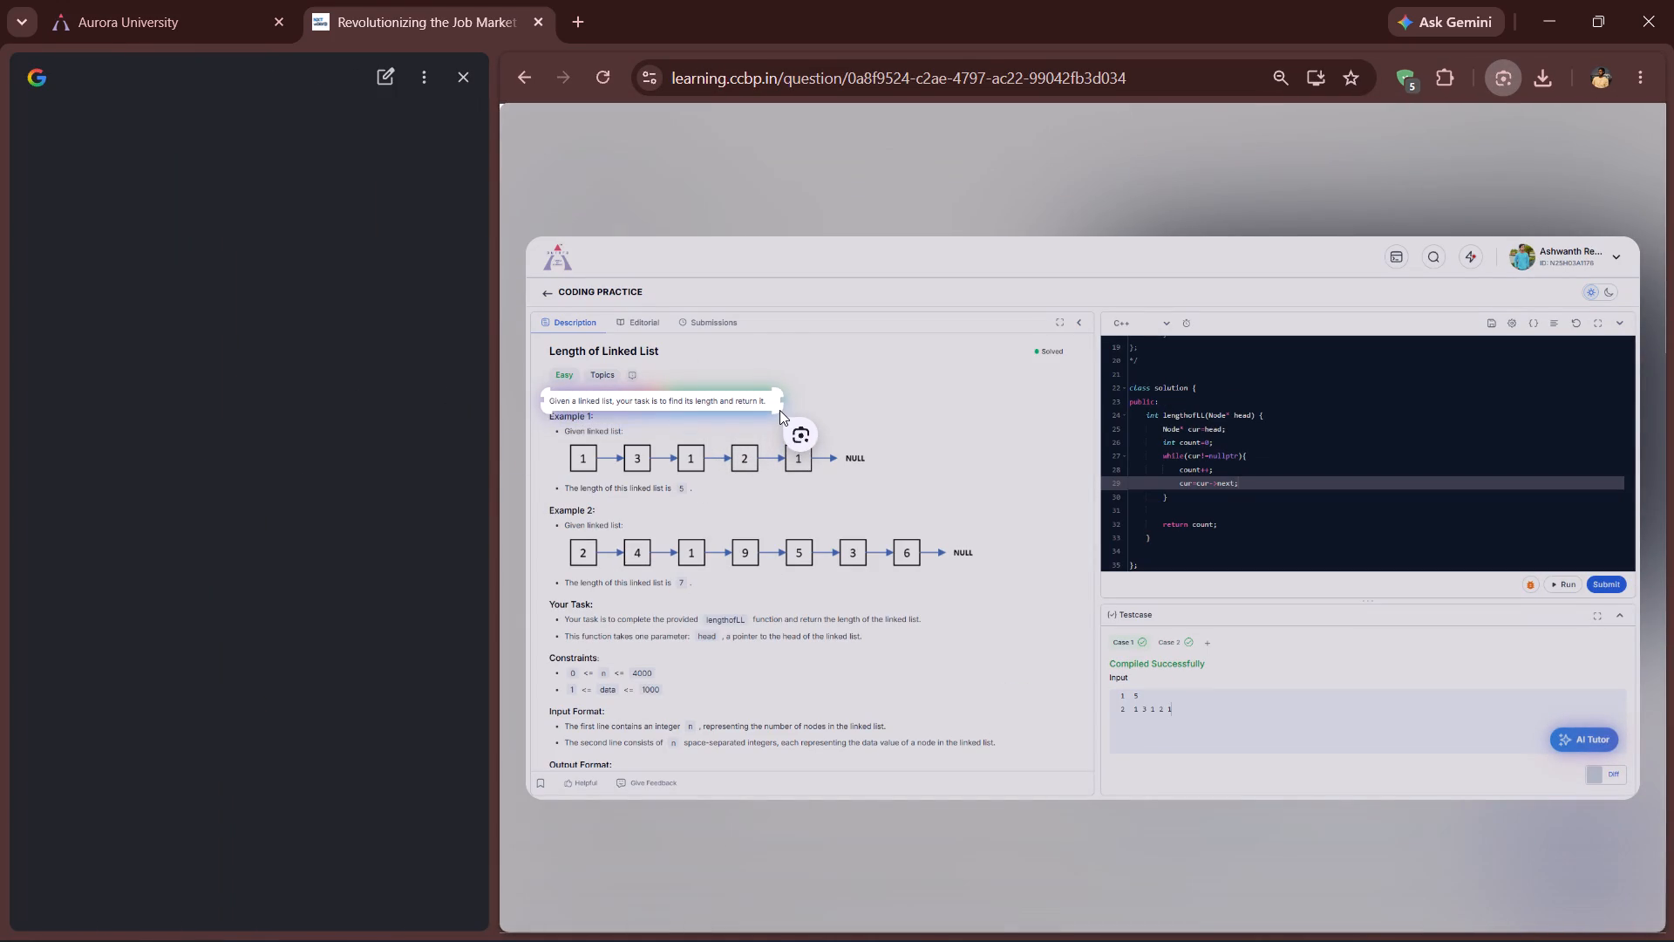
pyautogui.moveTo(779, 410); pyautogui.dragTo(780, 410)
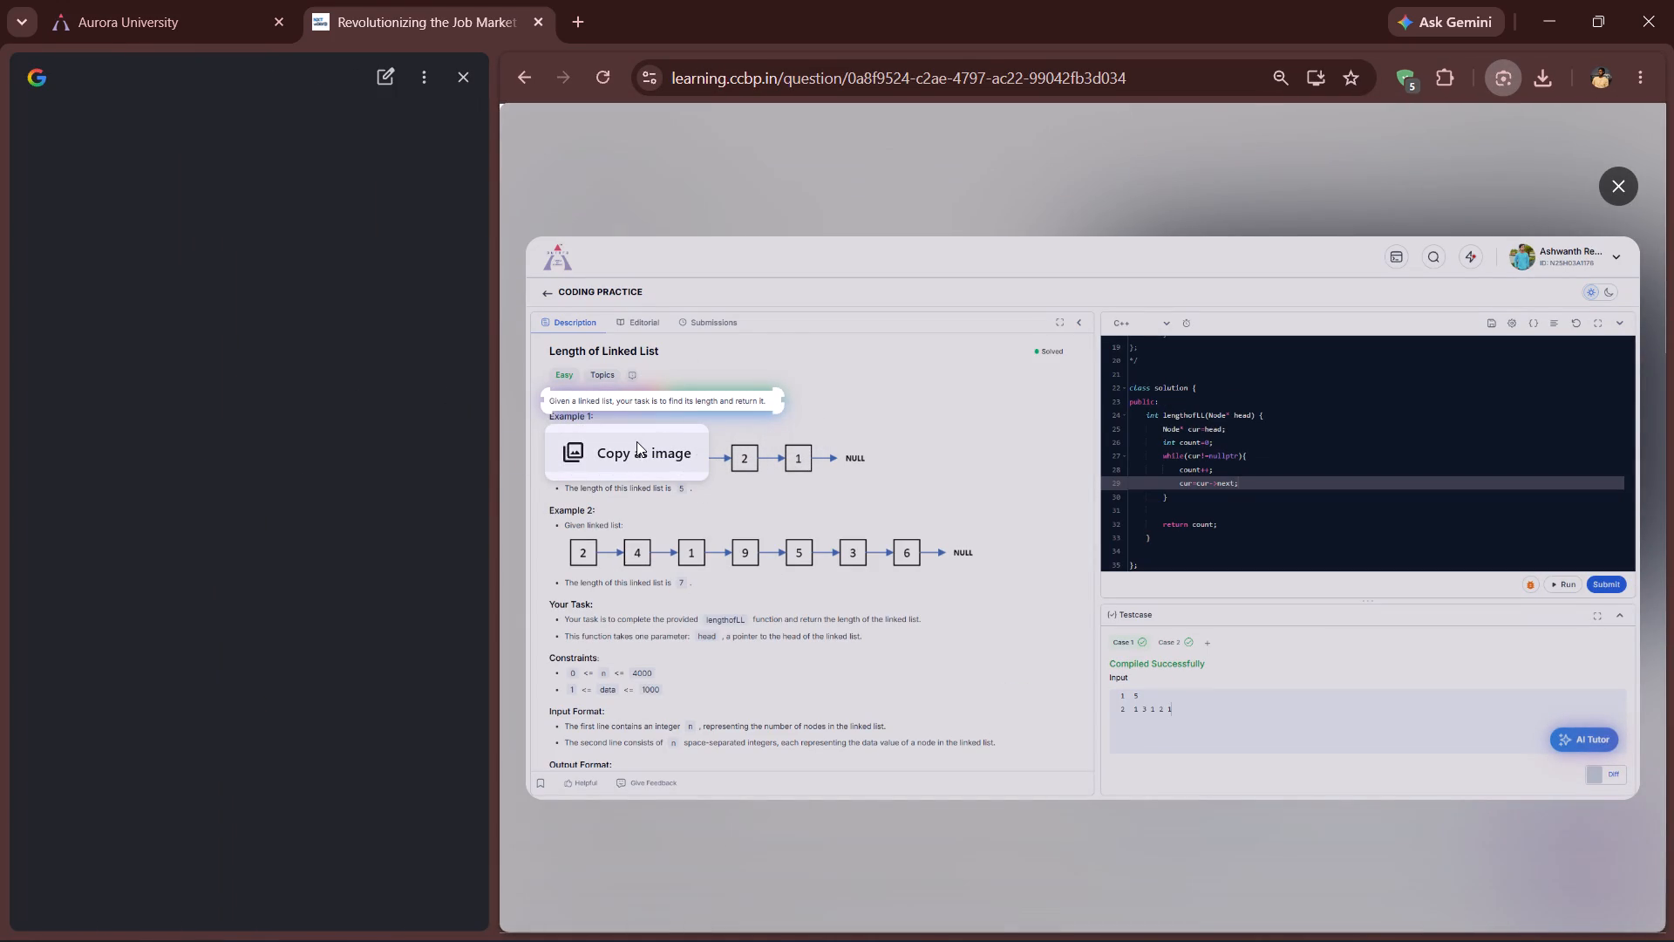
pyautogui.click(616, 455)
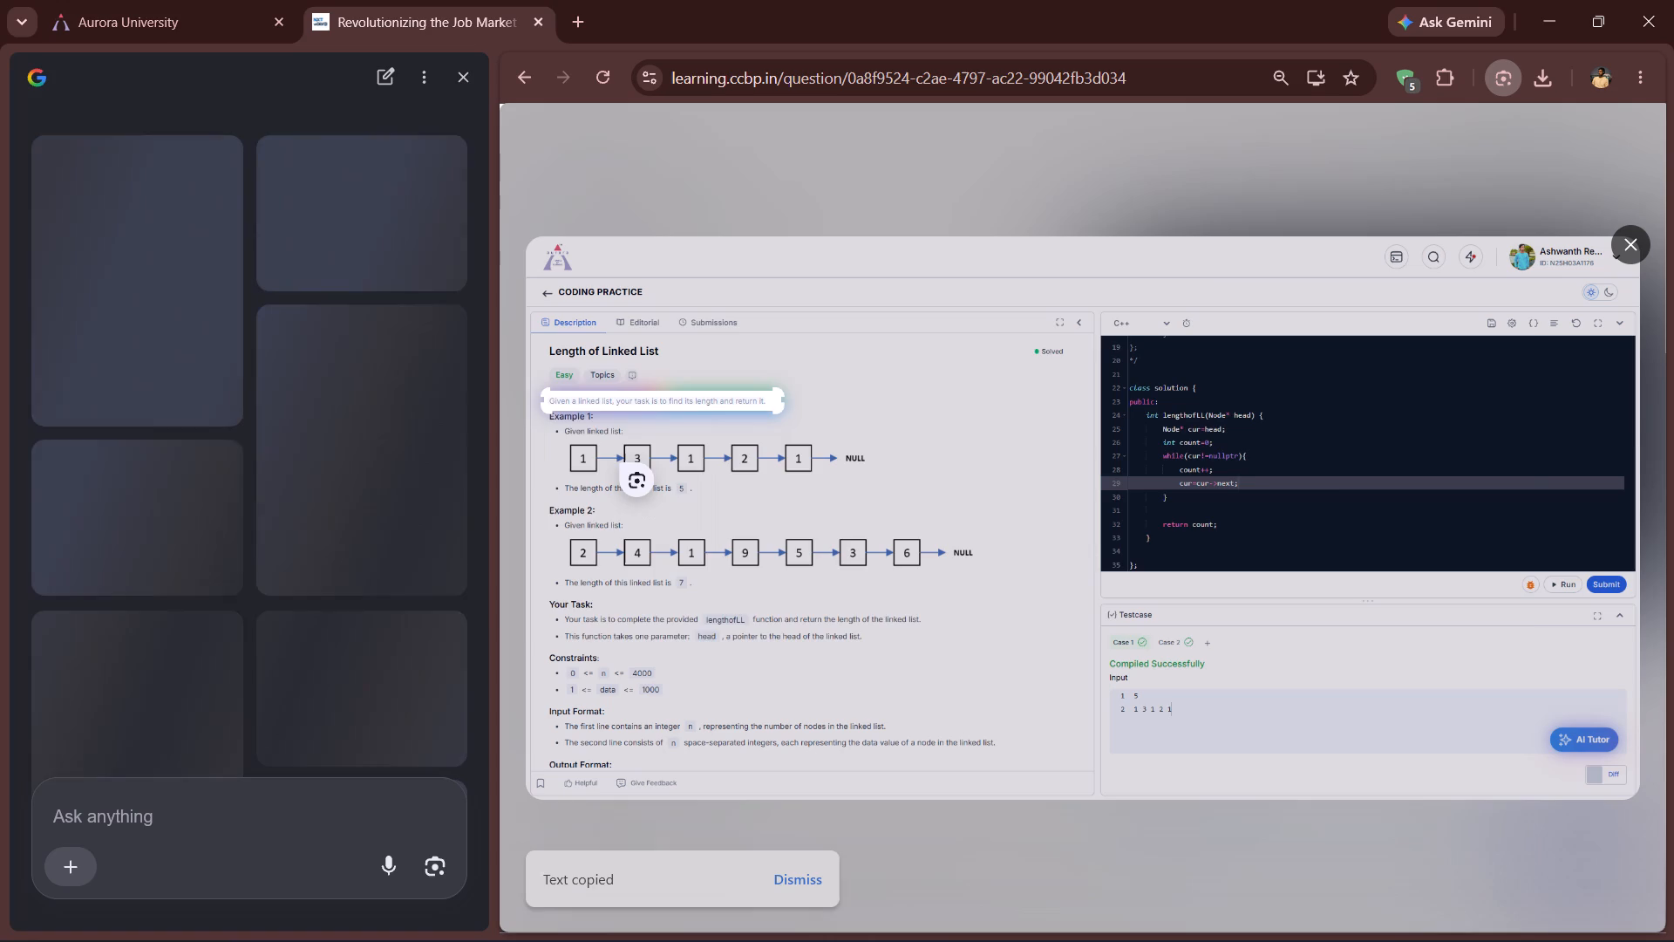
# In the Word lab report, replace the numbered most-frequent-element statement under the Length of Linked List heading with the copied linked list statement.
pyautogui.hotkey('alt', 'Tab')
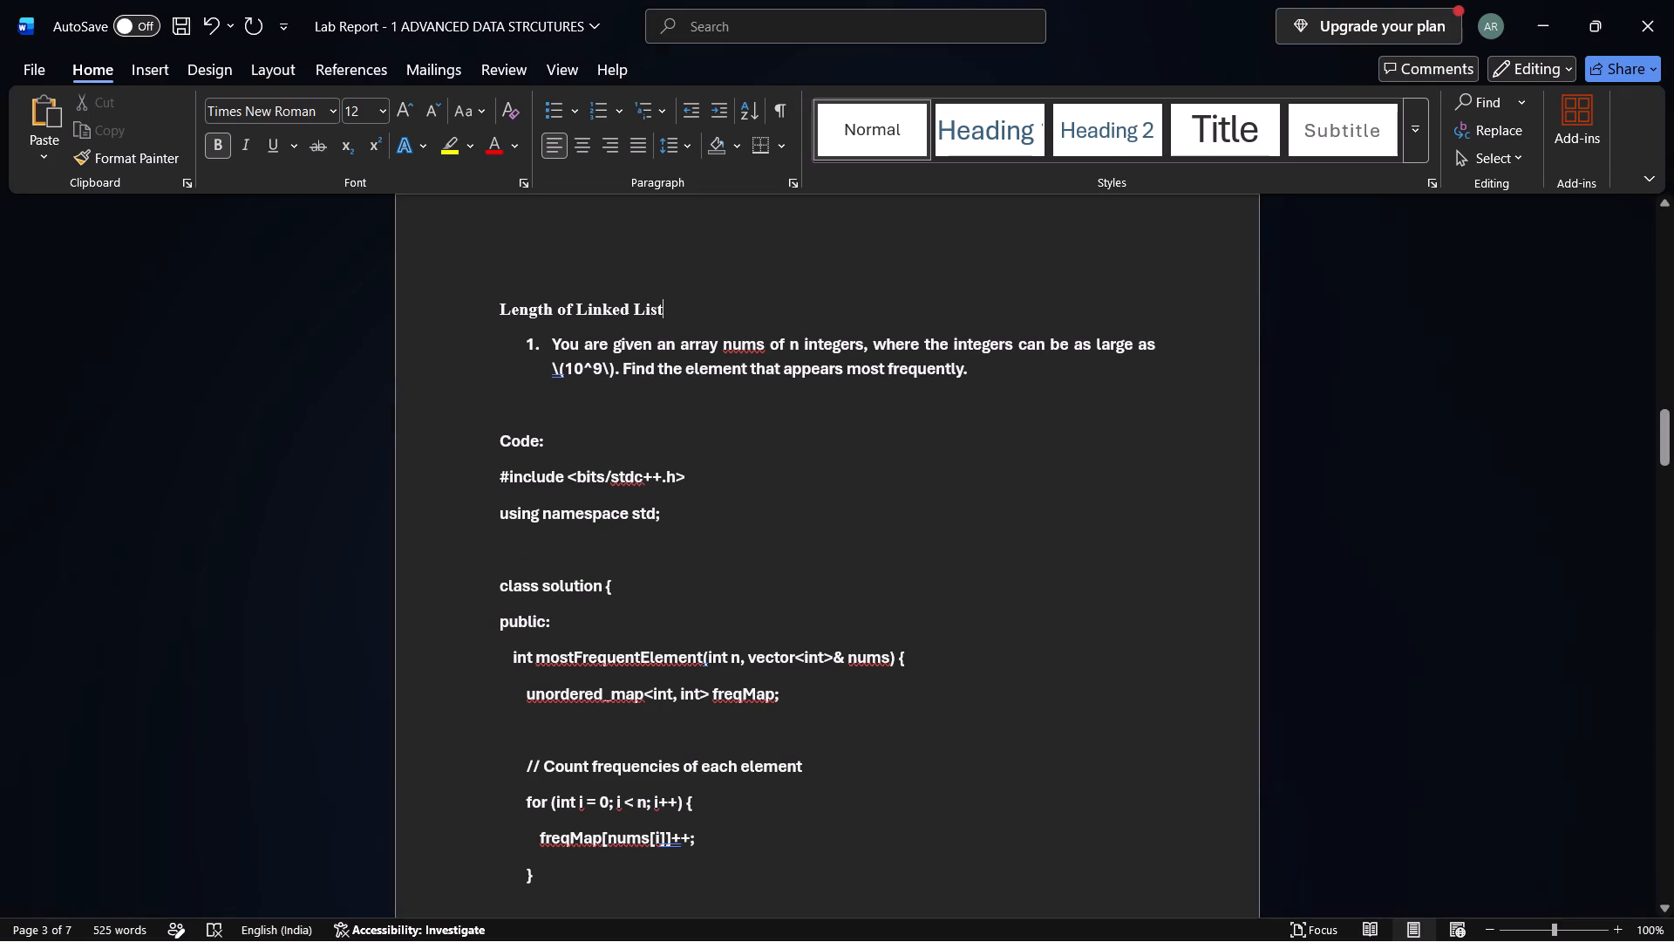
pyautogui.moveTo(559, 336); pyautogui.dragTo(626, 354)
pyautogui.moveTo(626, 354); pyautogui.dragTo(977, 369)
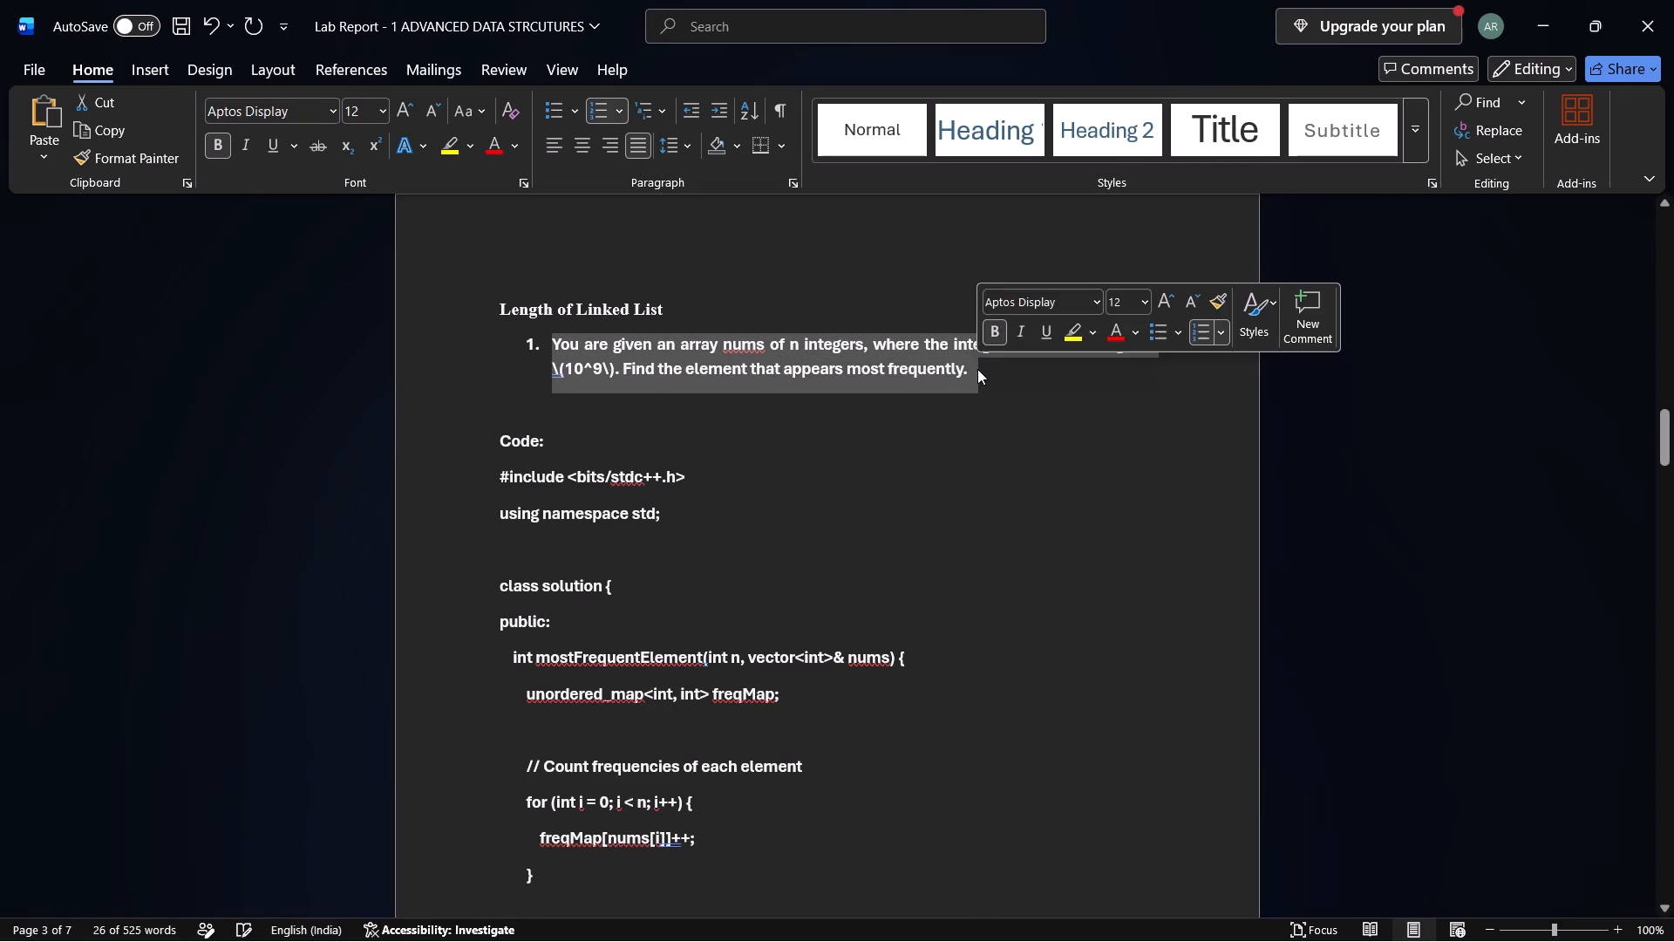
pyautogui.hotkey('ctrl', 'v')
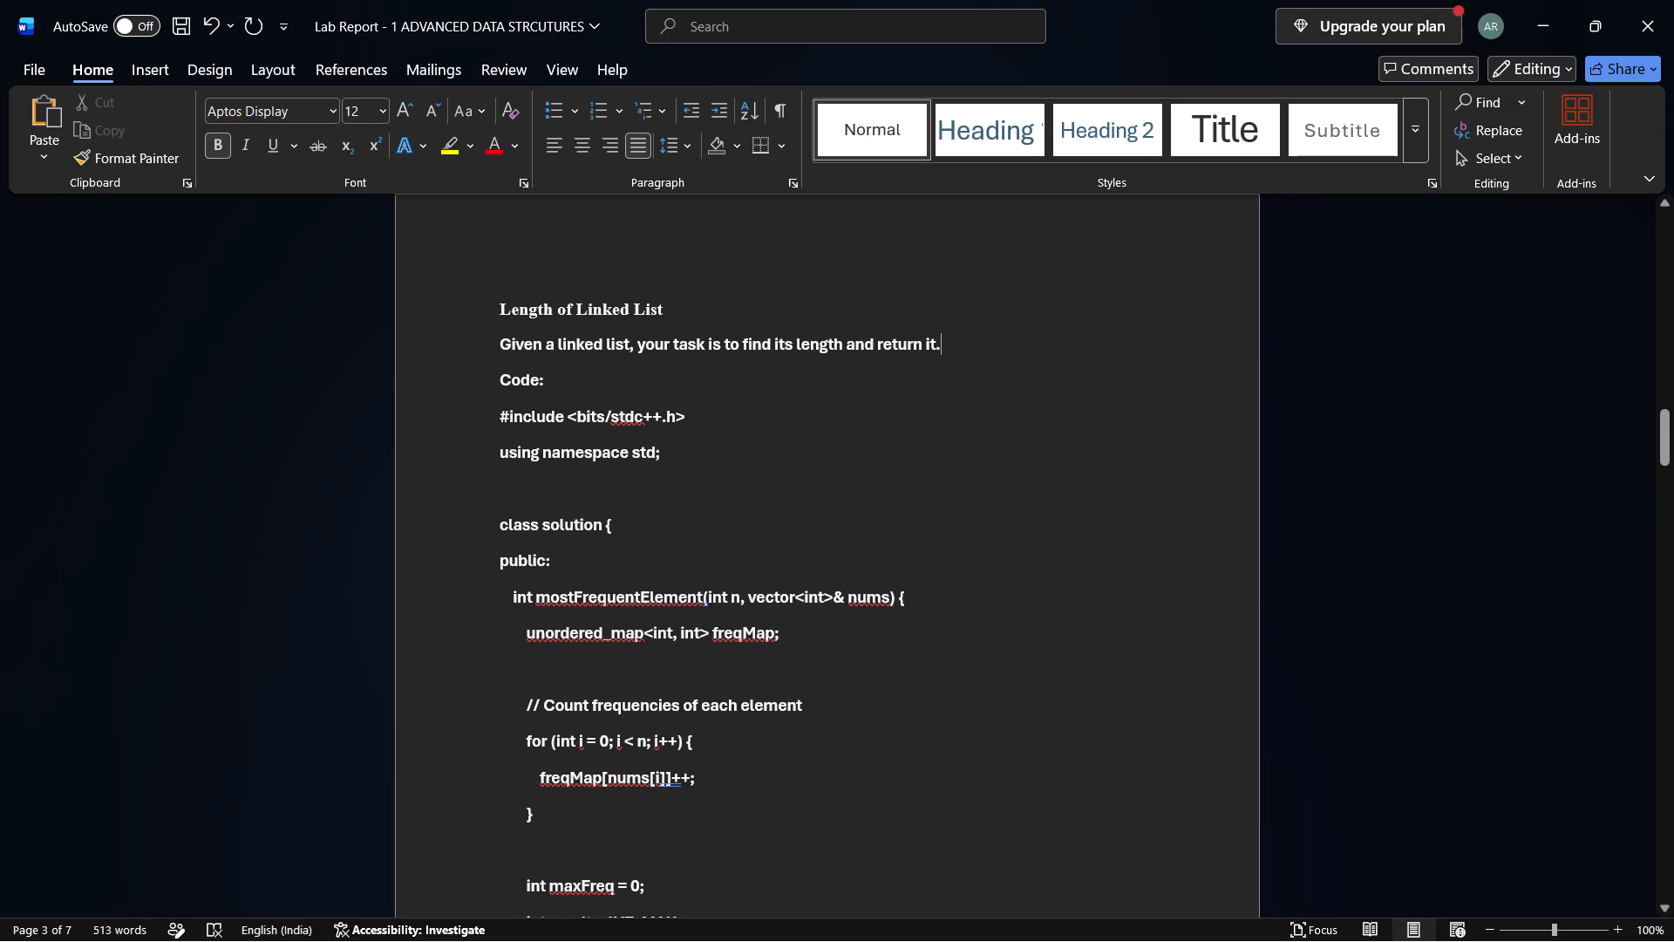
# Replace the entire mostFrequentElement code under the Code label with the copied lengthofLL C++ solution from the clipboard history.
pyautogui.moveTo(502, 407); pyautogui.dragTo(744, 577)
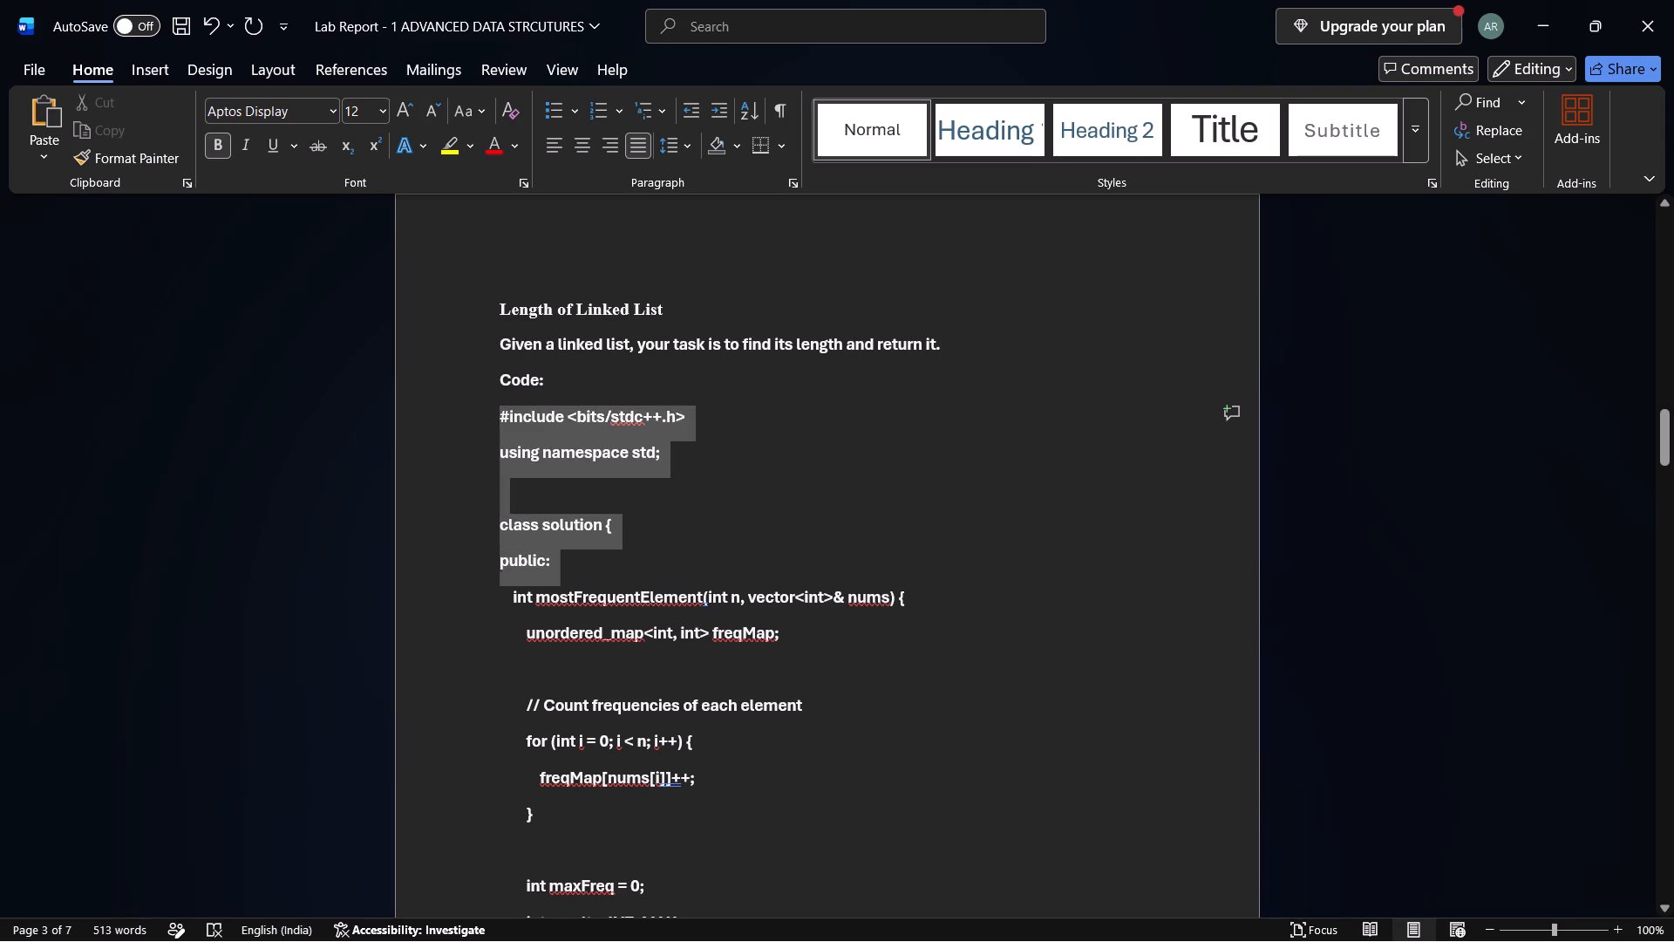
pyautogui.moveTo(744, 577); pyautogui.dragTo(827, 937)
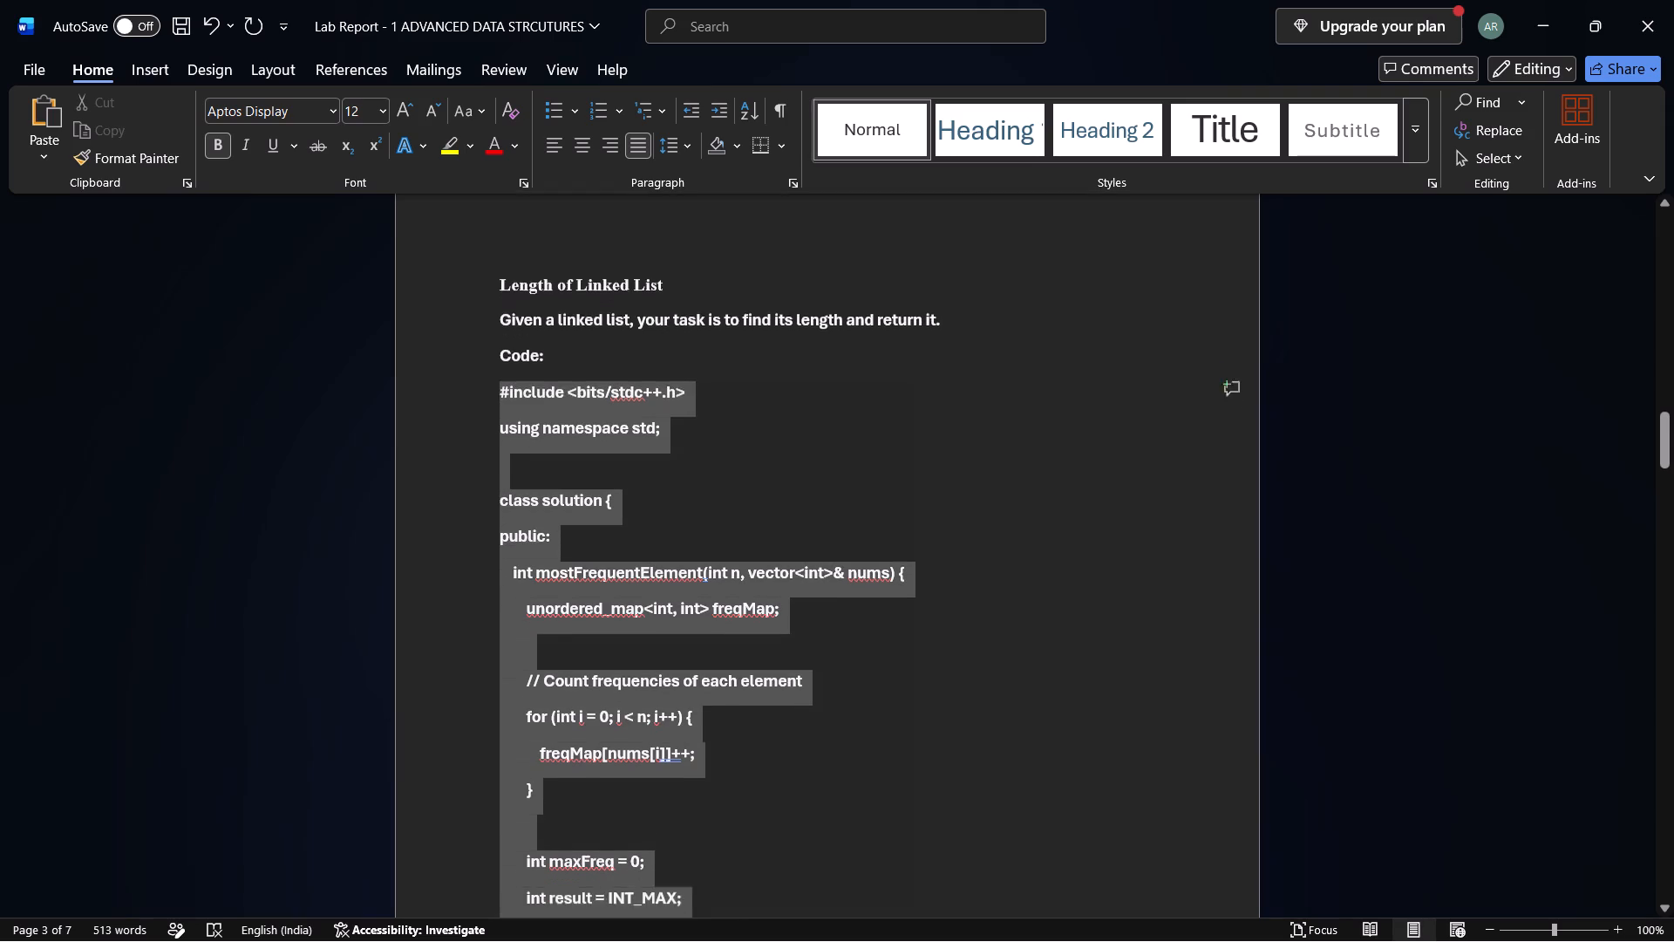
pyautogui.moveTo(827, 937); pyautogui.dragTo(822, 941)
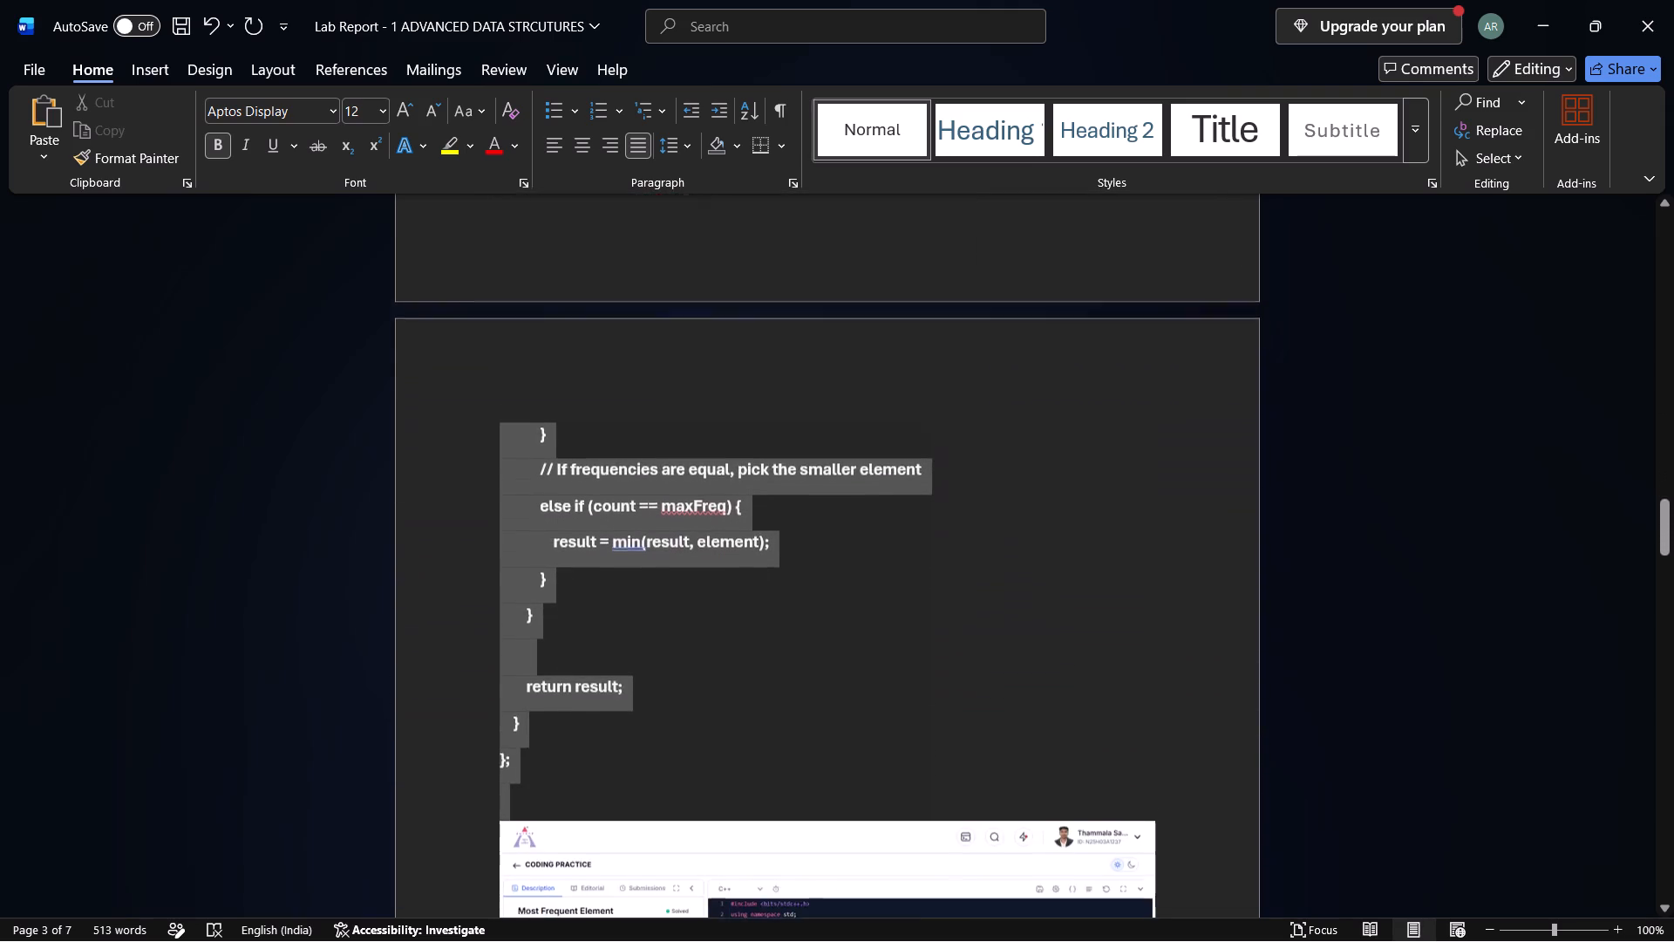
pyautogui.moveTo(822, 941); pyautogui.dragTo(685, 580)
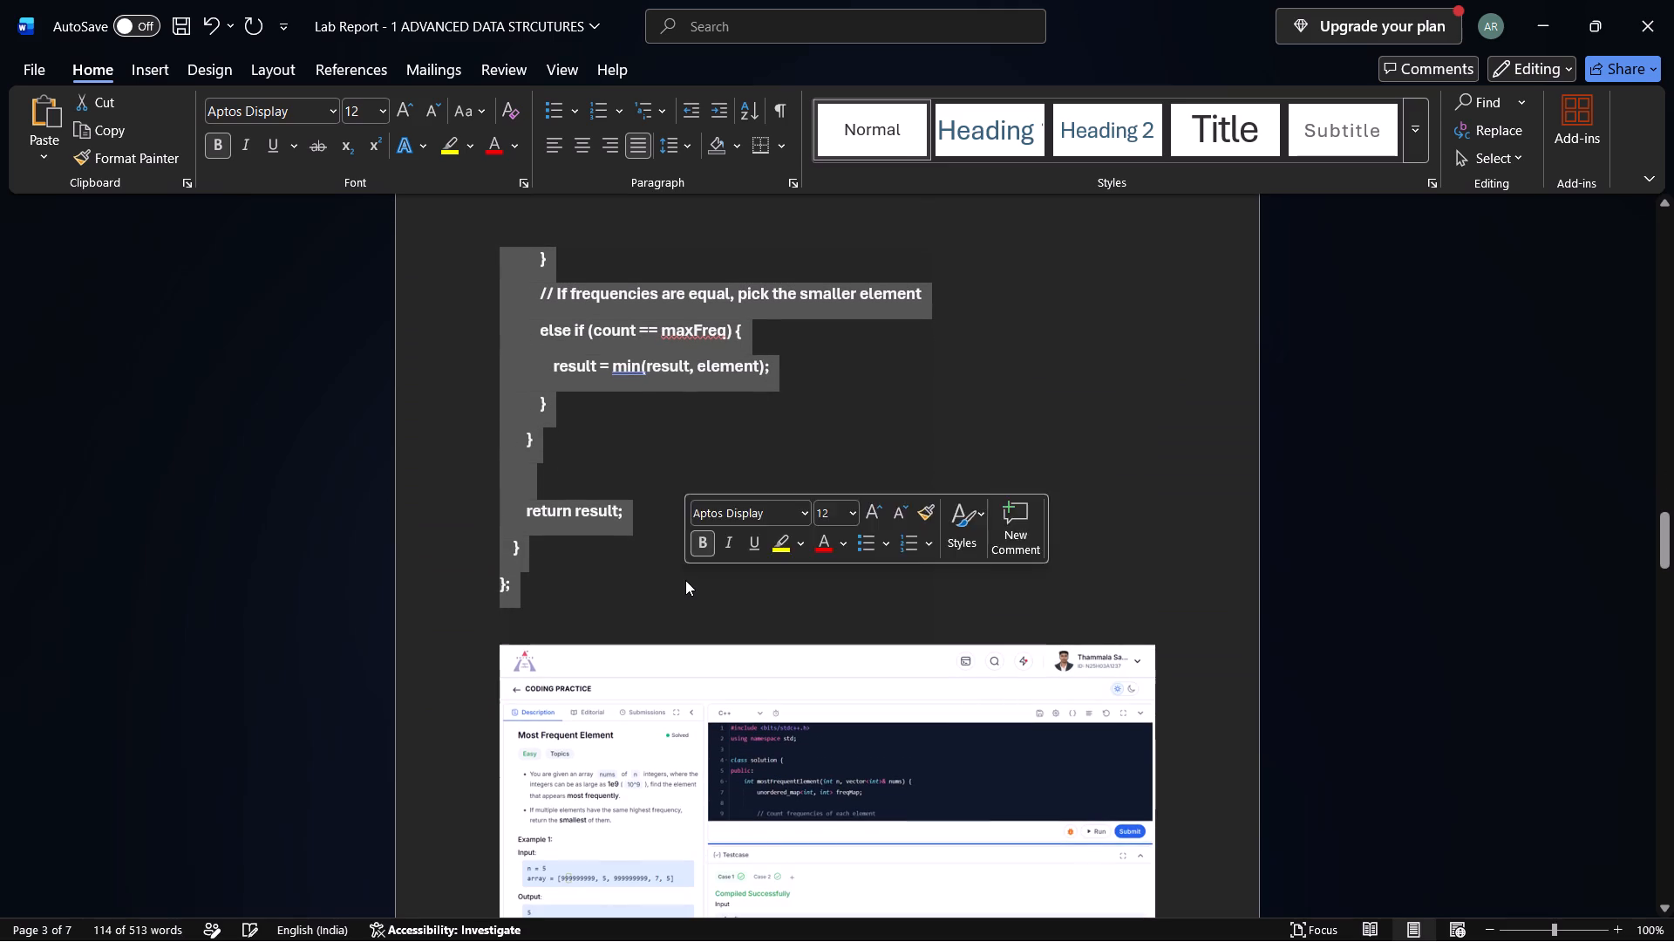
pyautogui.press('super+v')
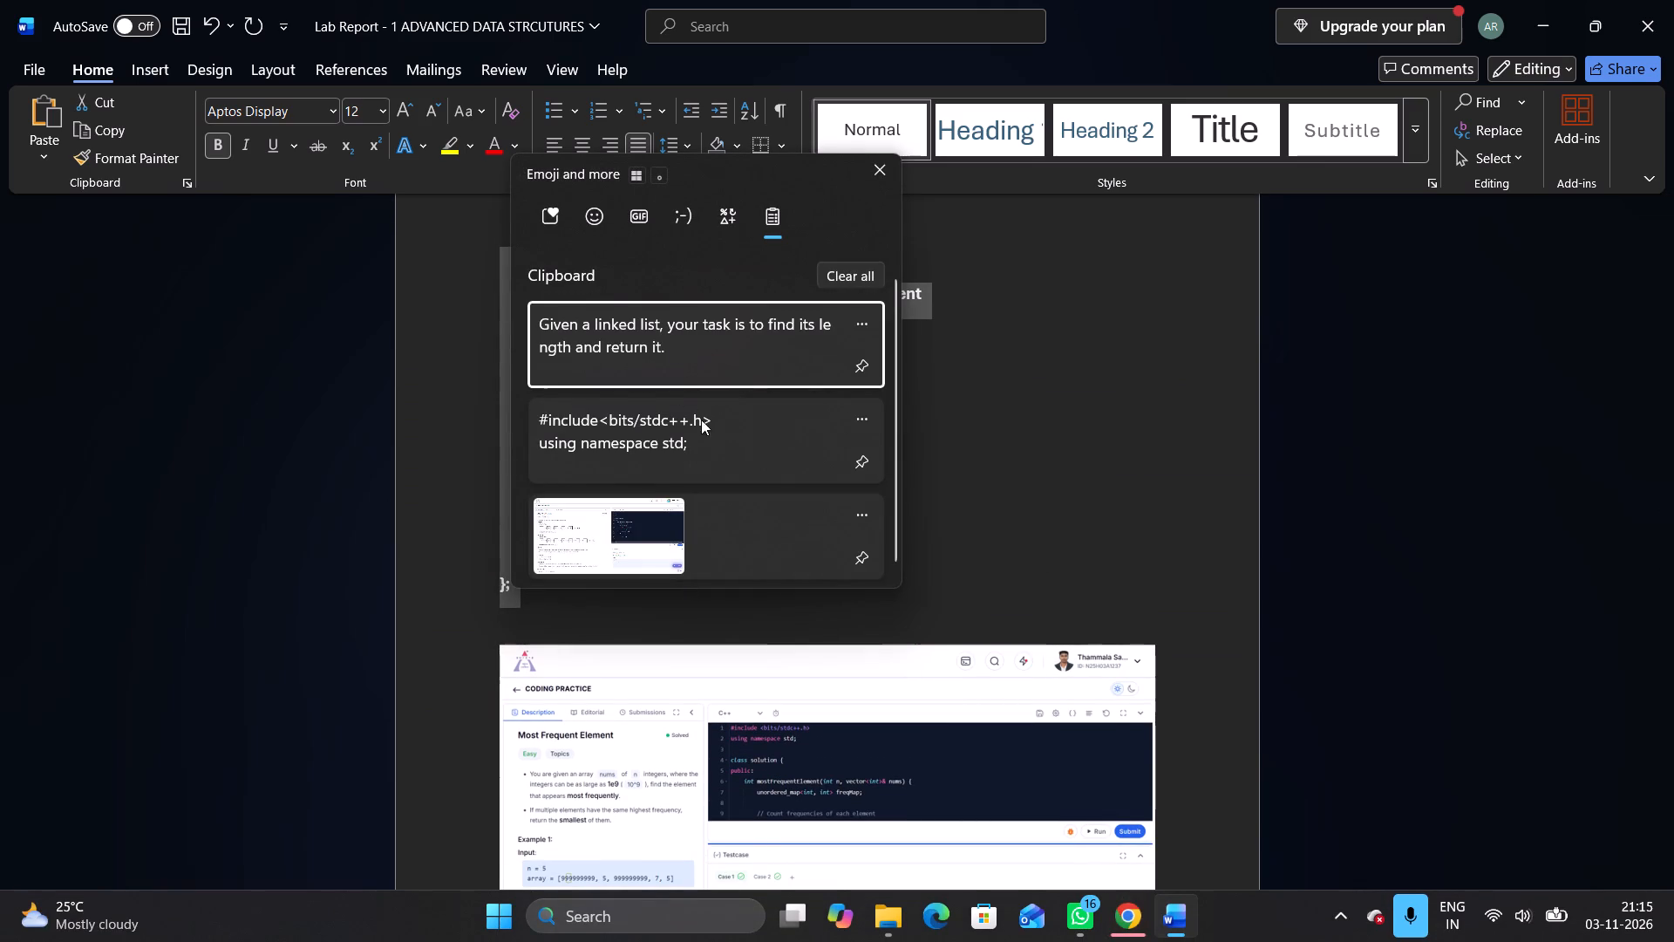
pyautogui.click(719, 448)
pyautogui.hotkey('ctrl', 'v')
# Remove the blank lines before the closing brace of the class and before the return count statement in the pasted solution code.
pyautogui.scroll(1, 887, 462)
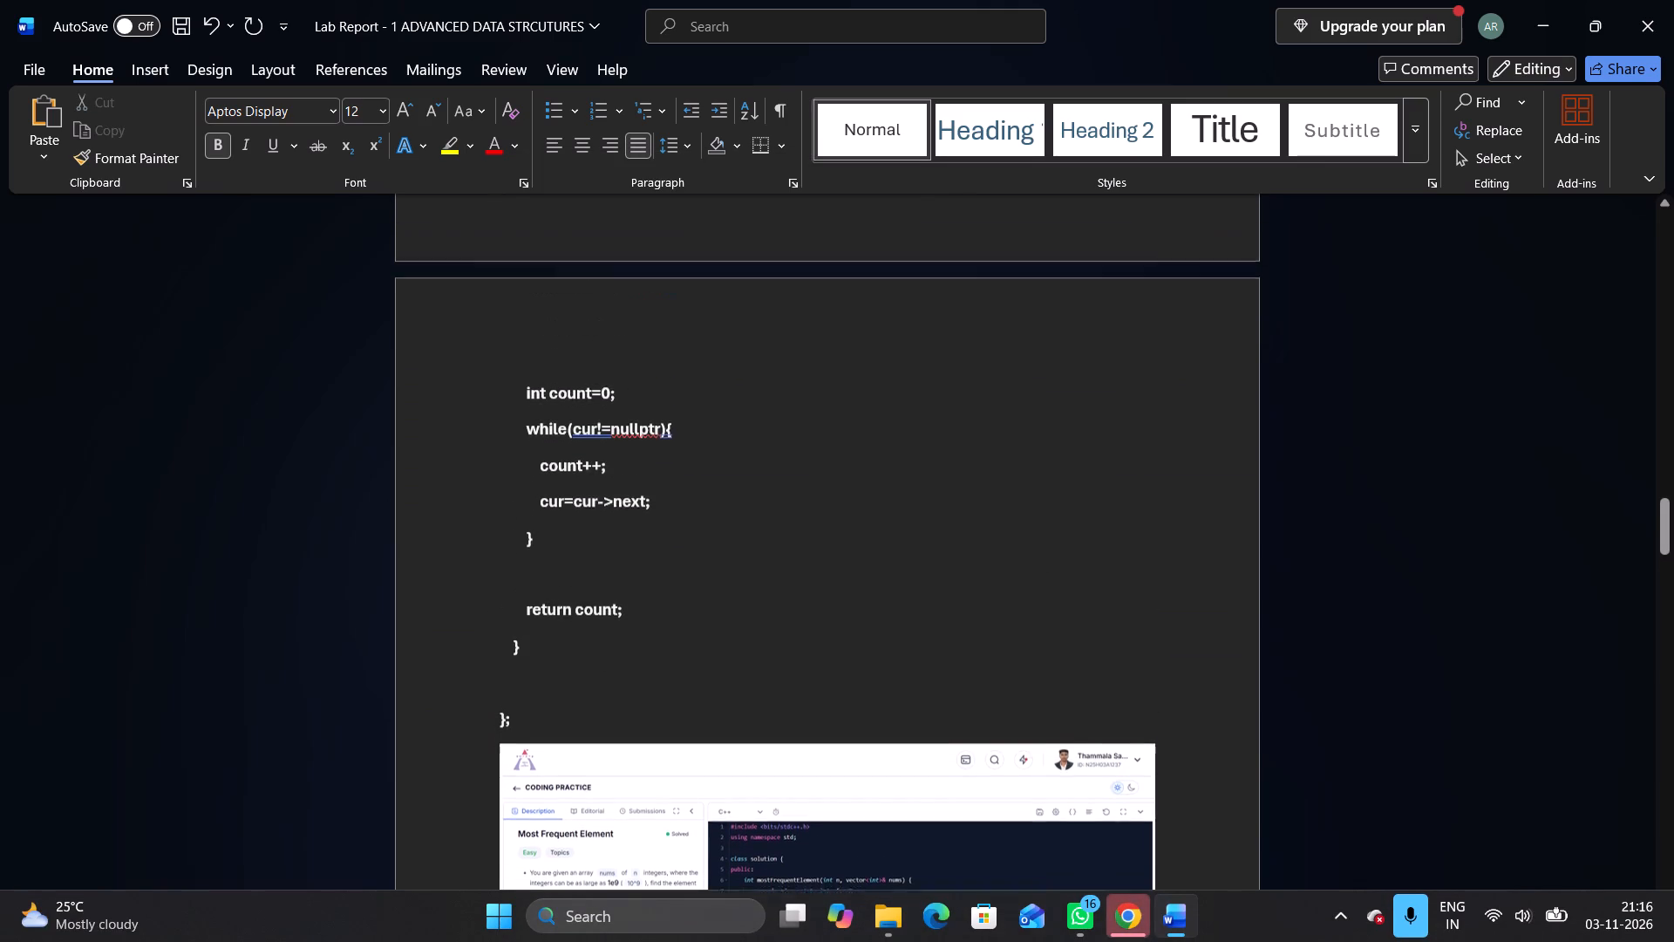
pyautogui.scroll(1, 887, 462)
pyautogui.click(565, 740)
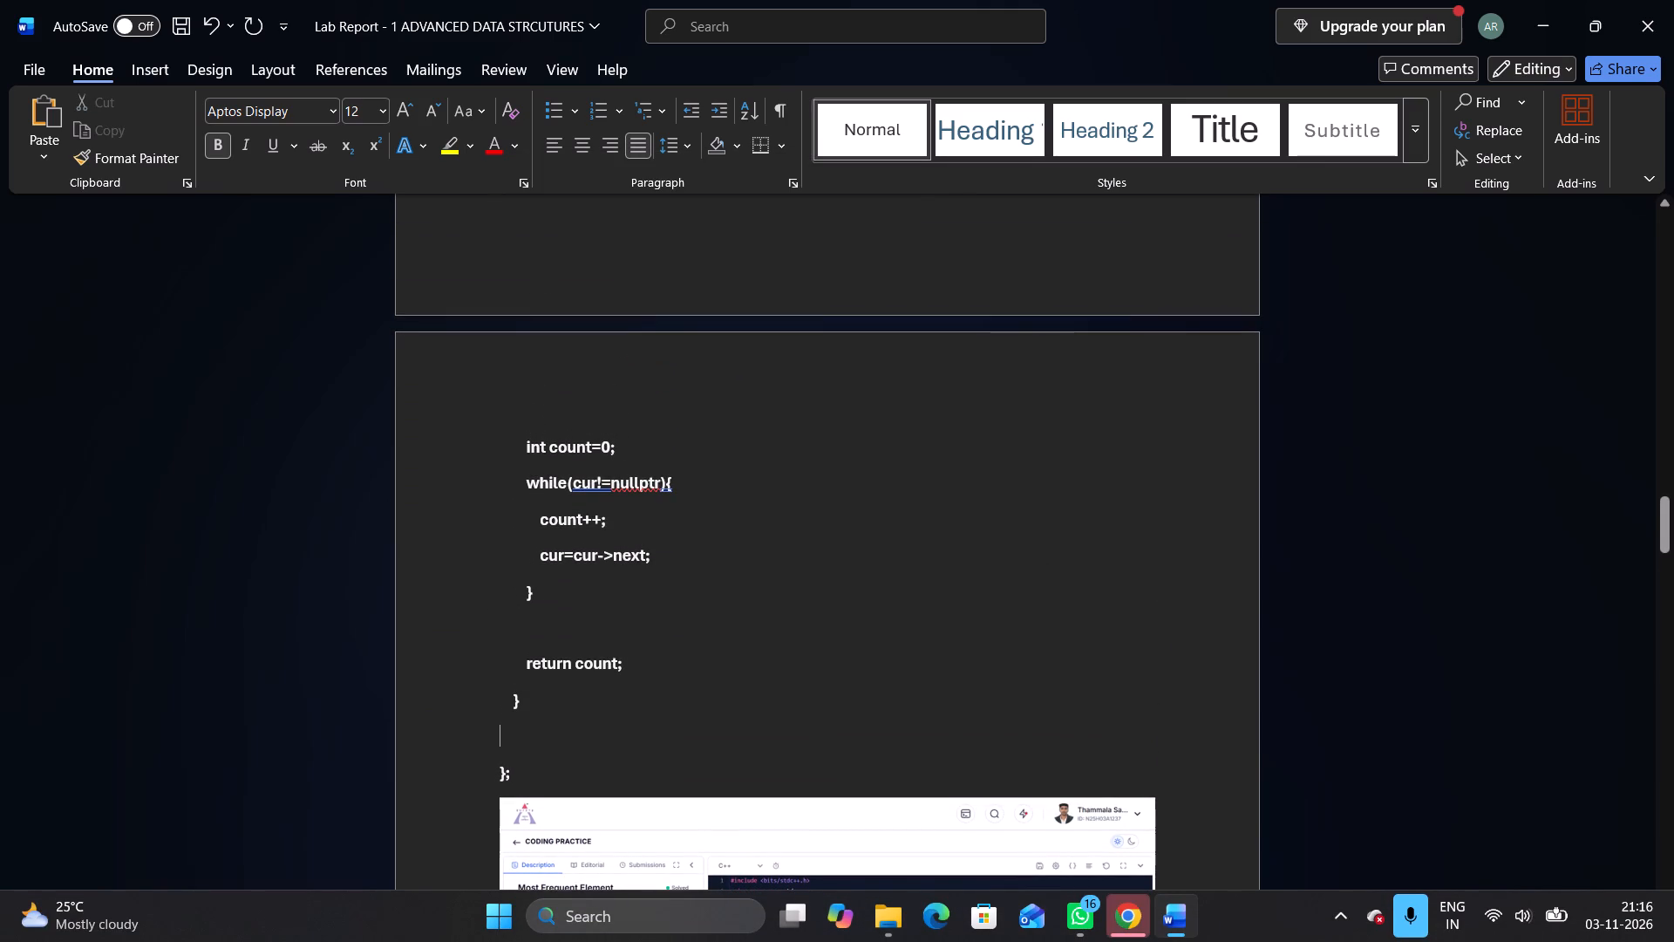
pyautogui.press('BackSpace')
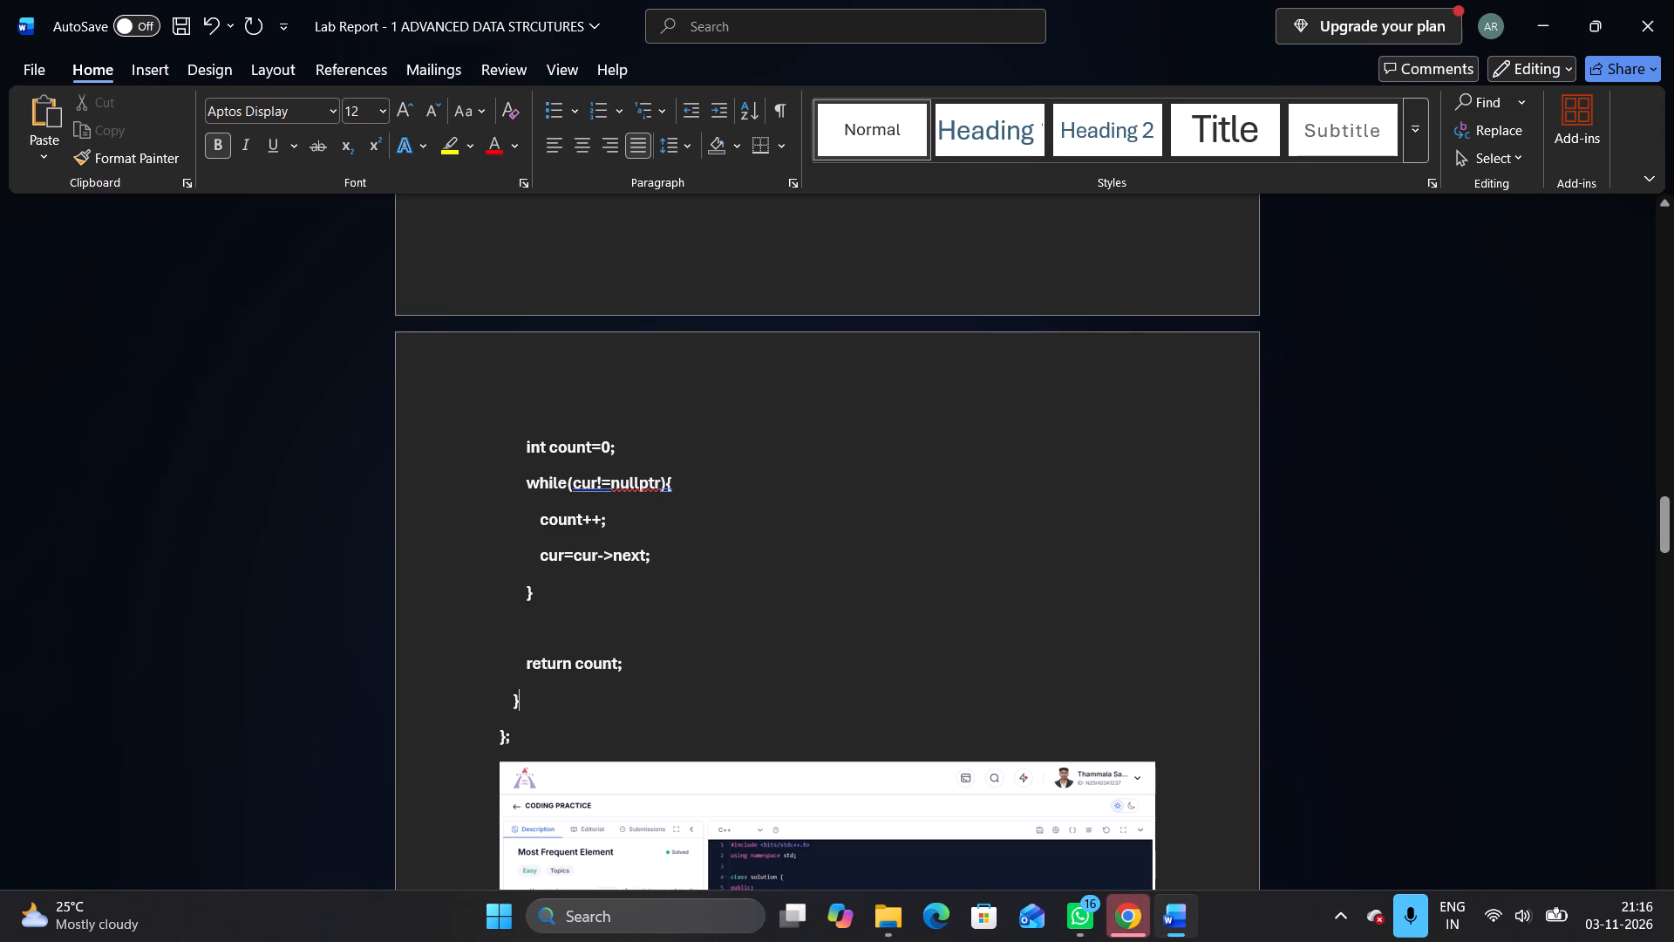
pyautogui.click(550, 641)
pyautogui.press('BackSpace')
pyautogui.press('BackSpace')
pyautogui.press('BackSpace')
pyautogui.press('BackSpace')
pyautogui.press('BackSpace')
pyautogui.press('BackSpace')
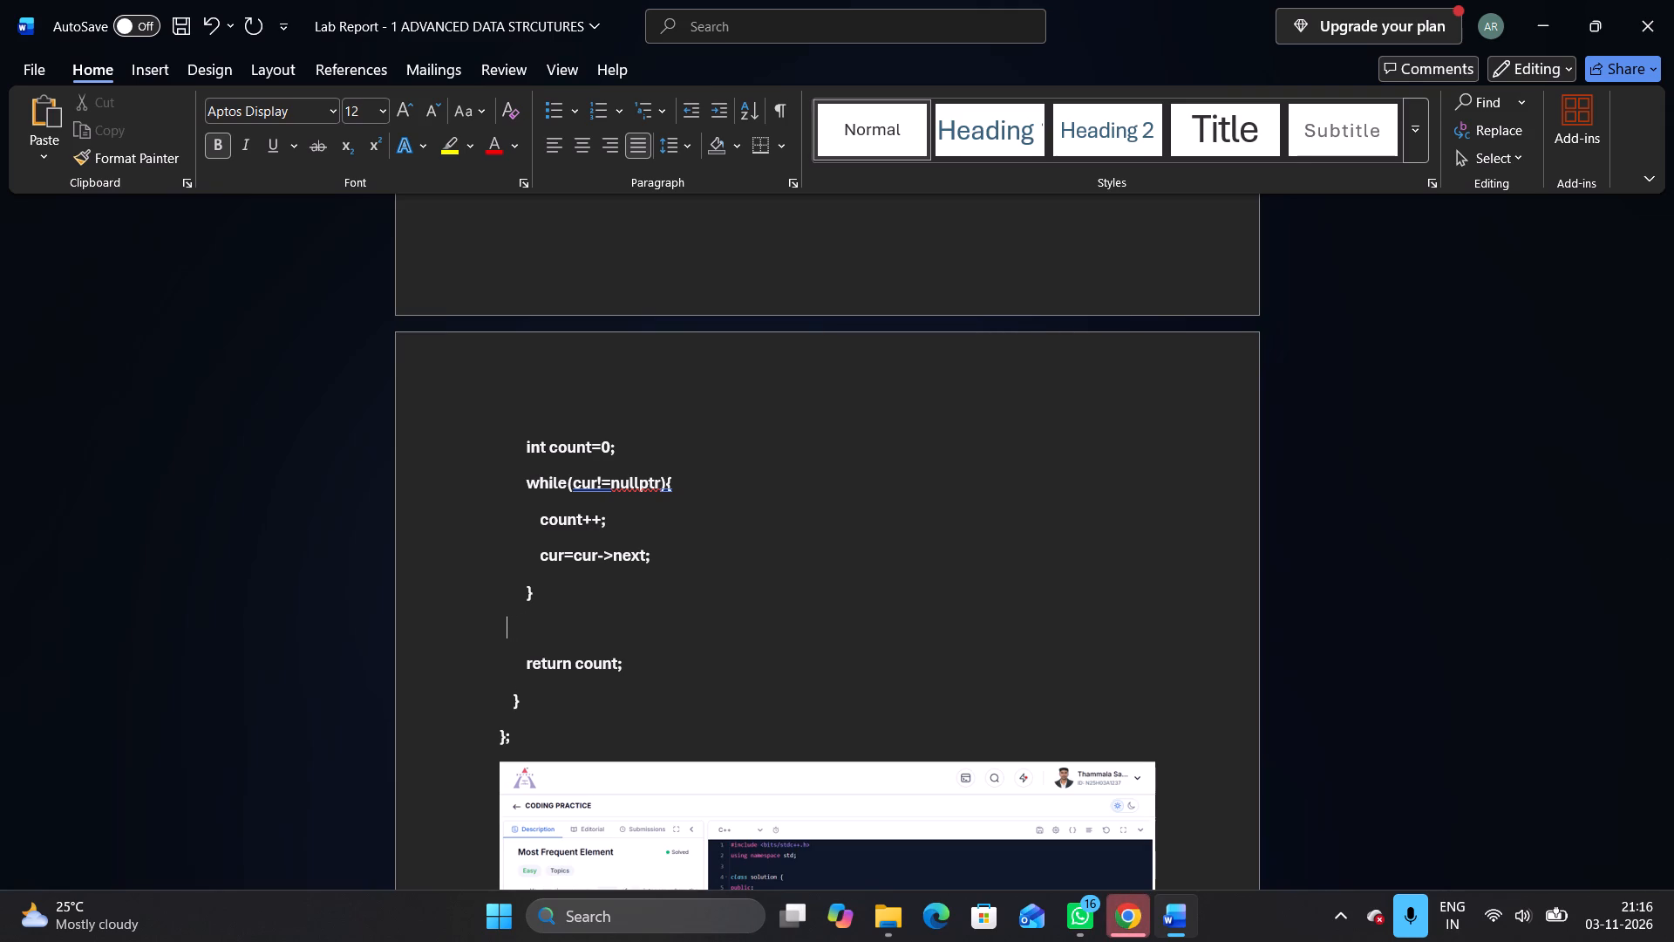
pyautogui.press('BackSpace')
pyautogui.press('BackSpace')
pyautogui.press('BackSpace')
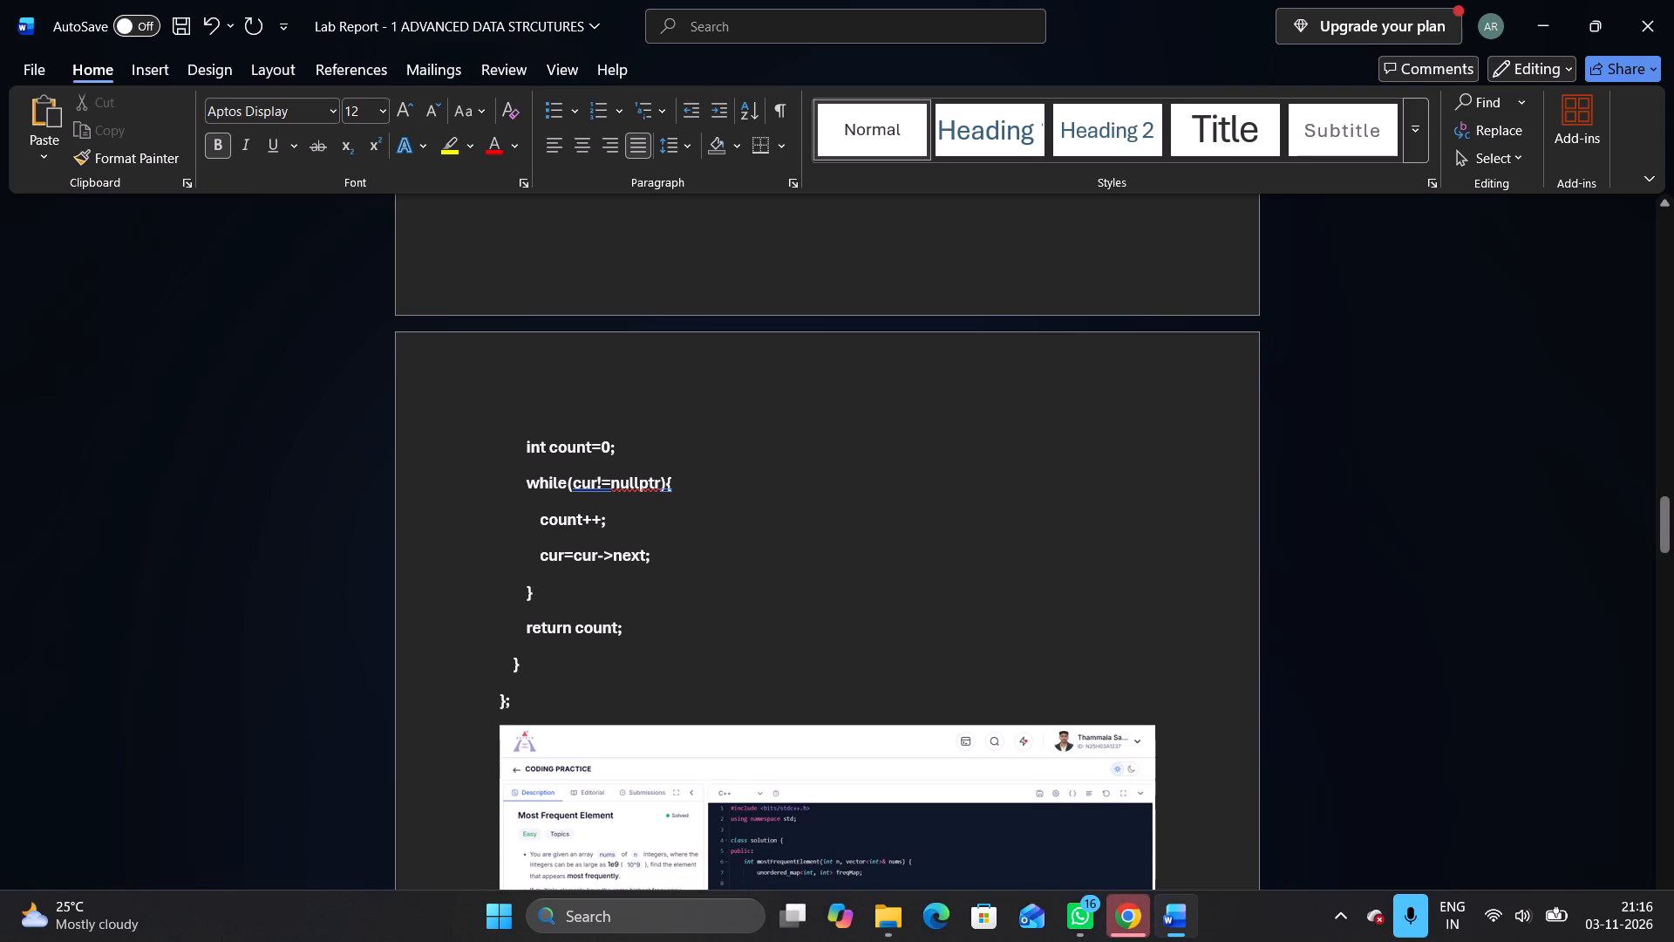
# Review the pasted solution code from the lengthofLL function back up to the Length of Linked List heading.
pyautogui.hscroll(1, 670, 532)
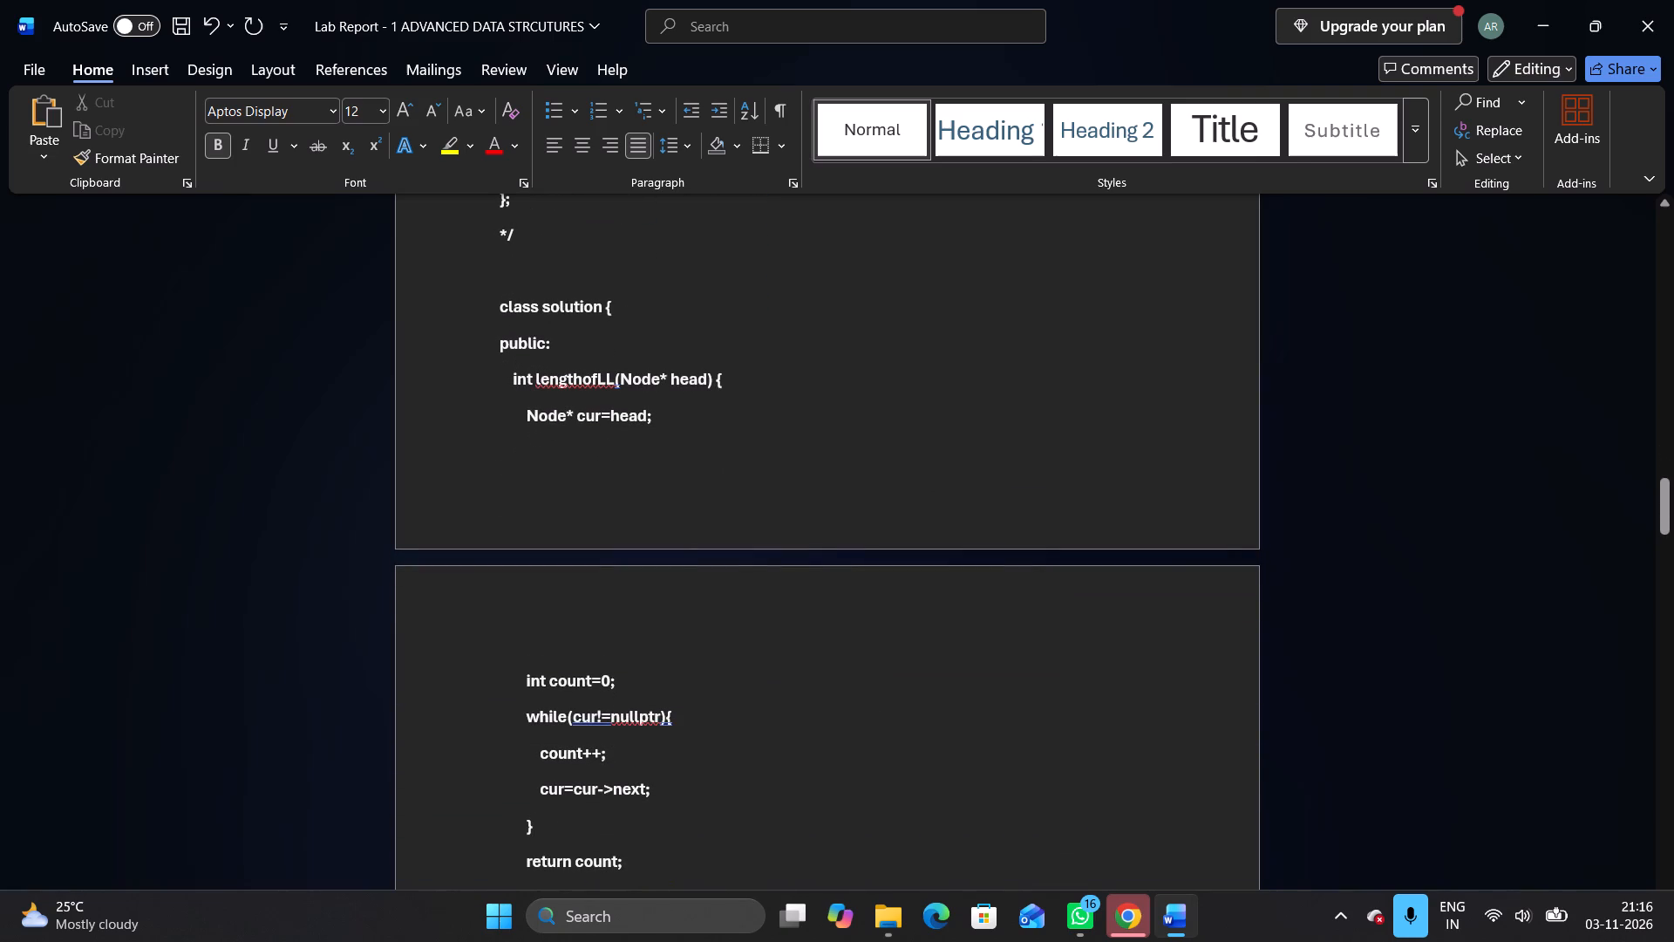
pyautogui.click(507, 645)
pyautogui.scroll(1, 514, 714)
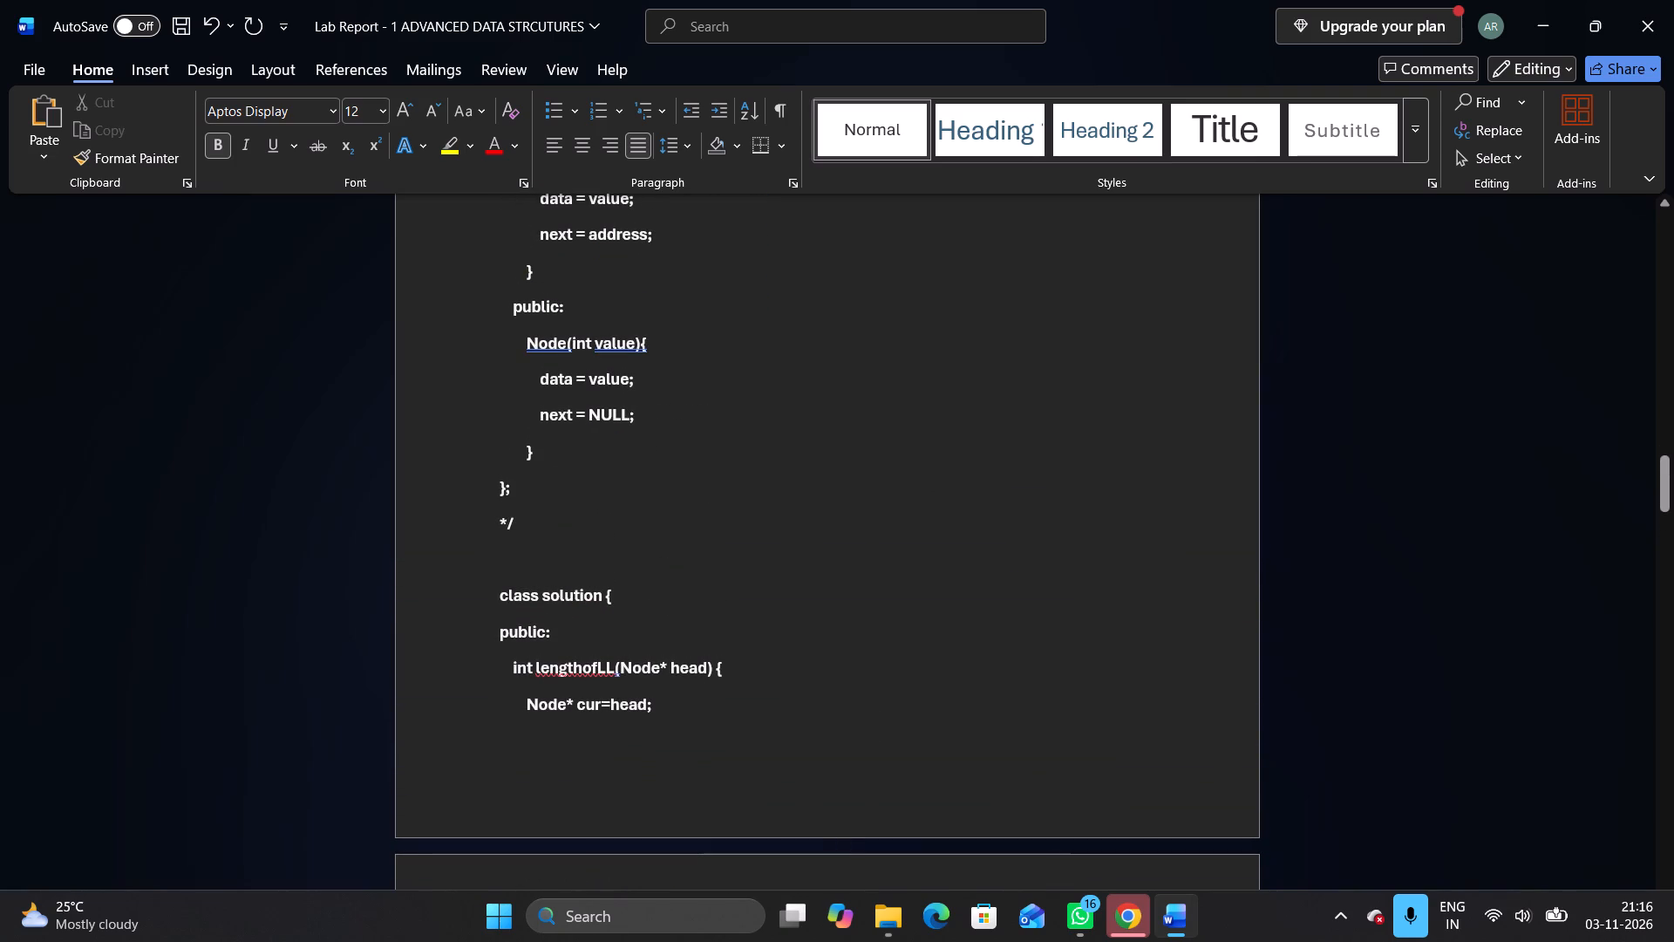
pyautogui.click(534, 556)
pyautogui.scroll(2, 534, 556)
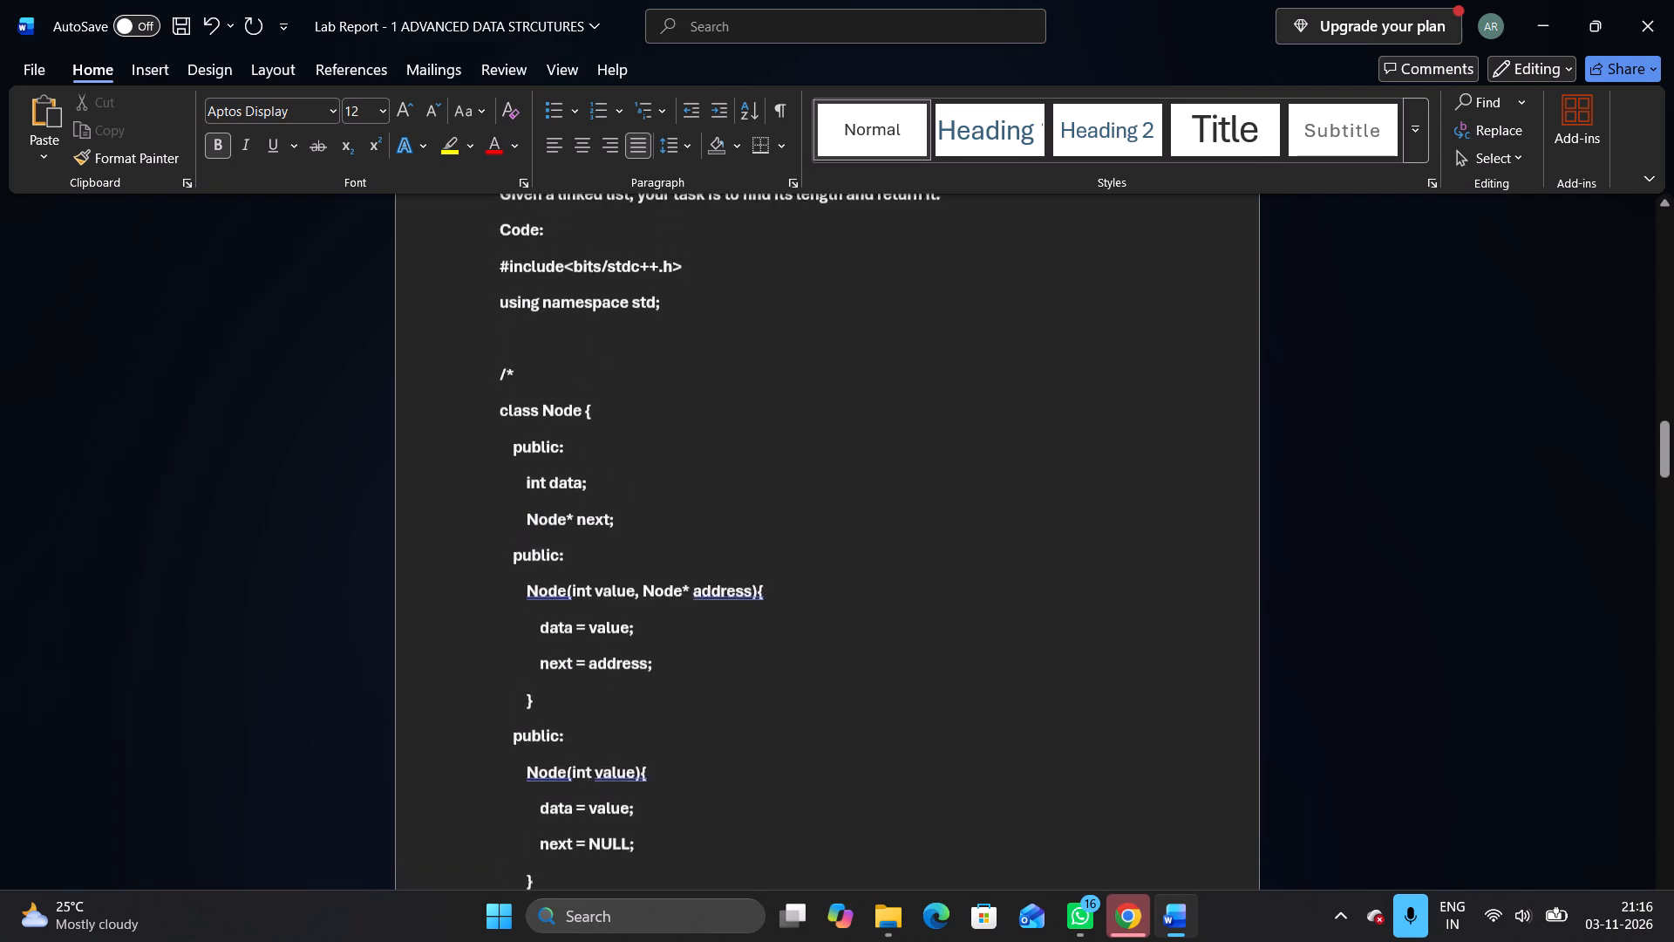
pyautogui.scroll(2, 534, 556)
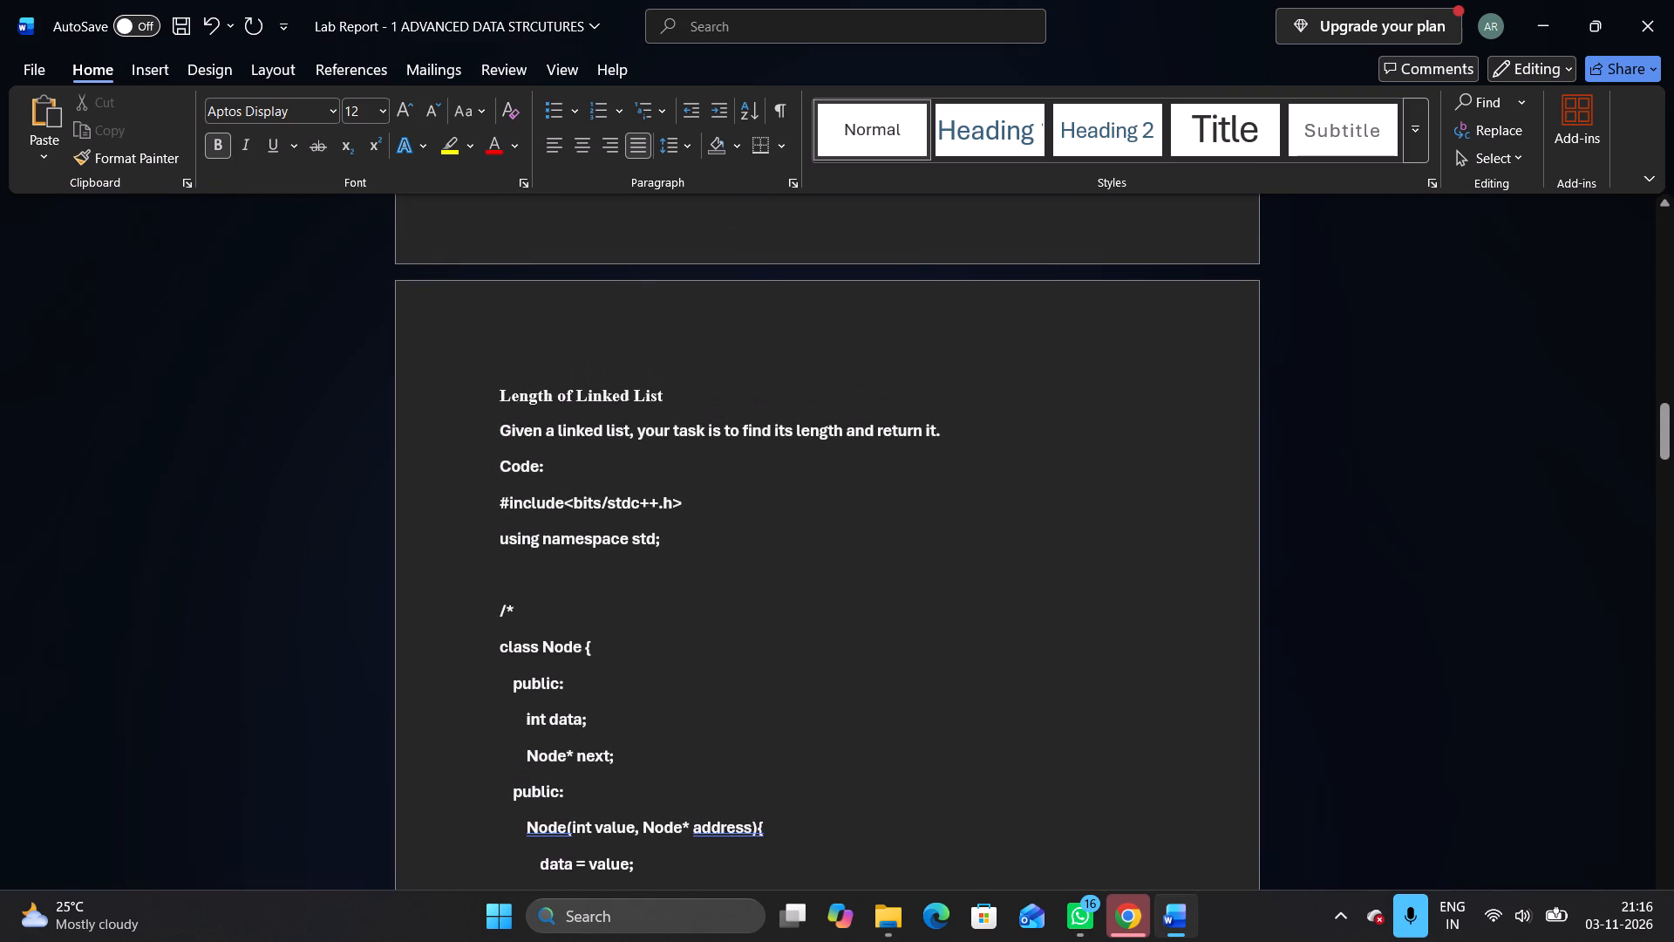
# Replace the Most Frequent Element screenshot below the code with the captured Length of Linked List screenshot from the clipboard history.
pyautogui.scroll(-4, 721, 513)
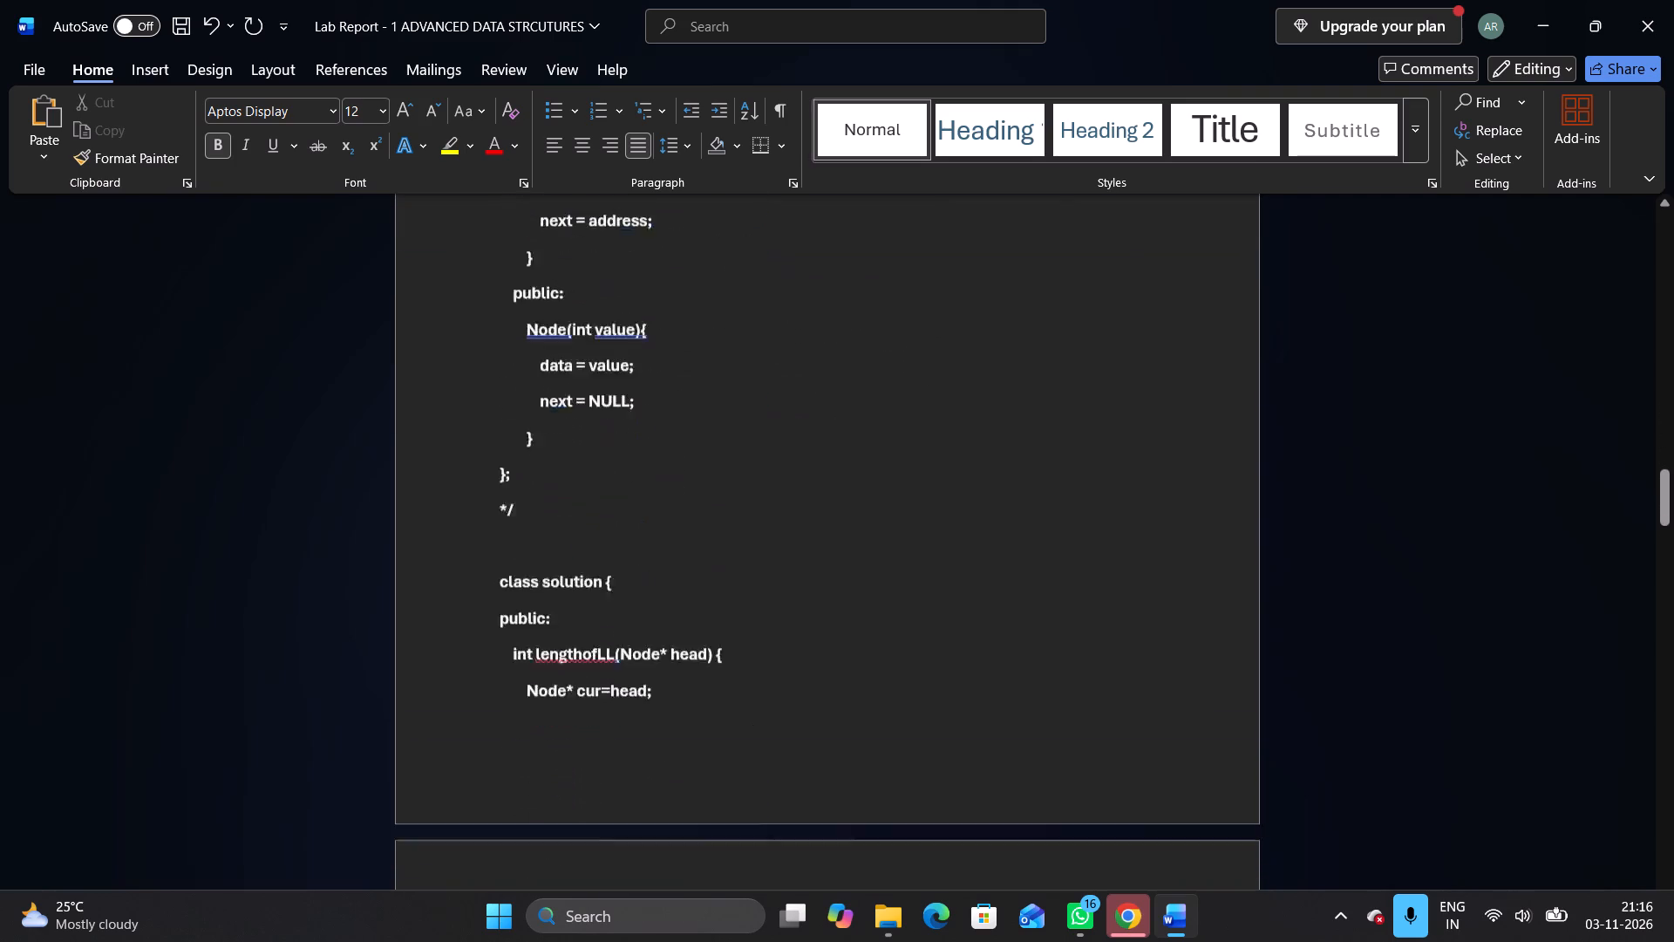
pyautogui.scroll(-3, 721, 513)
pyautogui.click(721, 513)
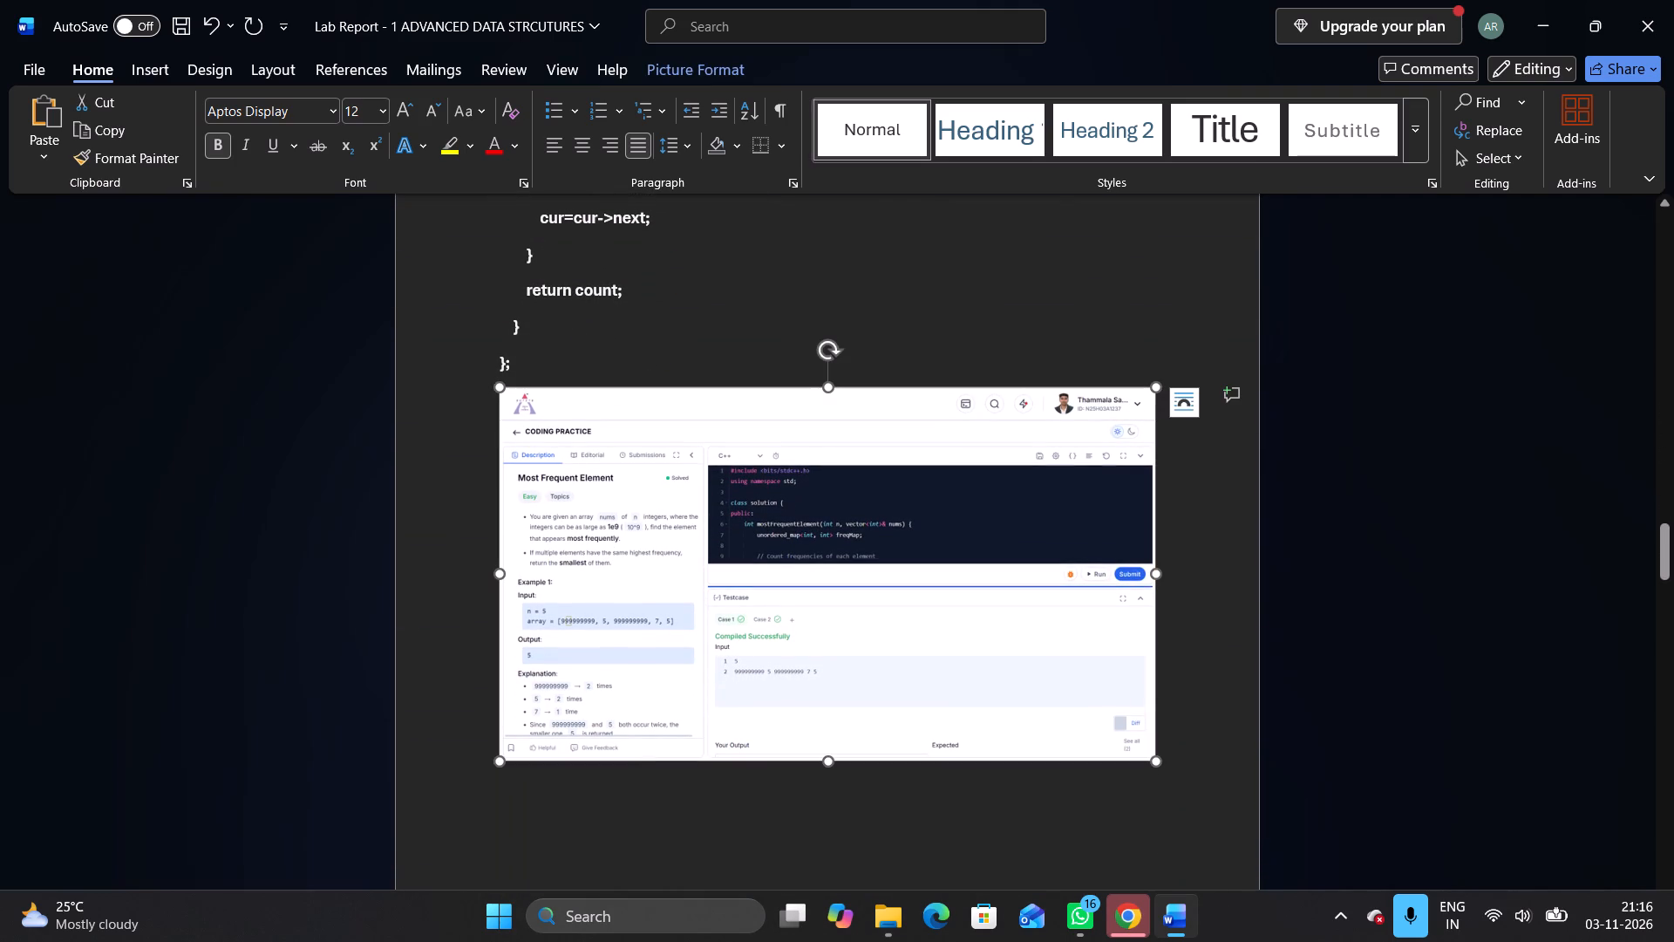
pyautogui.press('super+v')
pyautogui.click(619, 386)
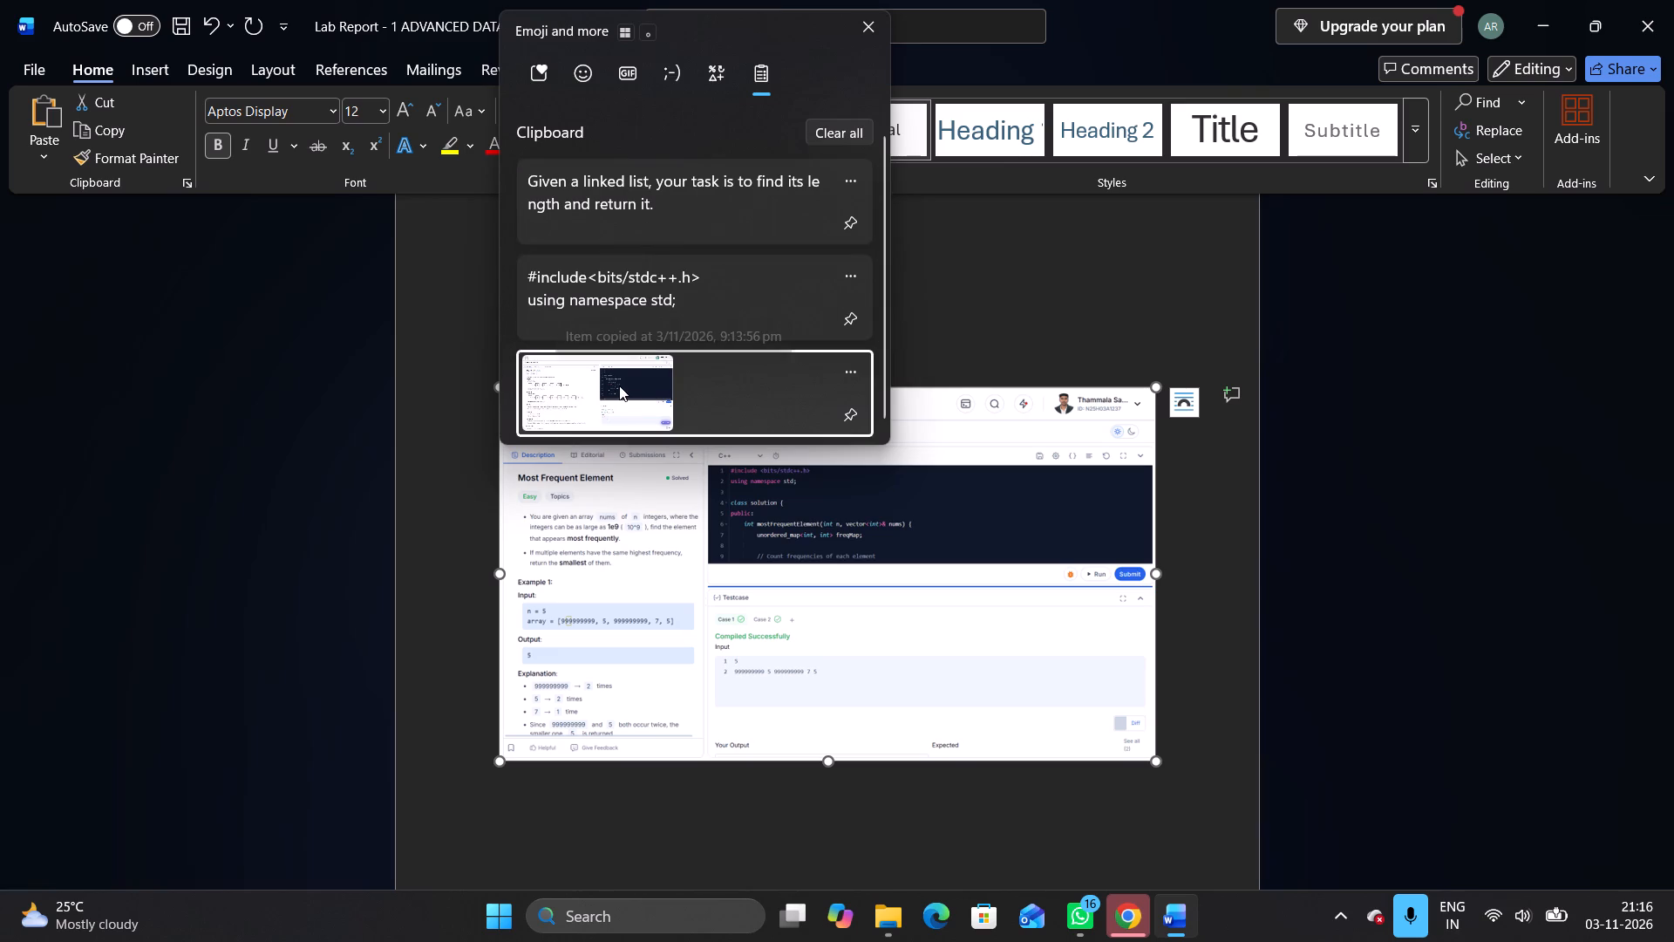
pyautogui.hotkey('ctrl', 'v')
pyautogui.click(827, 585)
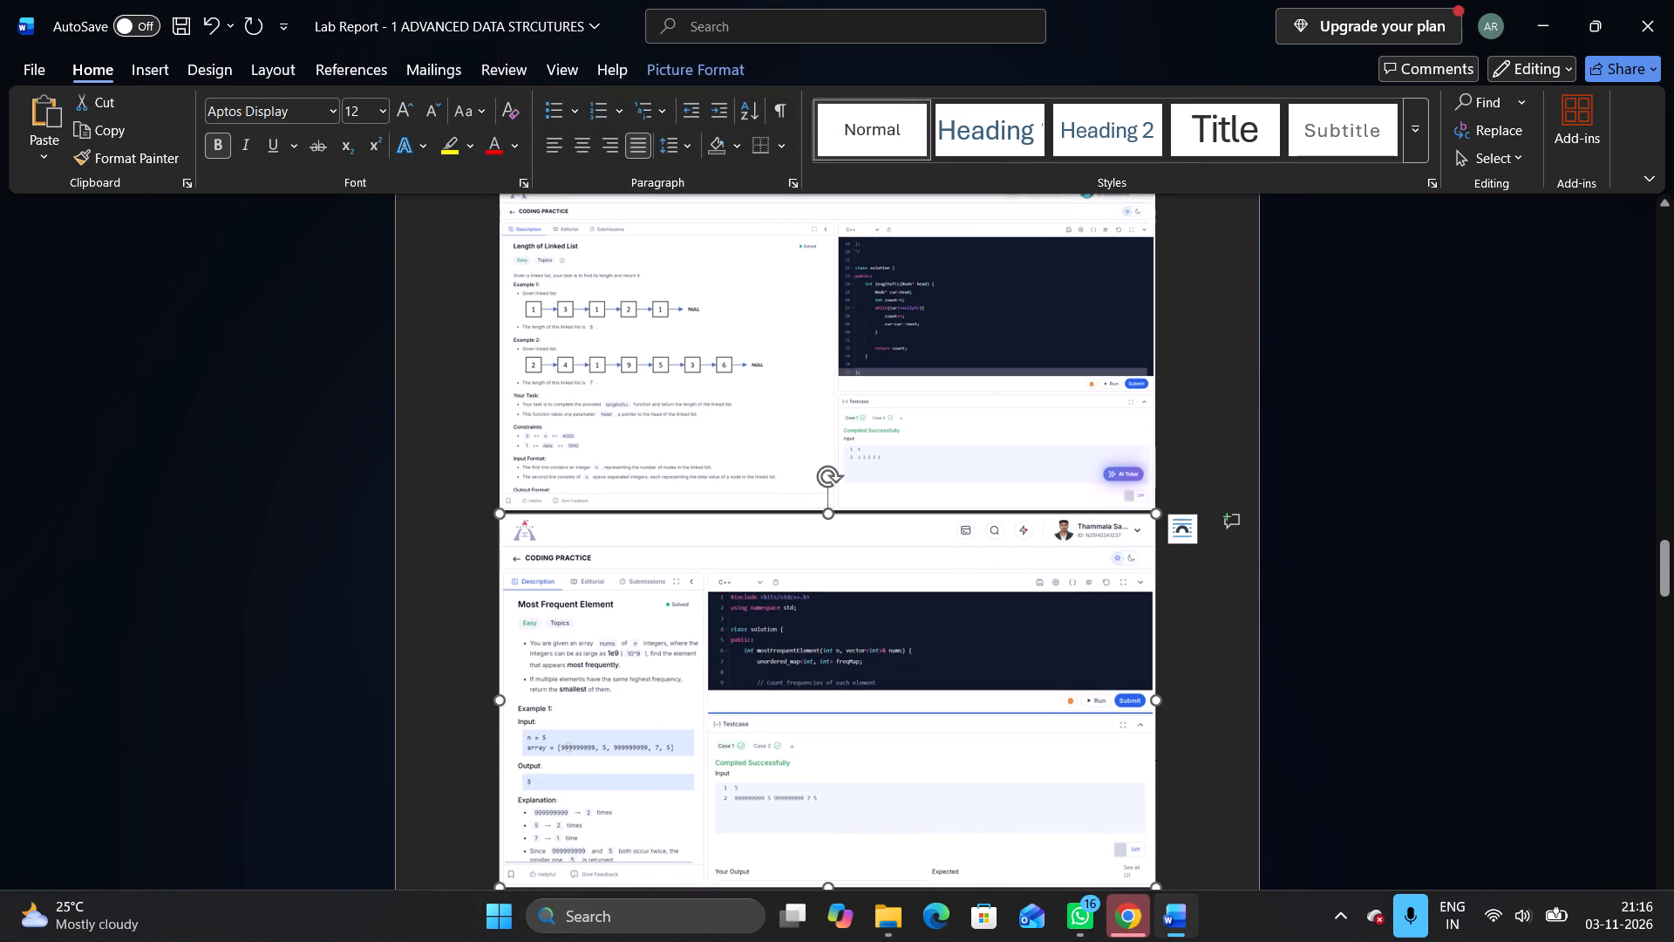
pyautogui.press('BackSpace')
# Switch to Chrome, dismiss the proxy sign-in request and close the Google Lens search on the Length of Linked List problem.
pyautogui.scroll(-1, 827, 585)
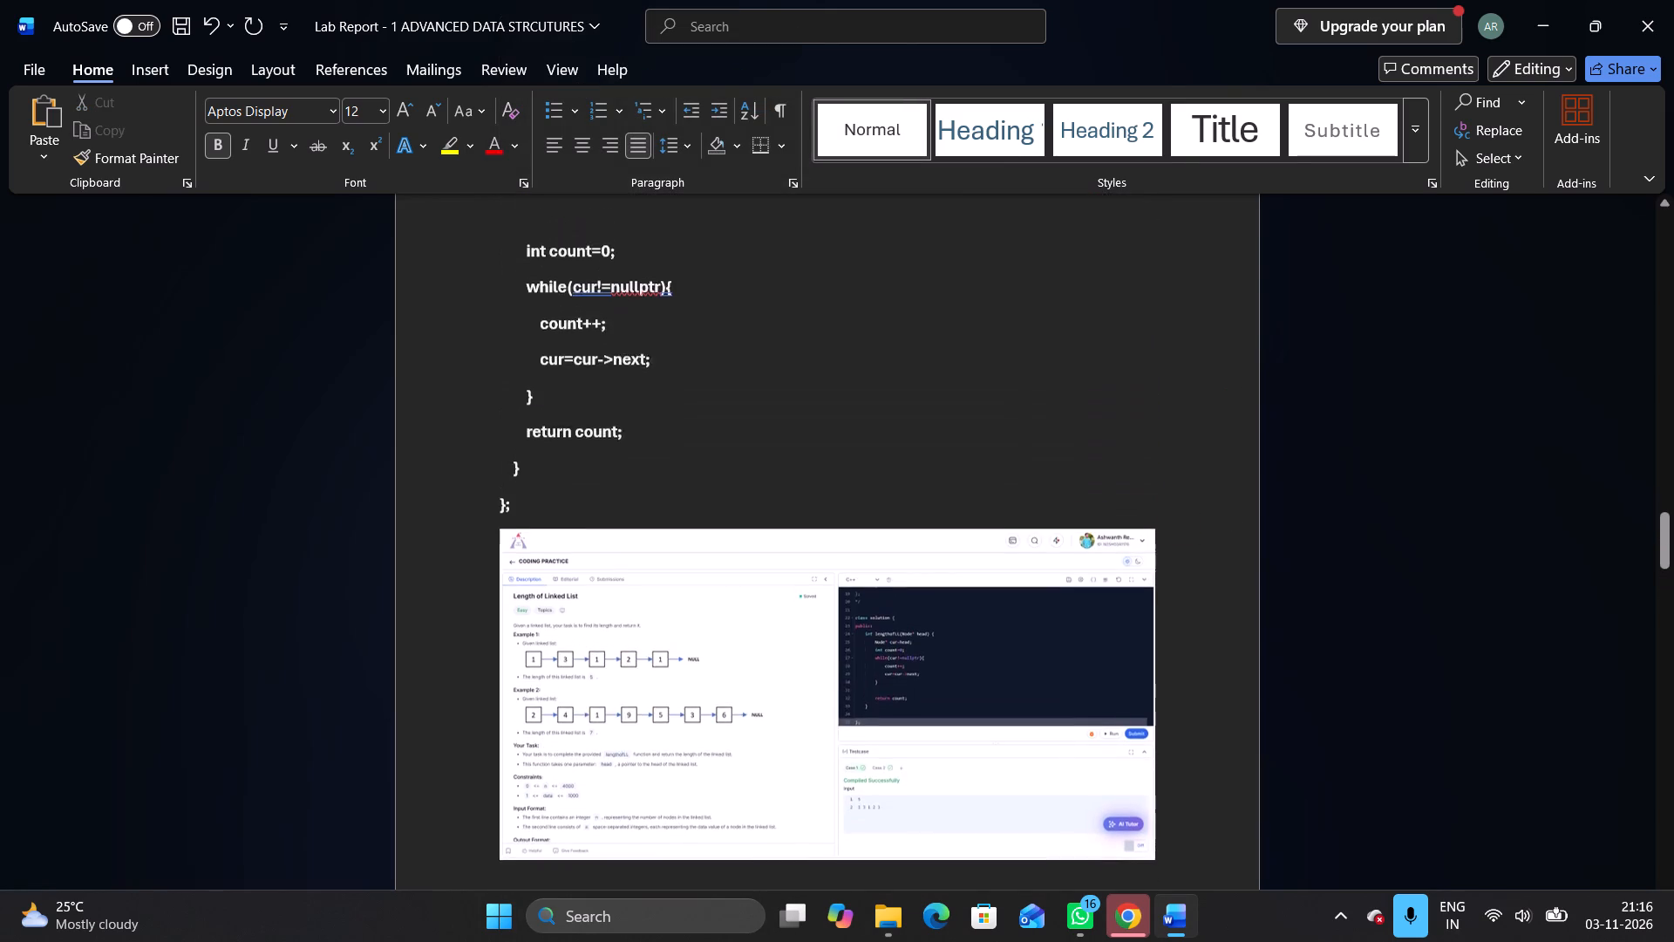
pyautogui.scroll(-1, 827, 585)
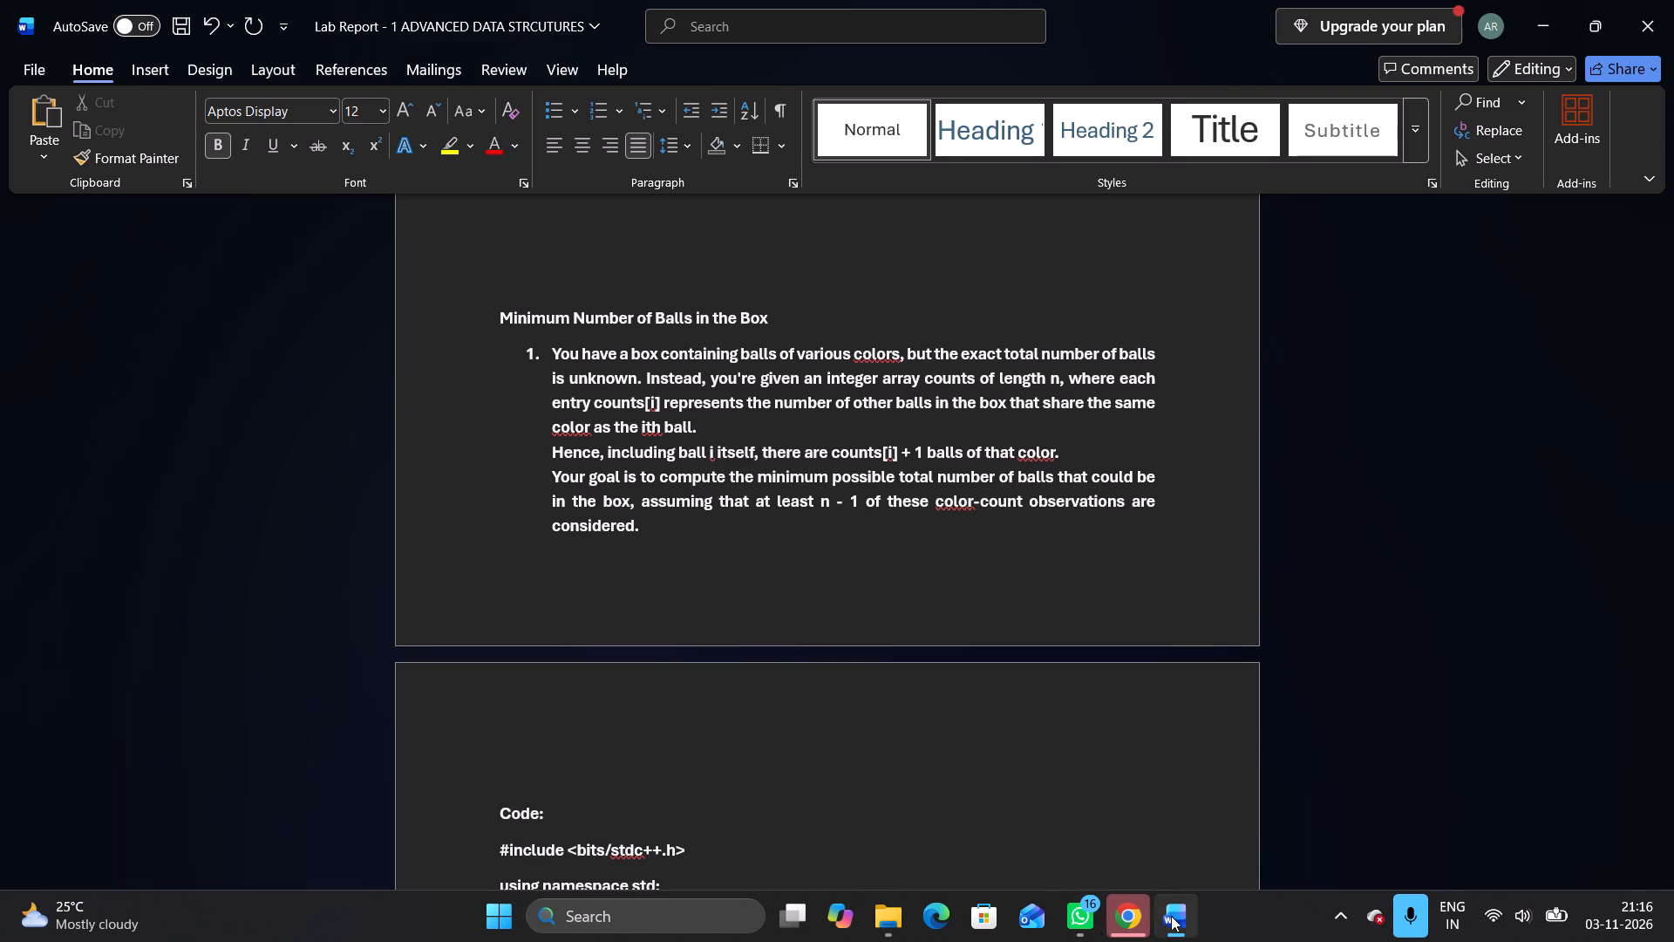
pyautogui.click(1124, 910)
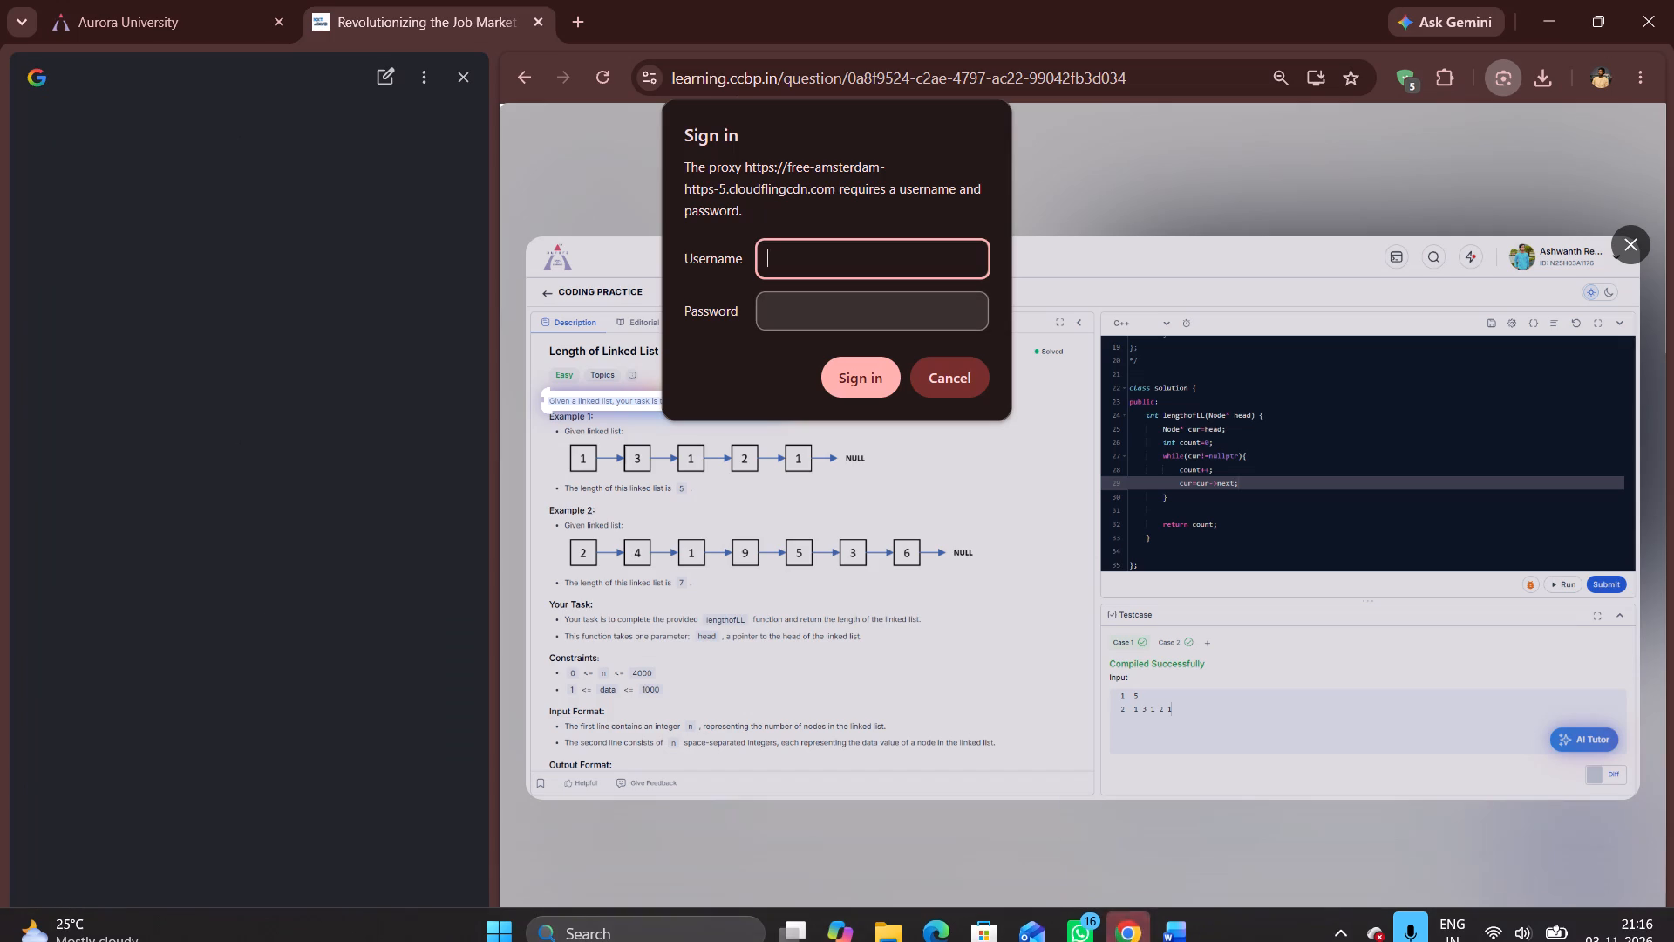
pyautogui.click(930, 372)
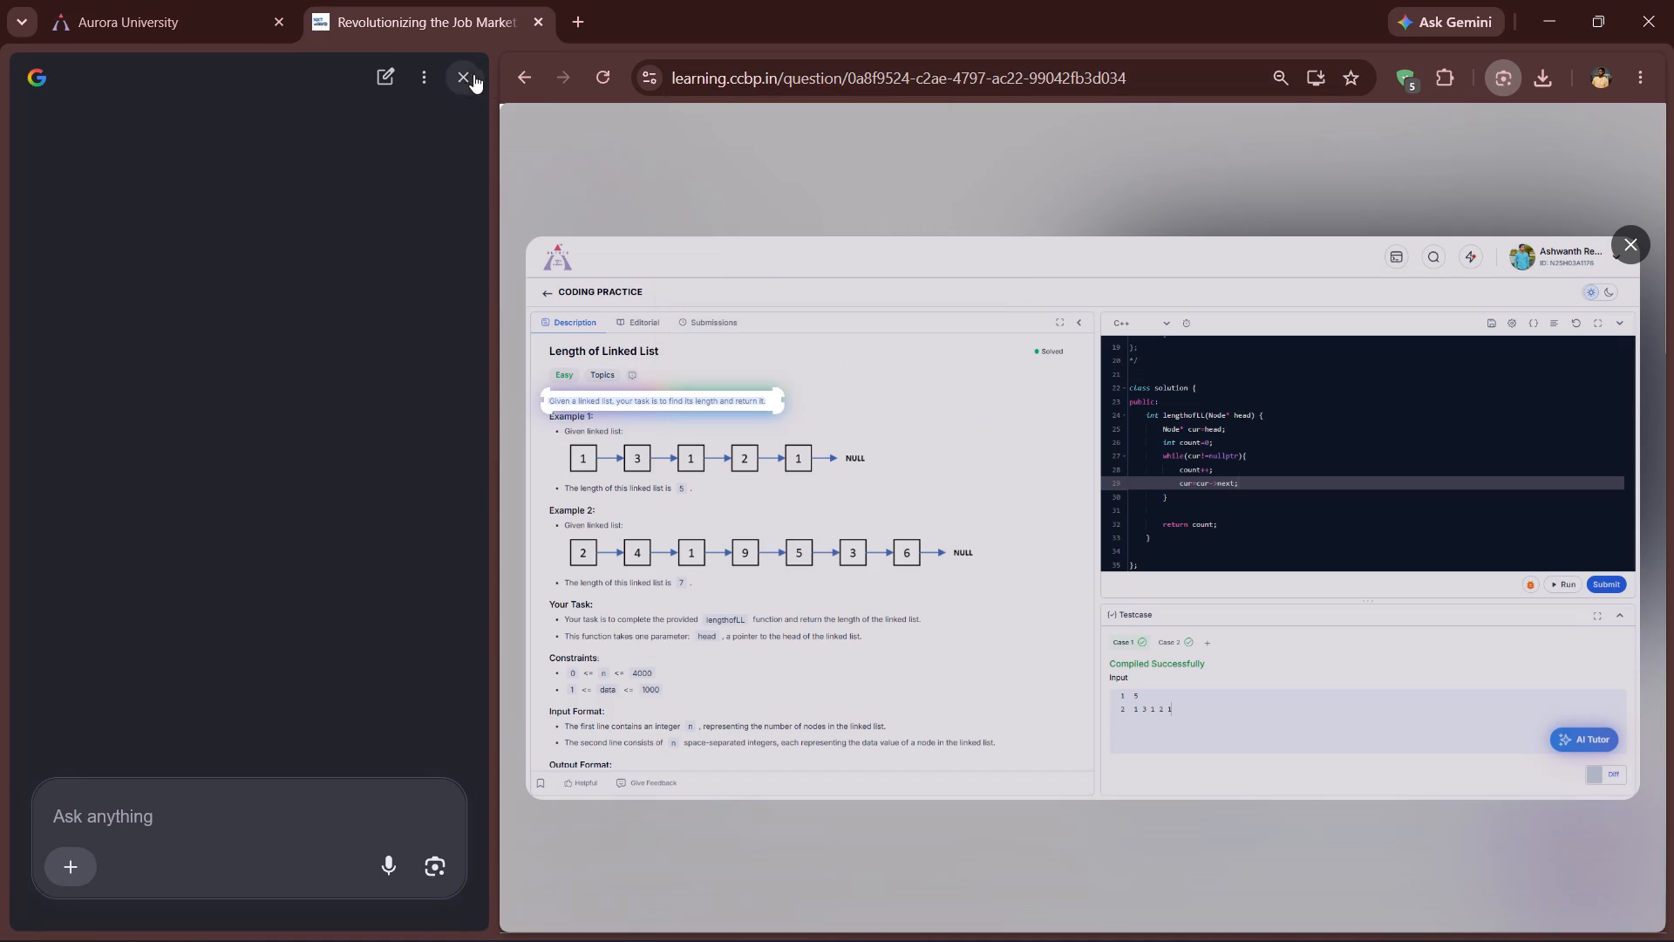
pyautogui.click(467, 74)
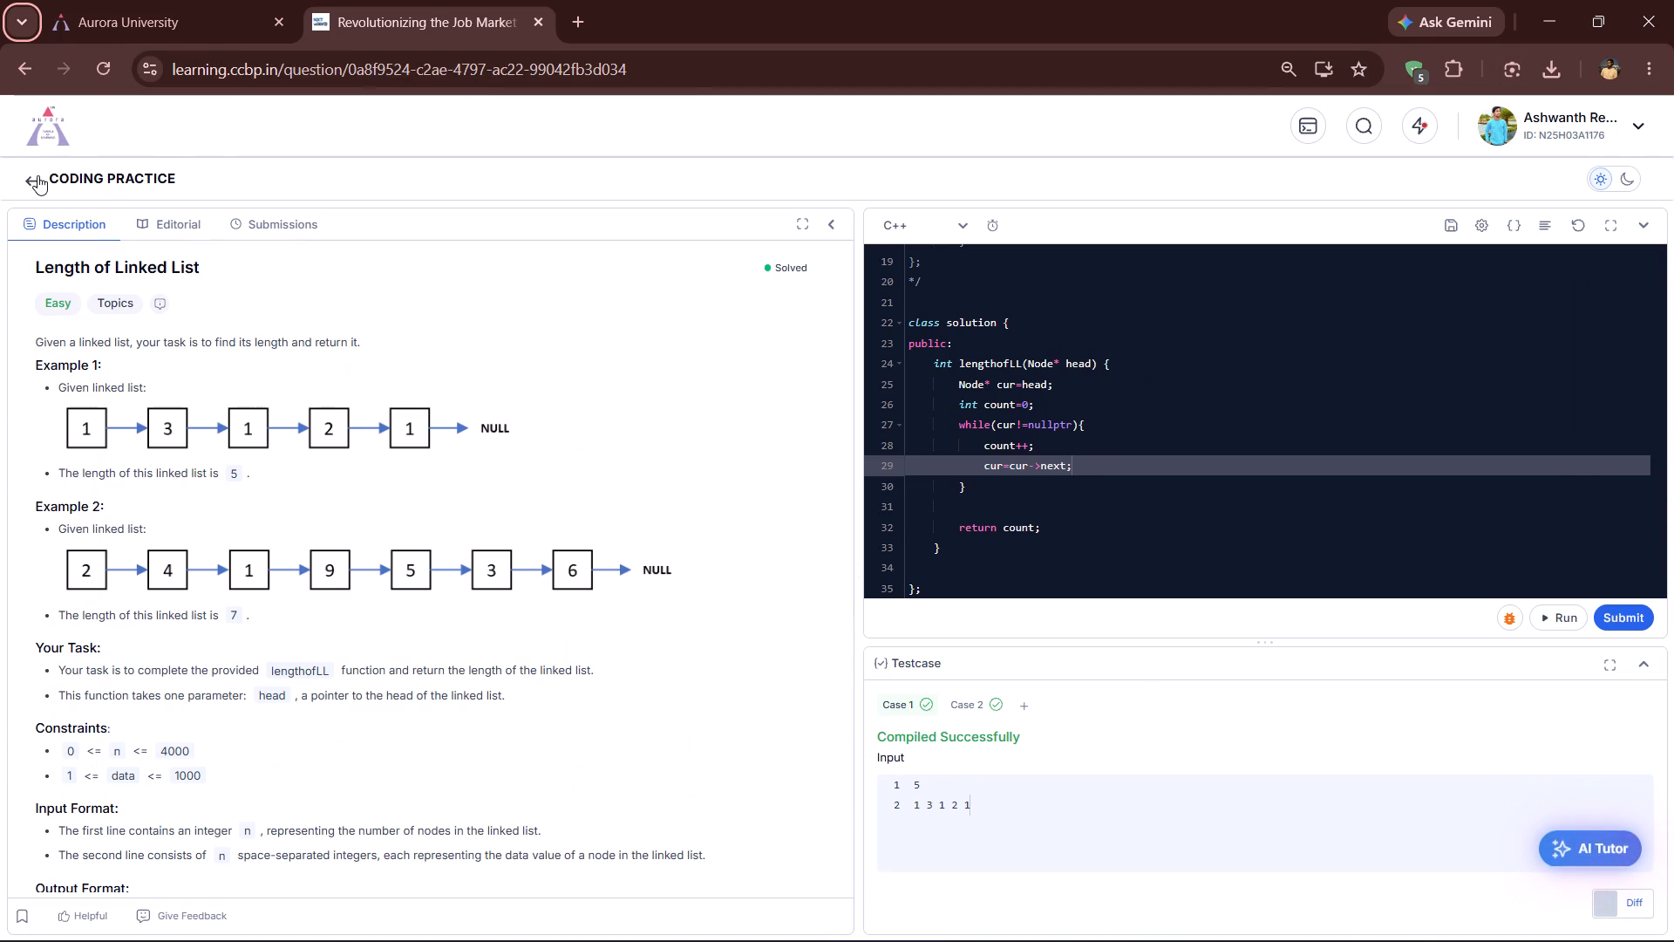
# Open the Insertion At Kth Position - Linked List problem from the Coding Practice set following Insertion in Linked List in Module II.
pyautogui.click(36, 176)
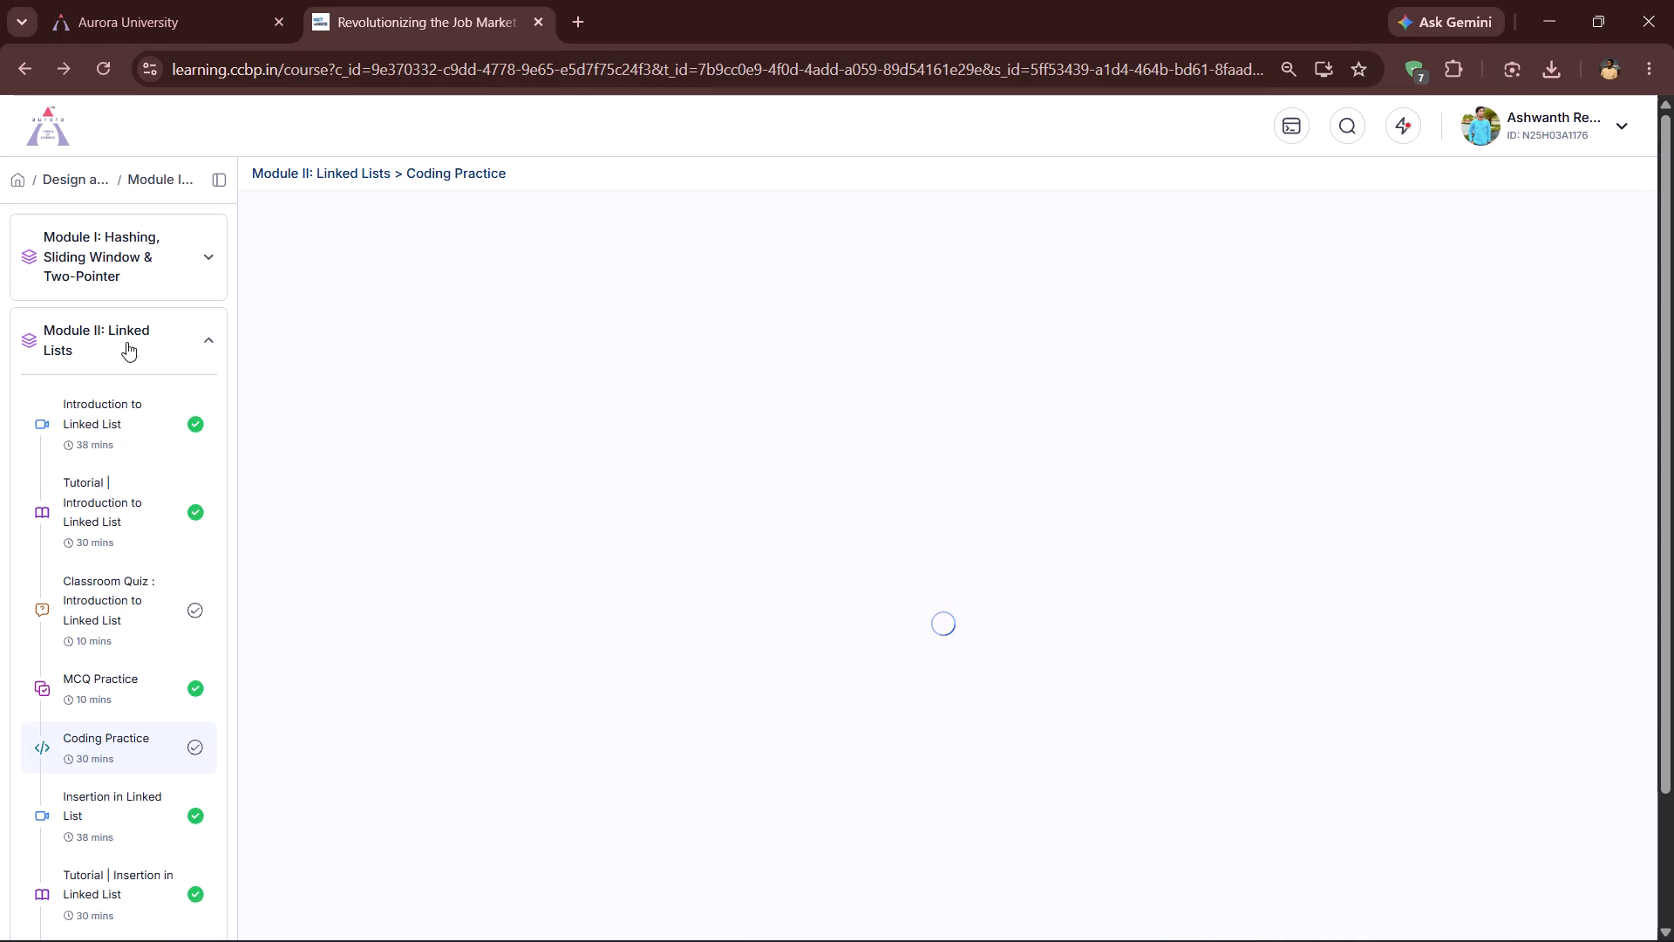
pyautogui.scroll(-3, 149, 531)
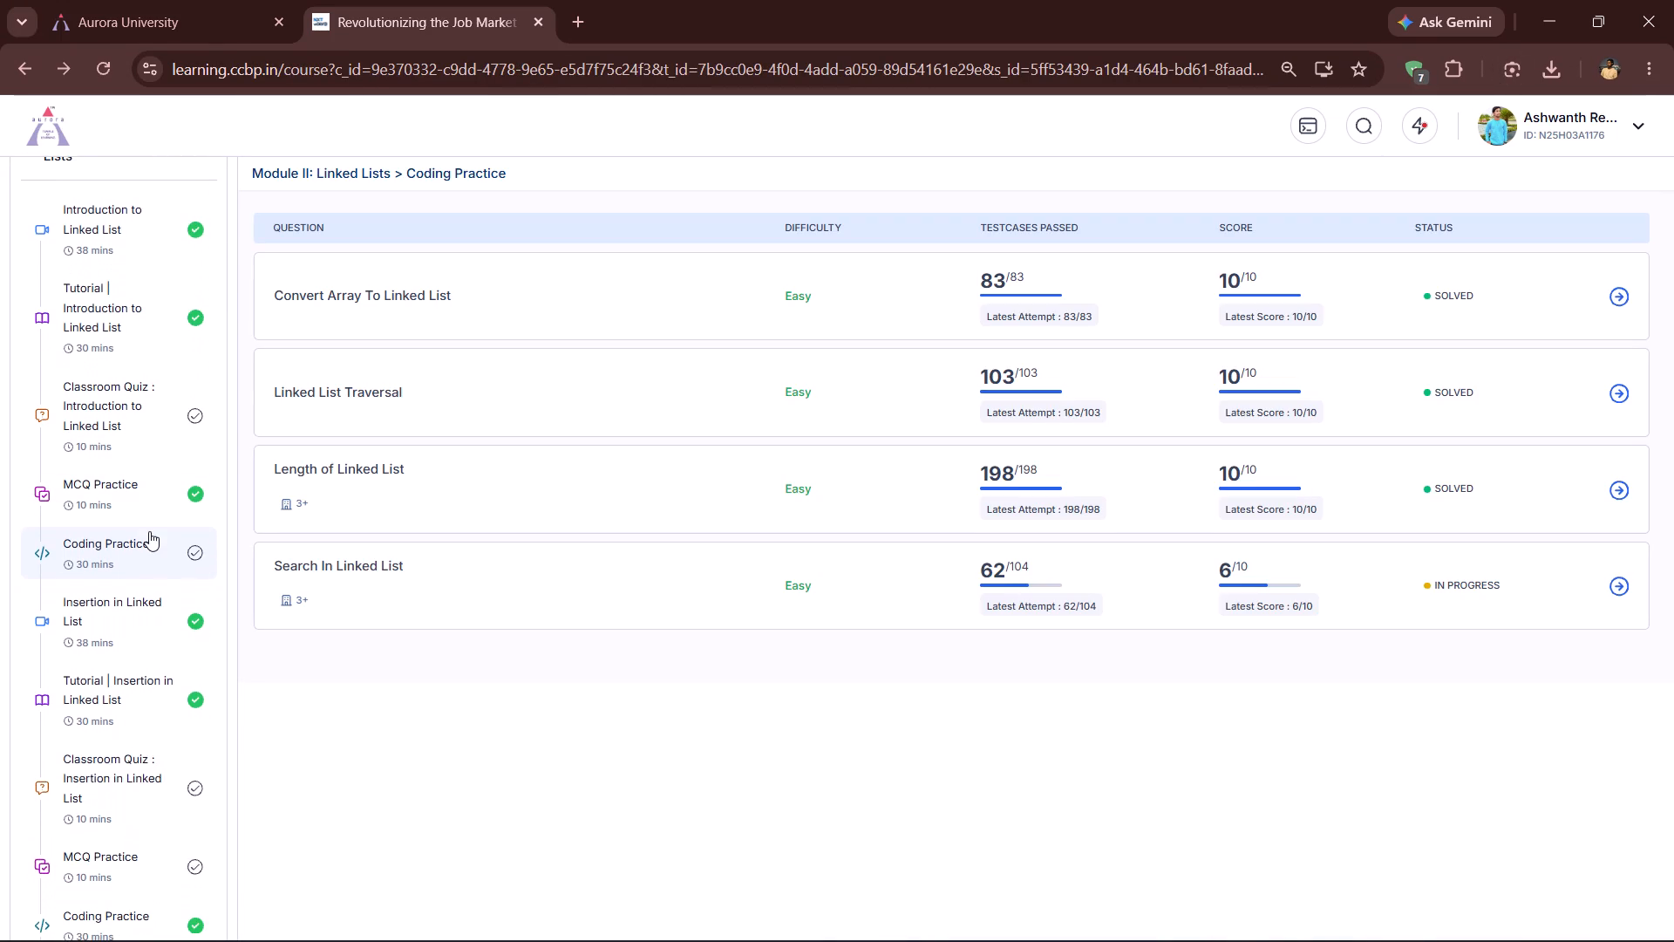
pyautogui.scroll(-4, 149, 531)
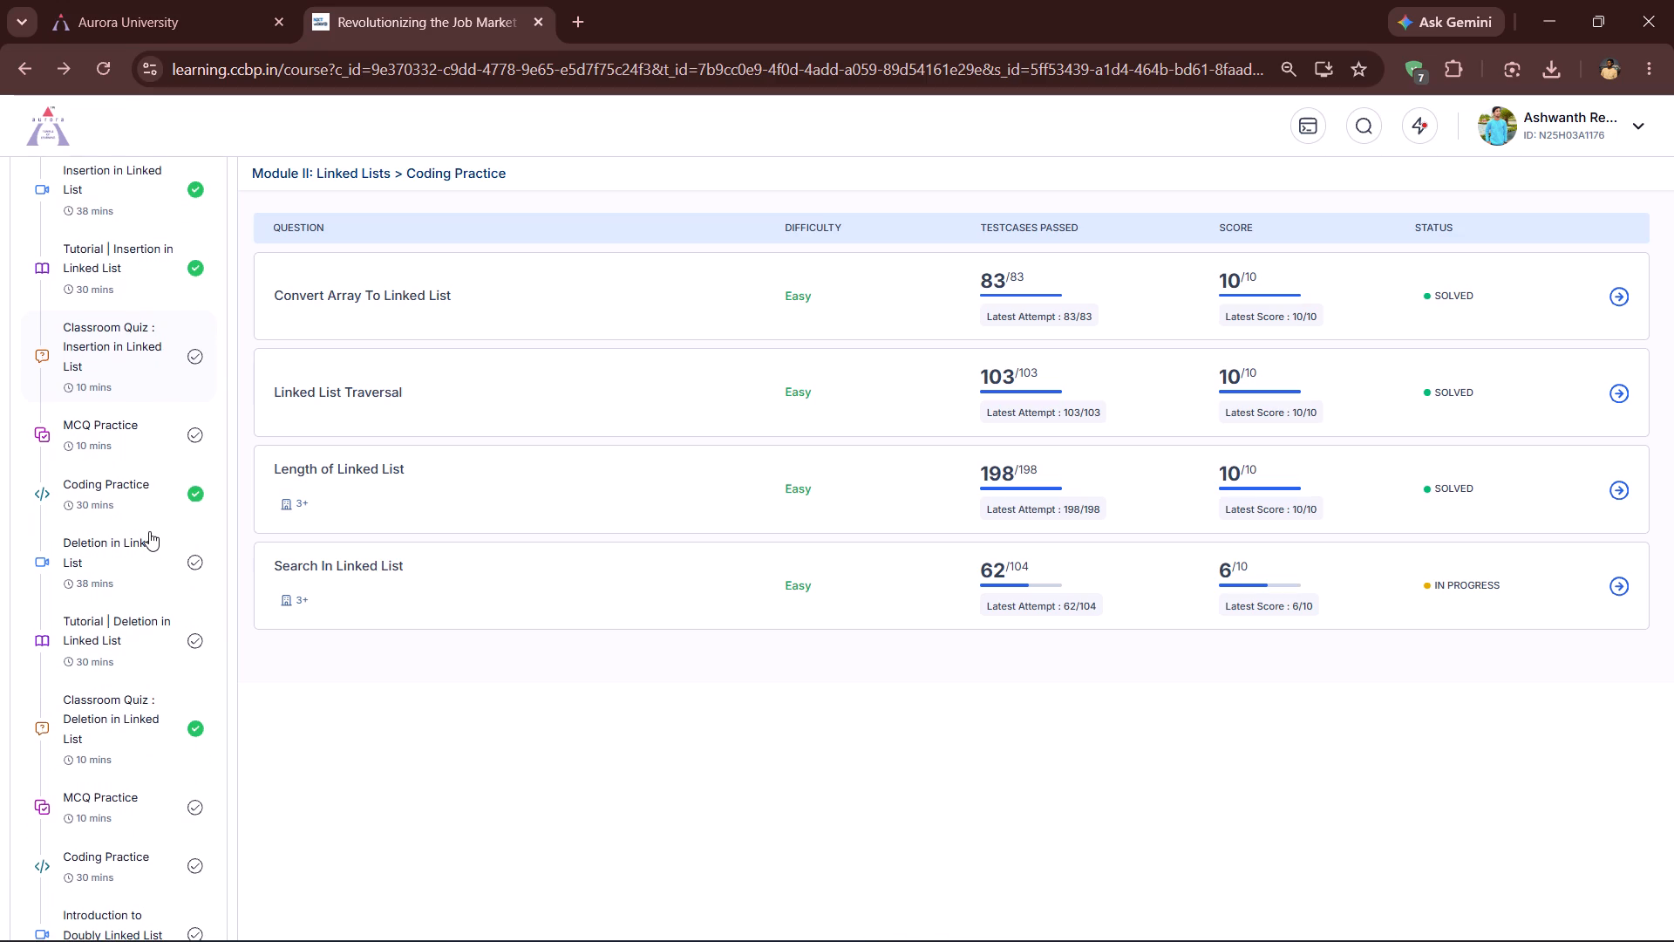
pyautogui.click(139, 505)
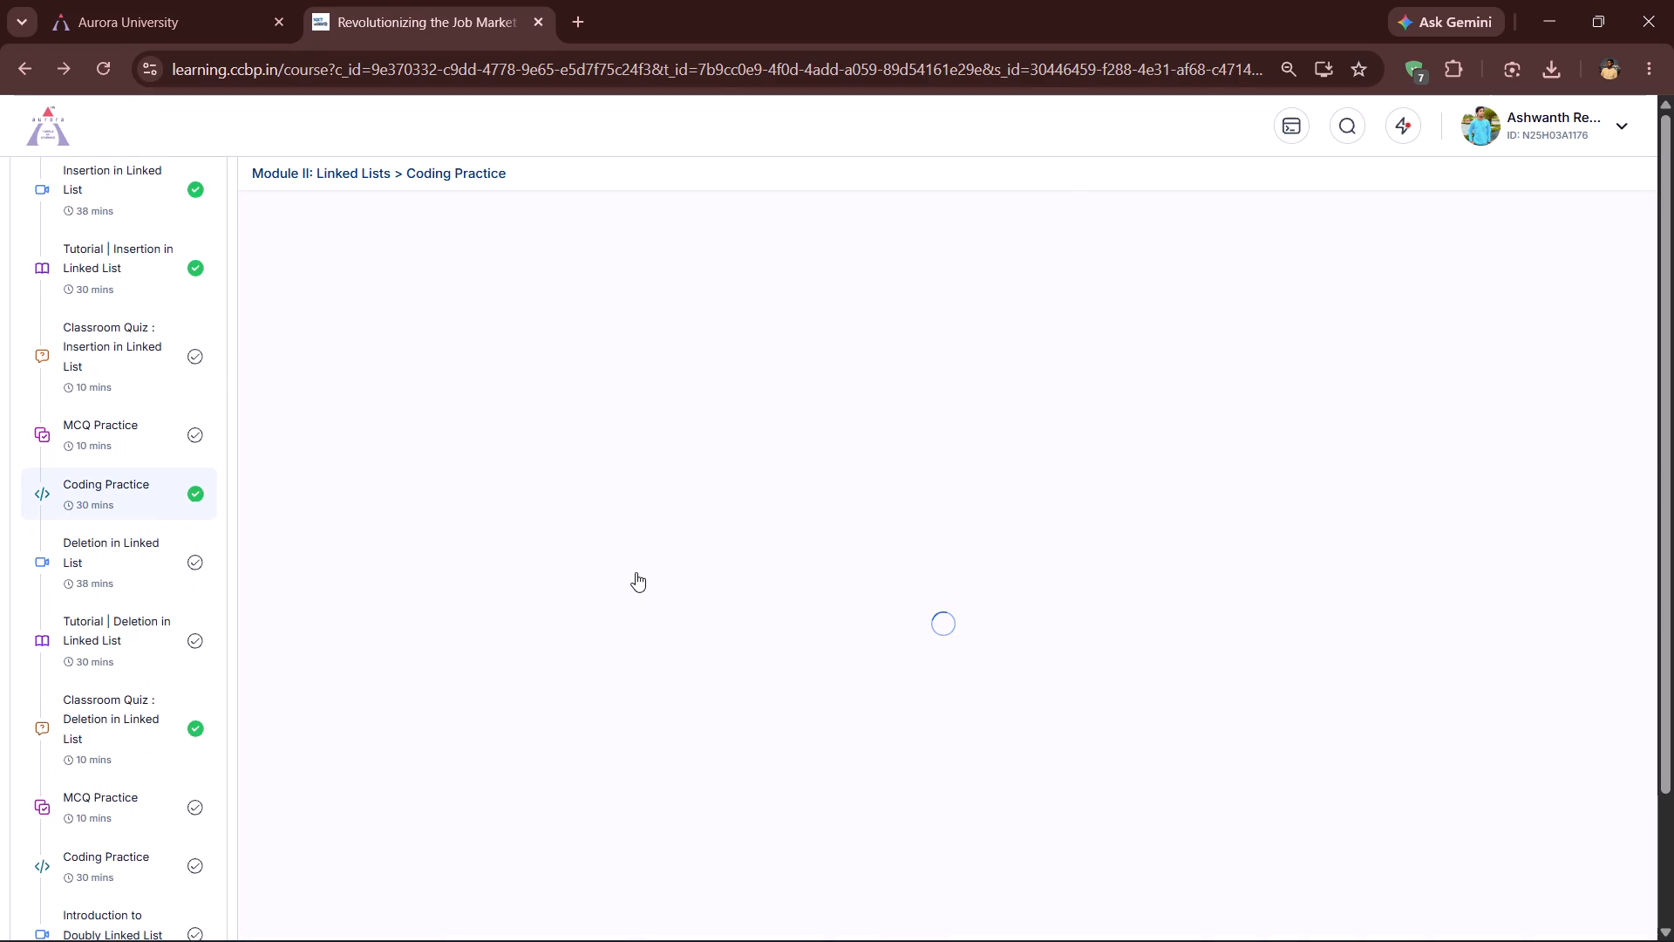
pyautogui.click(611, 489)
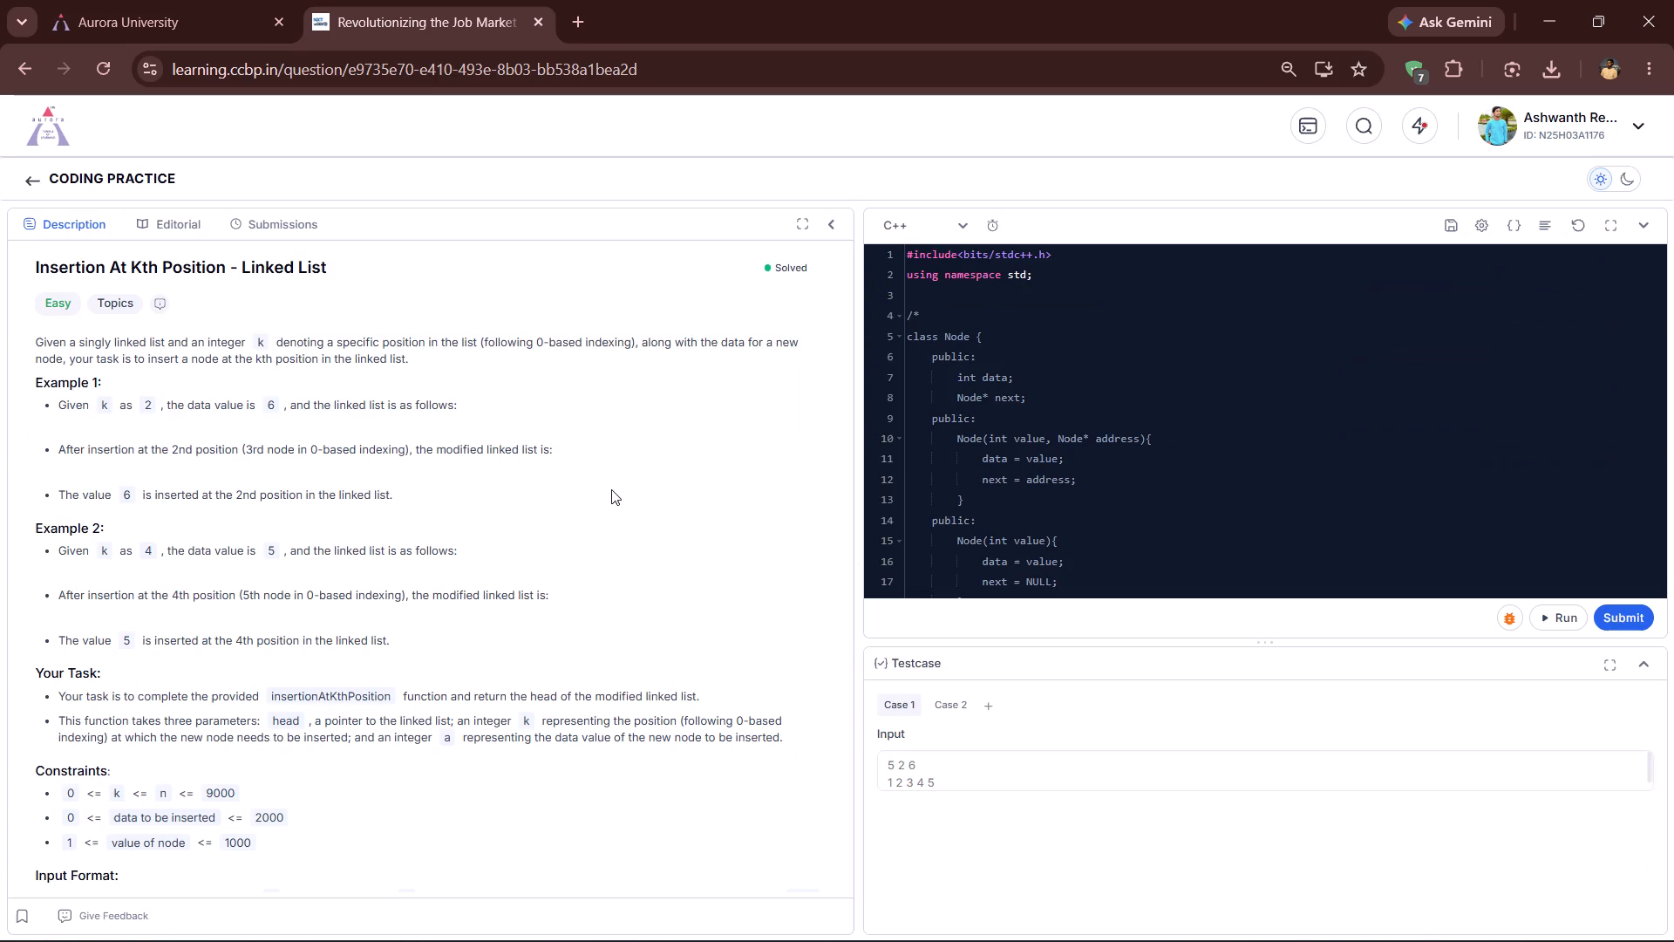
# Run the C++ insertionAtKthPosition solution against the sample test cases.
pyautogui.scroll(-5, 1163, 396)
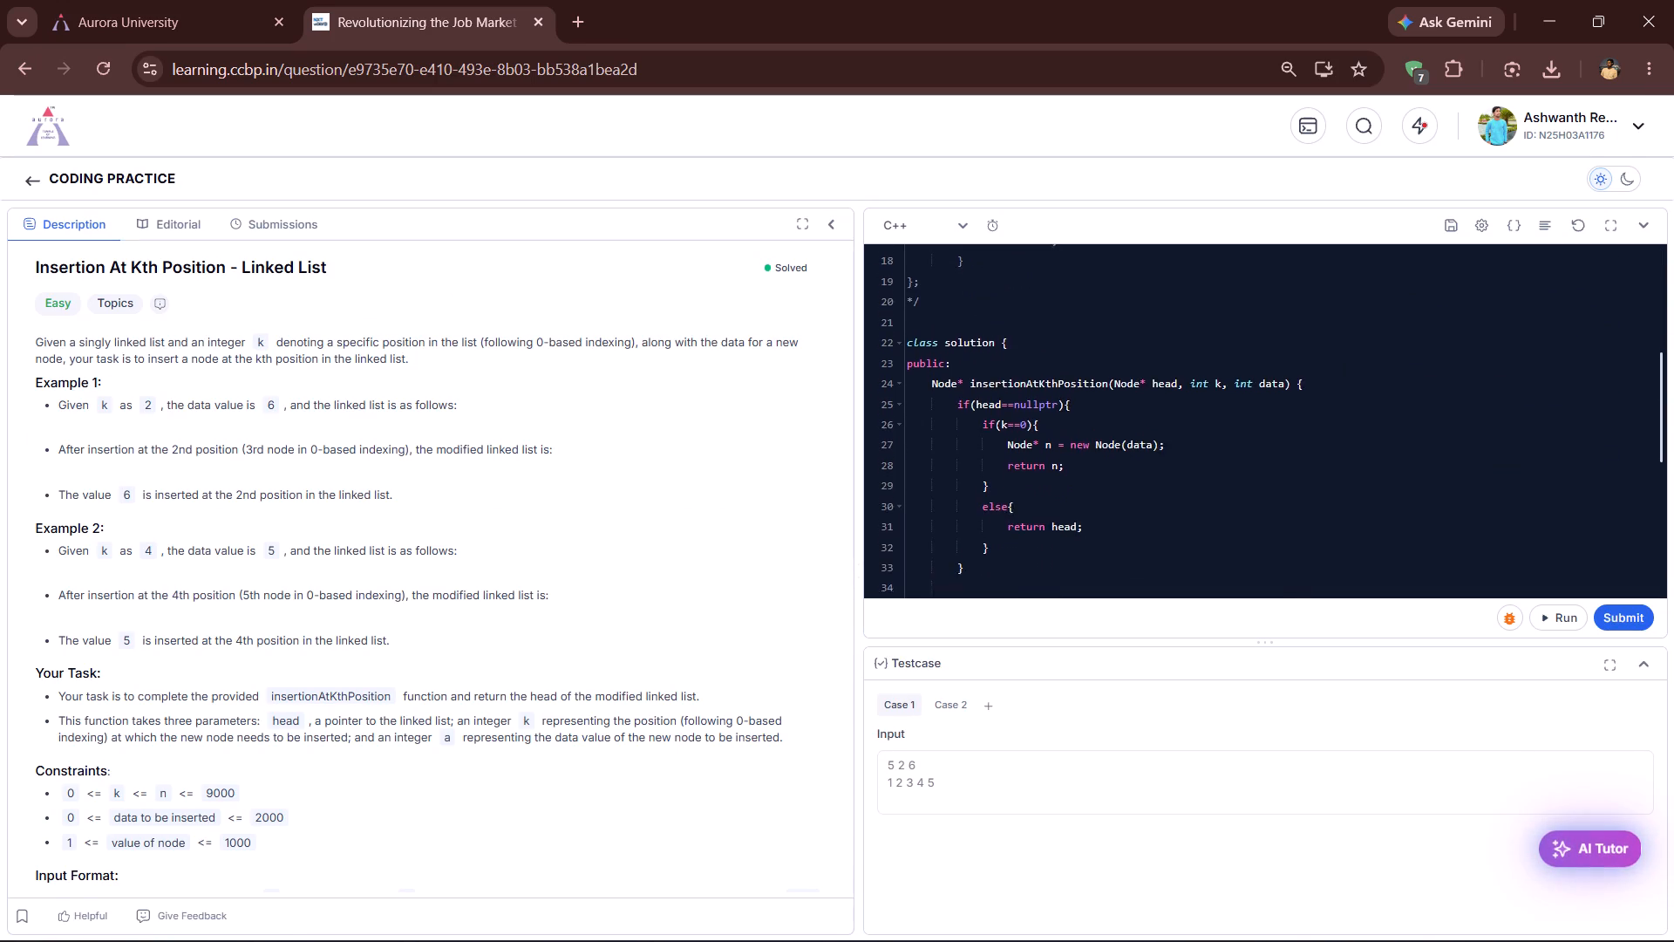
pyautogui.scroll(-1, 1163, 396)
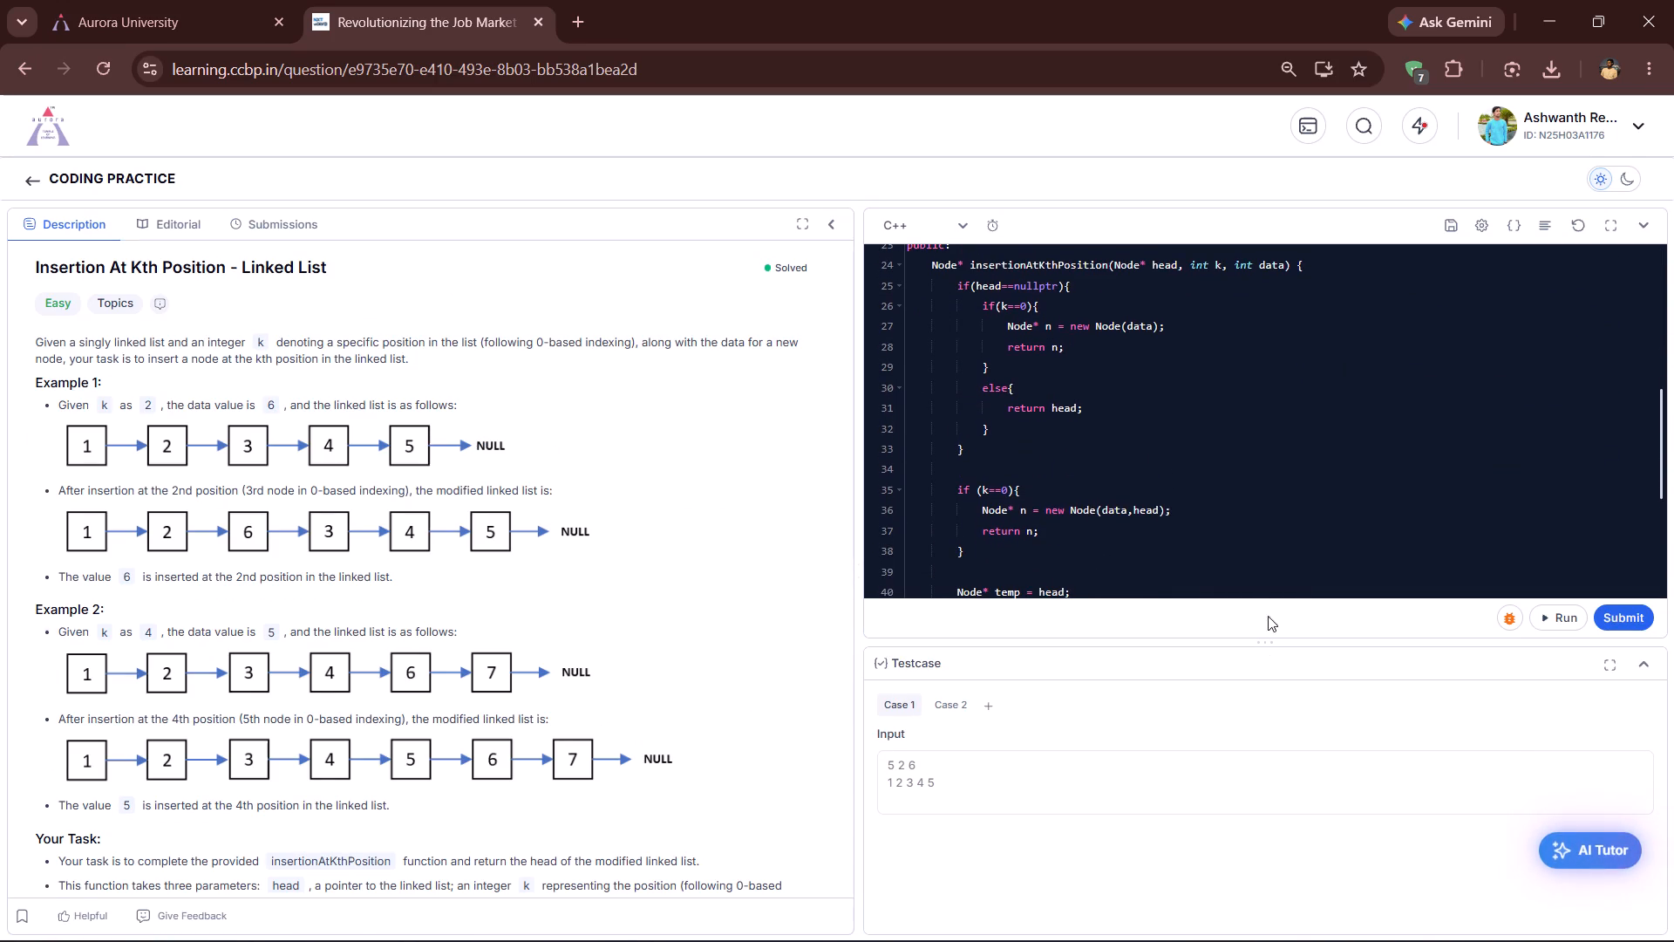
pyautogui.click(1578, 607)
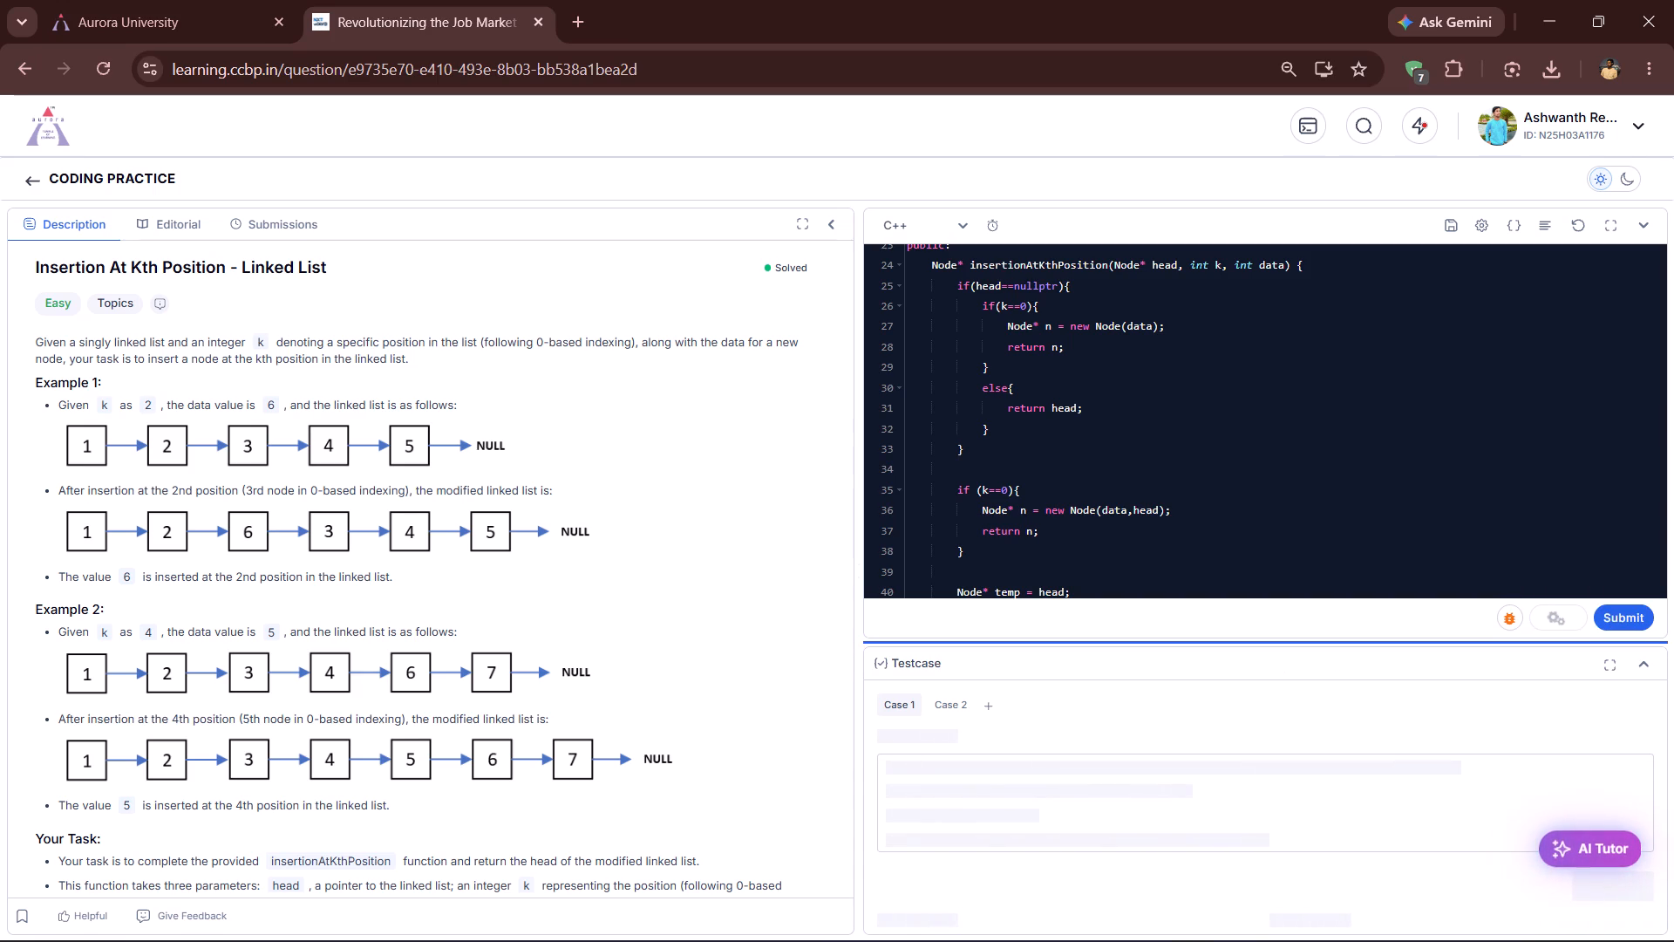
# Enlarge the code editor downward, keeping only the test case marks and compile status showing beneath it.
pyautogui.moveTo(1276, 642); pyautogui.dragTo(1278, 681)
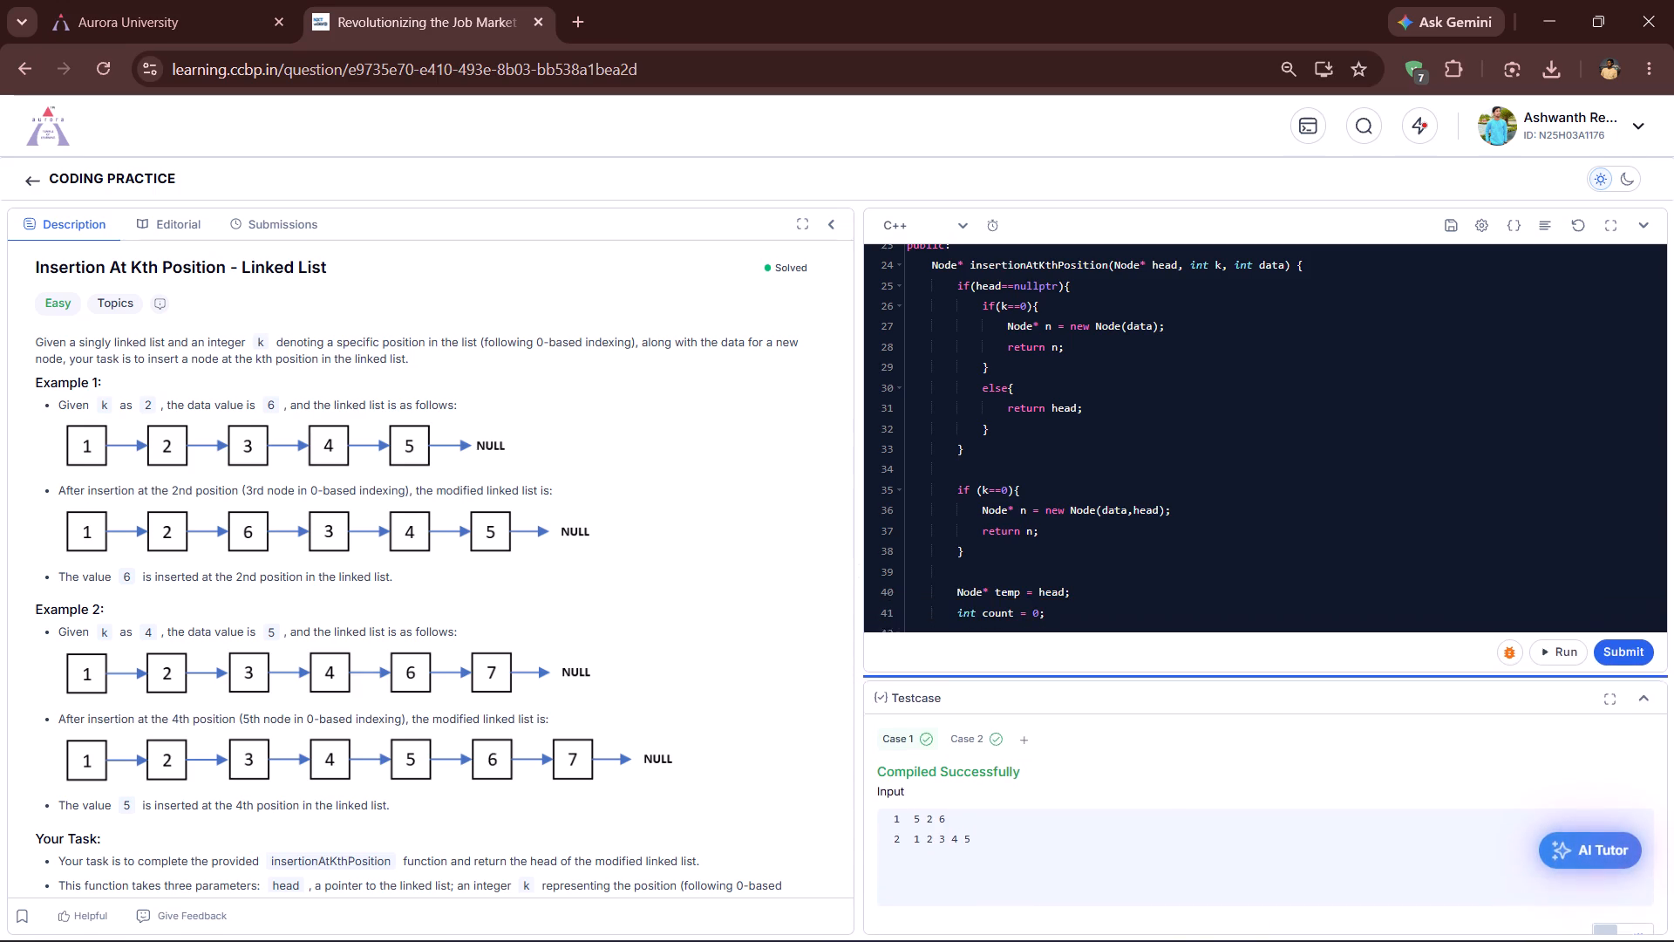
pyautogui.moveTo(1278, 681); pyautogui.dragTo(1309, 788)
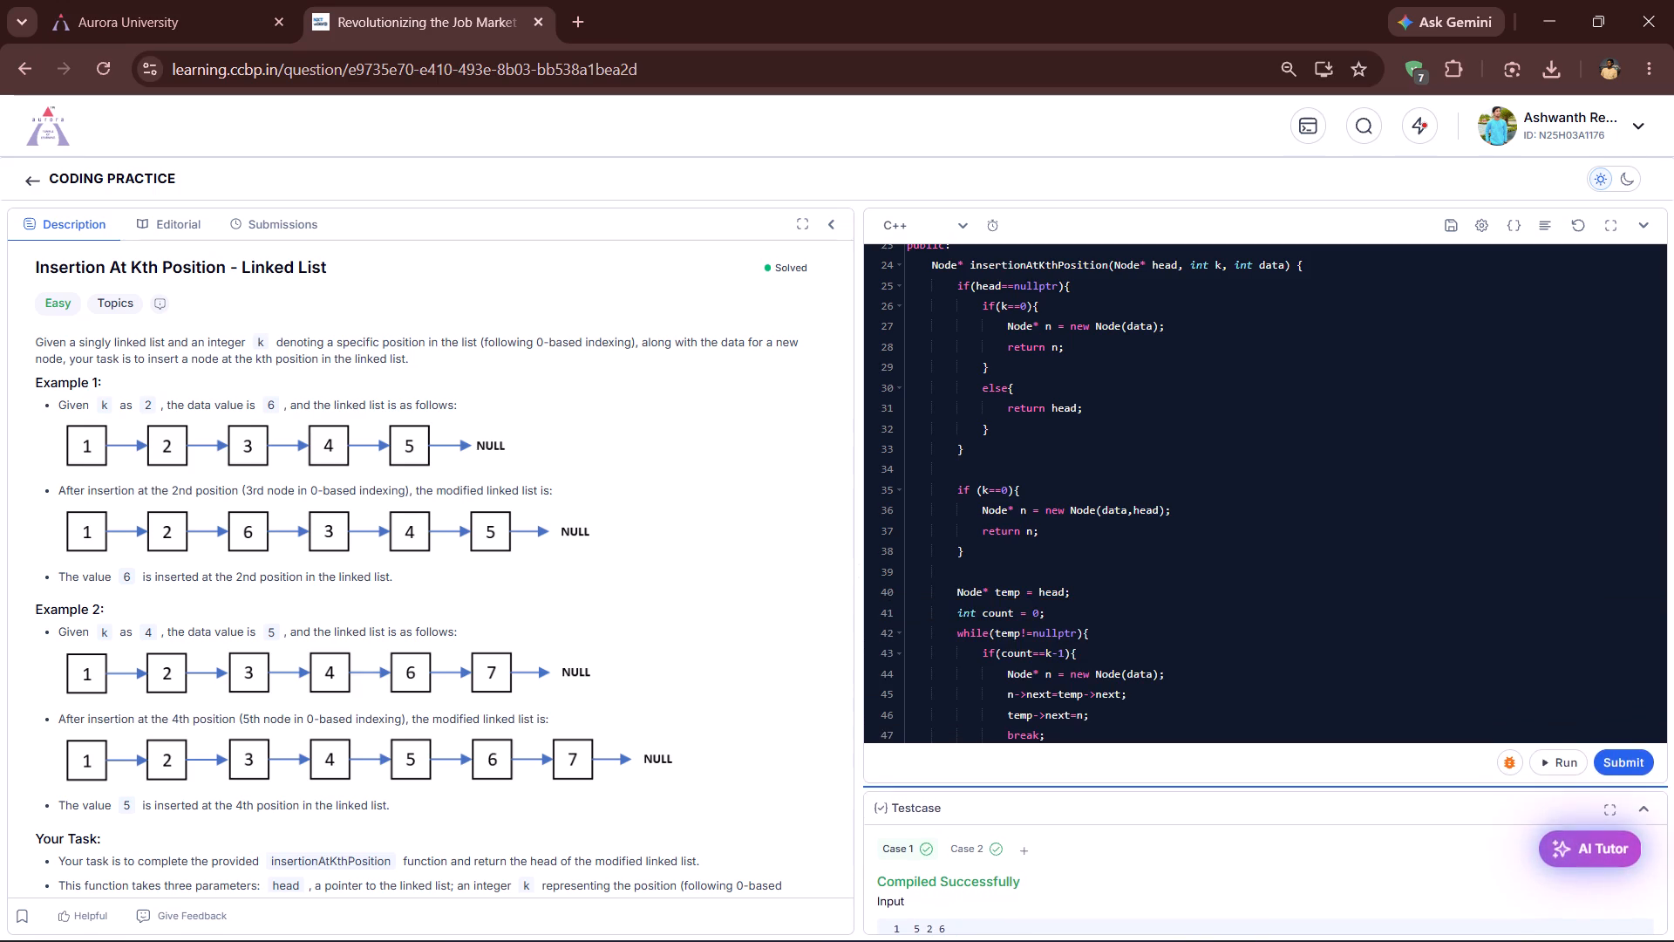
pyautogui.moveTo(1309, 788); pyautogui.dragTo(1313, 809)
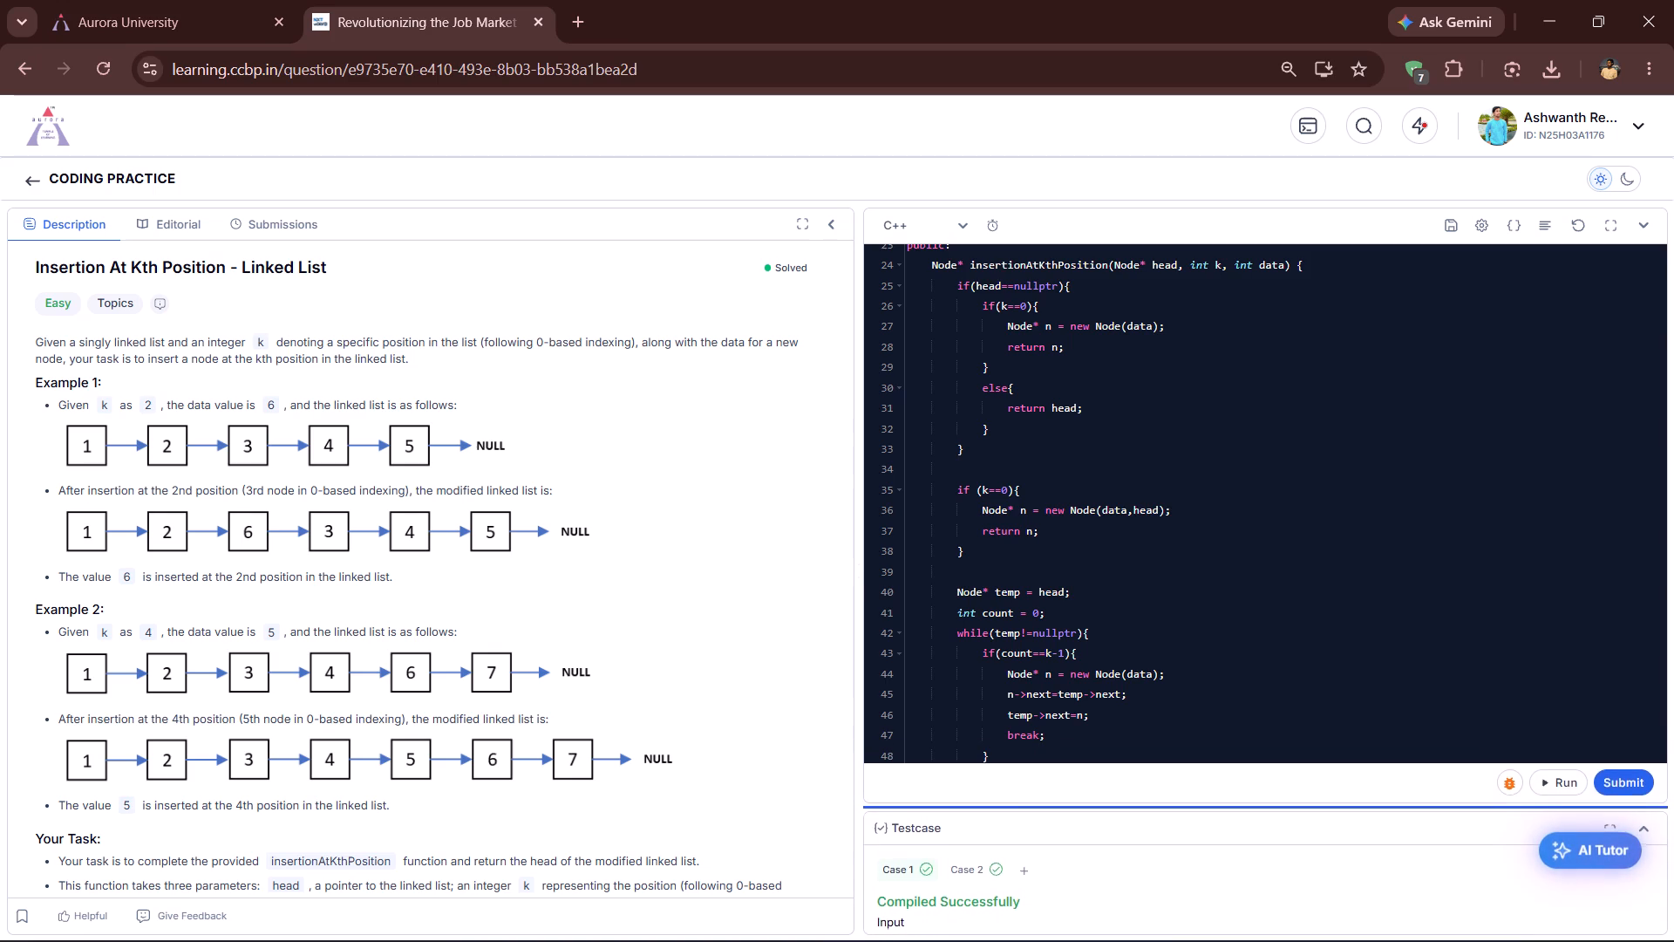
pyautogui.moveTo(1313, 809); pyautogui.dragTo(1311, 802)
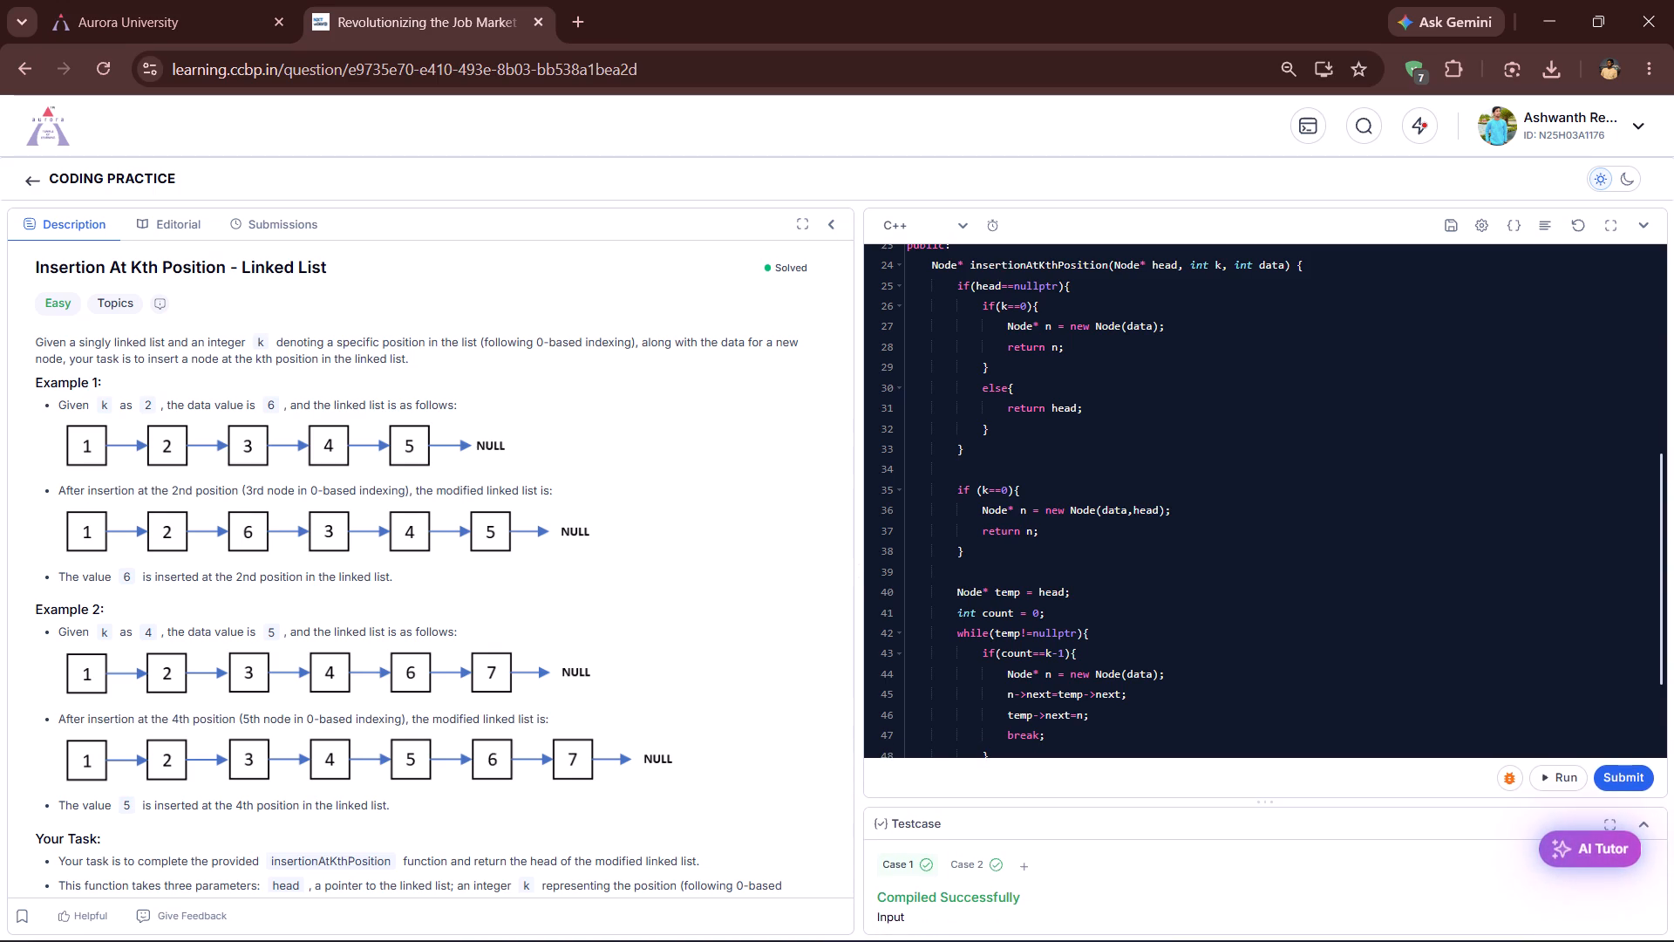
# Capture a screenshot of the full problem page with the insertionAtKthPosition code shown from class solution at line 22.
pyautogui.scroll(1, 1271, 625)
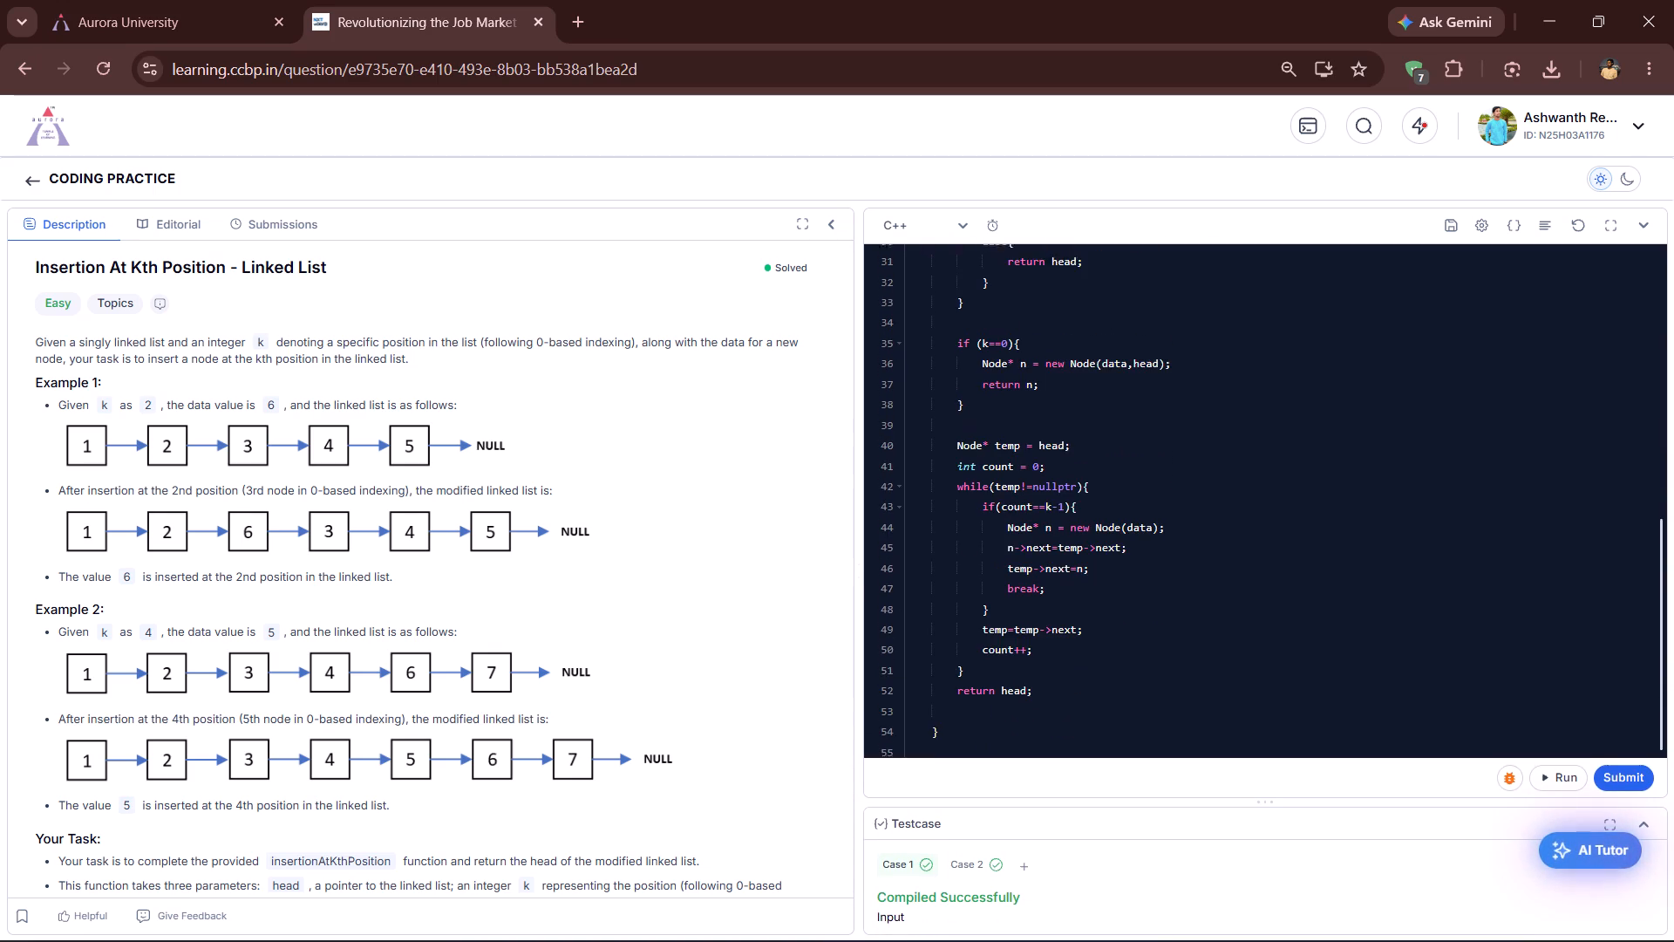
pyautogui.scroll(1, 1271, 625)
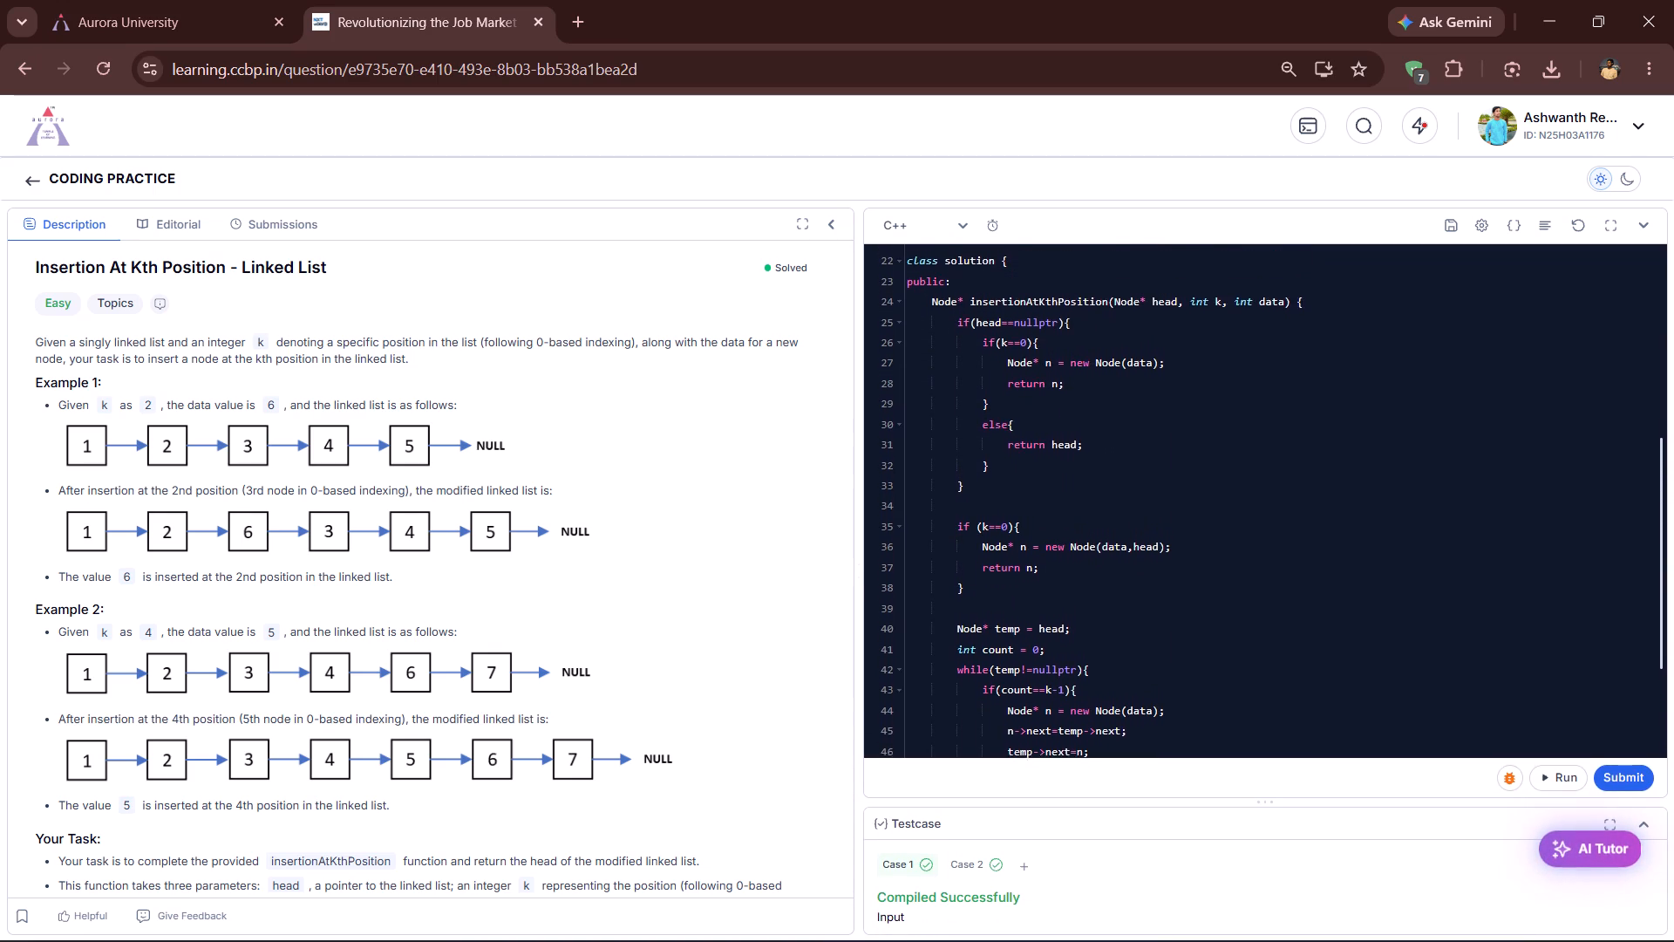
pyautogui.scroll(1, 1271, 625)
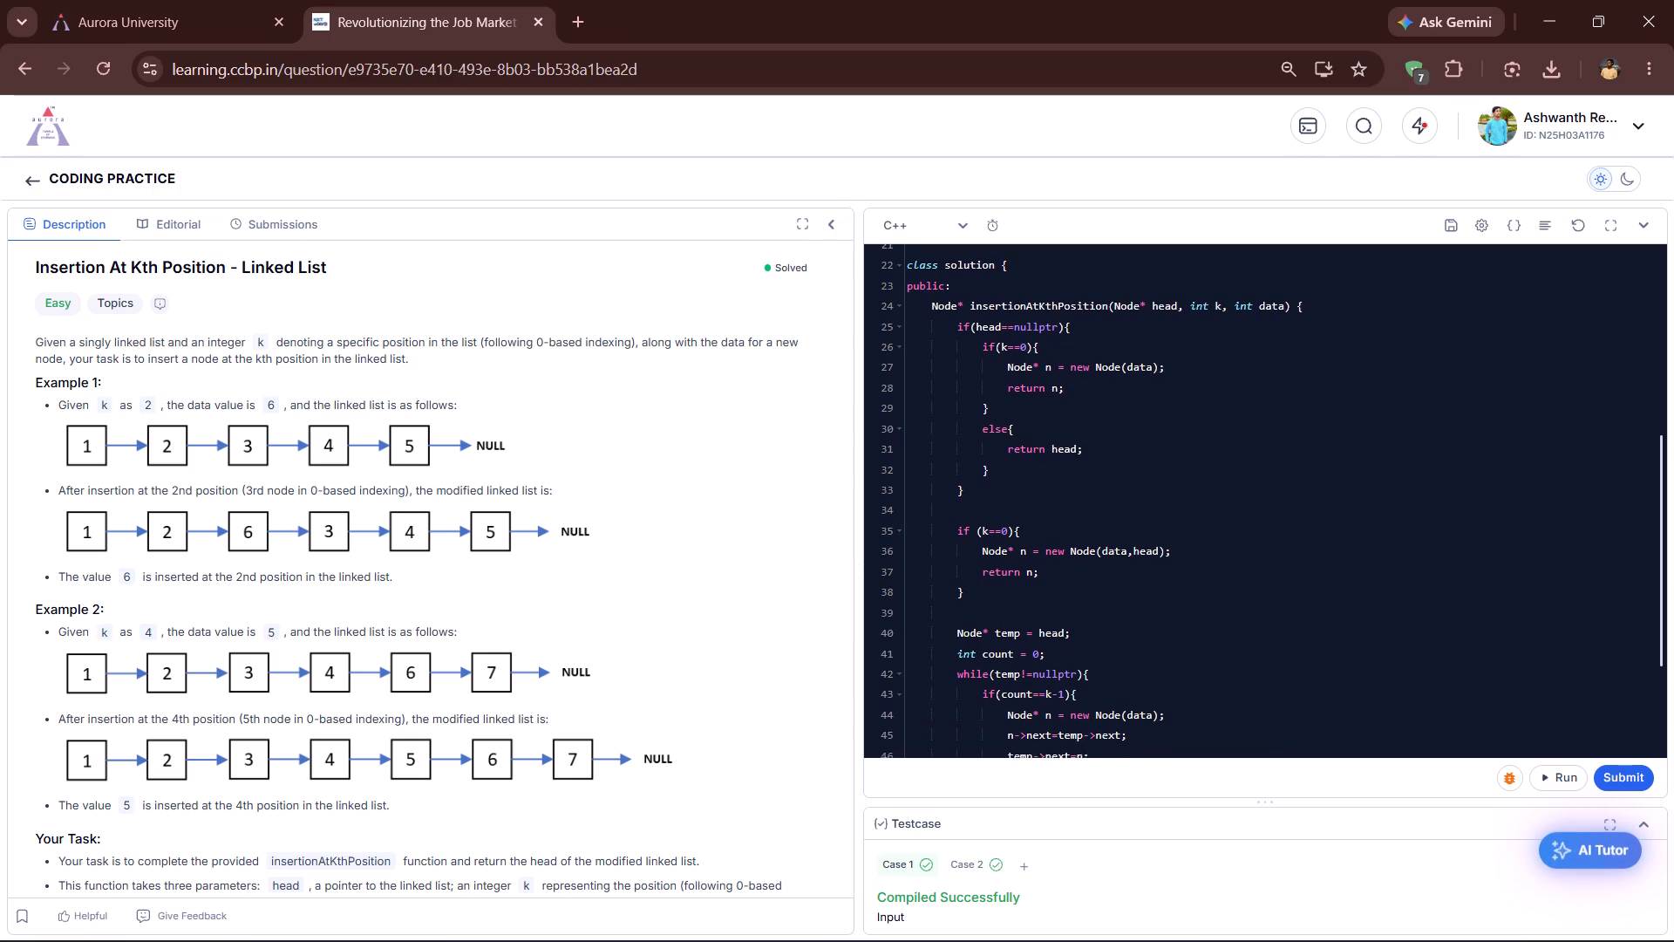
pyautogui.scroll(1, 1271, 625)
pyautogui.scroll(-1, 1271, 625)
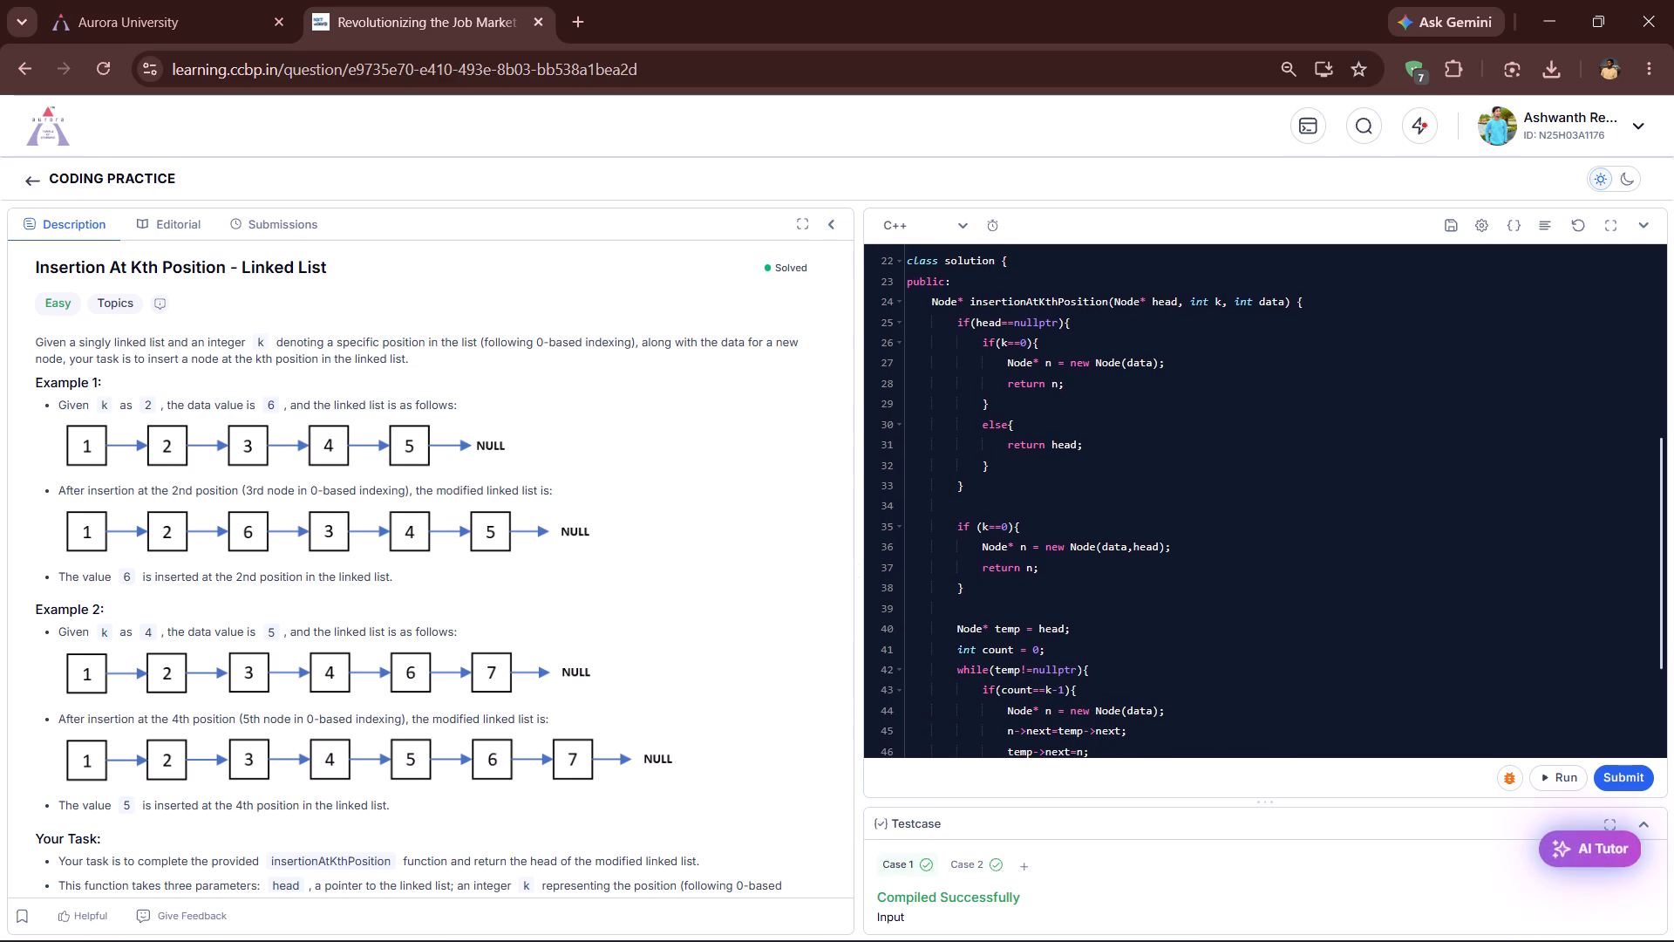
pyautogui.scroll(-1, 1271, 625)
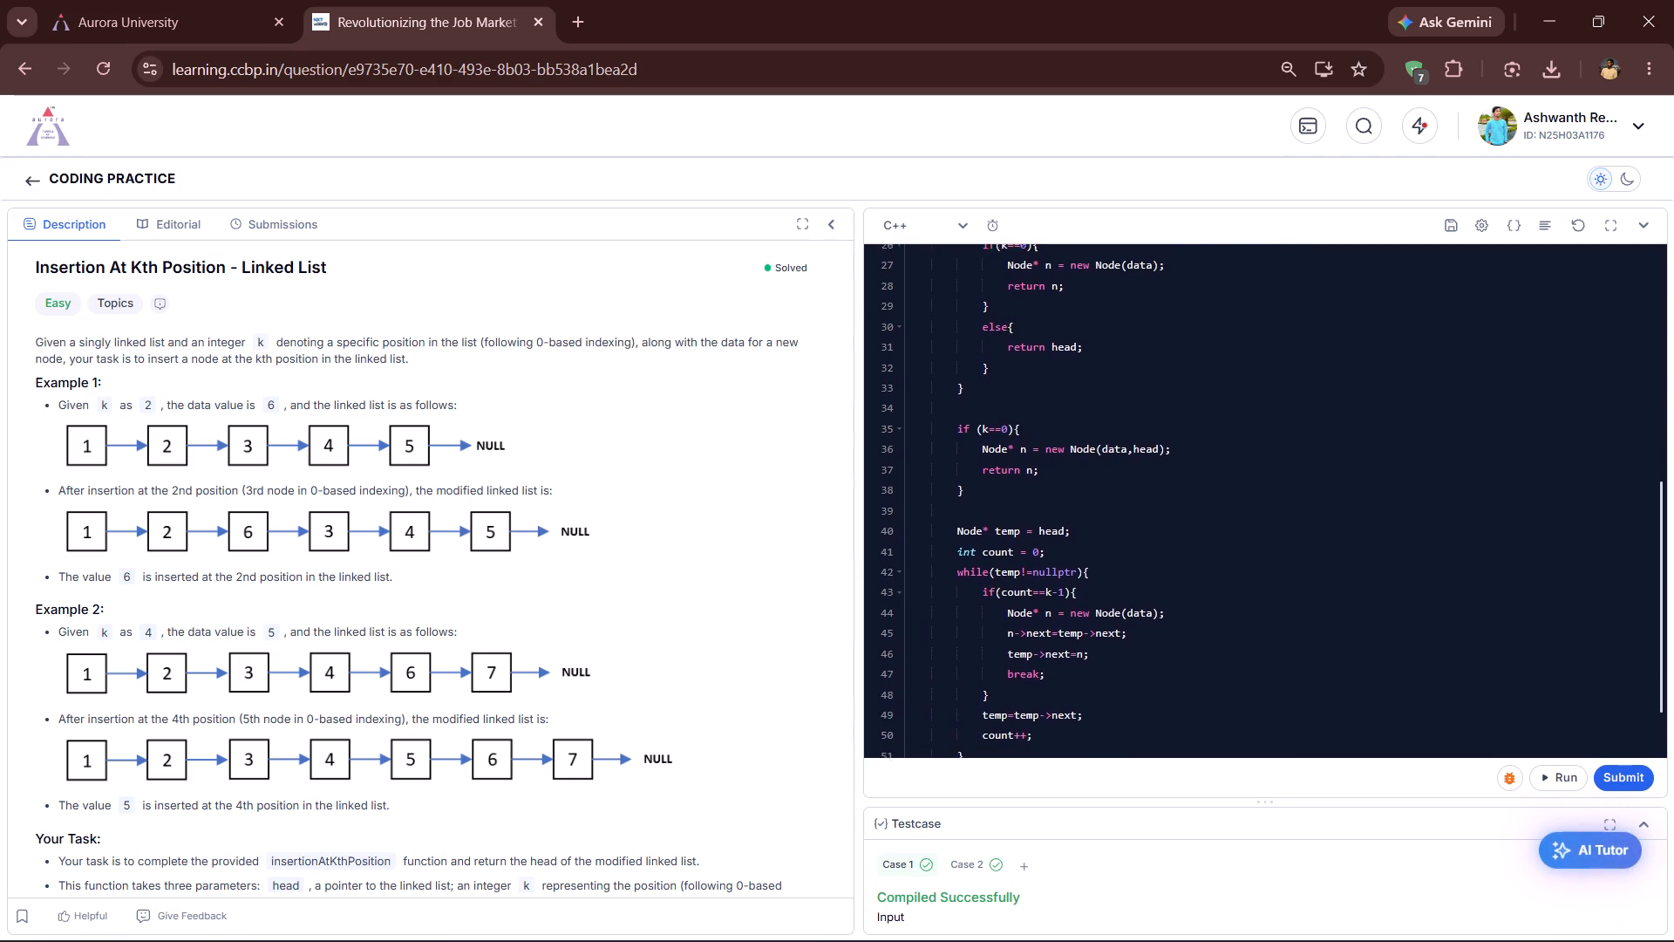
pyautogui.scroll(-1, 1271, 625)
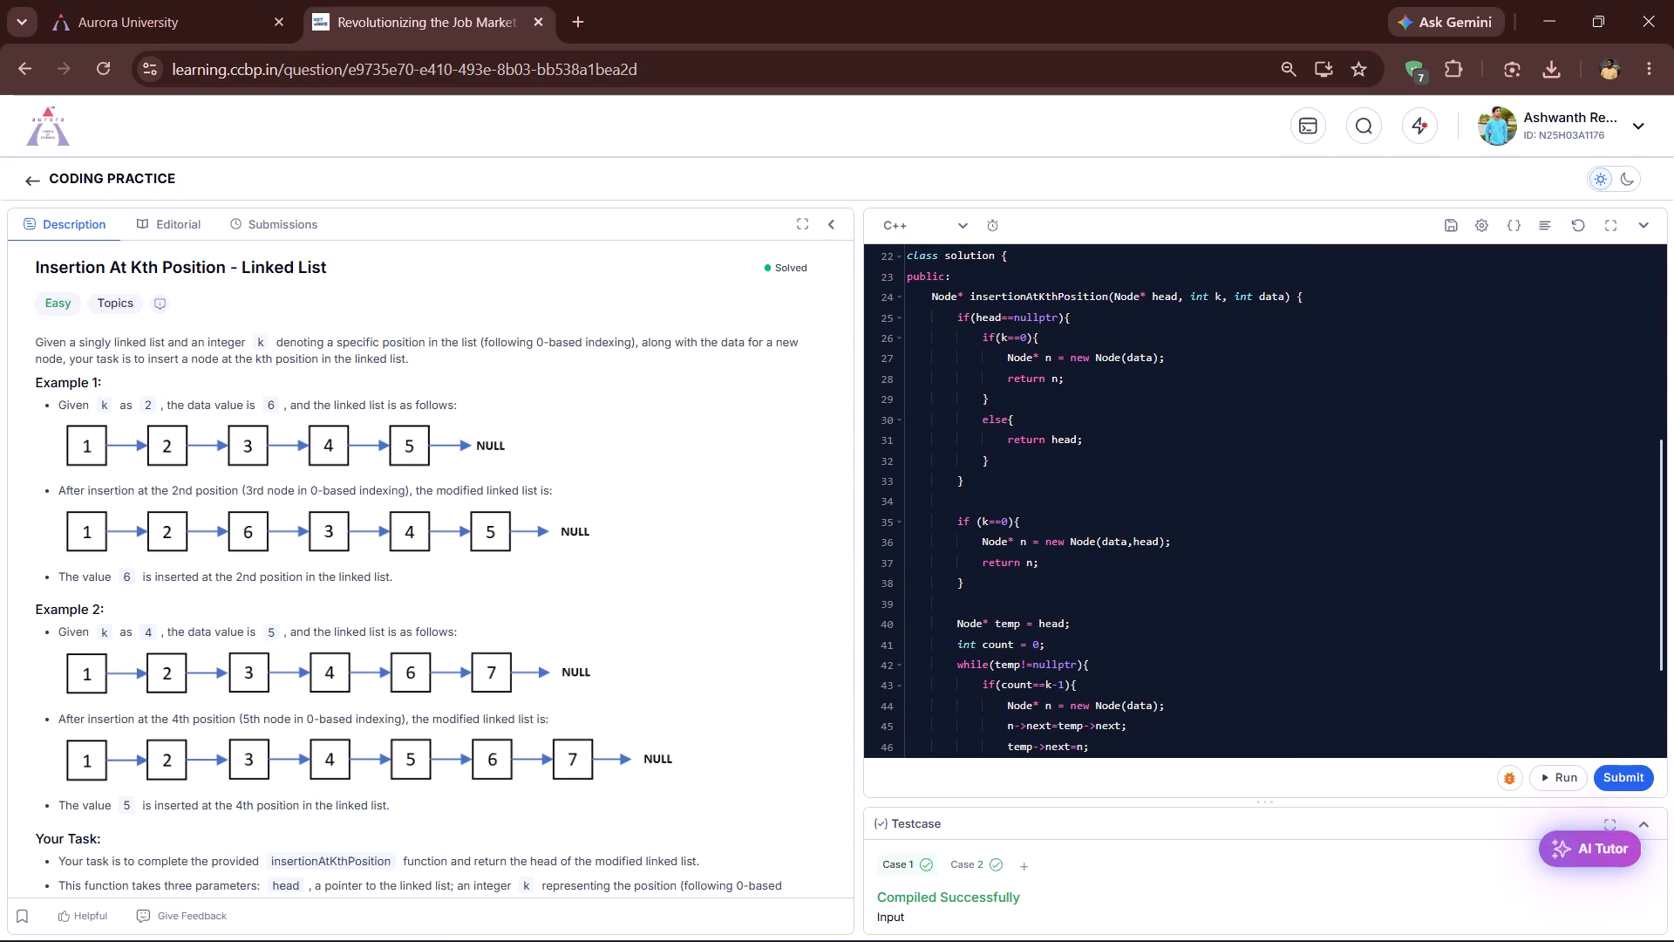
pyautogui.scroll(-1, 1271, 625)
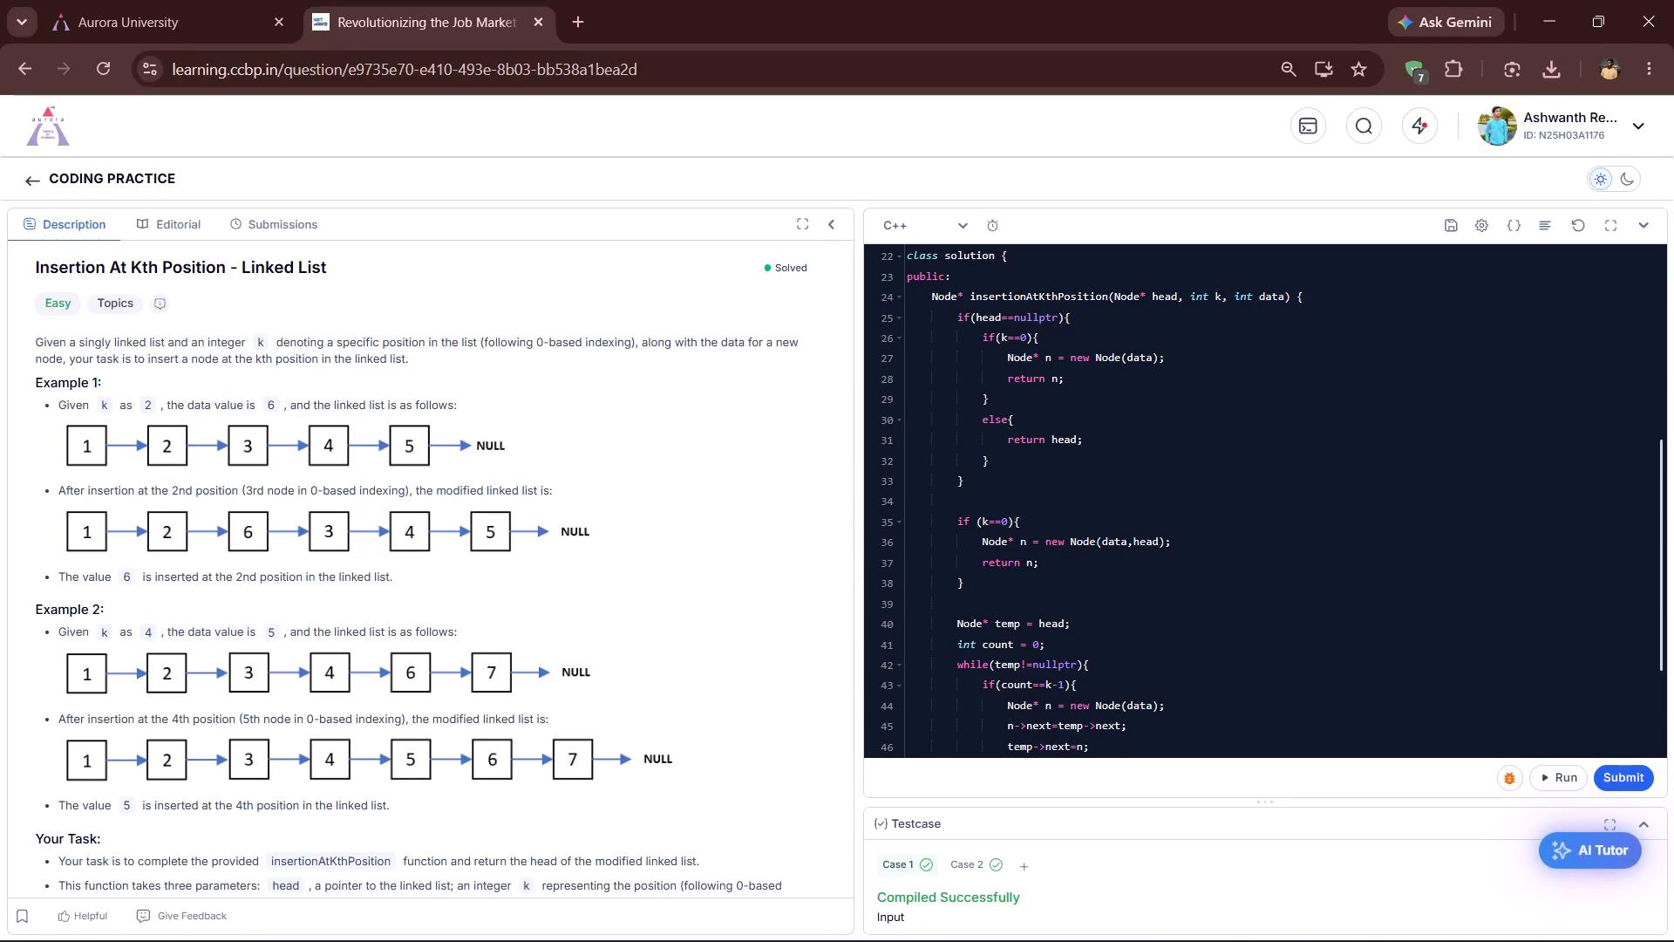
pyautogui.press('Print')
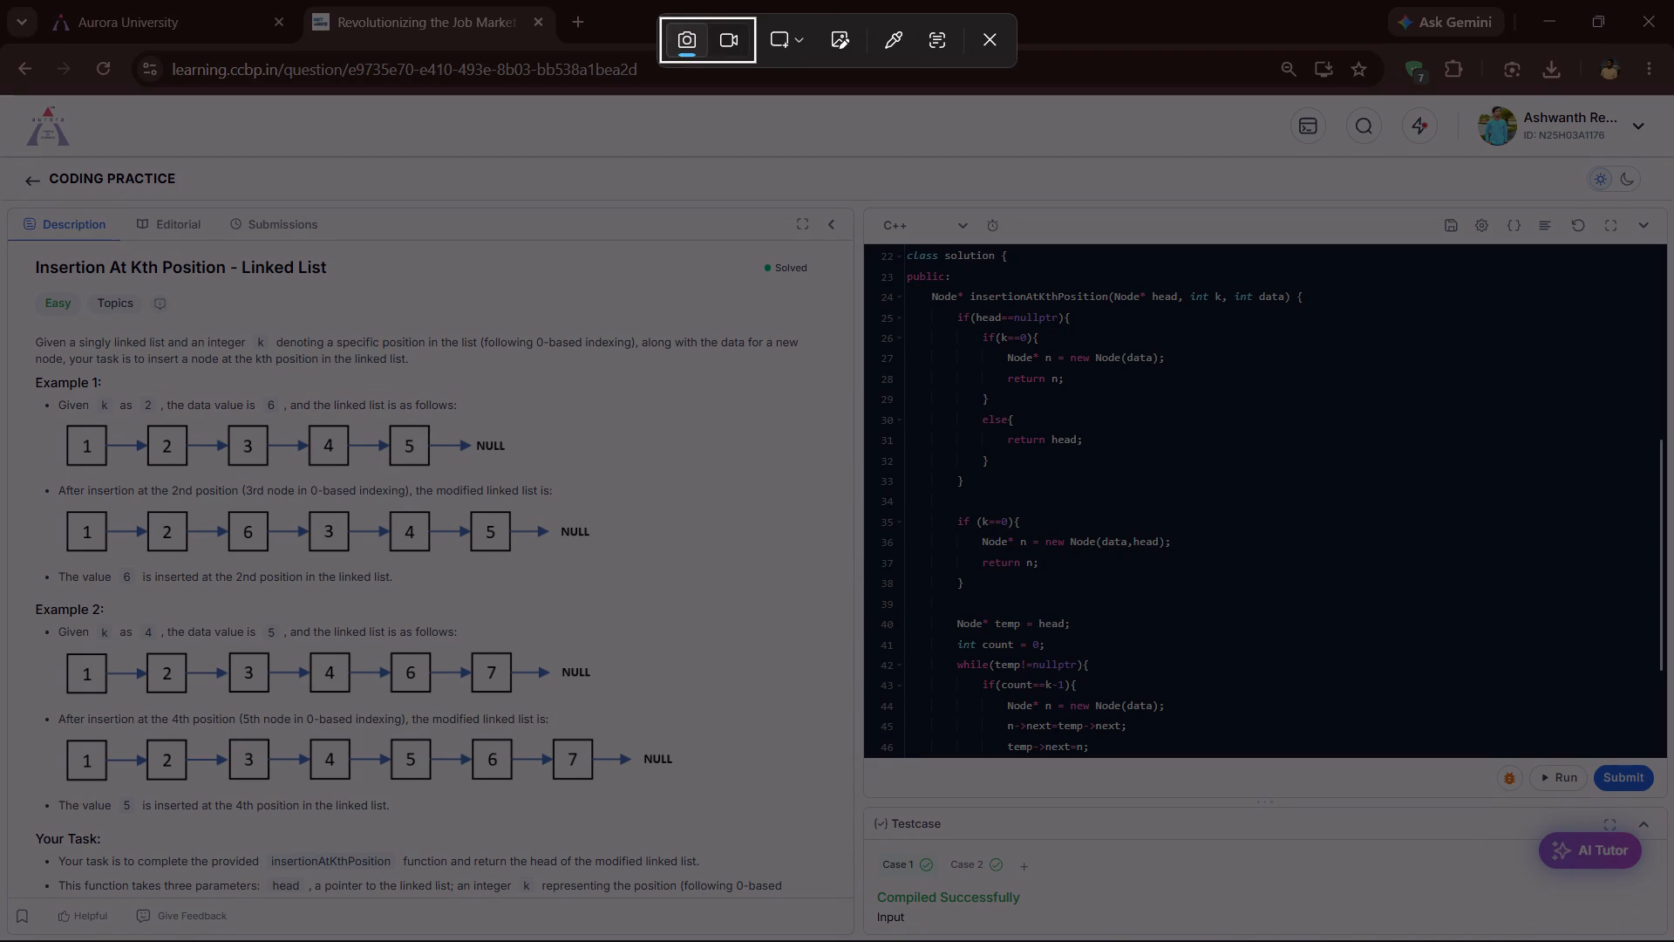
pyautogui.moveTo(0, 97); pyautogui.dragTo(1303, 859)
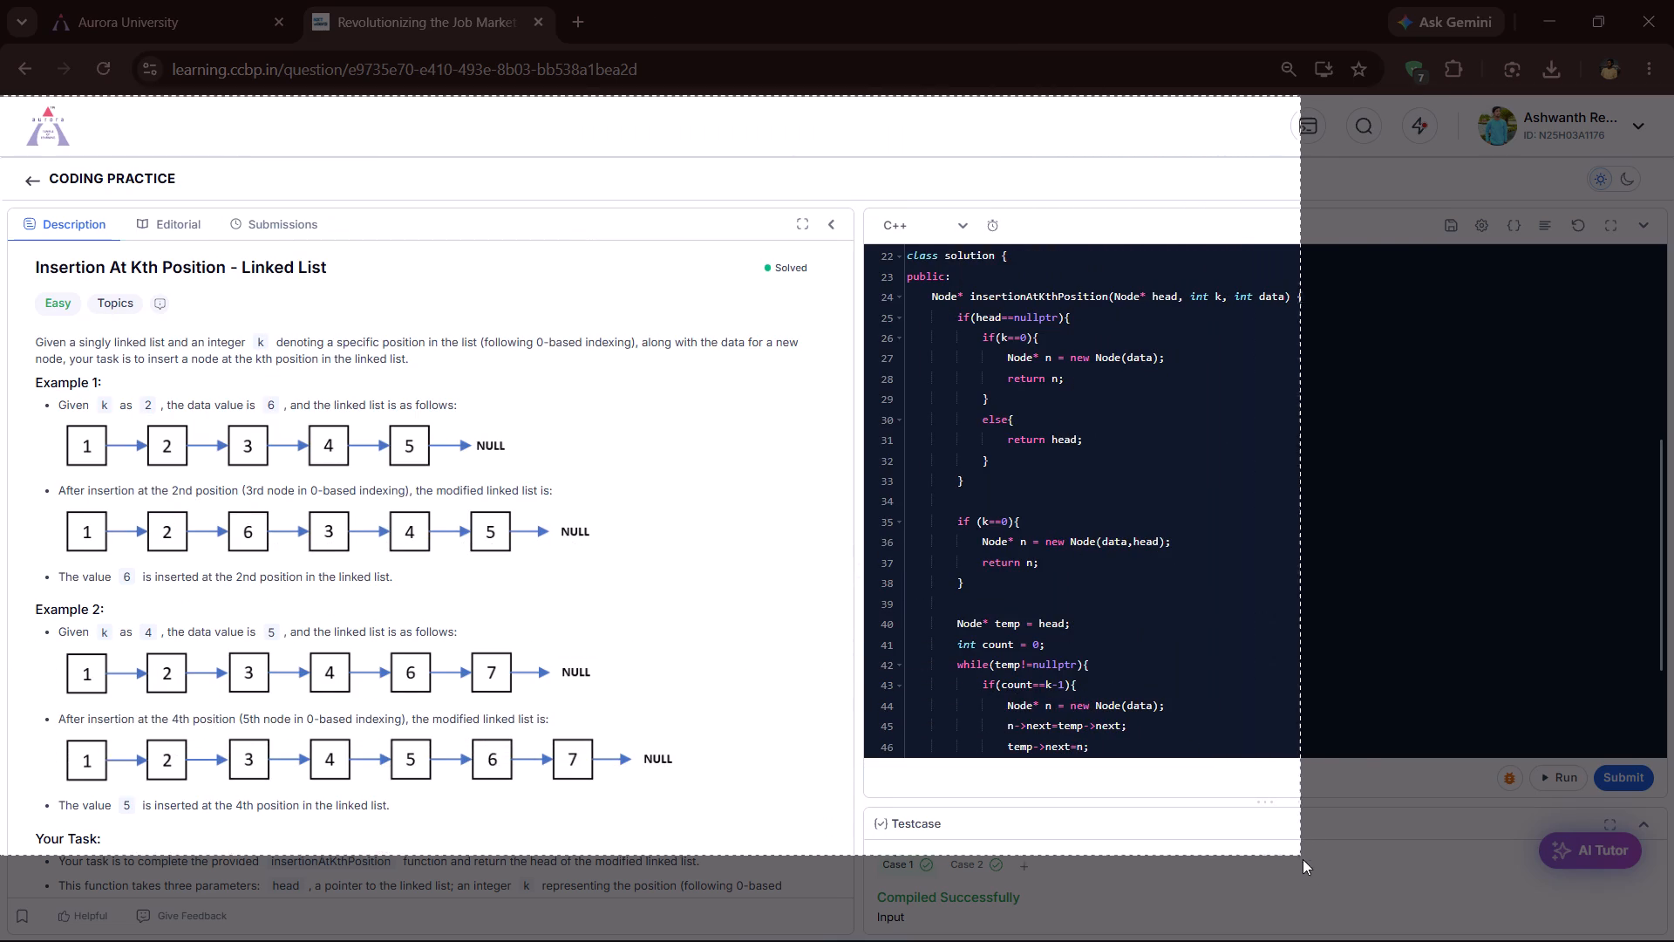
pyautogui.moveTo(1303, 859); pyautogui.dragTo(1673, 941)
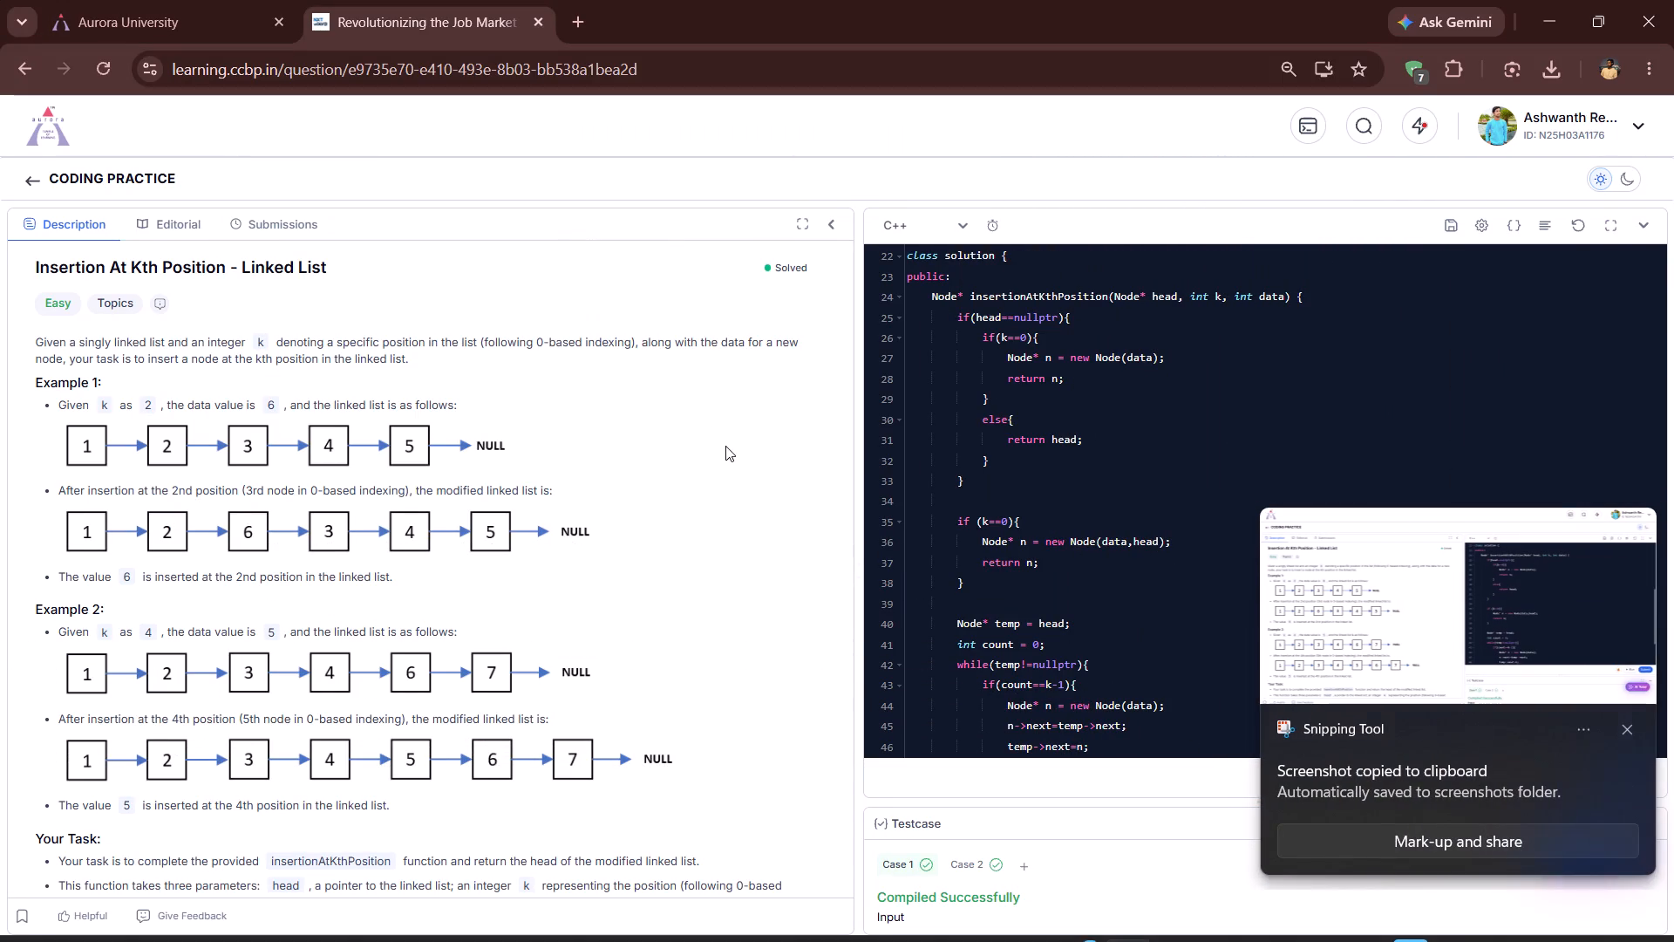
# Copy the entire C++ code of the Insertion At Kth Position solution from the editor.
pyautogui.click(463, 283)
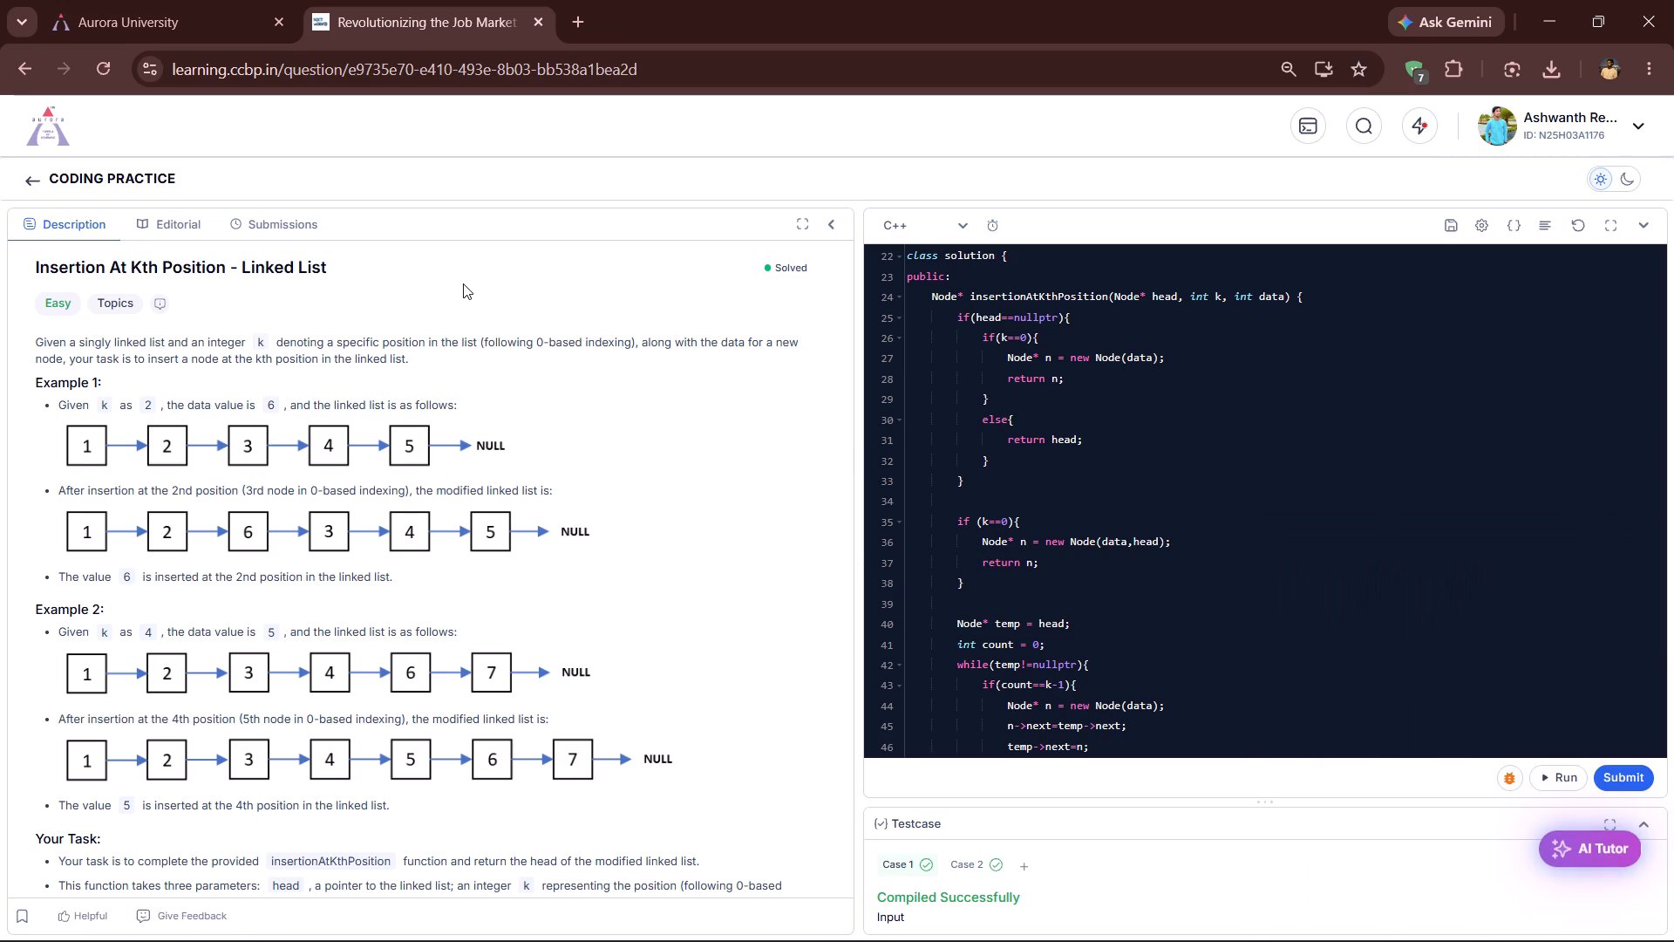
pyautogui.rightClick(463, 283)
pyautogui.click(1004, 493)
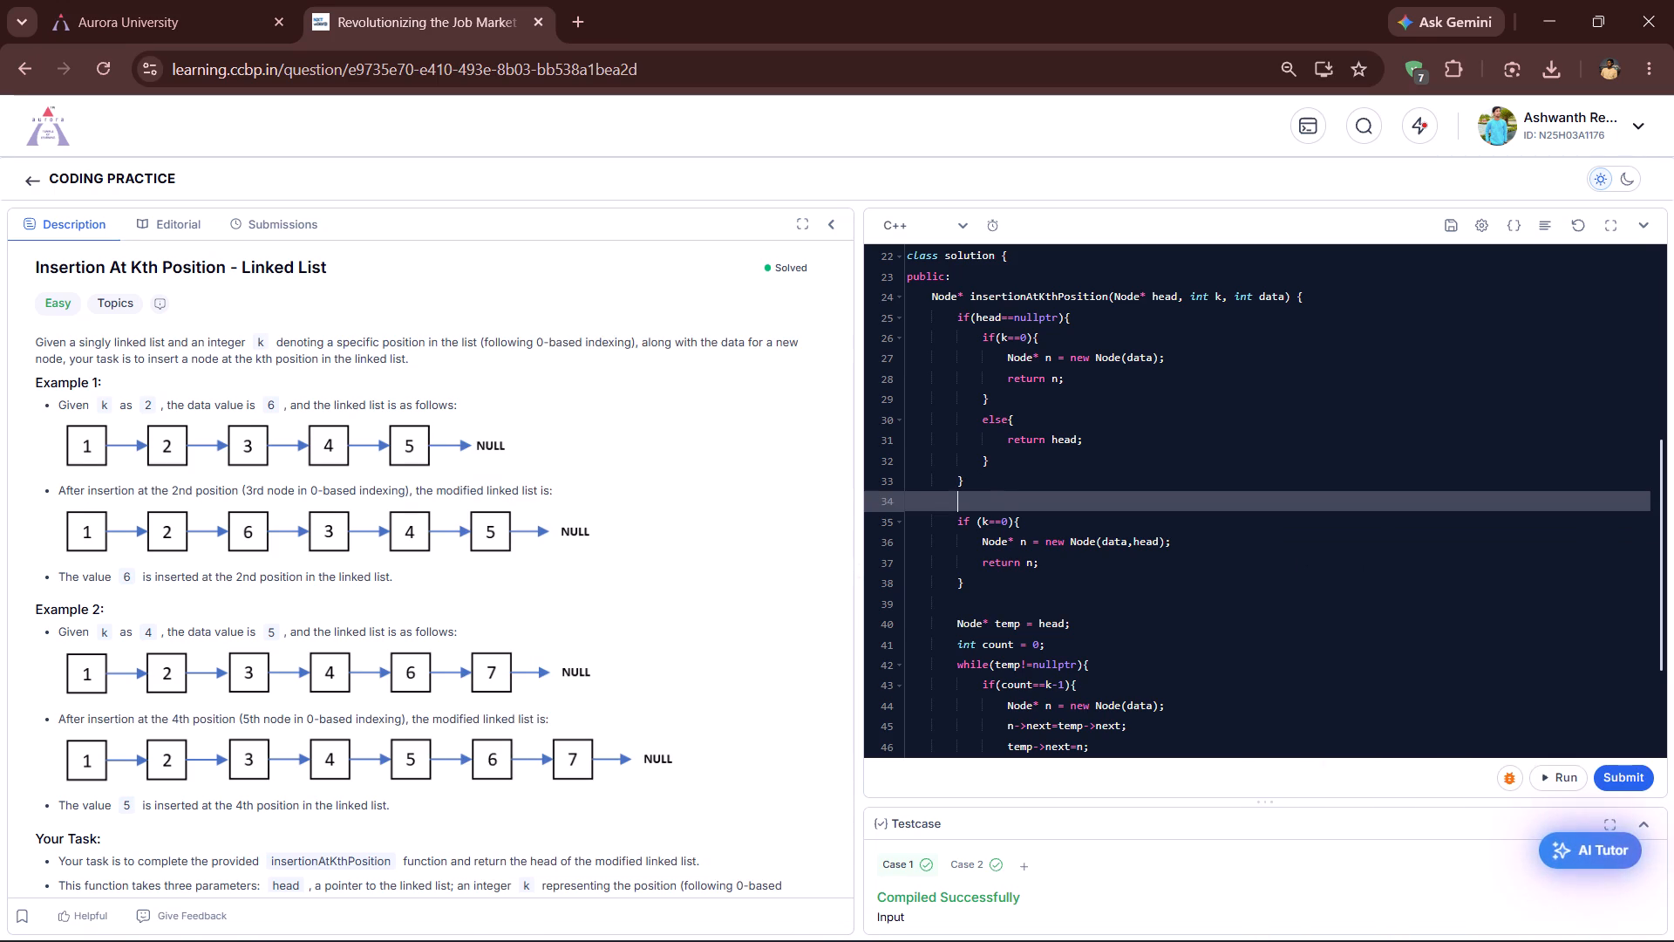
pyautogui.hotkey('ctrl', 'a')
pyautogui.hotkey('ctrl', 'c')
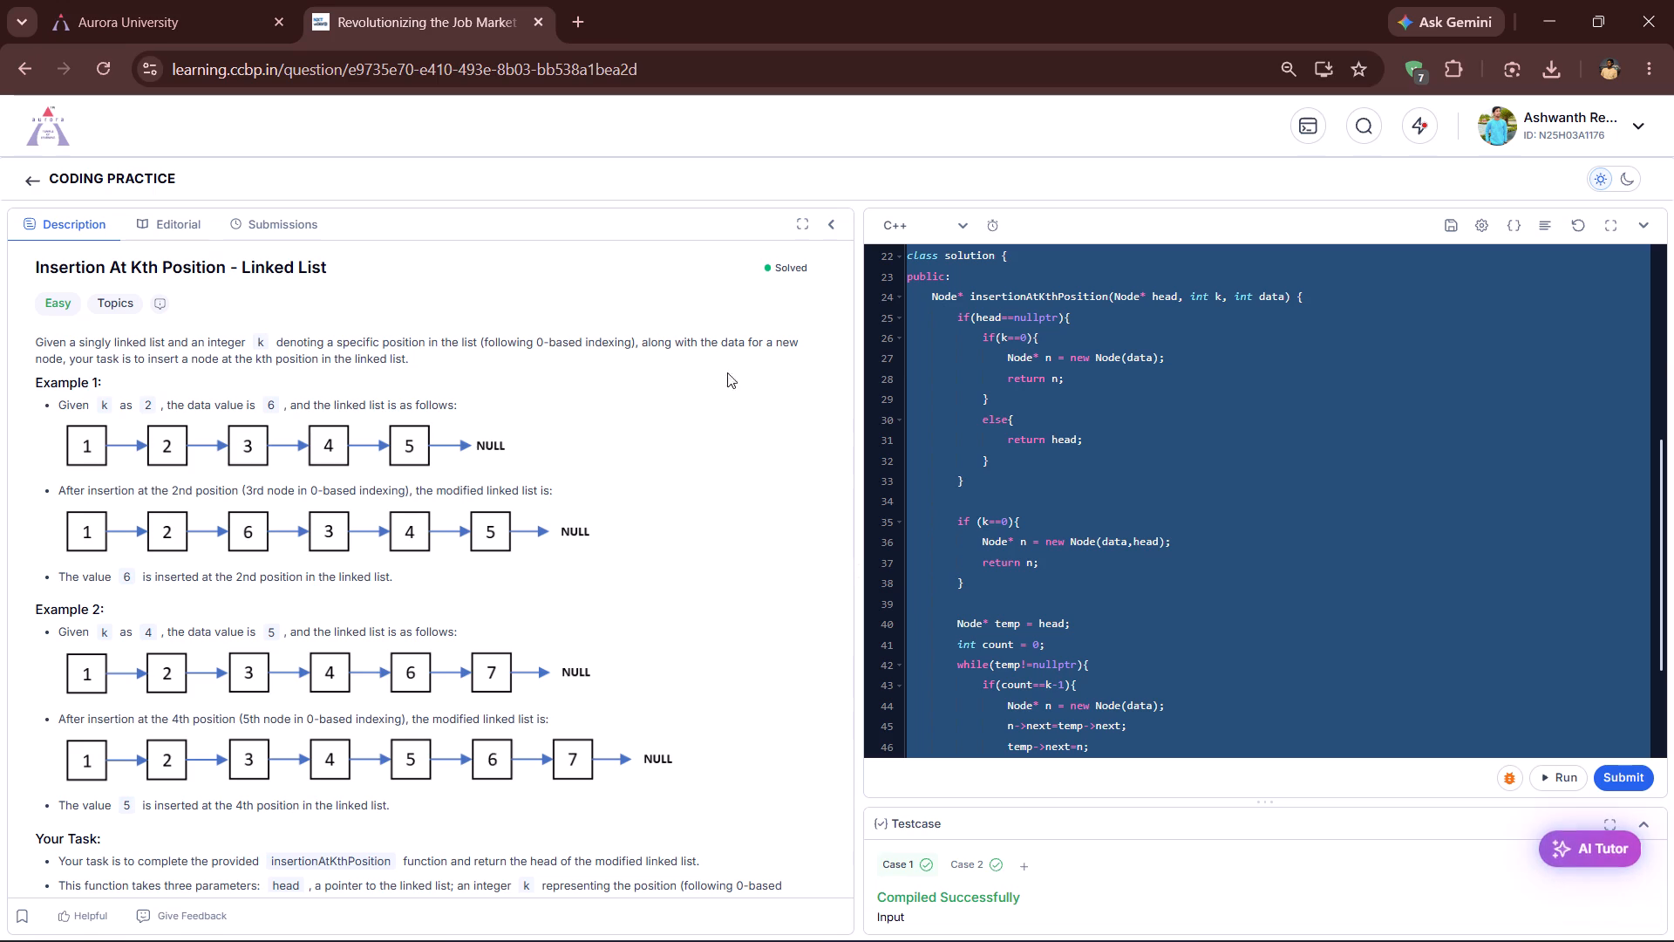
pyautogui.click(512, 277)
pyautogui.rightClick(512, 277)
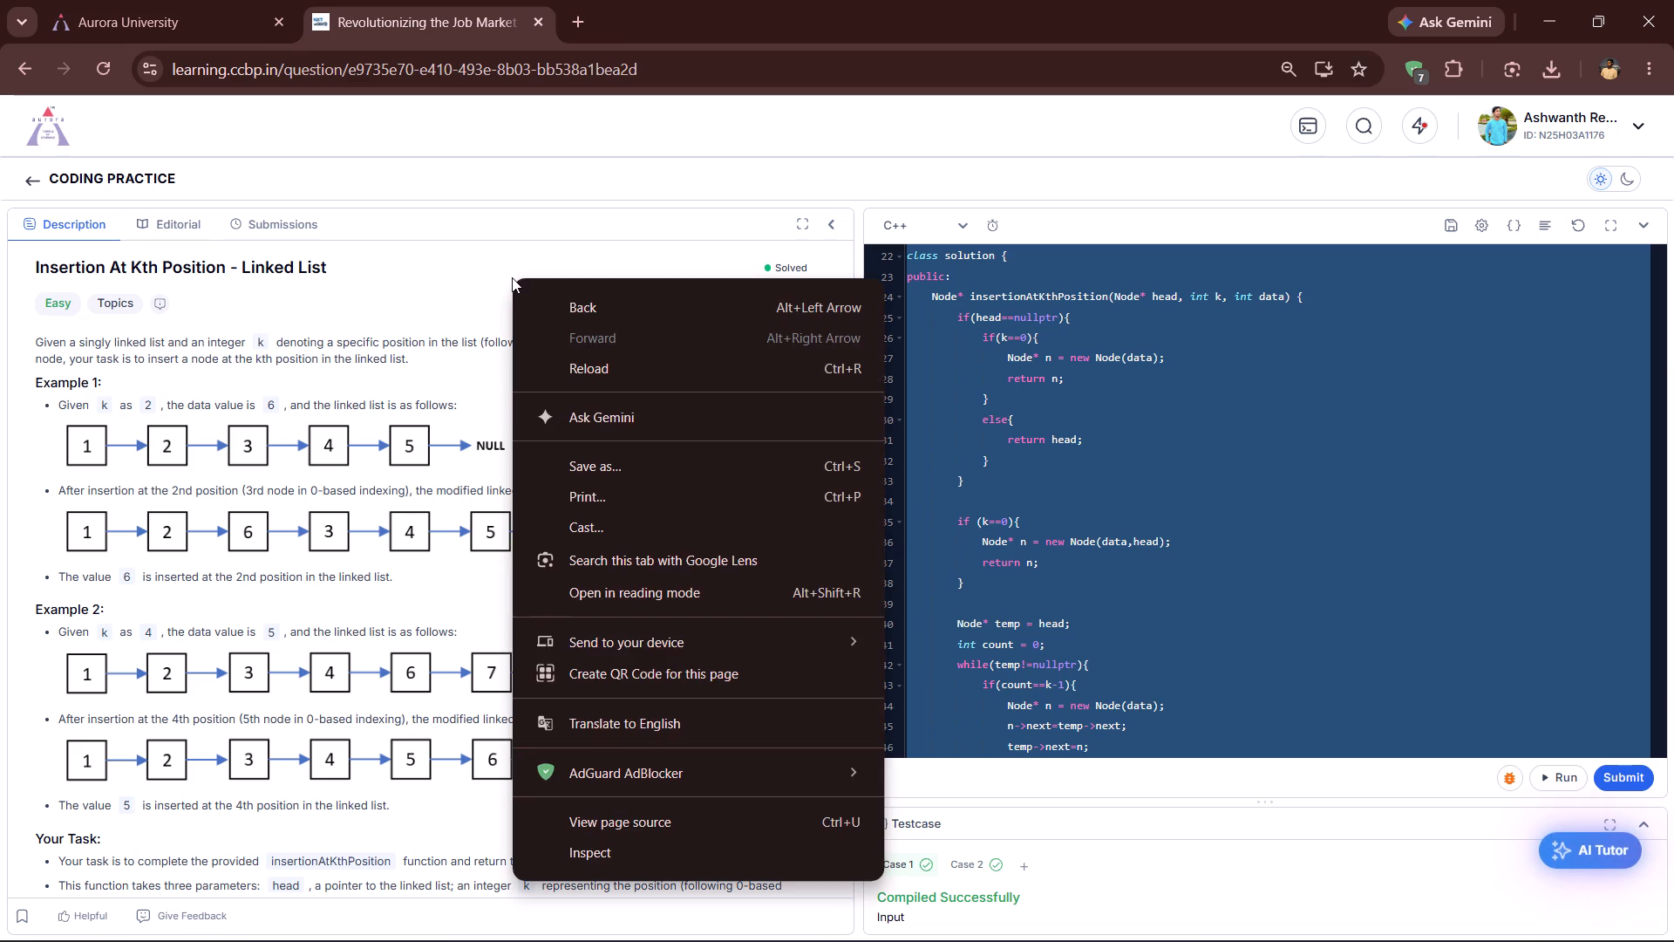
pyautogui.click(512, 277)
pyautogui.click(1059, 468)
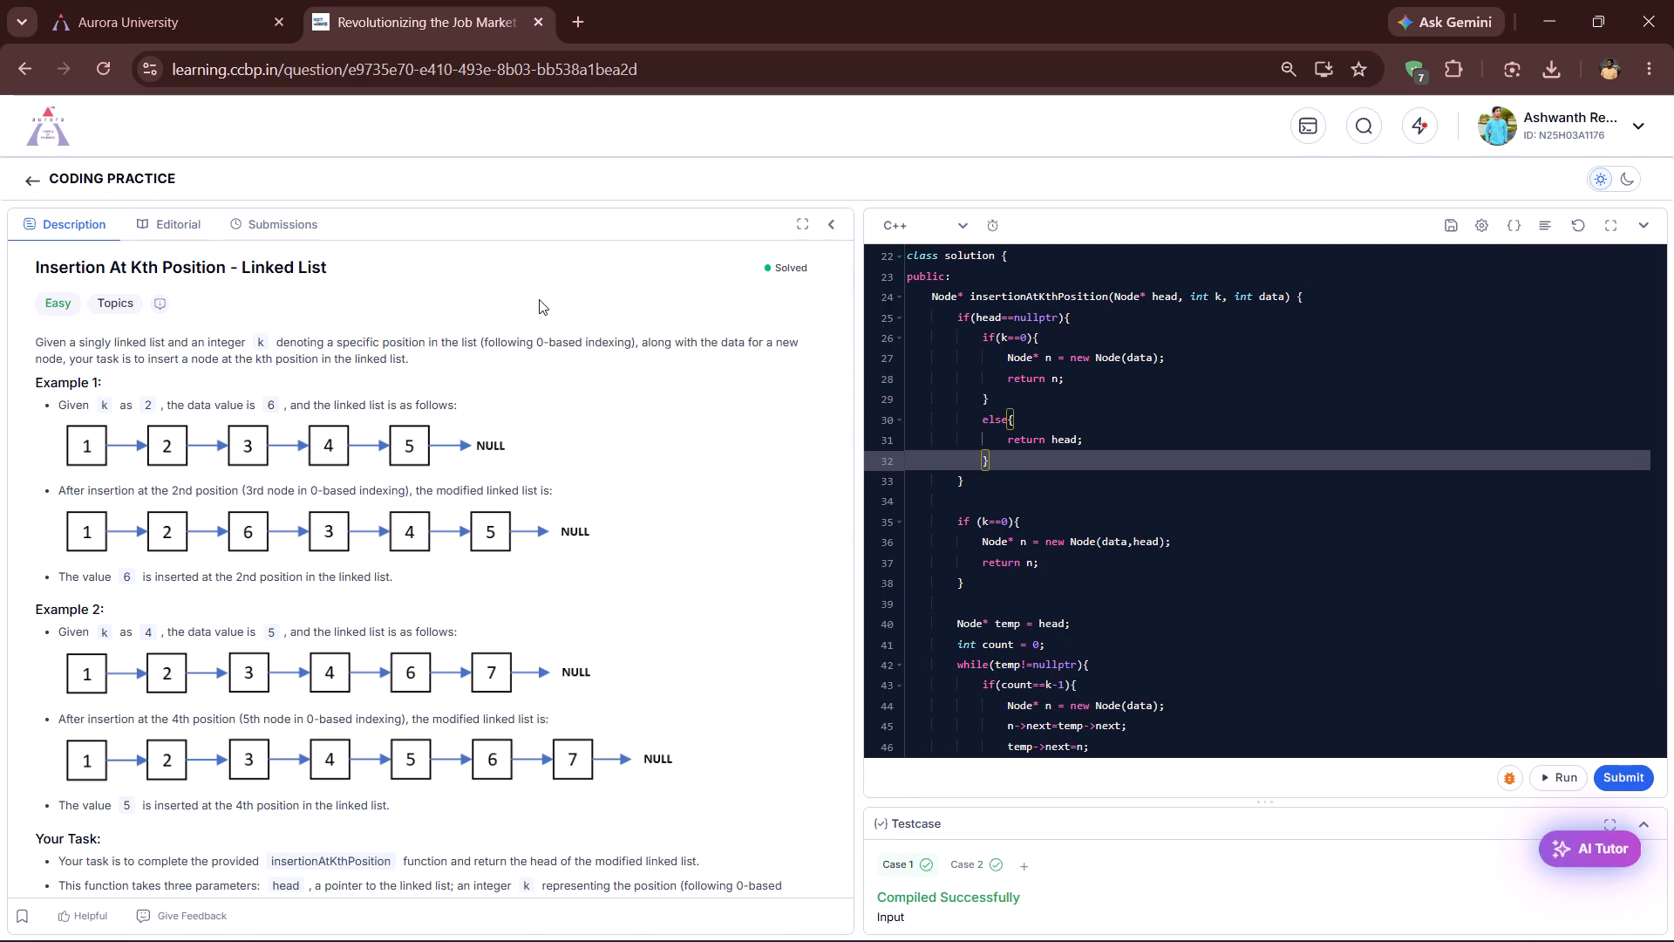
# Copy the Insertion At Kth Position problem statement paragraph as text from the problem page using Google Lens.
pyautogui.click(539, 299)
pyautogui.rightClick(539, 299)
pyautogui.click(745, 580)
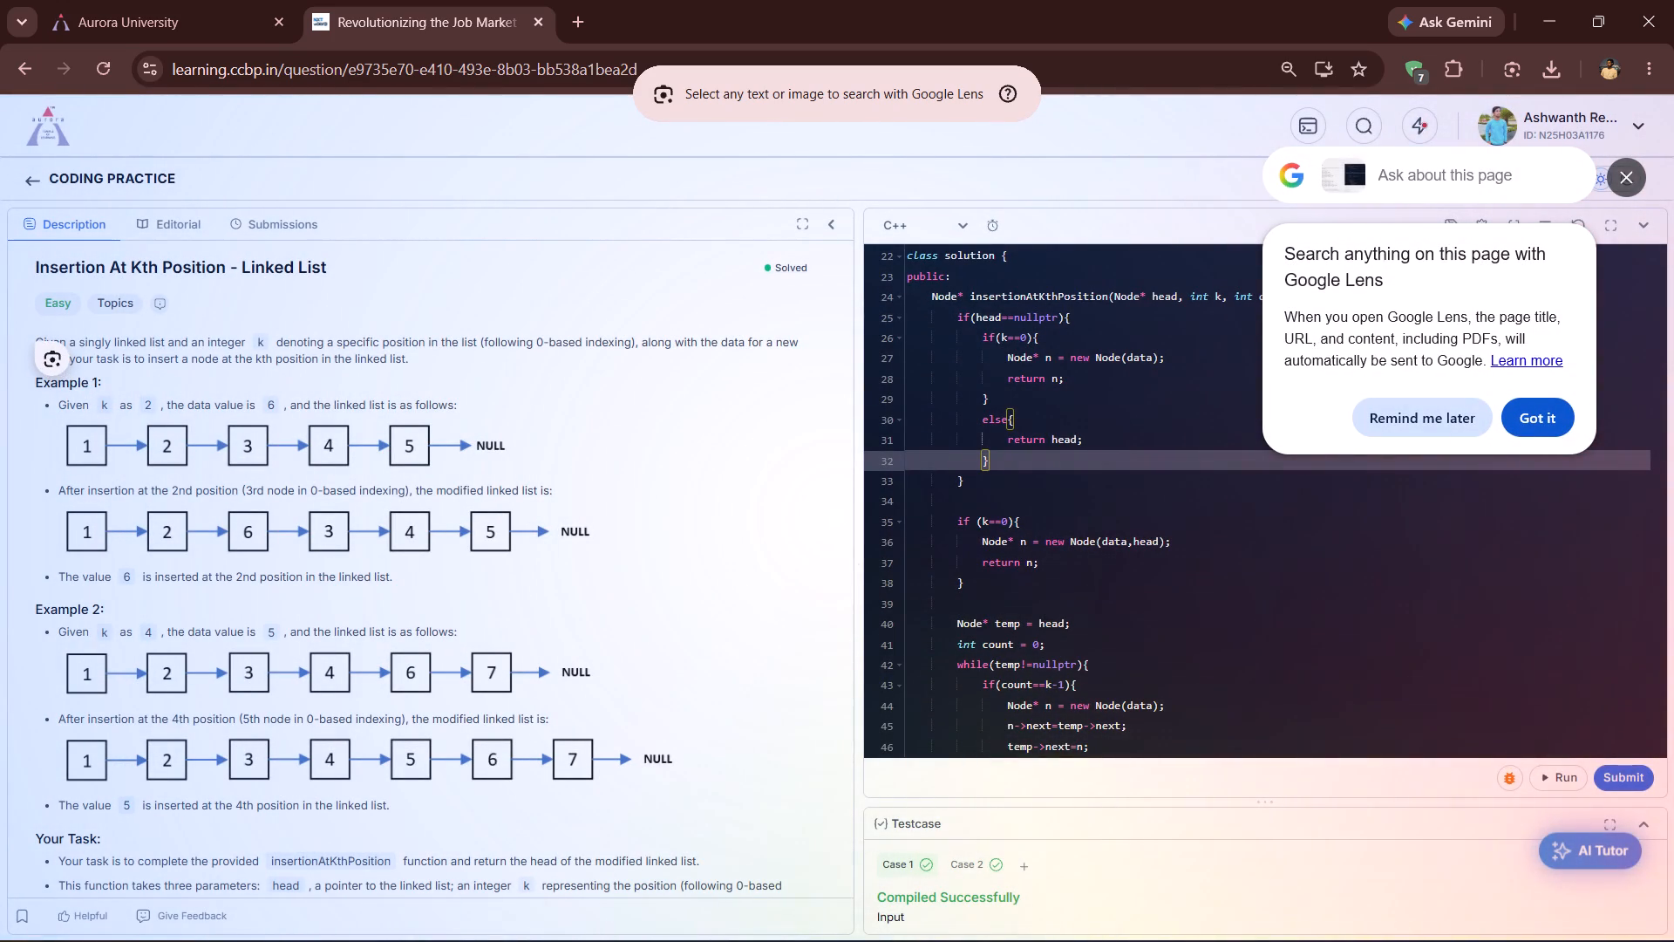
pyautogui.moveTo(21, 331); pyautogui.dragTo(863, 385)
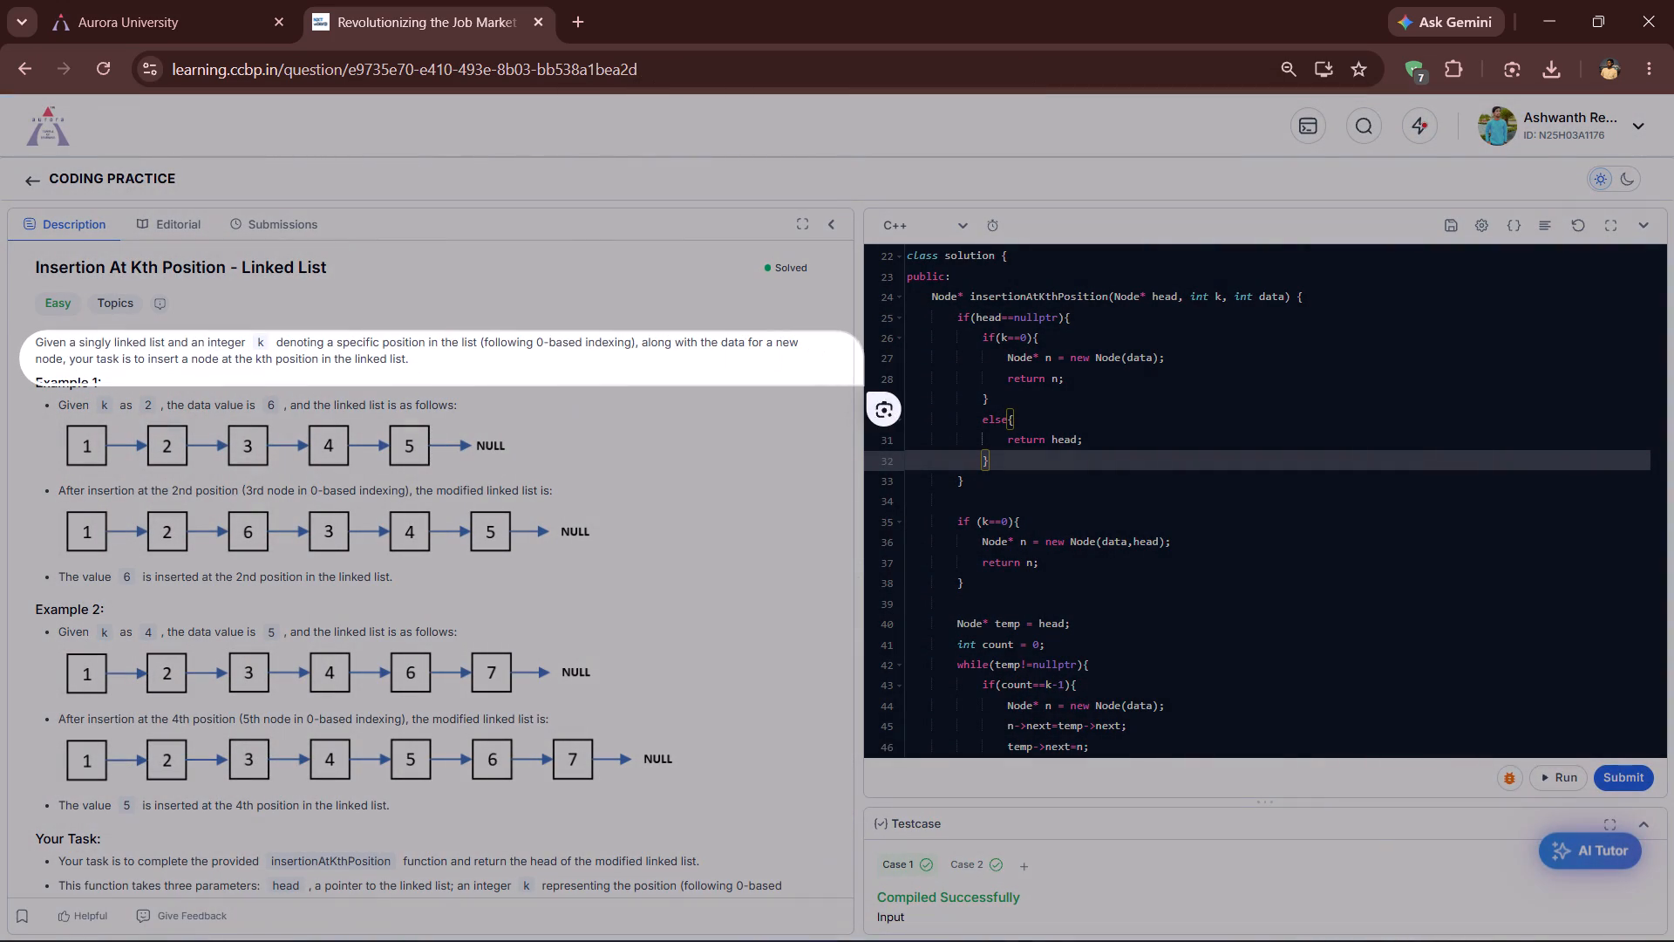
pyautogui.moveTo(863, 385); pyautogui.dragTo(843, 371)
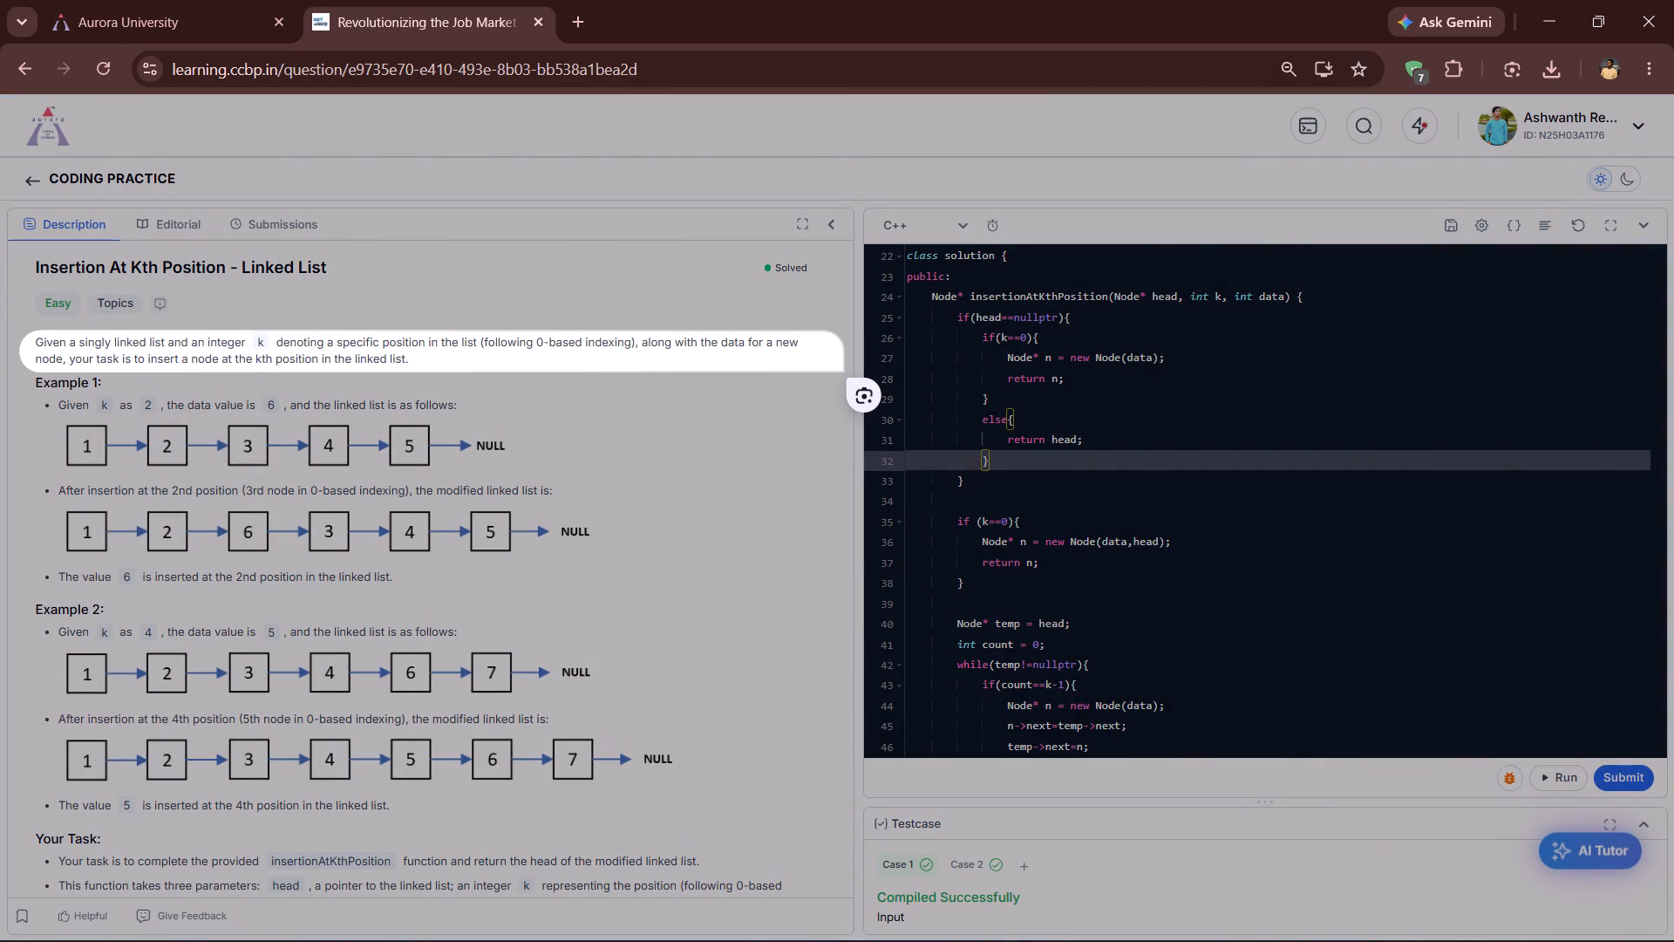
pyautogui.moveTo(843, 371); pyautogui.dragTo(844, 372)
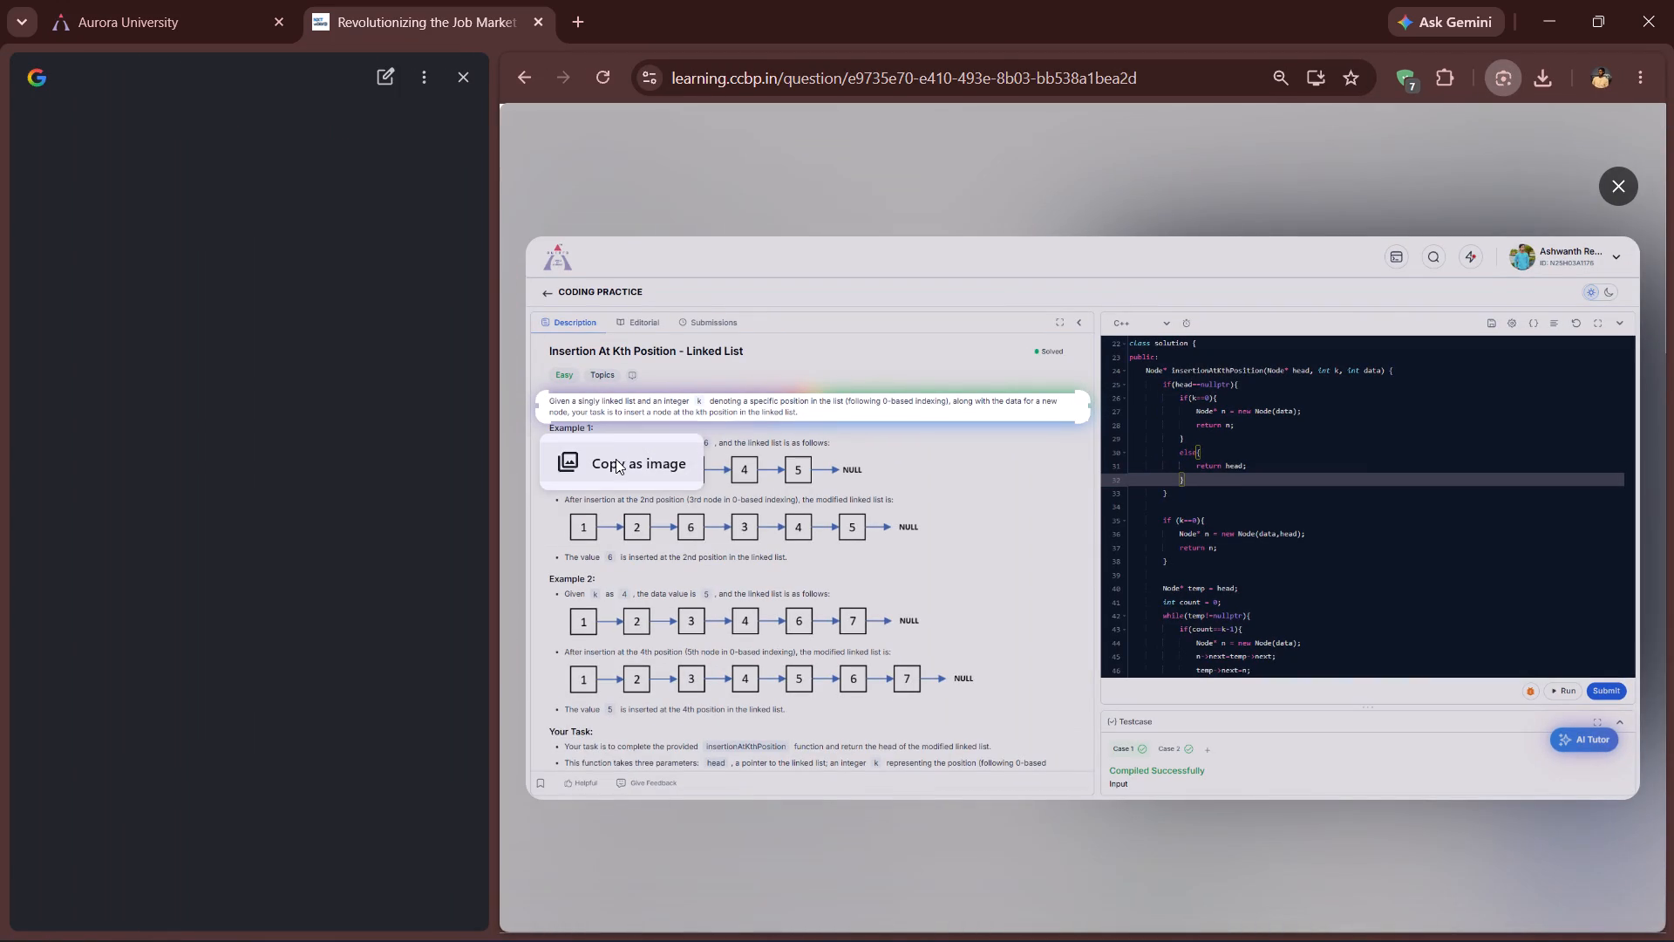
pyautogui.click(626, 465)
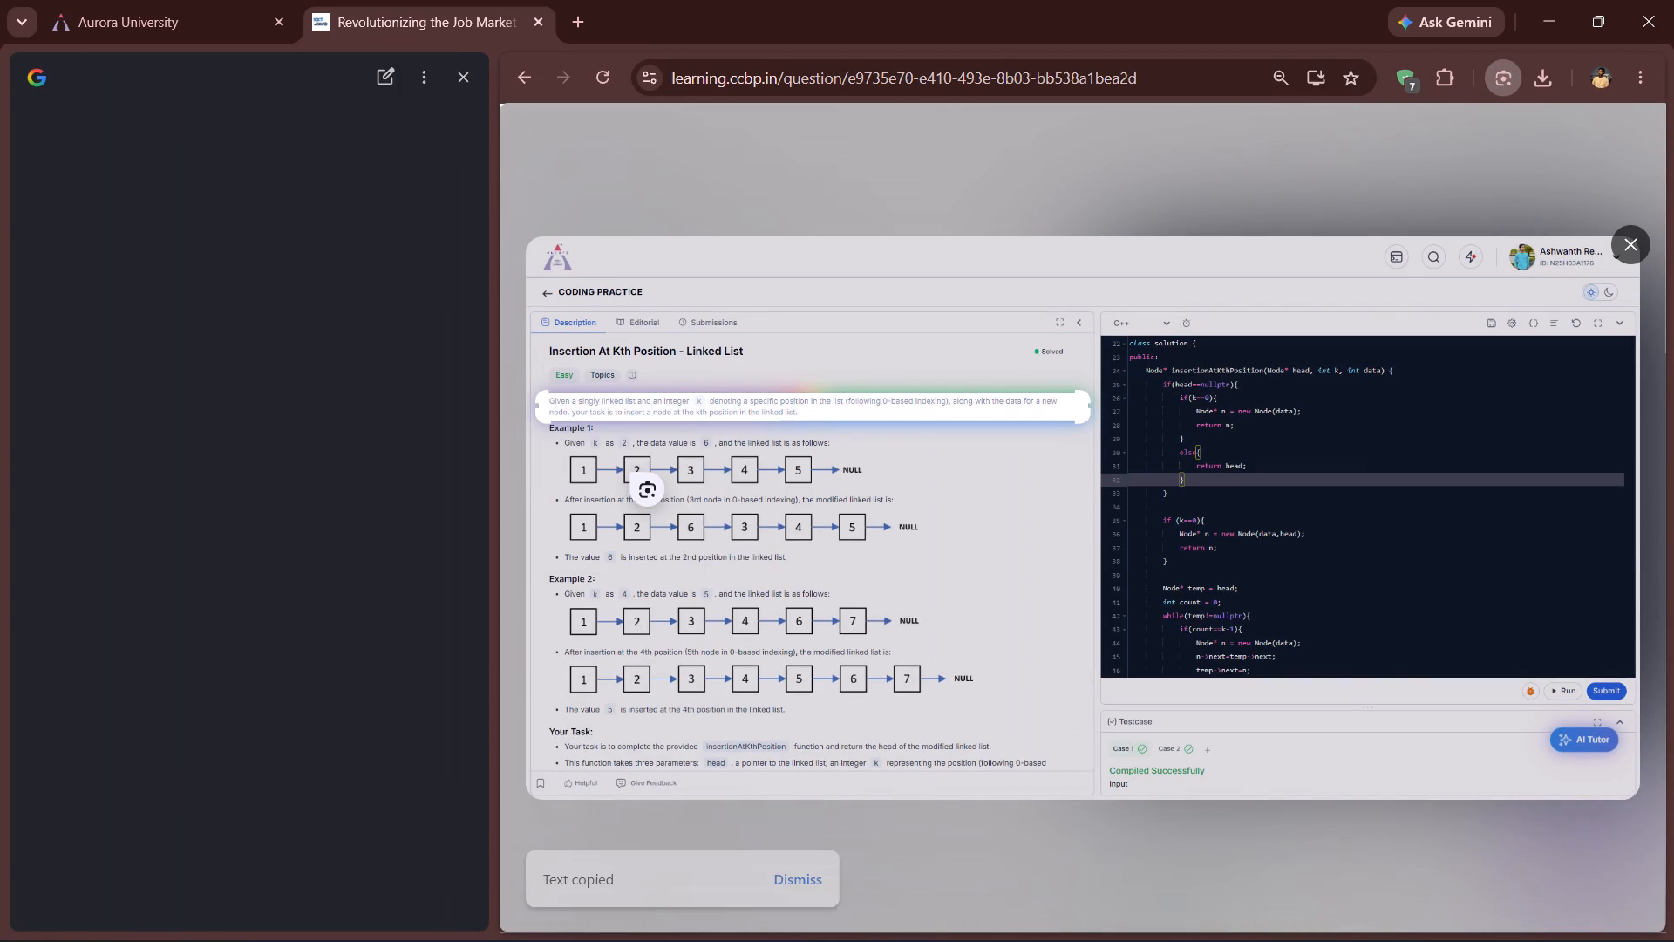
# Copy the problem title "Insertion At Kth Position - Linked List" as text and switch to the Word lab report.
pyautogui.moveTo(543, 340); pyautogui.dragTo(657, 361)
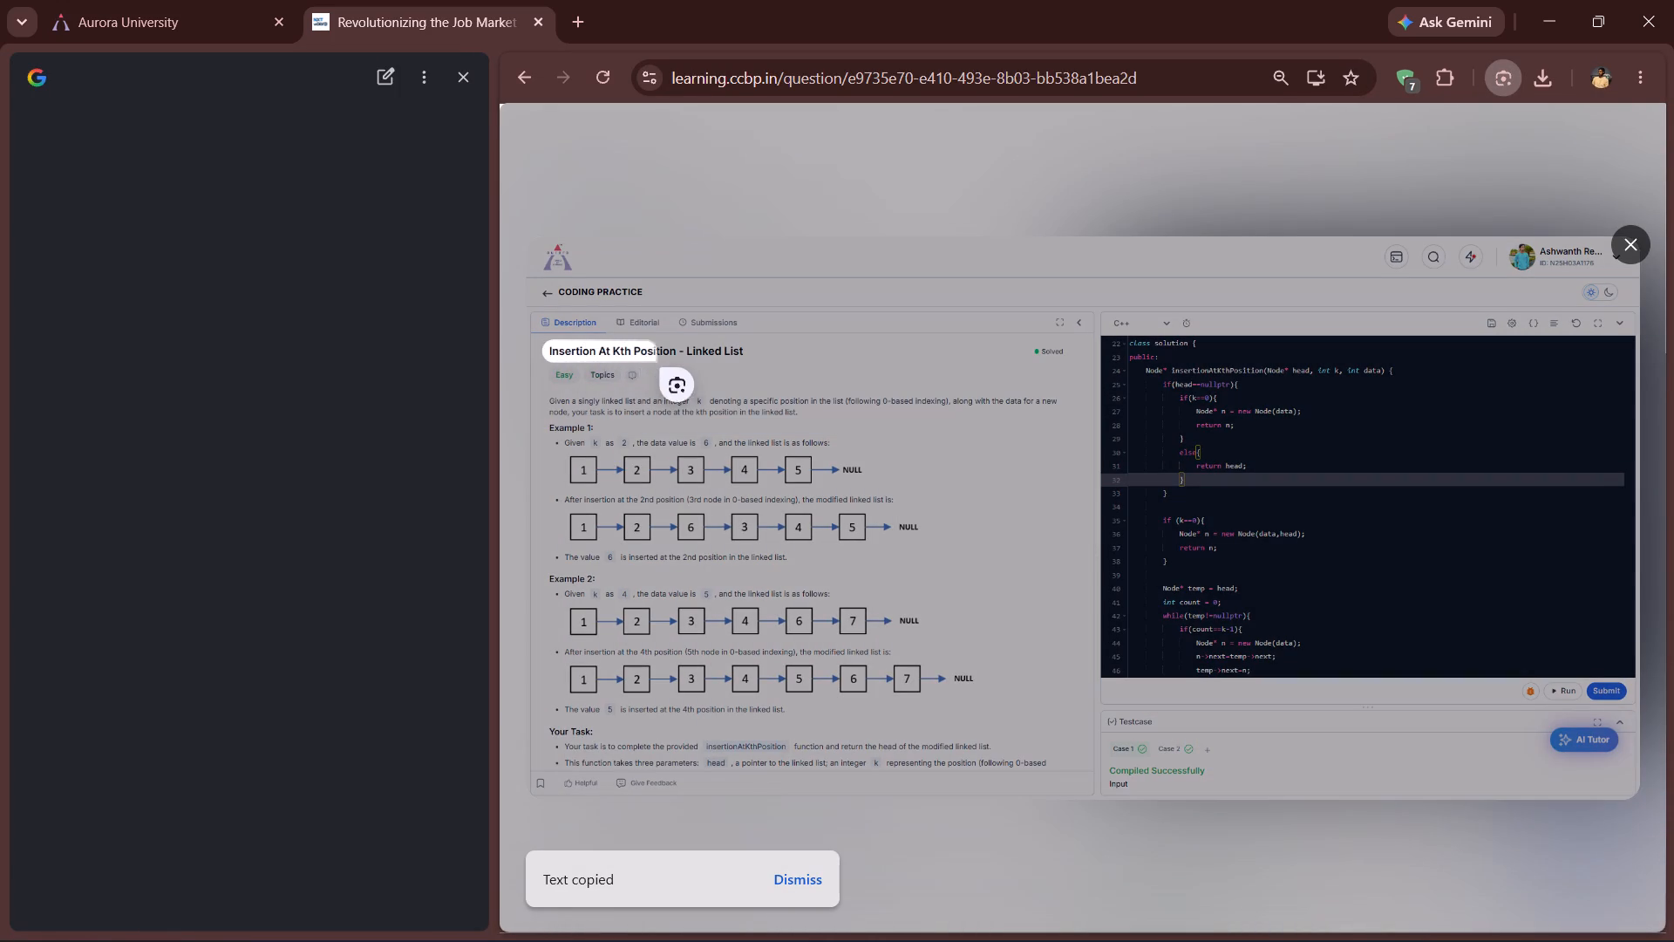
pyautogui.moveTo(657, 361); pyautogui.dragTo(745, 366)
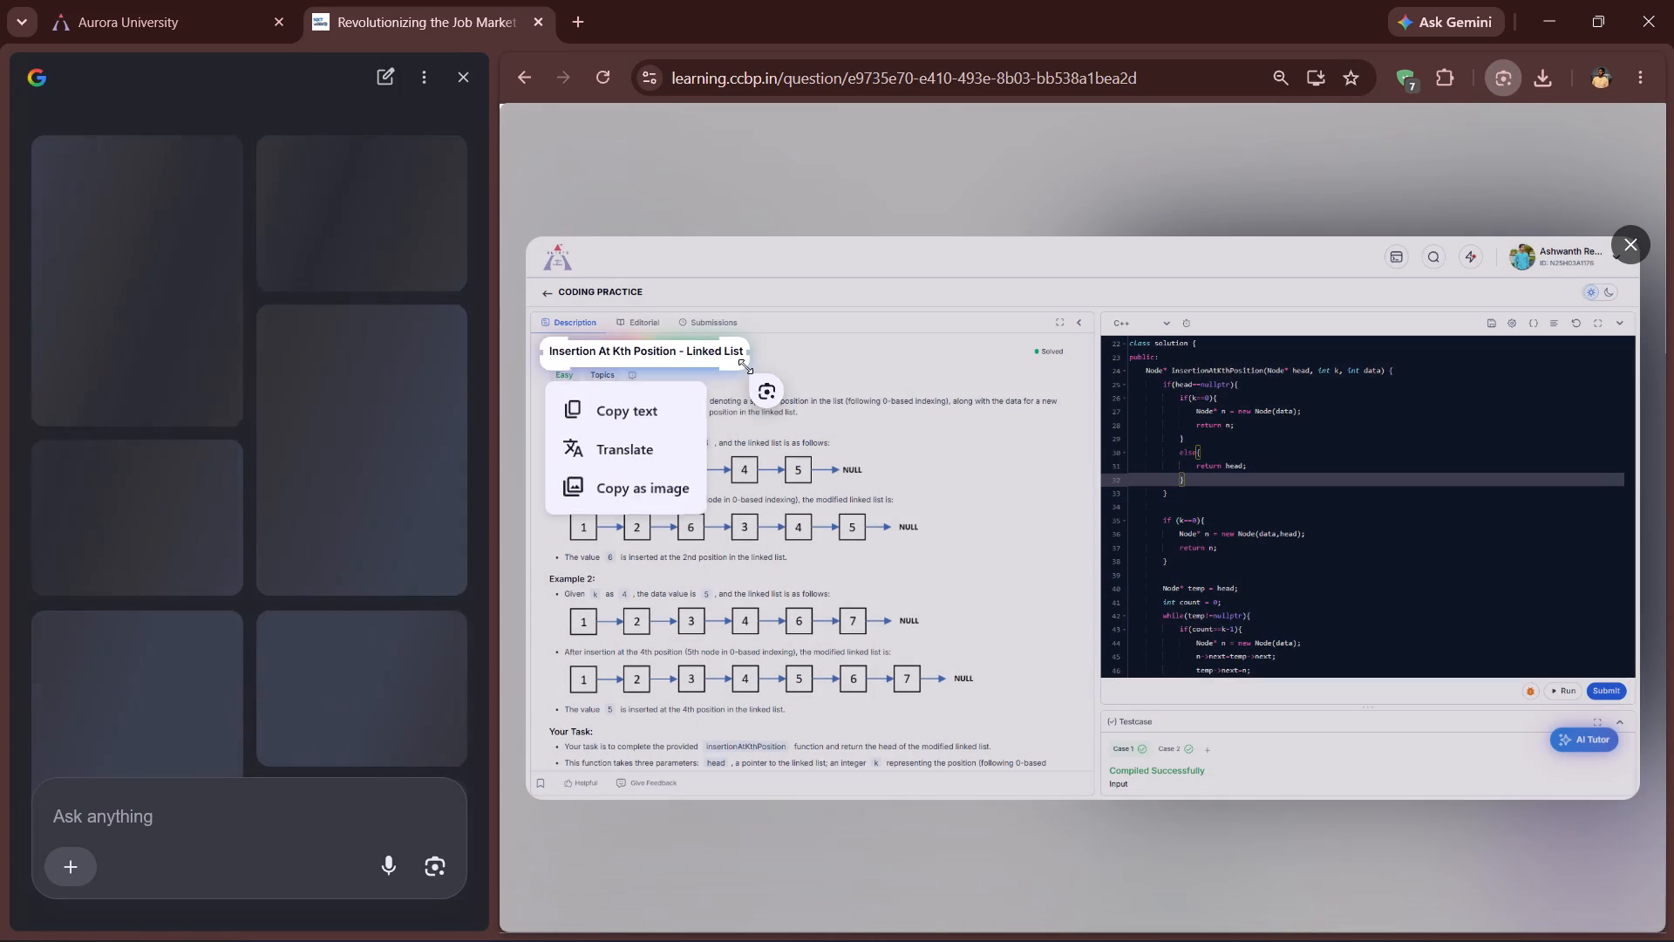
pyautogui.click(622, 405)
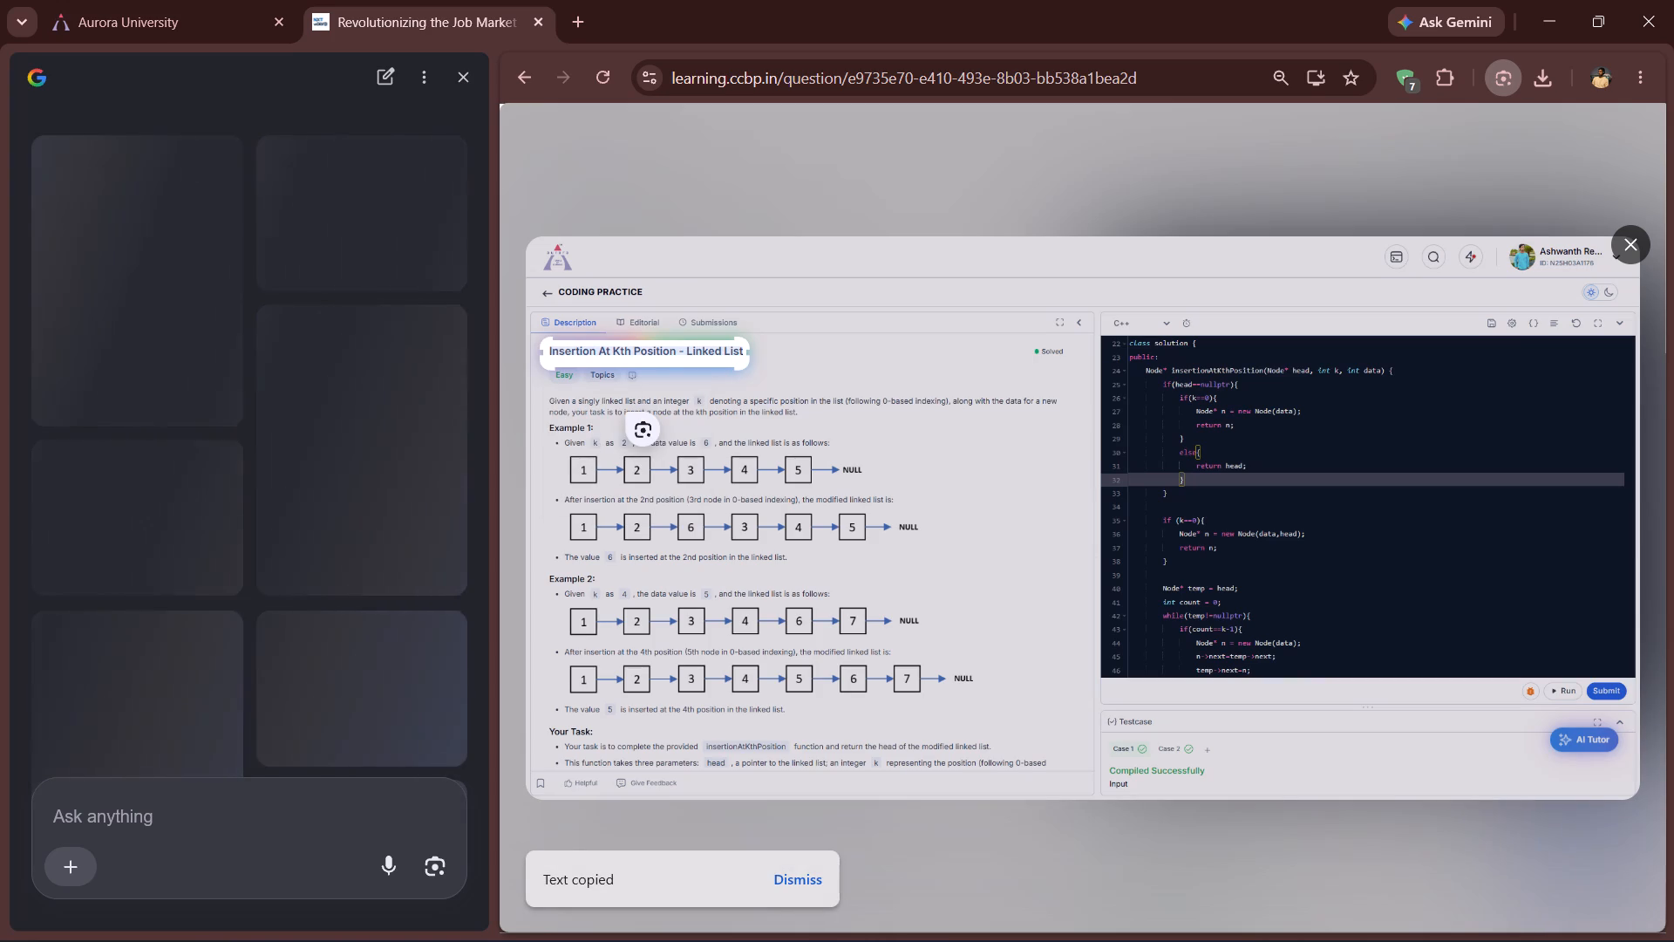
pyautogui.hotkey('alt', 'Tab')
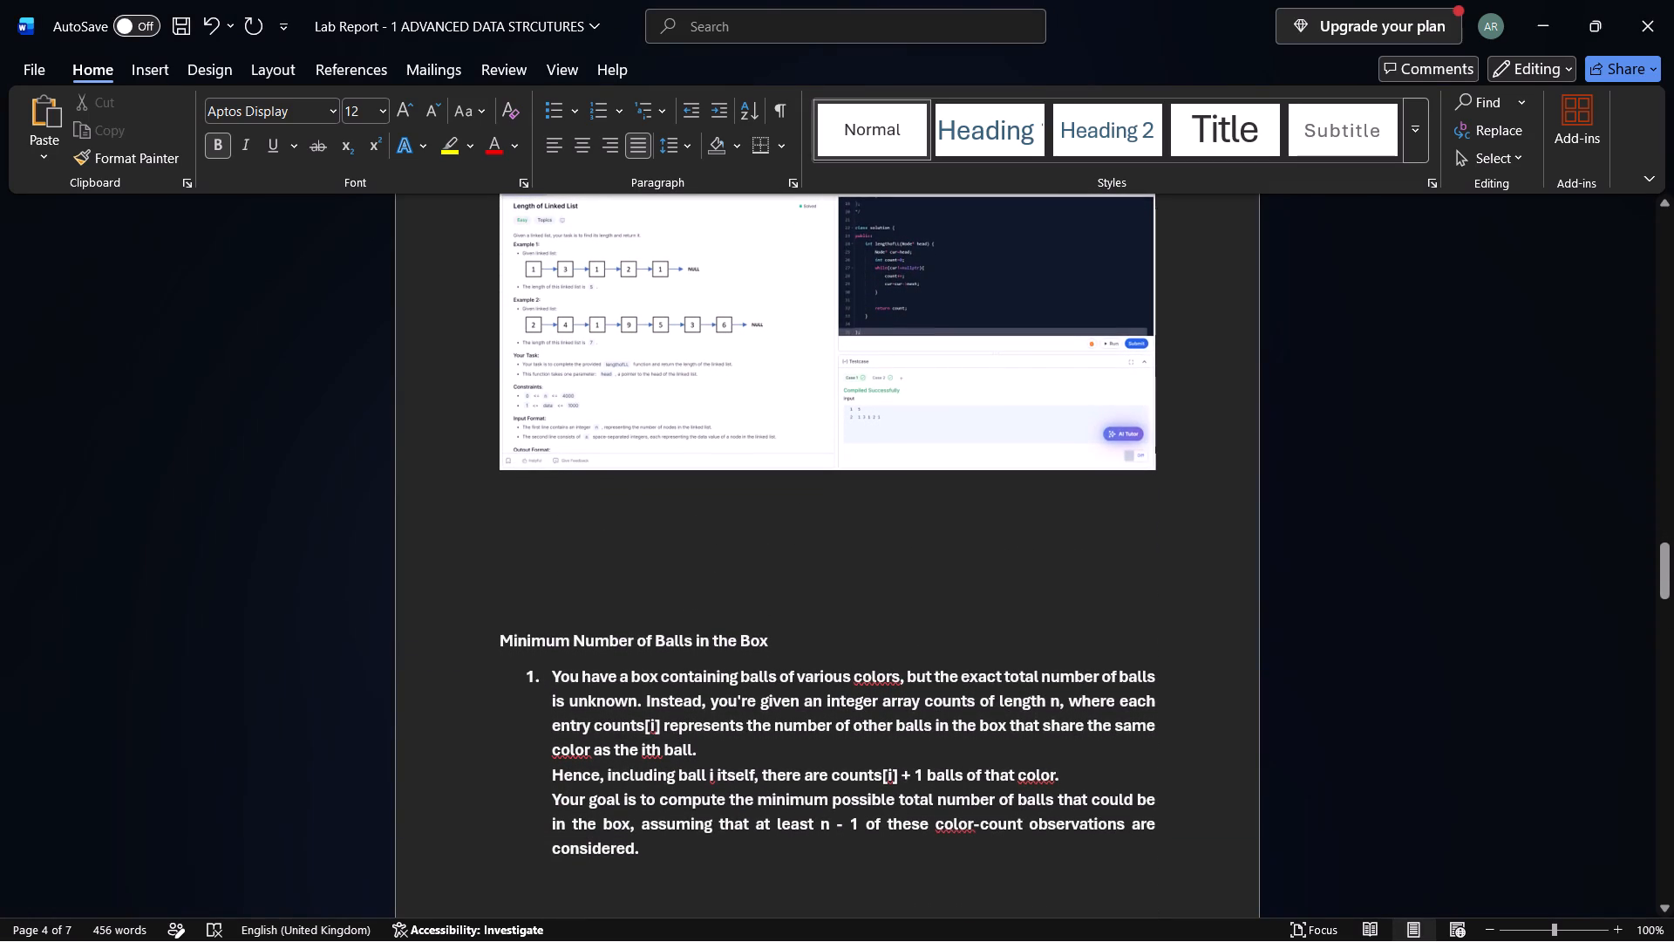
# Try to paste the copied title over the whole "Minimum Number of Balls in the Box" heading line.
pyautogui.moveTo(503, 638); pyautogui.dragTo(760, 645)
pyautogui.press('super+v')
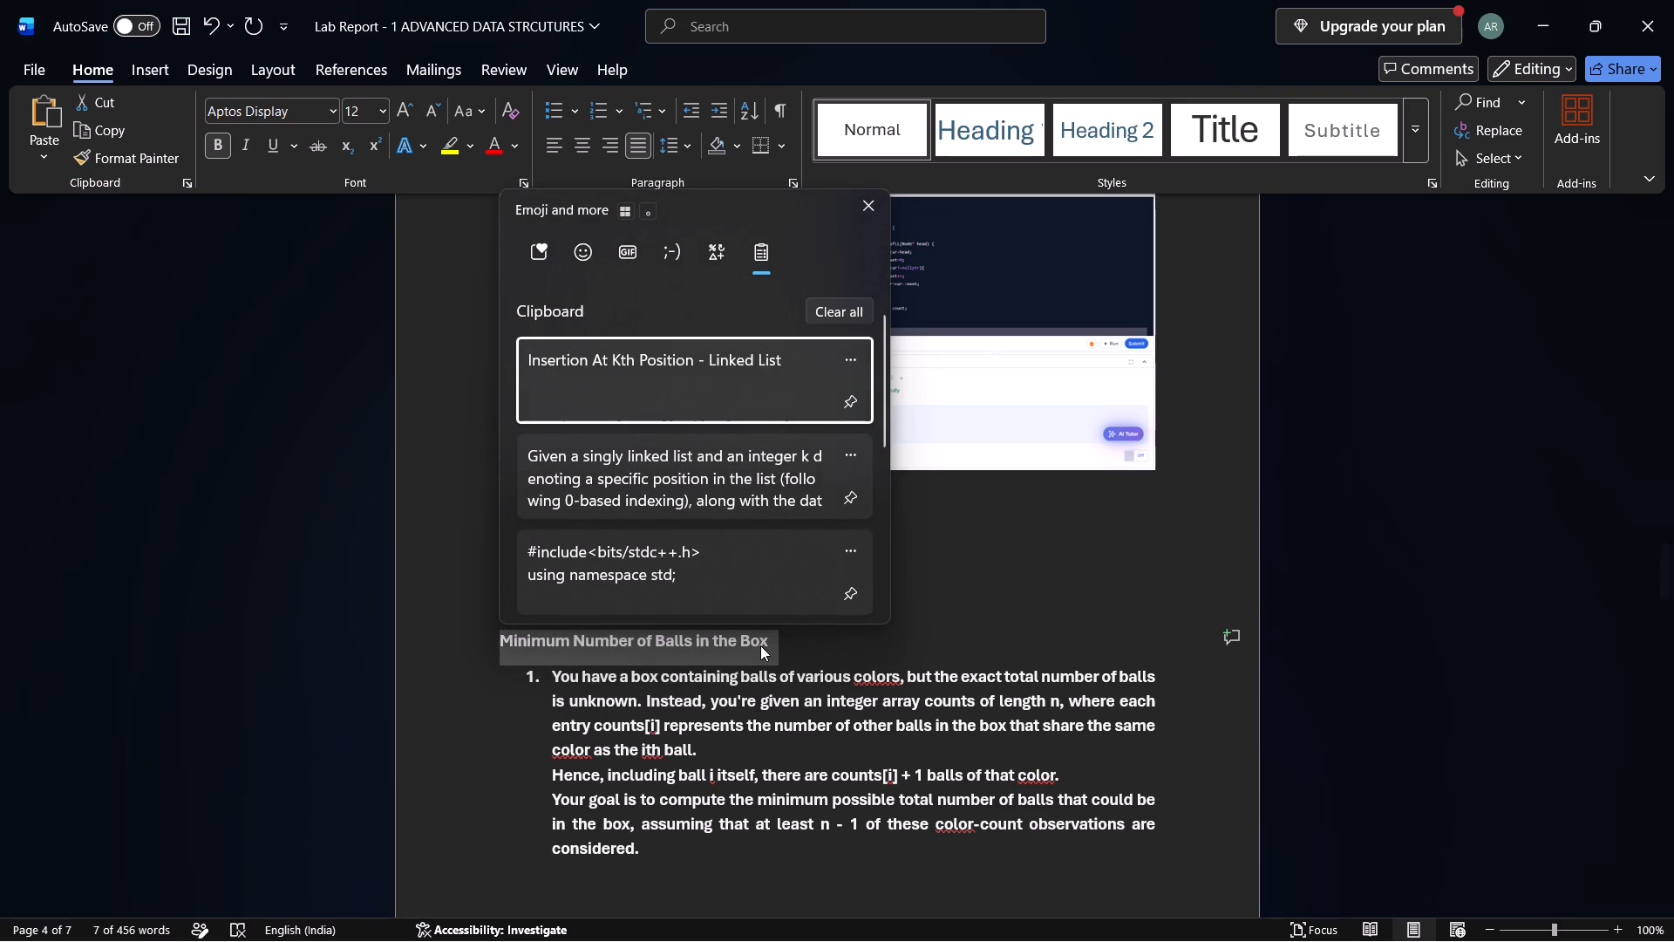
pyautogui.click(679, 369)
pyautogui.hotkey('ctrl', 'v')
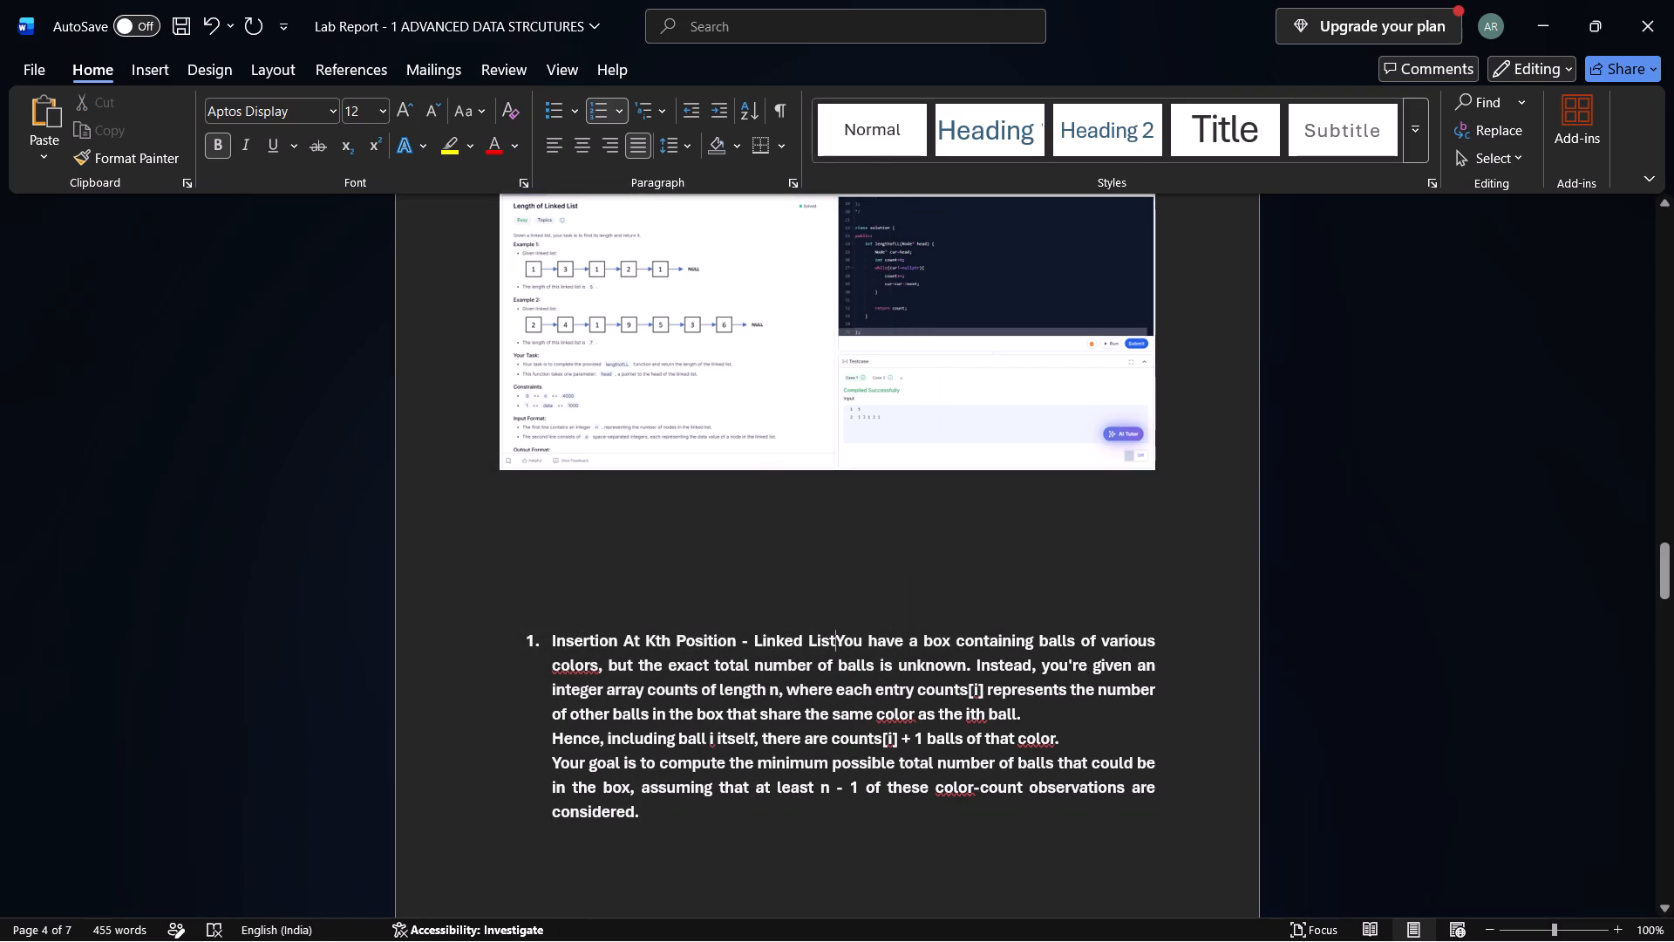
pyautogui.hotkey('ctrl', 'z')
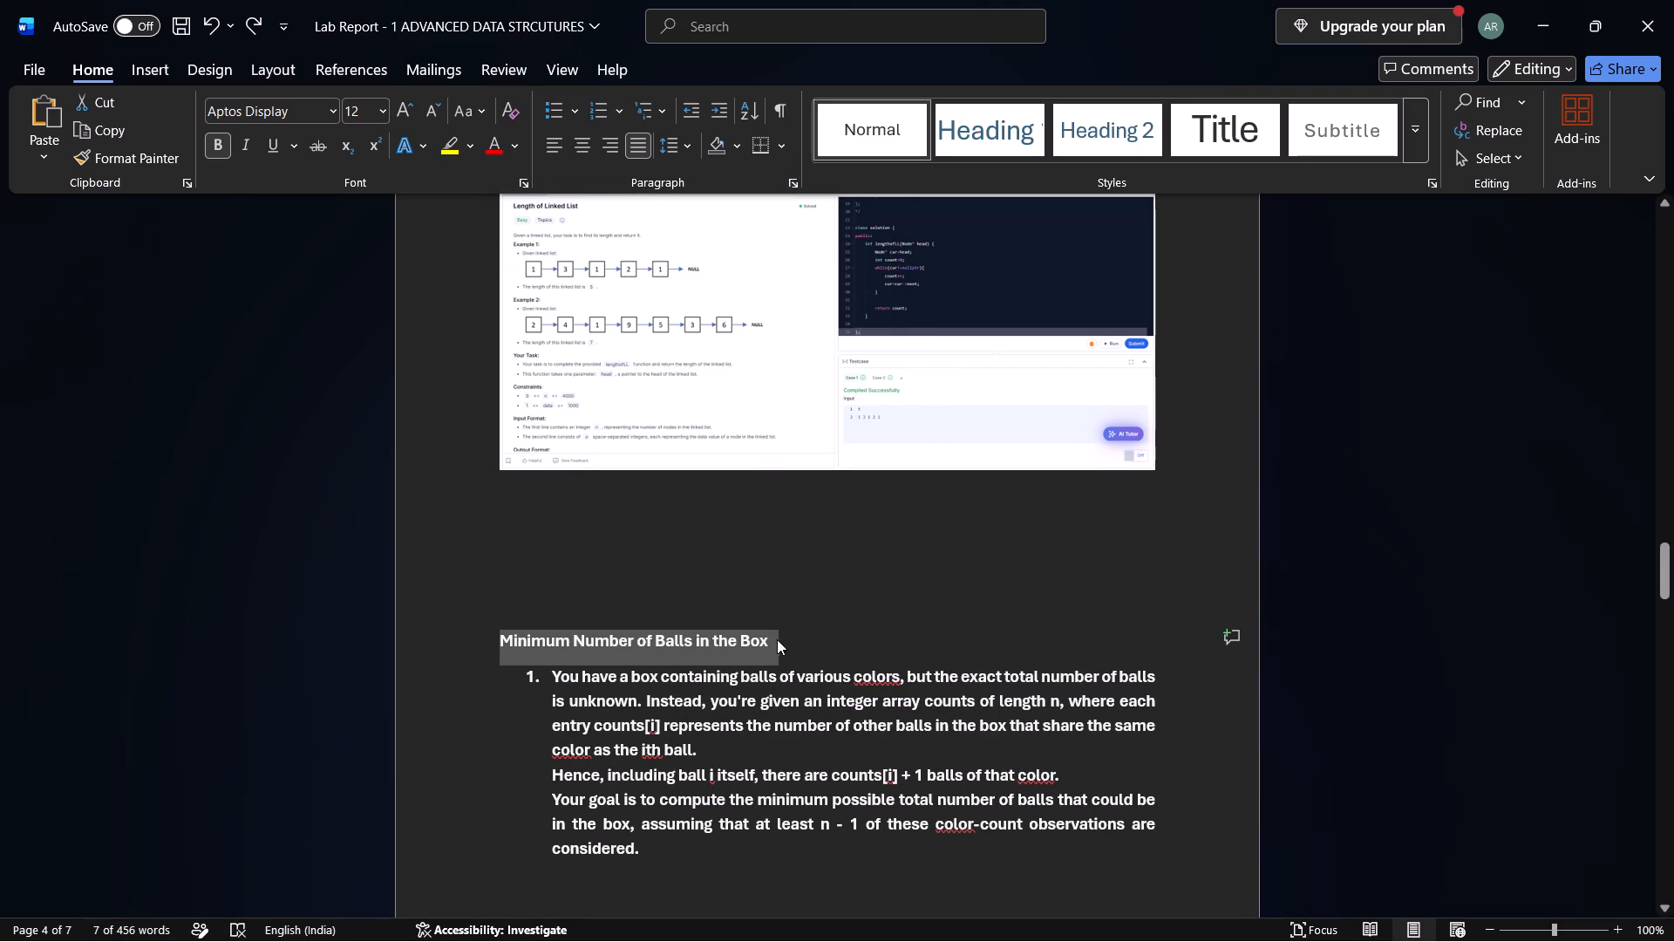
# Replace the heading text "Minimum Number of Balls in the Box" with "Insertion At Kth Position - Linked List", keeping it on its own line.
pyautogui.click(775, 640)
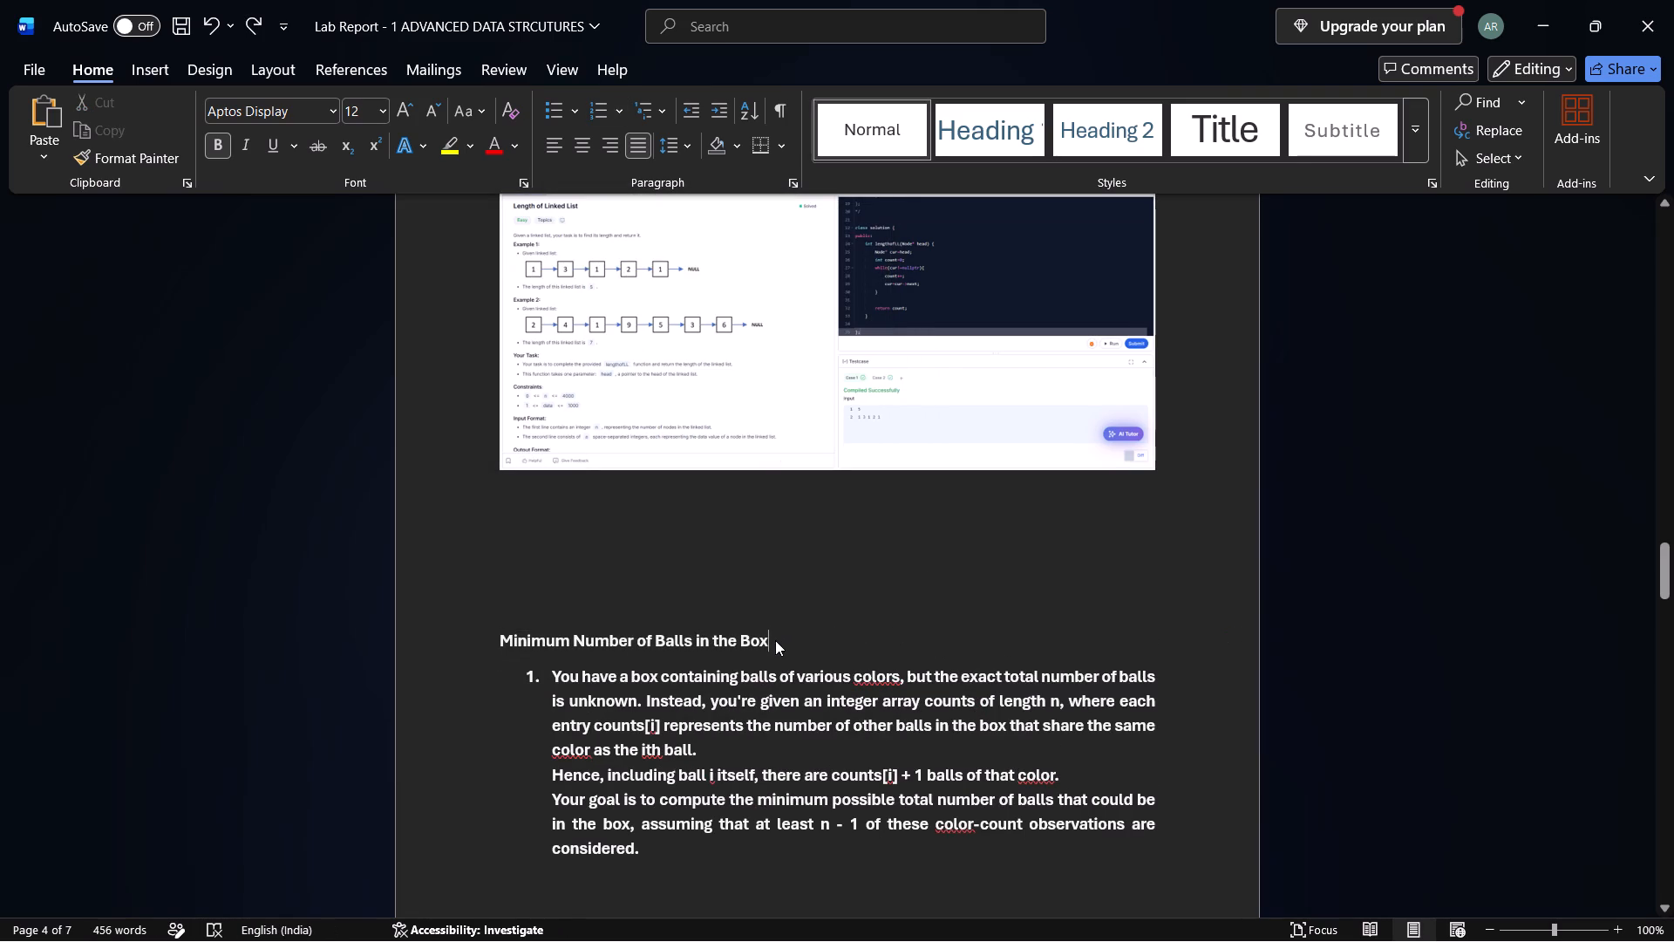
pyautogui.press('BackSpace')
pyautogui.press('BackSpace')
pyautogui.press('BackSpace')
pyautogui.press('BackSpace')
pyautogui.press('BackSpace')
pyautogui.press('BackSpace')
pyautogui.press('BackSpace')
pyautogui.press('BackSpace')
pyautogui.press('BackSpace')
pyautogui.press('BackSpace')
pyautogui.press('BackSpace')
pyautogui.press('BackSpace')
pyautogui.press('BackSpace')
pyautogui.press('BackSpace')
pyautogui.press('BackSpace')
pyautogui.press('BackSpace')
pyautogui.press('BackSpace')
pyautogui.press('BackSpace')
pyautogui.press('BackSpace')
pyautogui.press('BackSpace')
pyautogui.press('BackSpace')
pyautogui.press('BackSpace')
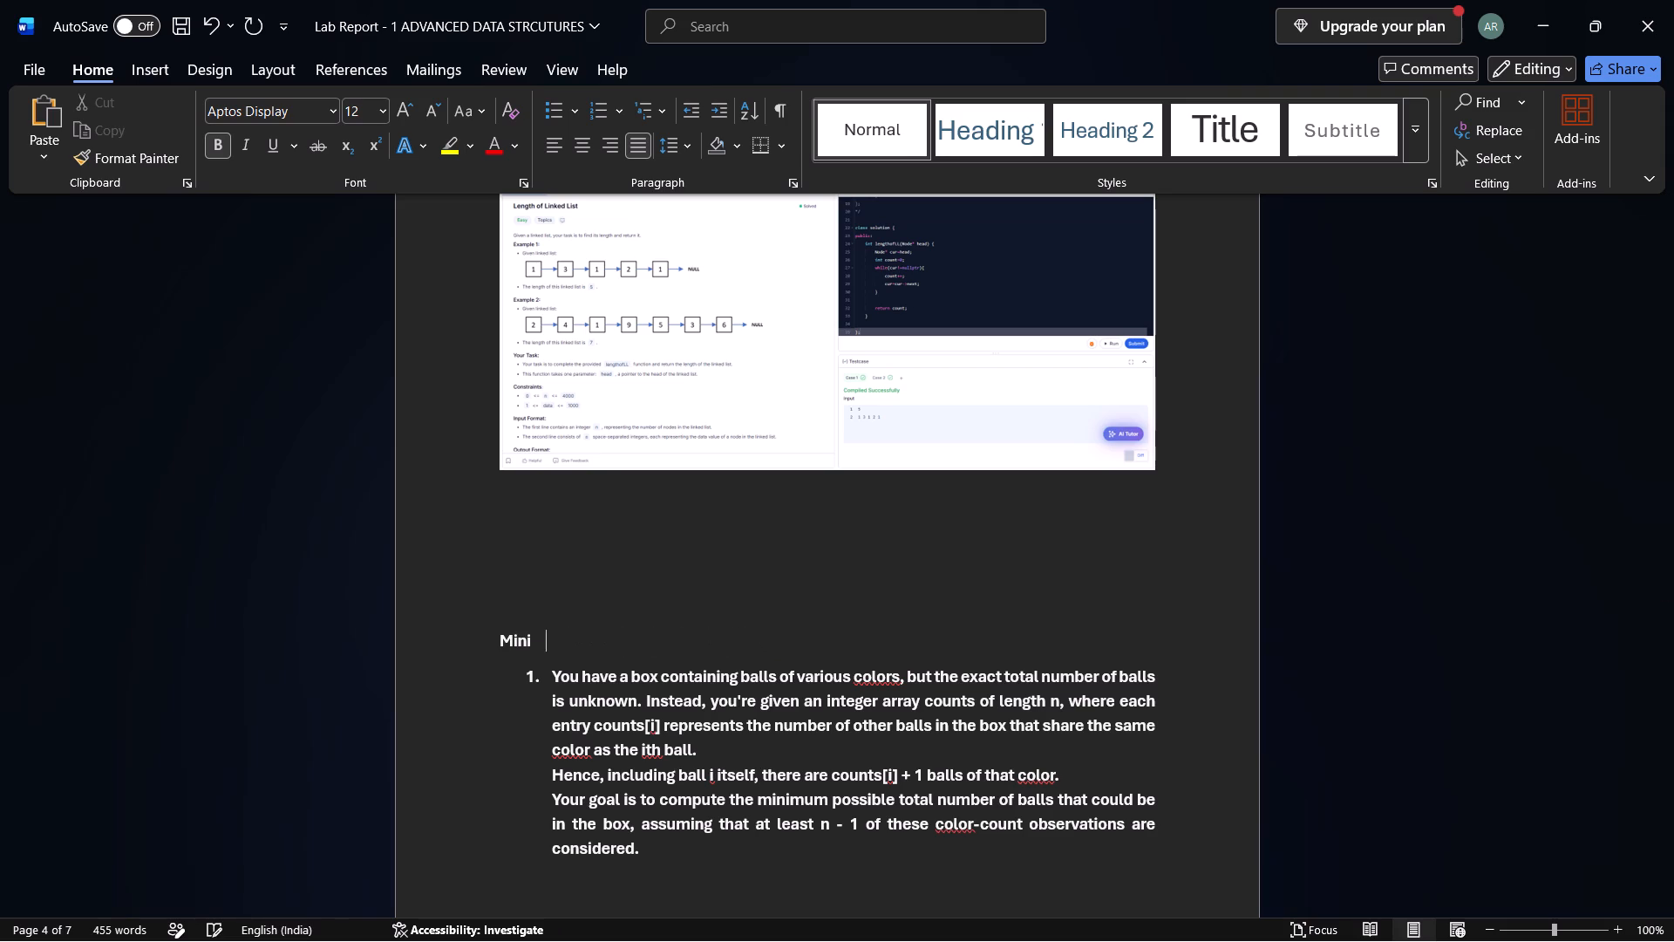
pyautogui.hotkey('ctrl', 'z')
pyautogui.press('BackSpace')
pyautogui.press('super+v')
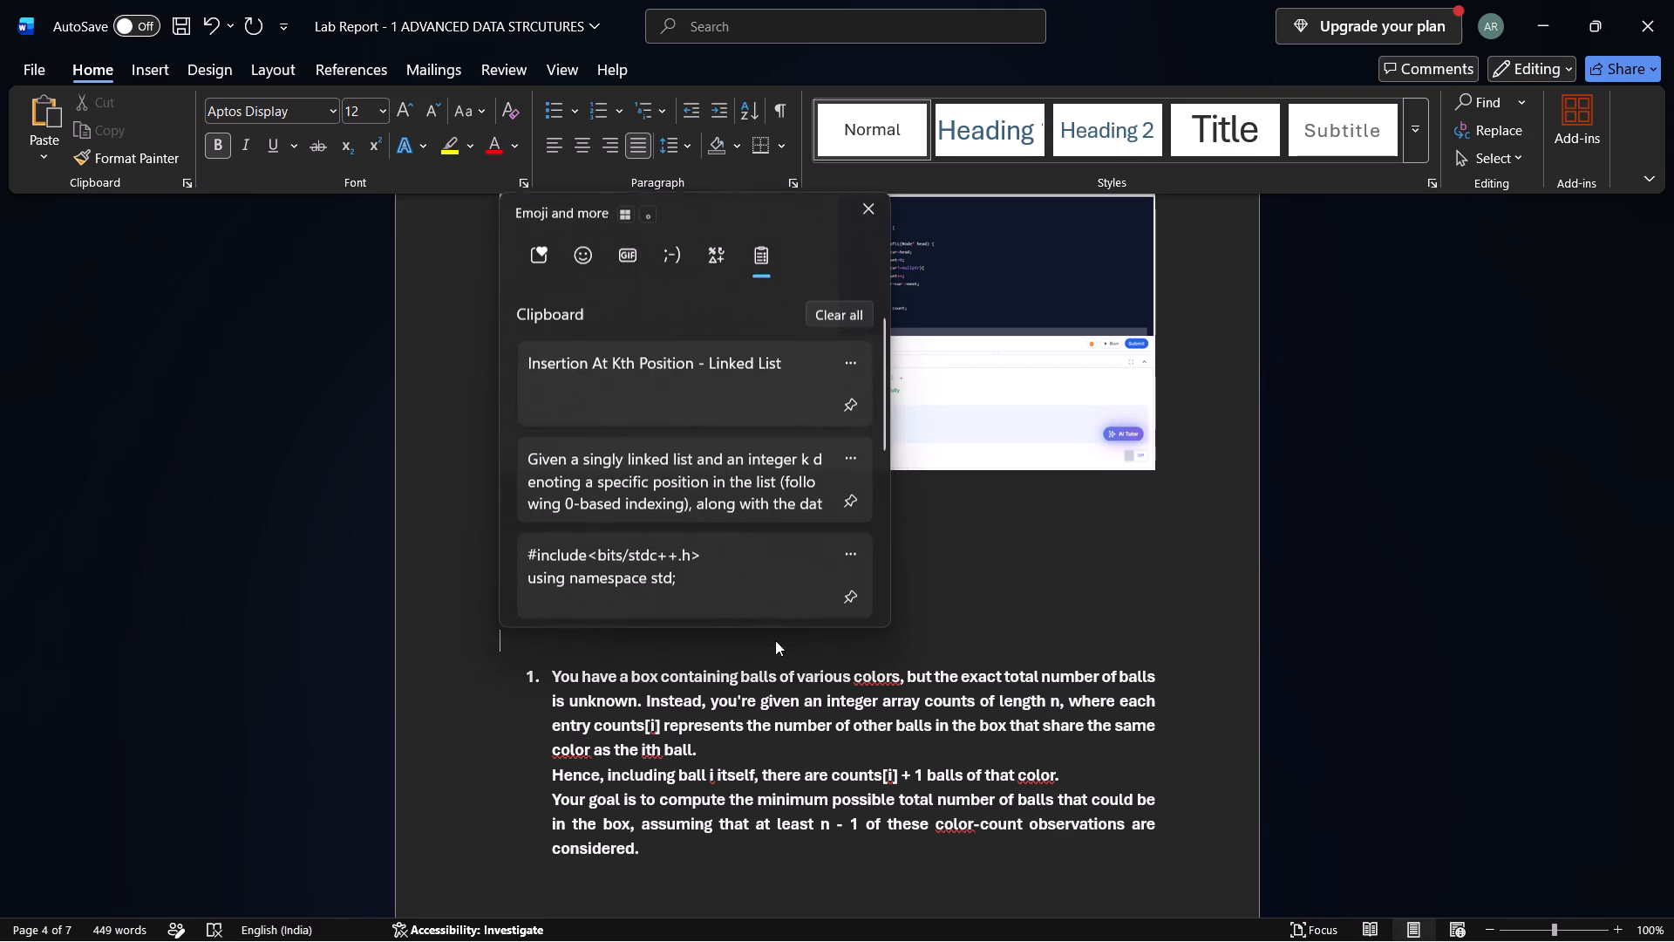
pyautogui.click(665, 343)
pyautogui.hotkey('ctrl', 'v')
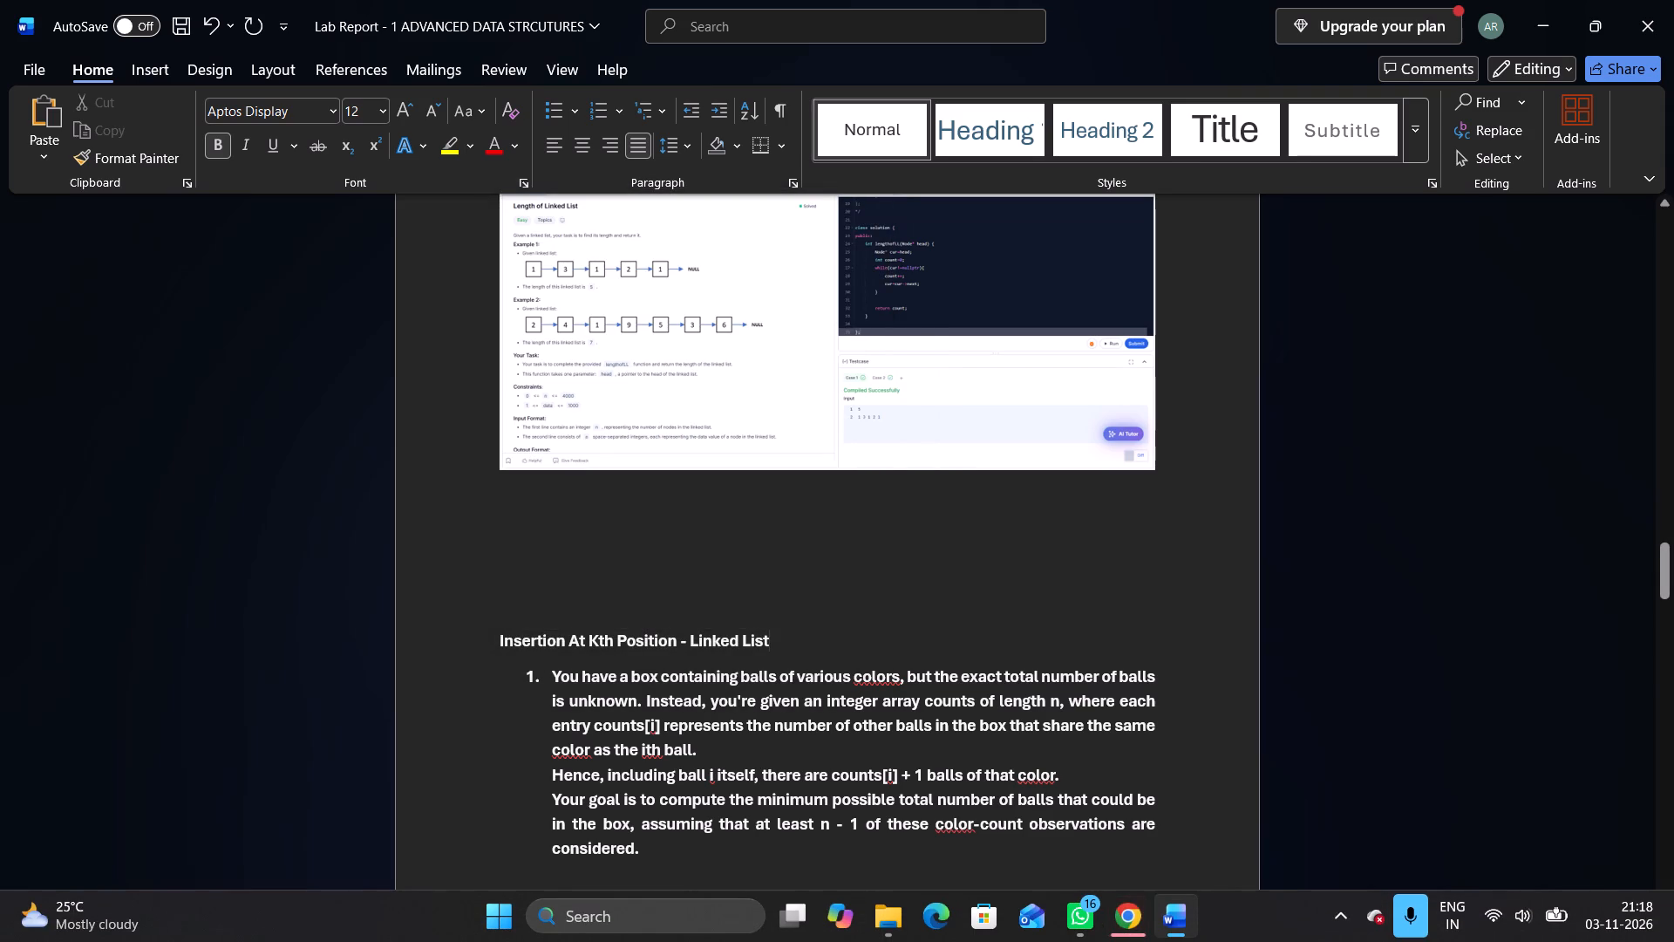
# Replace the numbered balls-in-a-box problem statement under the heading with the copied kth-position linked list insertion statement.
pyautogui.click(548, 673)
pyautogui.moveTo(548, 673); pyautogui.dragTo(684, 857)
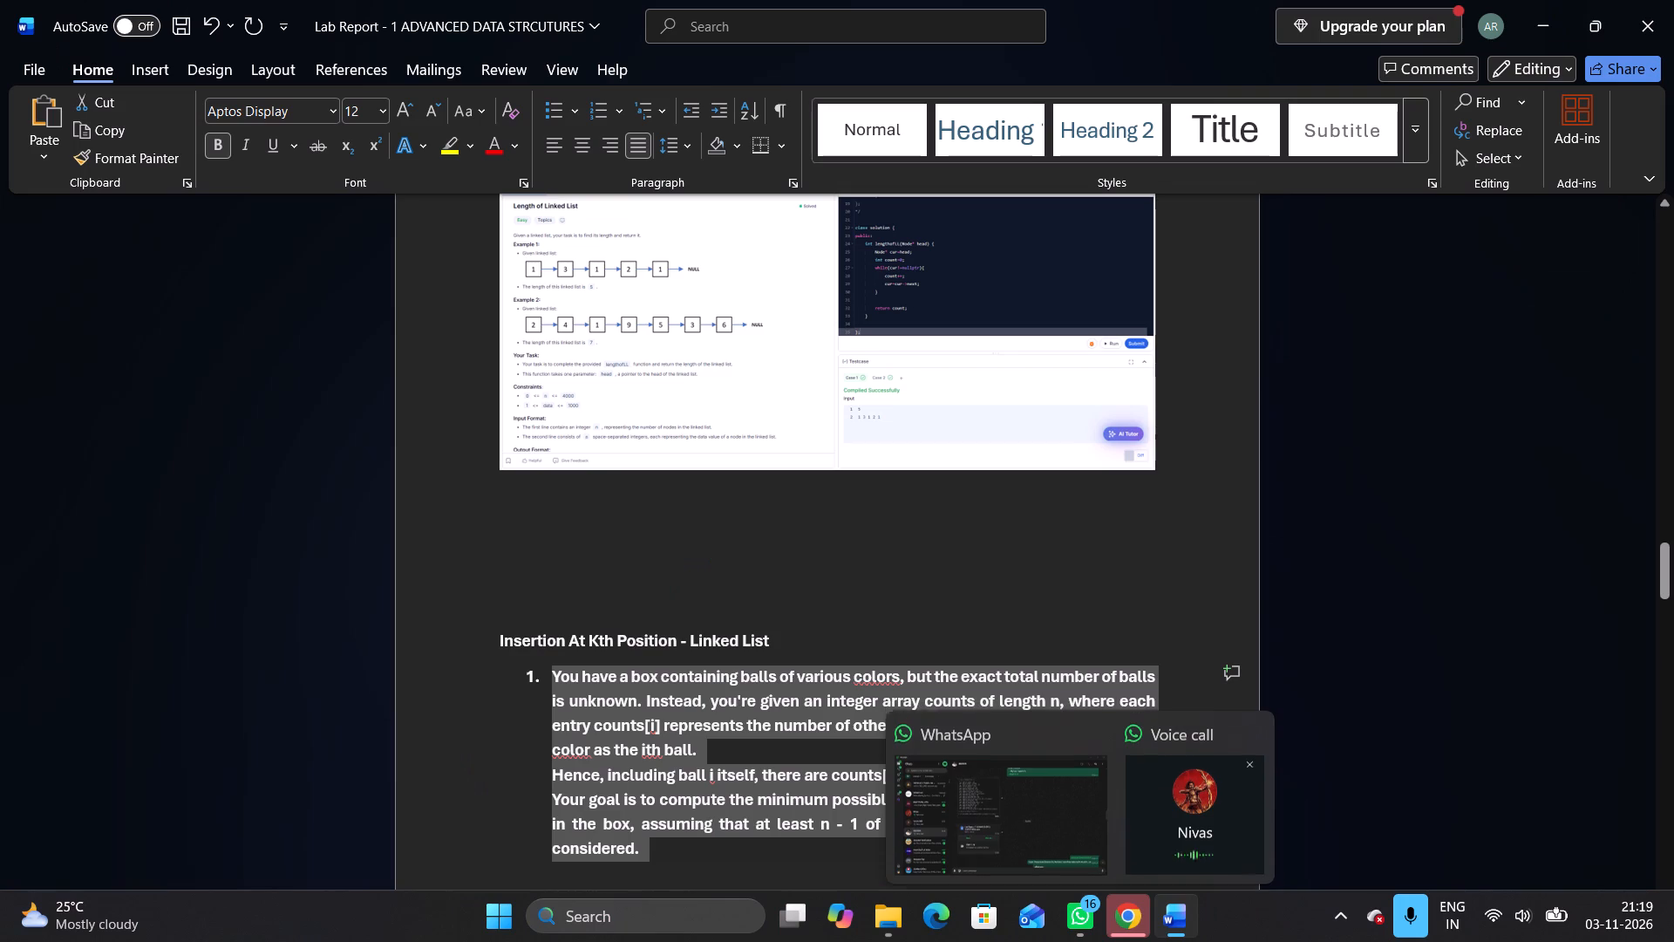
pyautogui.scroll(-2, 1043, 520)
pyautogui.scroll(1, 1043, 520)
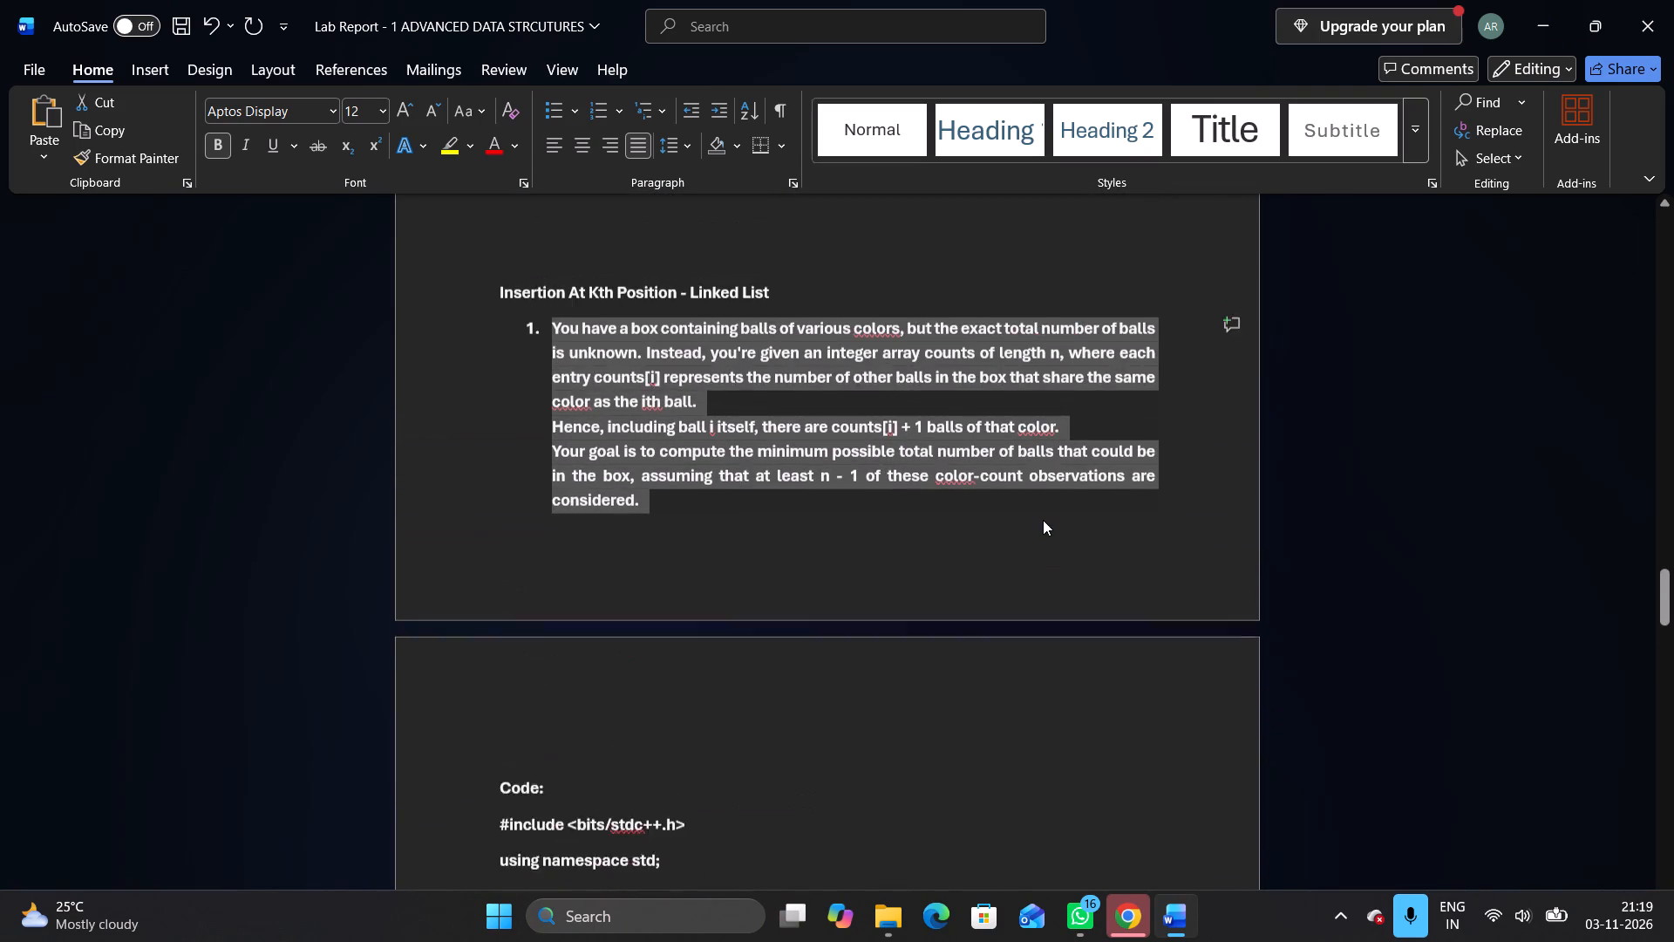
pyautogui.scroll(1, 1043, 520)
pyautogui.press('super+v')
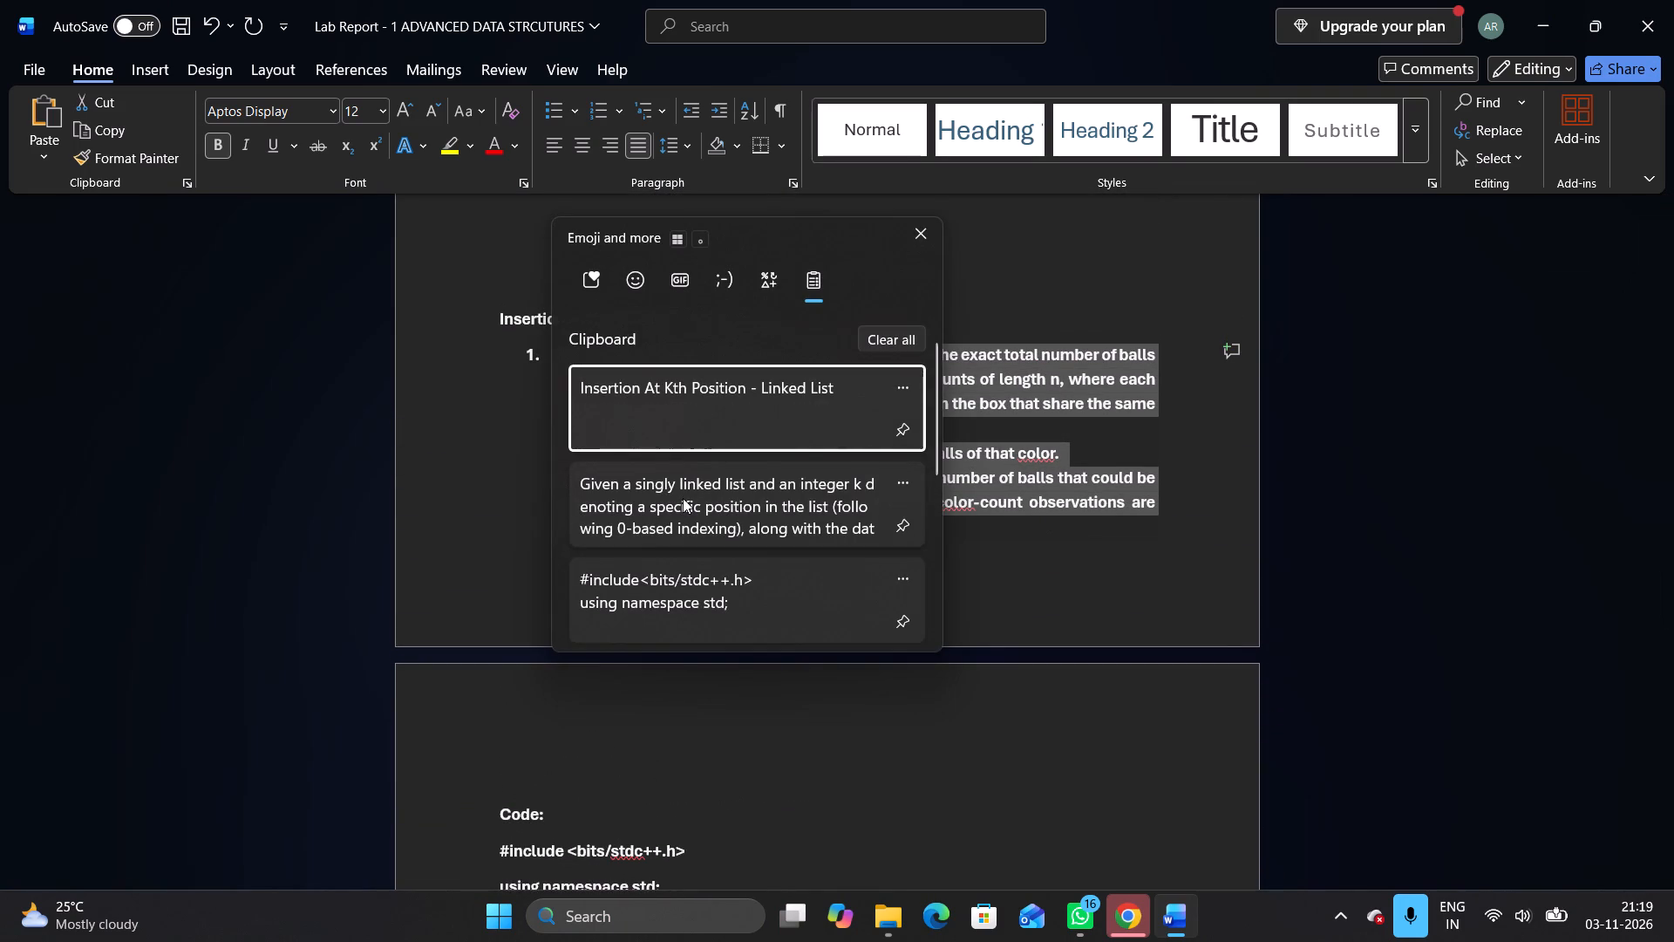
pyautogui.click(683, 498)
pyautogui.hotkey('ctrl', 'v')
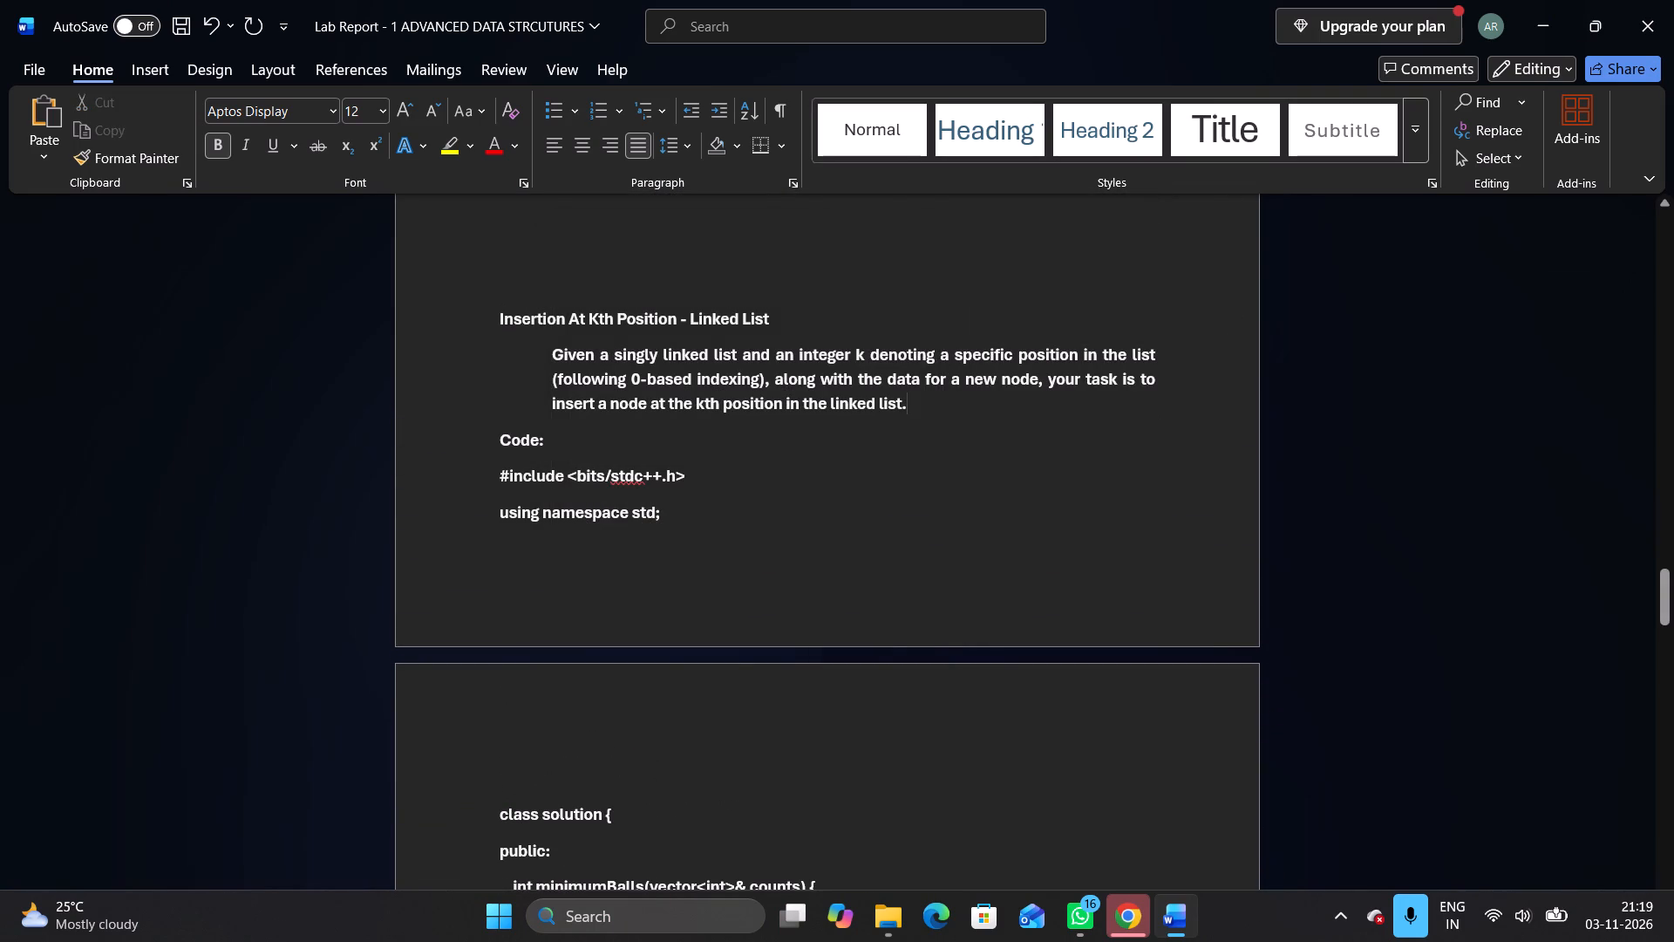
# Remove the indent from the new problem statement paragraph so it aligns with the heading.
pyautogui.moveTo(553, 352); pyautogui.dragTo(769, 382)
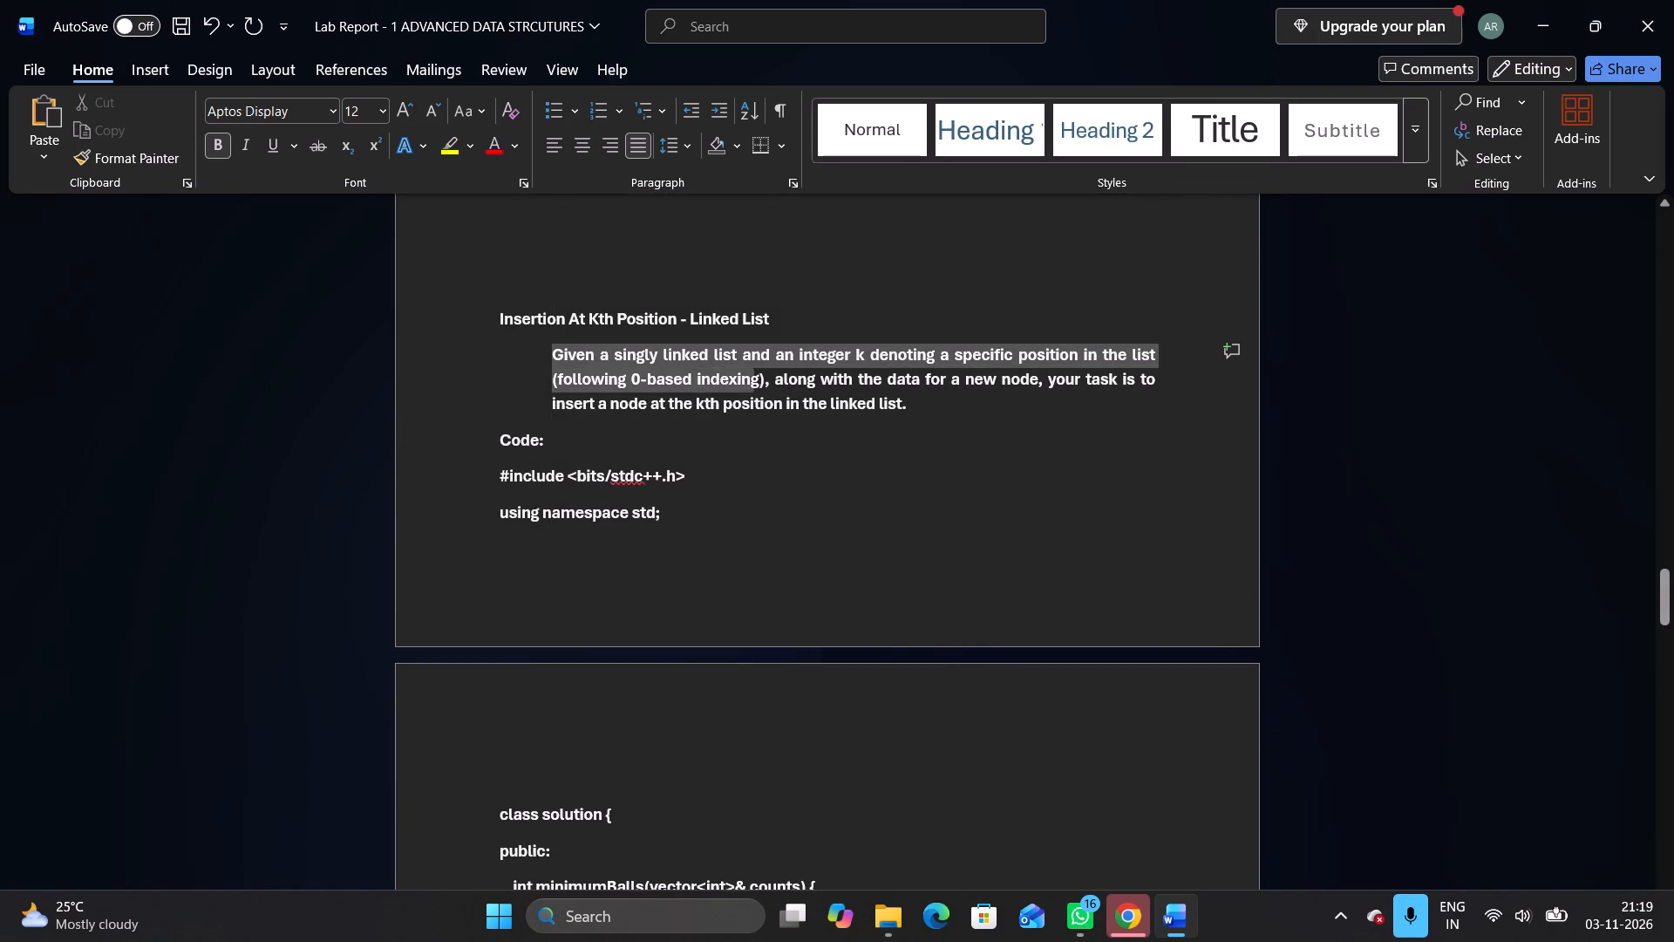
pyautogui.moveTo(769, 382); pyautogui.dragTo(986, 403)
pyautogui.hotkey('shift', 'Tab')
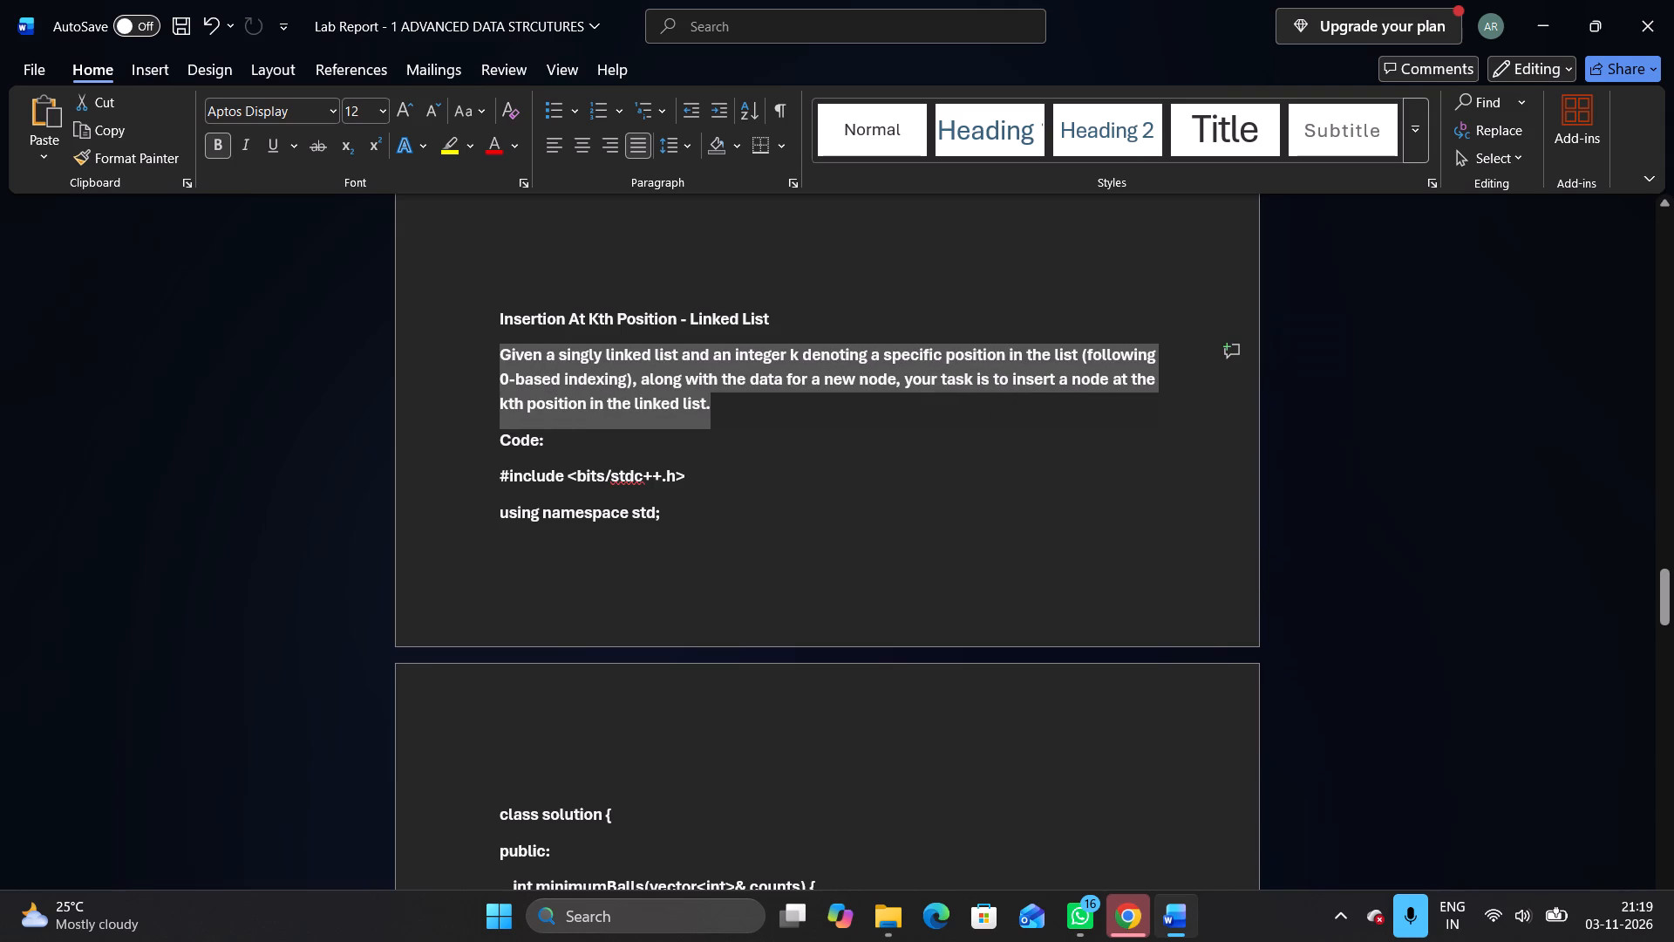
# Replace the entire minimumBalls program under "Code:" with the copied C++ insertionAtKthPosition solution.
pyautogui.scroll(-1, 770, 447)
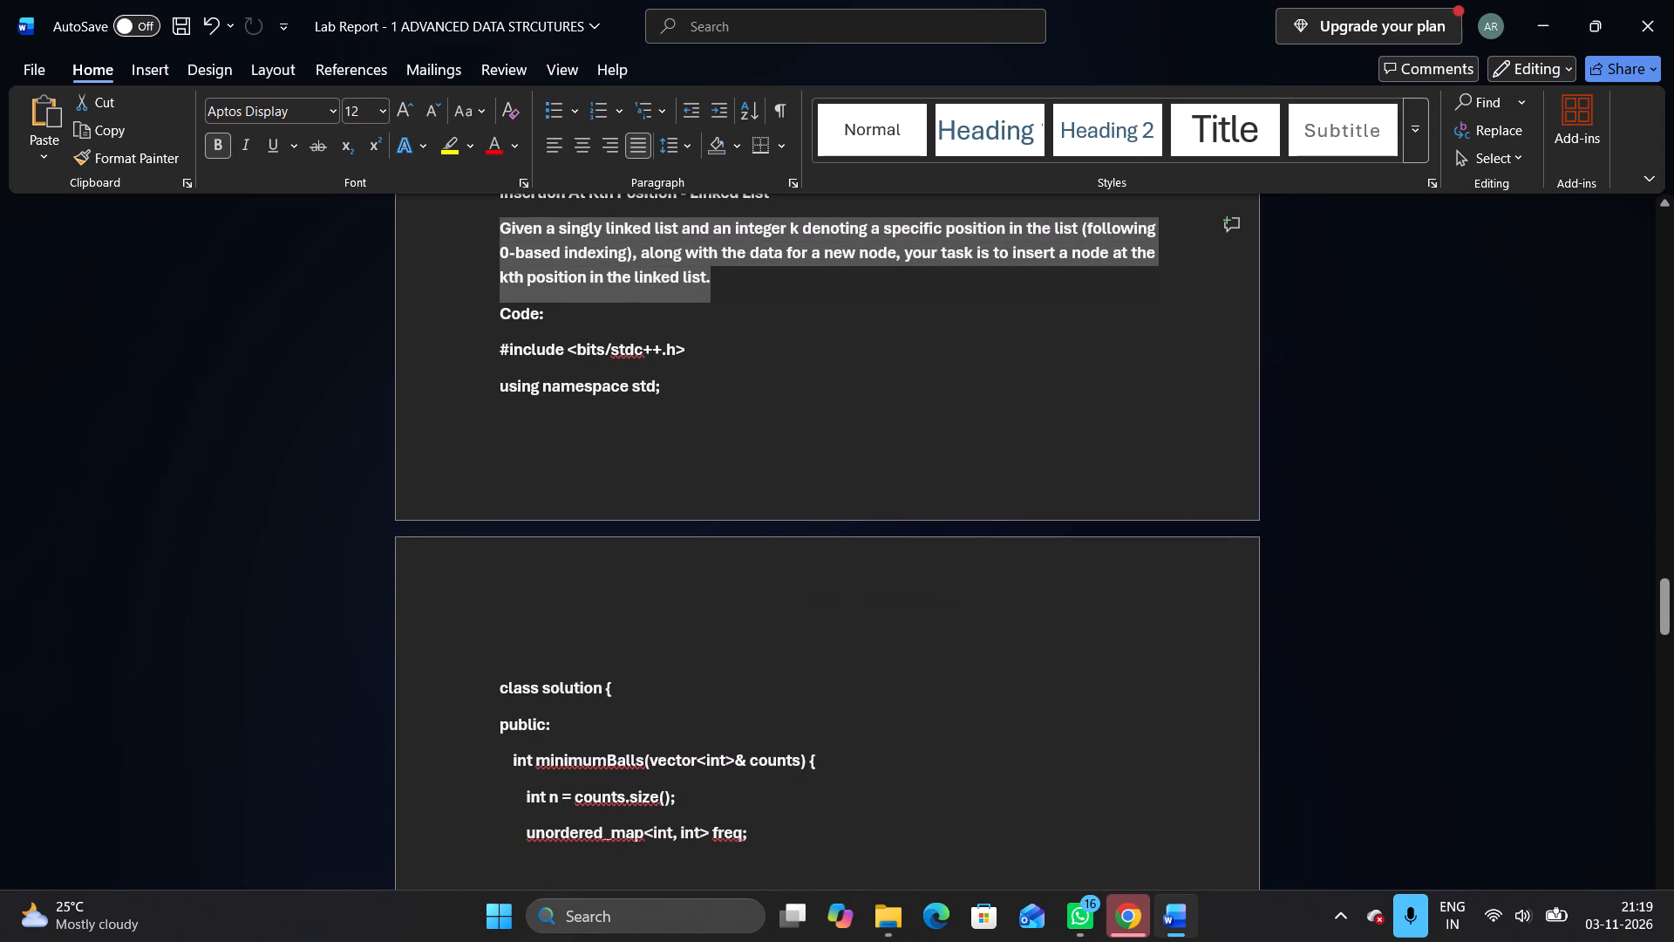
pyautogui.moveTo(501, 349); pyautogui.dragTo(760, 768)
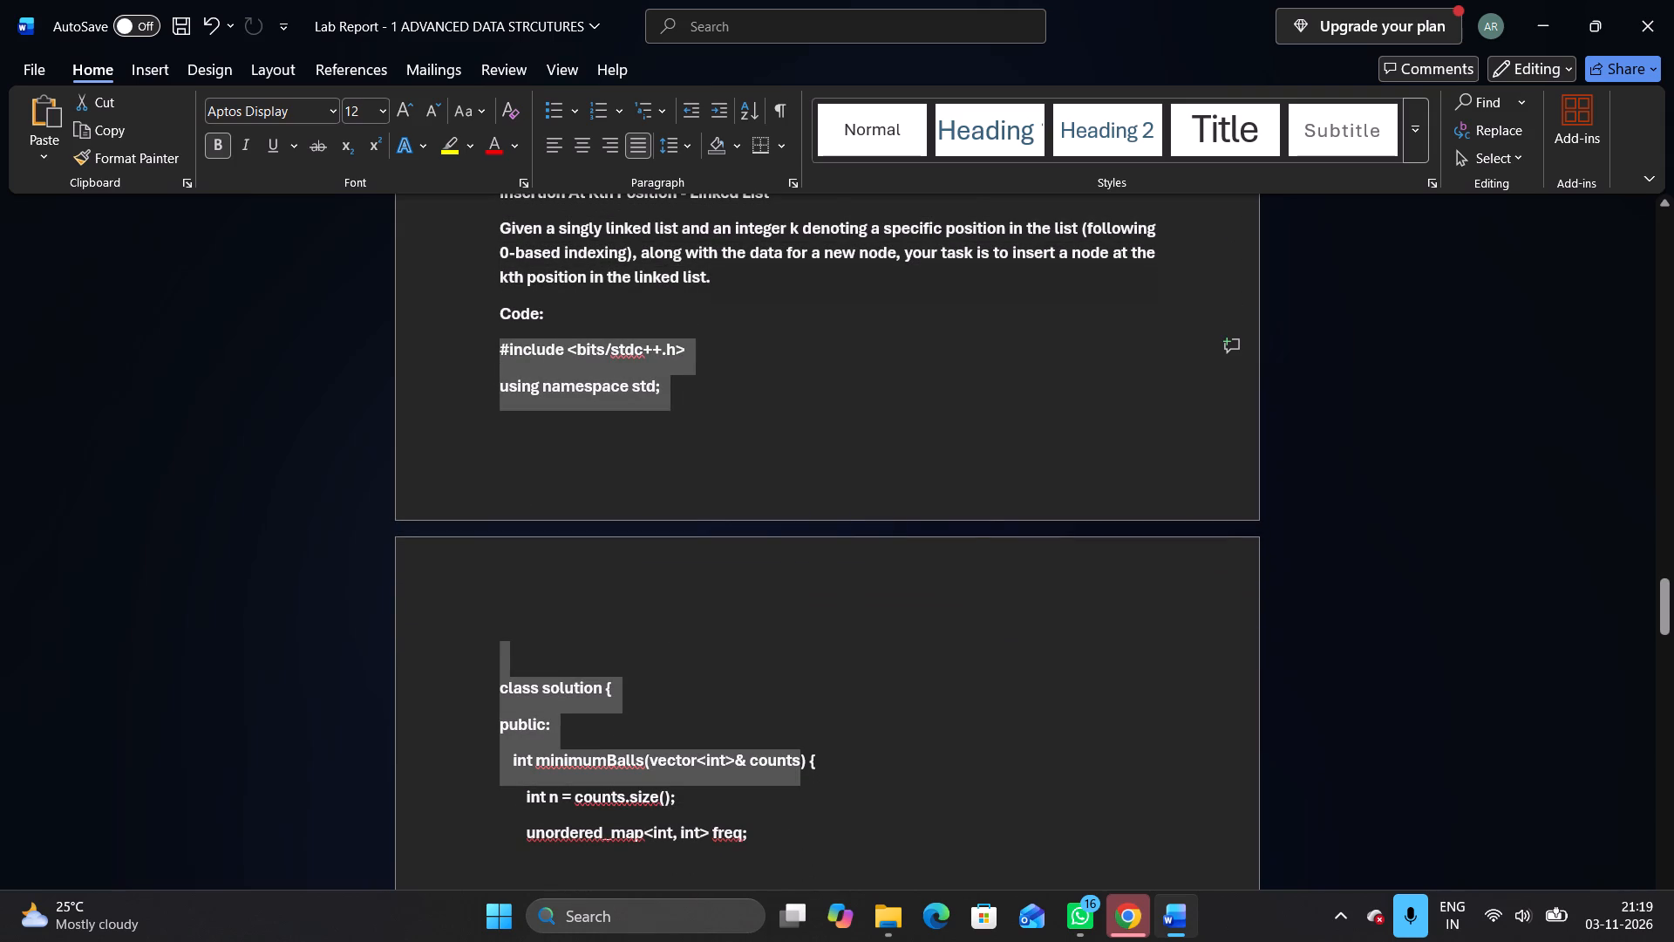
pyautogui.moveTo(760, 768); pyautogui.dragTo(774, 941)
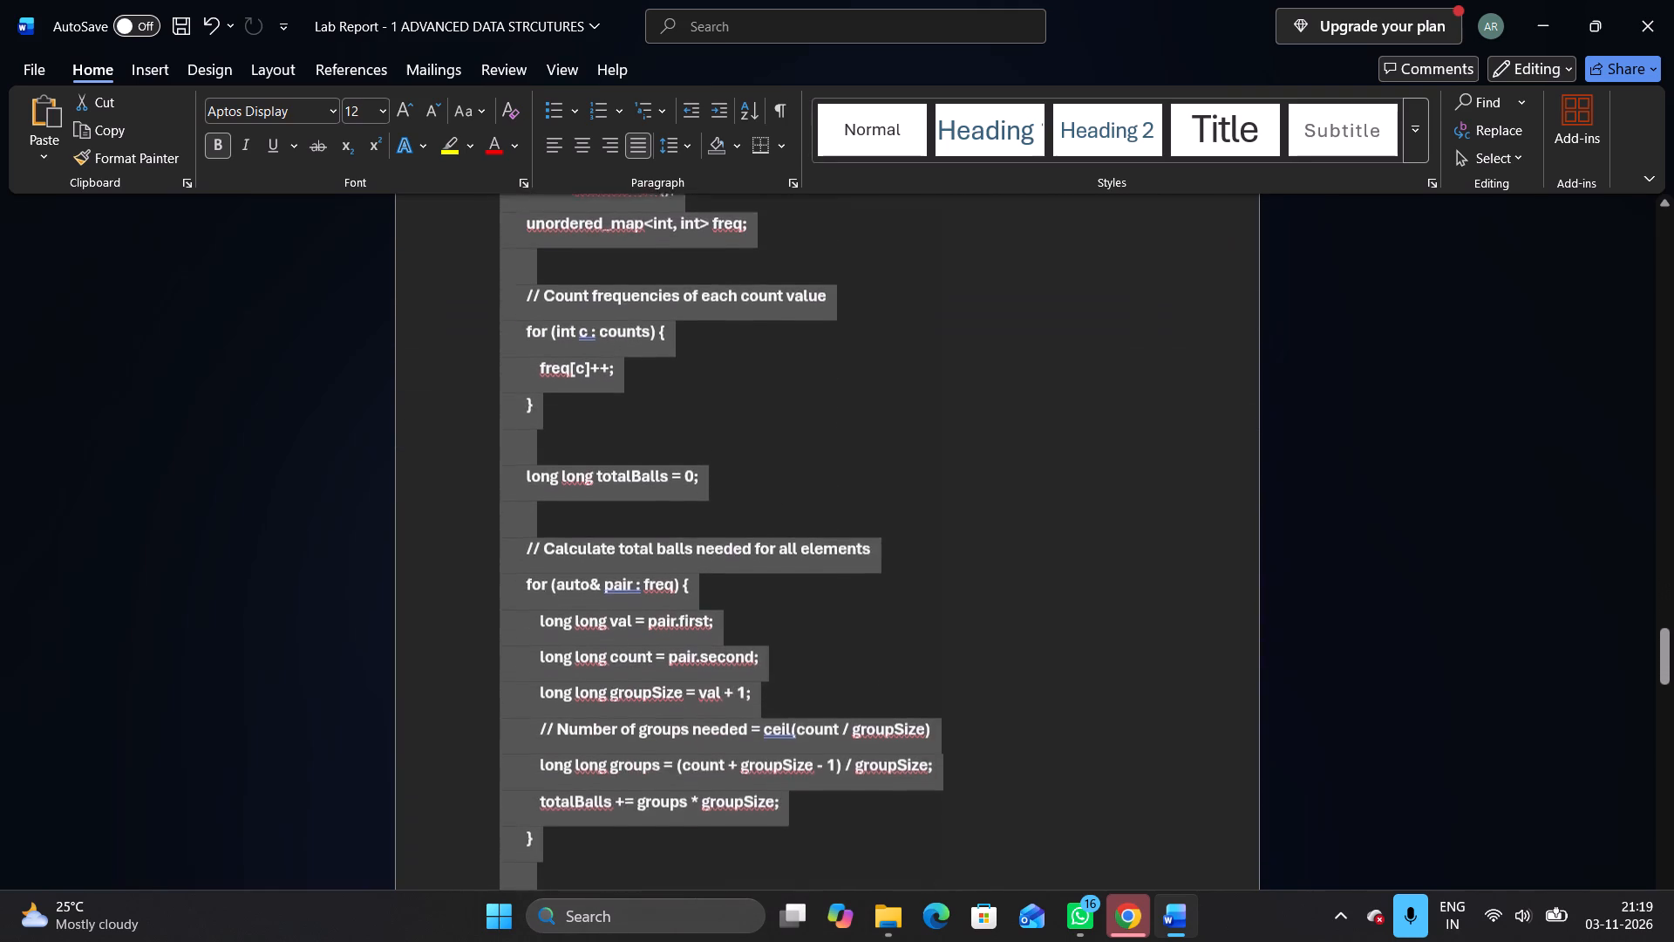
pyautogui.moveTo(774, 941); pyautogui.dragTo(771, 925)
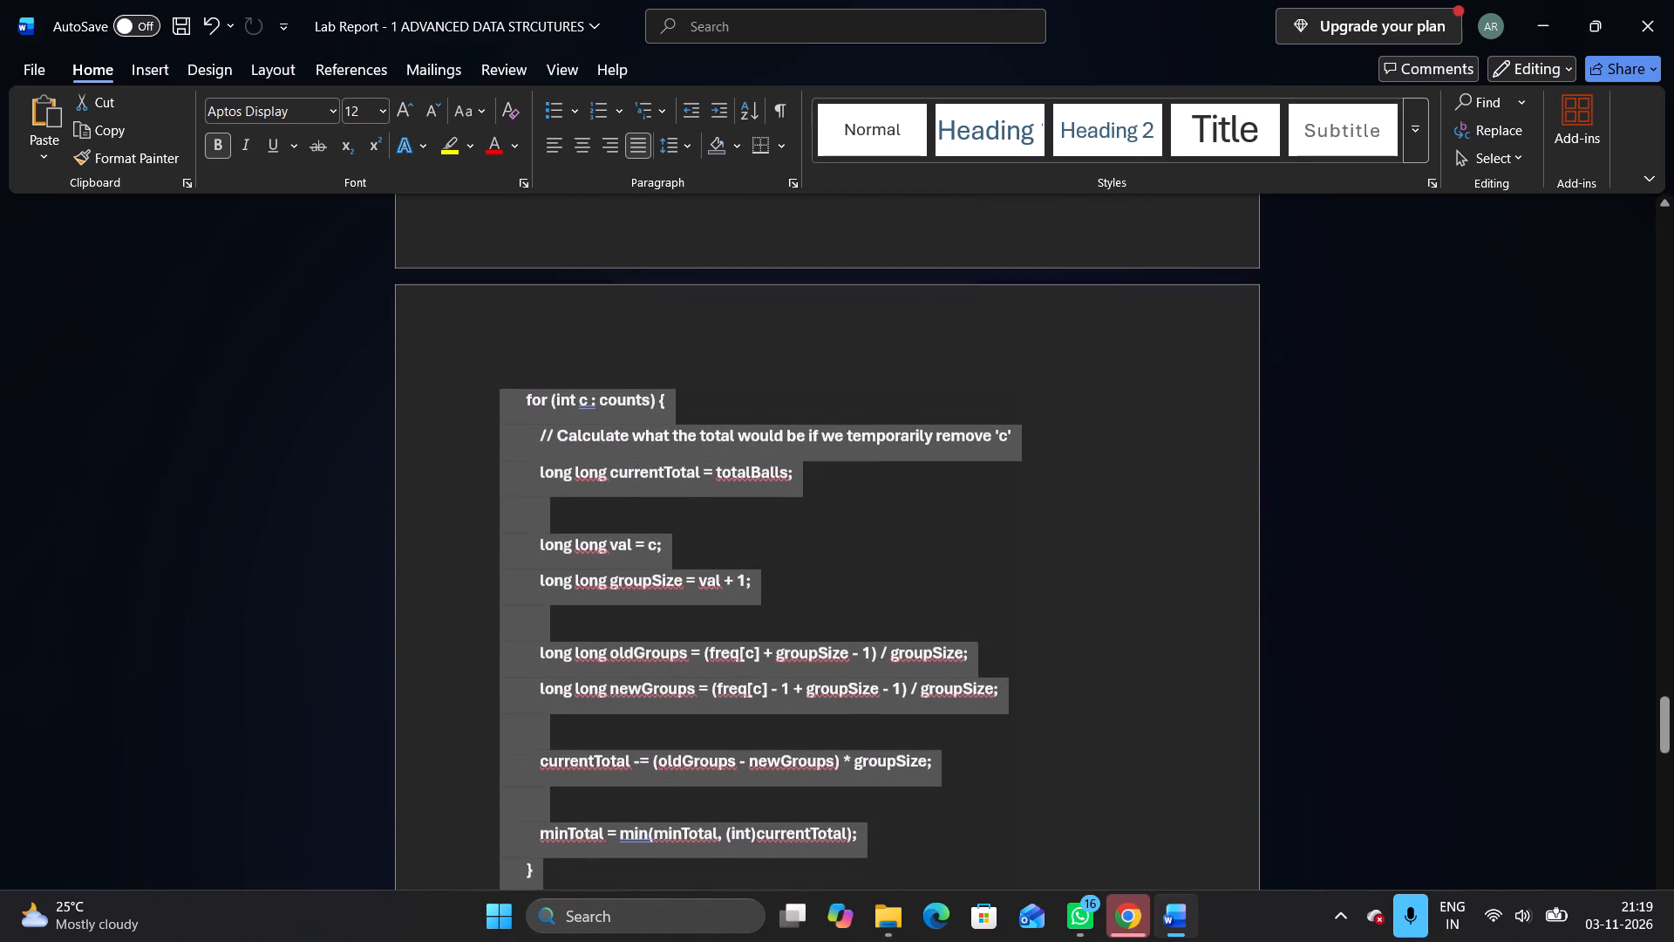
pyautogui.moveTo(771, 925); pyautogui.dragTo(751, 916)
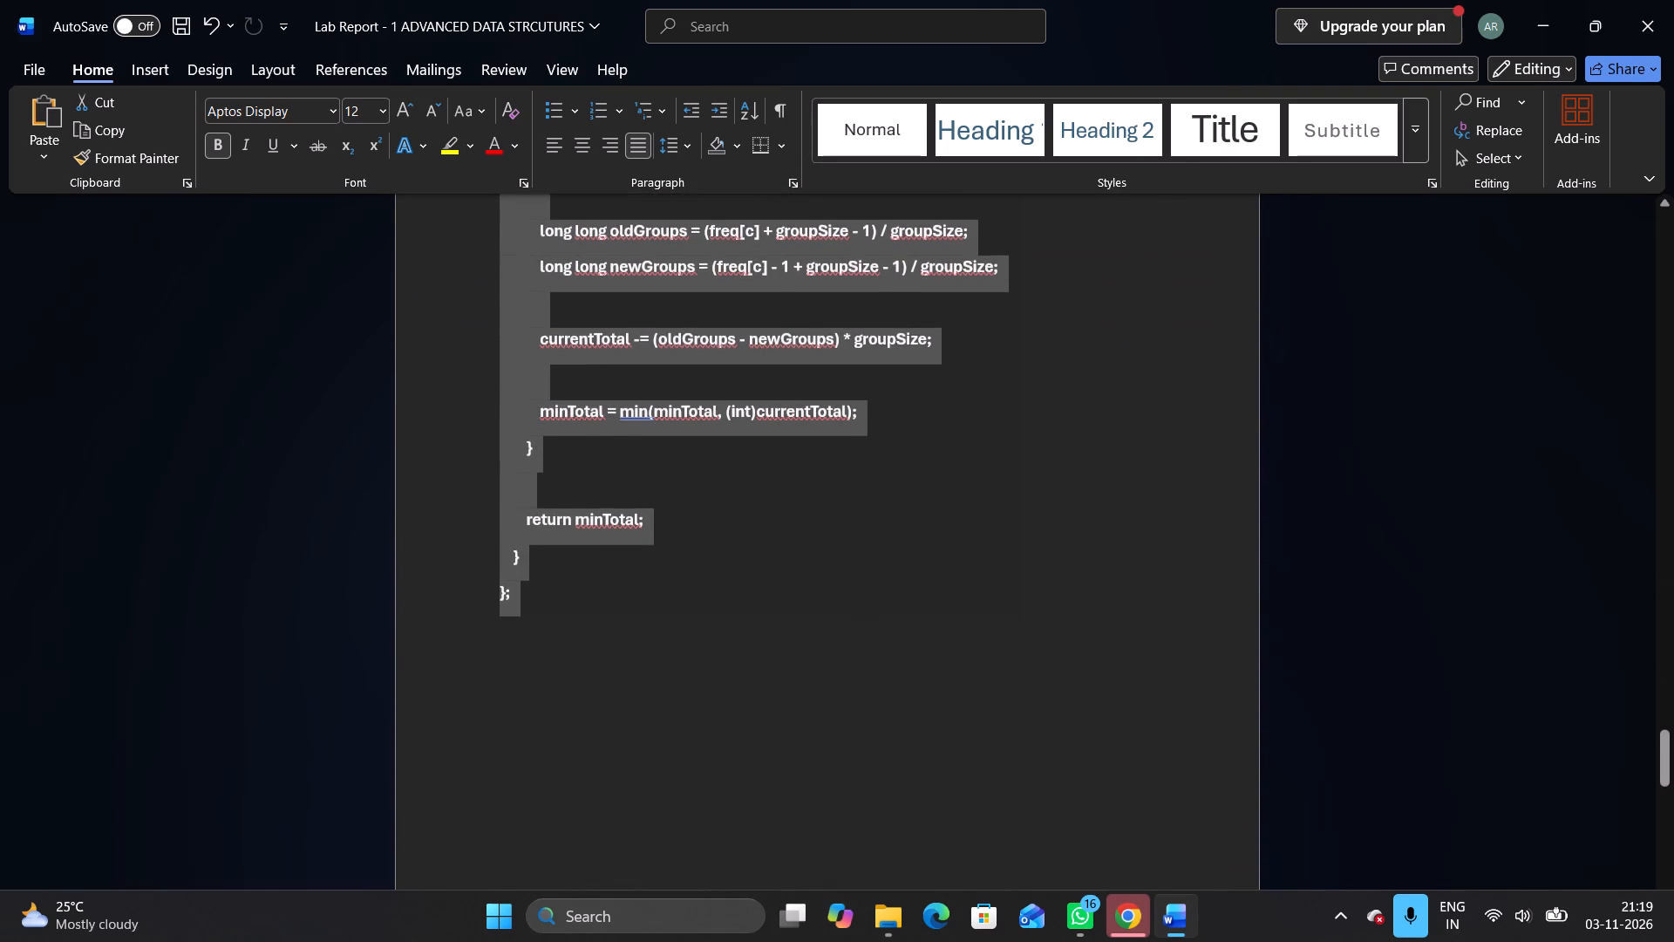
pyautogui.moveTo(751, 916); pyautogui.dragTo(666, 563)
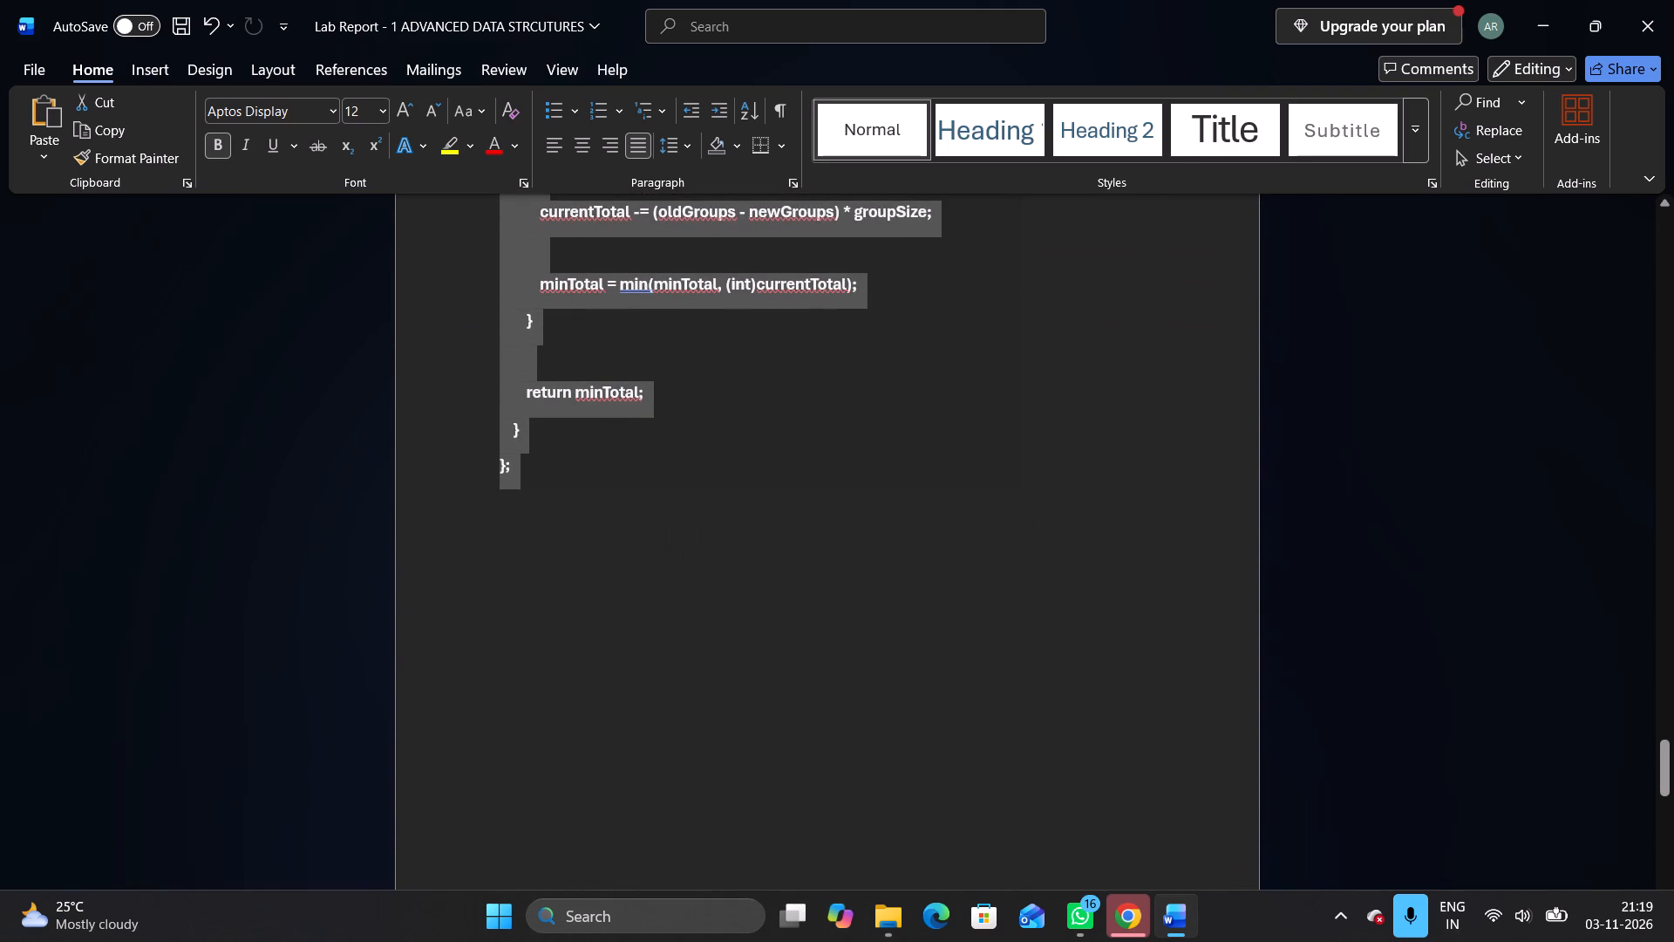
pyautogui.press('super+v')
pyautogui.scroll(-2, 666, 563)
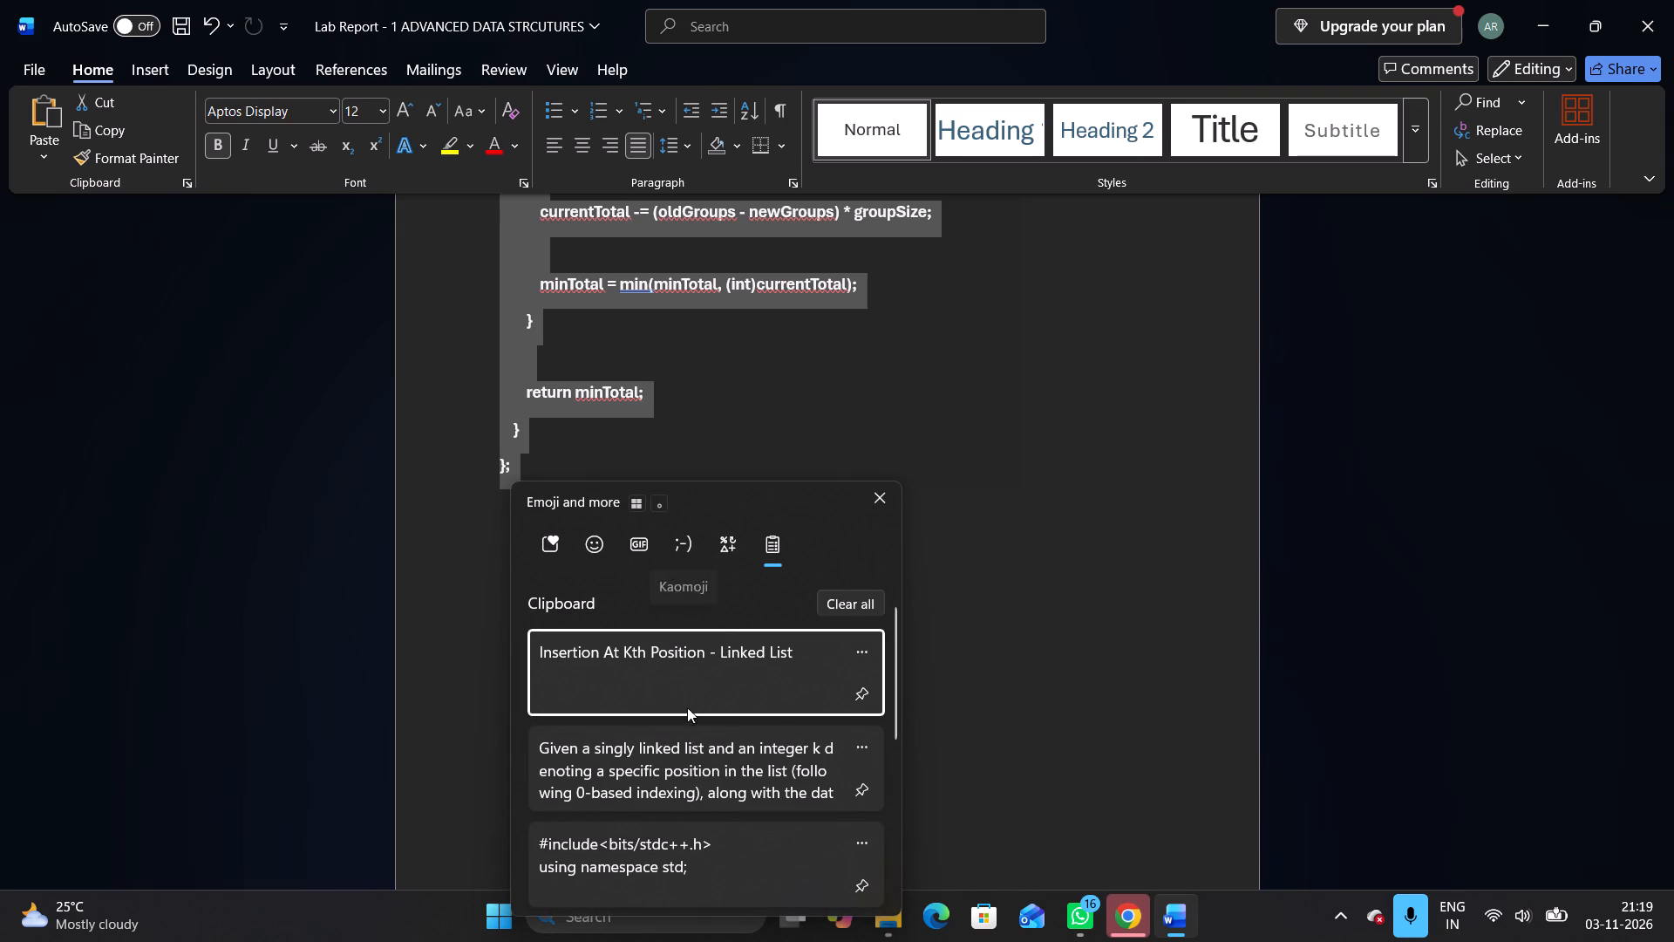
pyautogui.click(702, 859)
pyautogui.hotkey('ctrl', 'v')
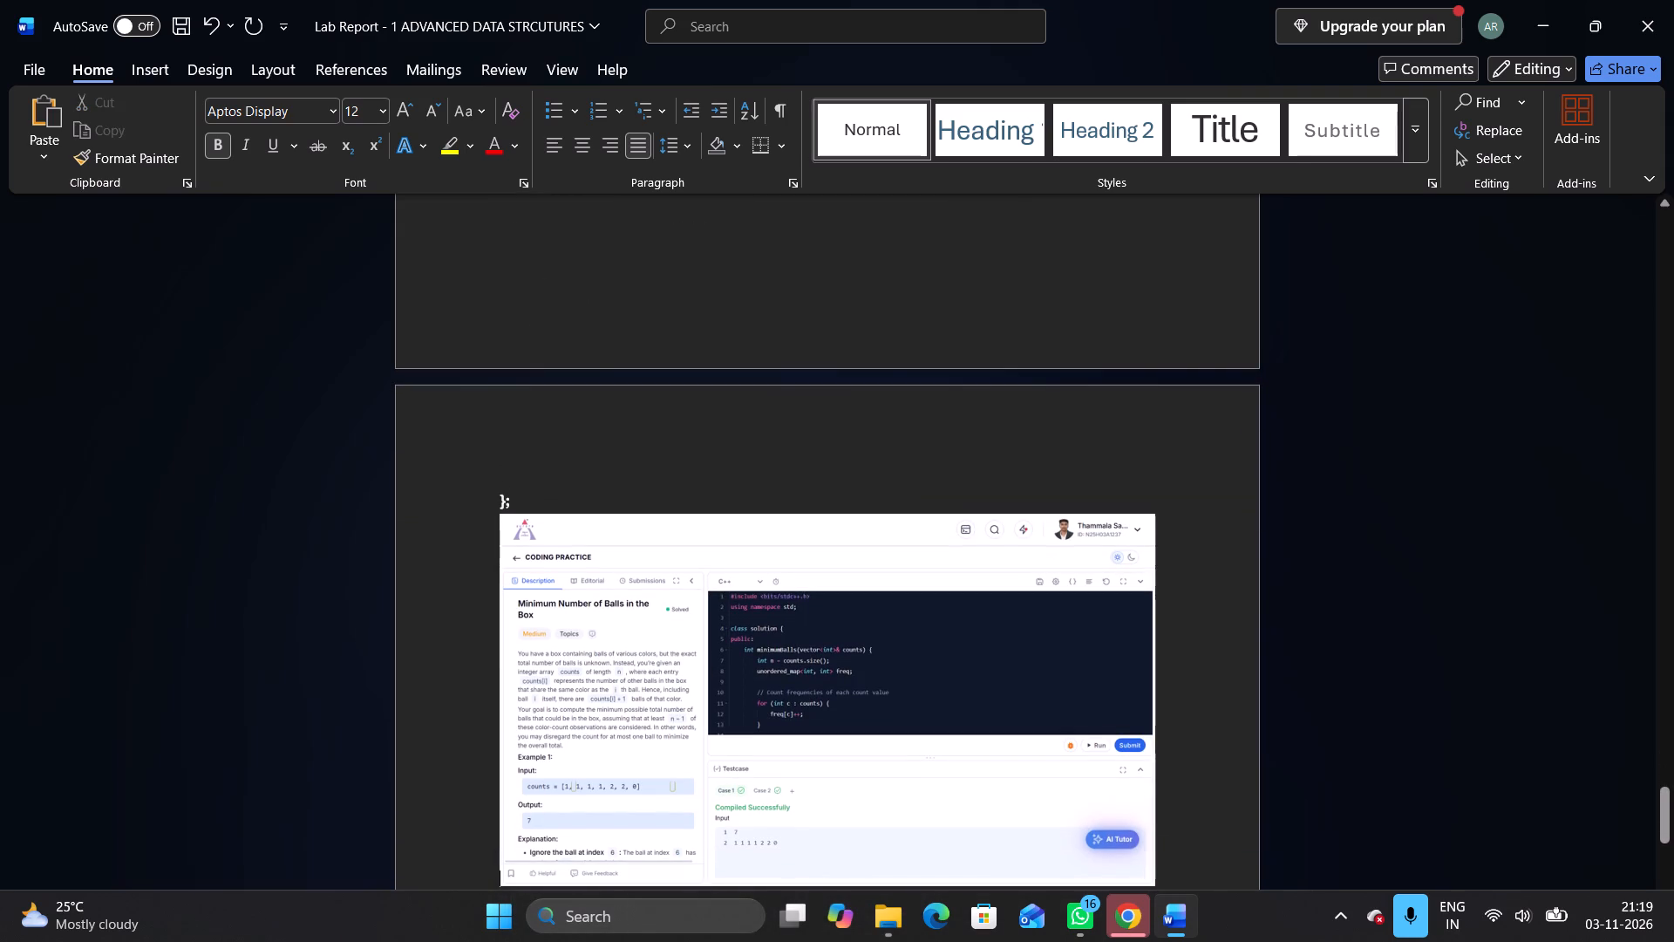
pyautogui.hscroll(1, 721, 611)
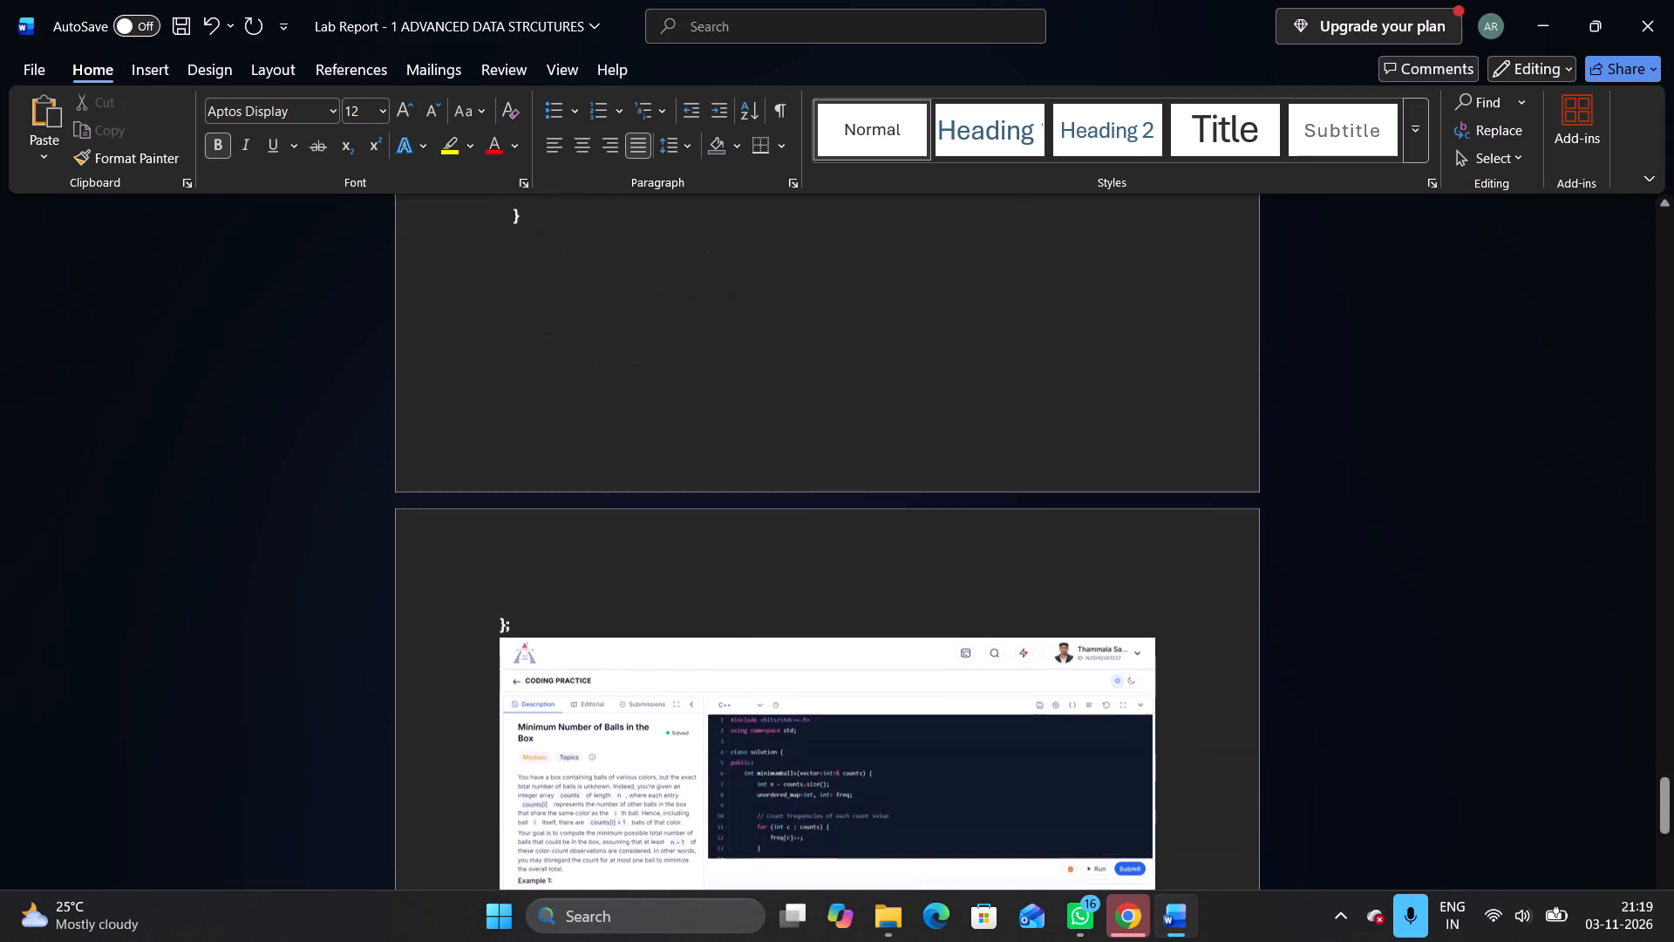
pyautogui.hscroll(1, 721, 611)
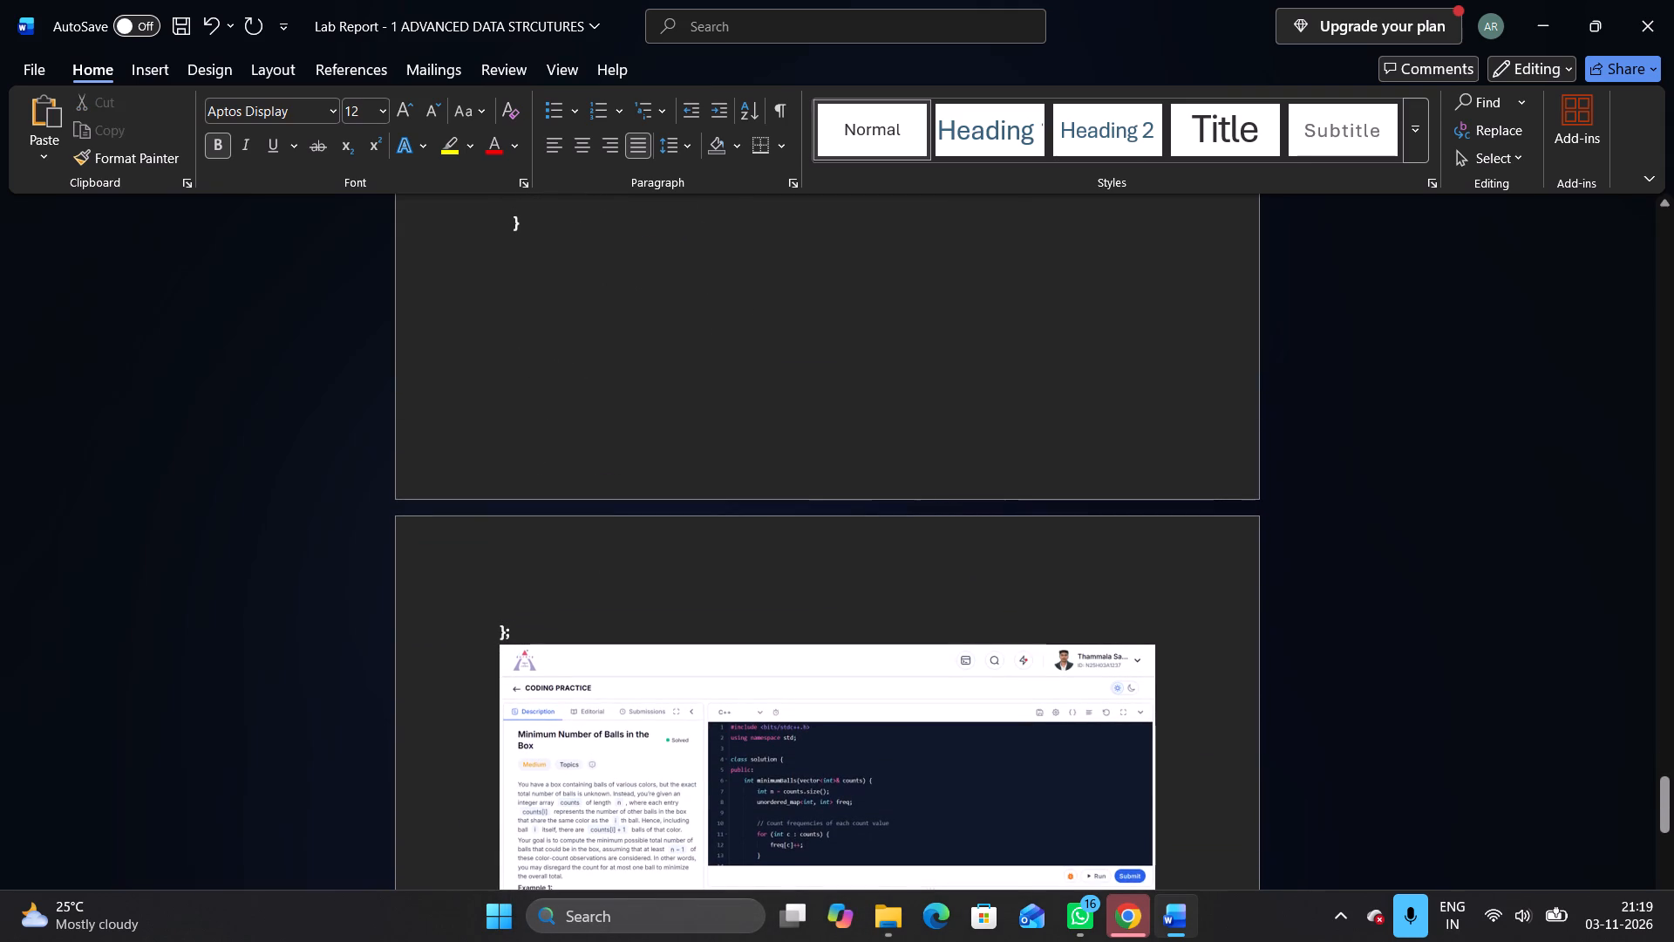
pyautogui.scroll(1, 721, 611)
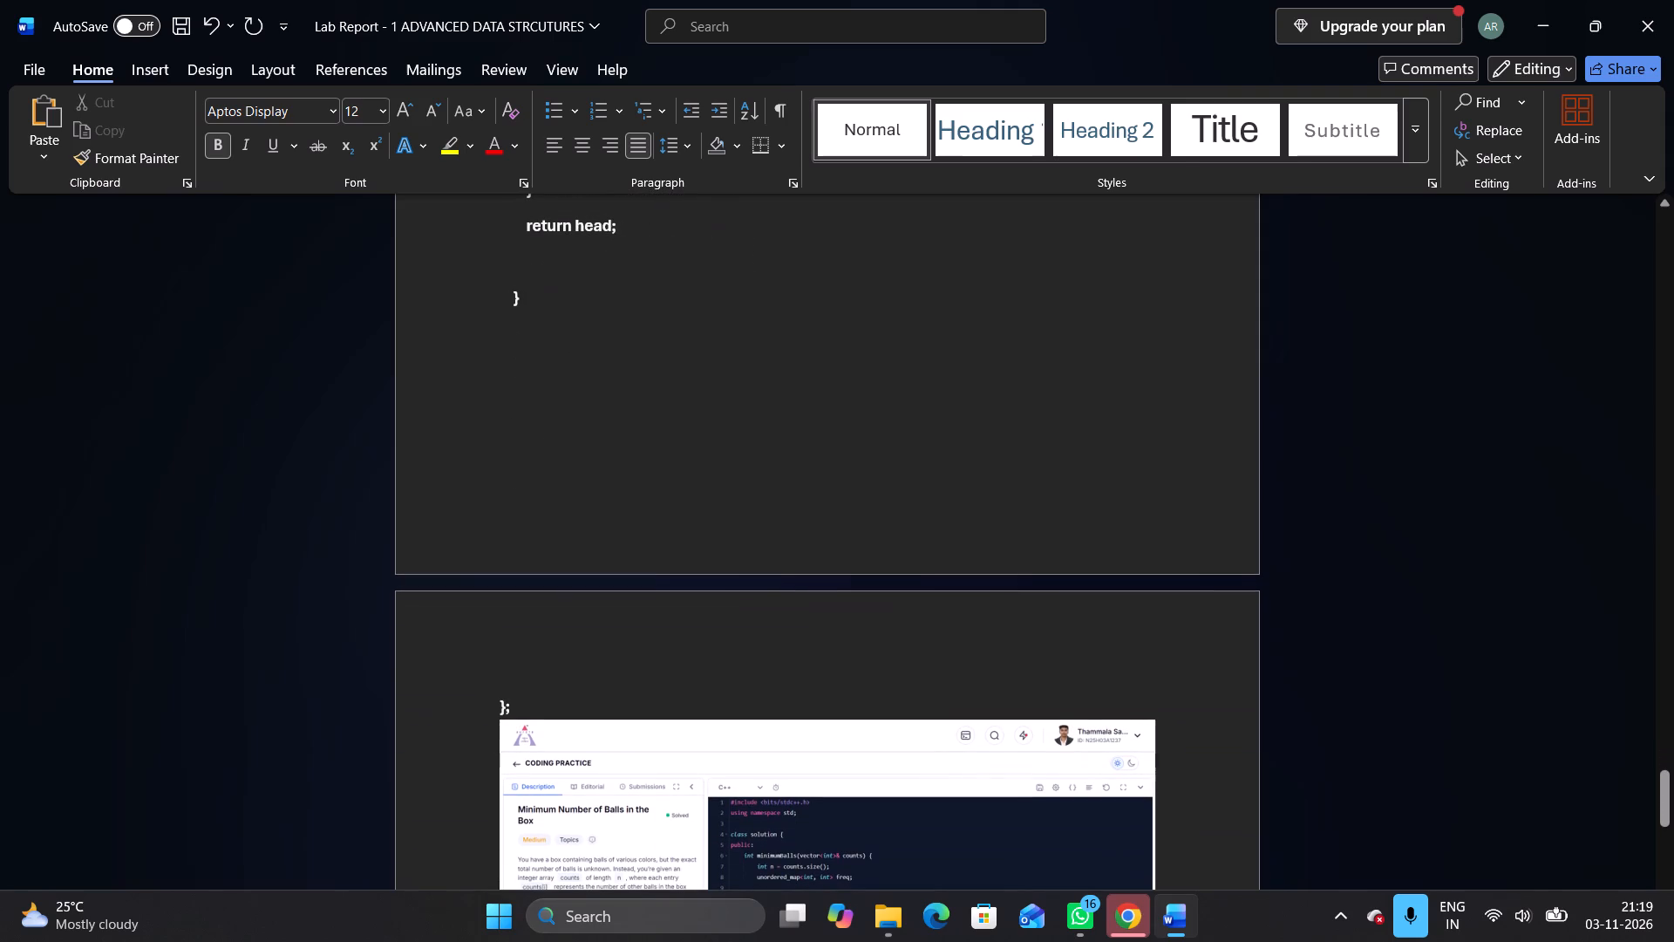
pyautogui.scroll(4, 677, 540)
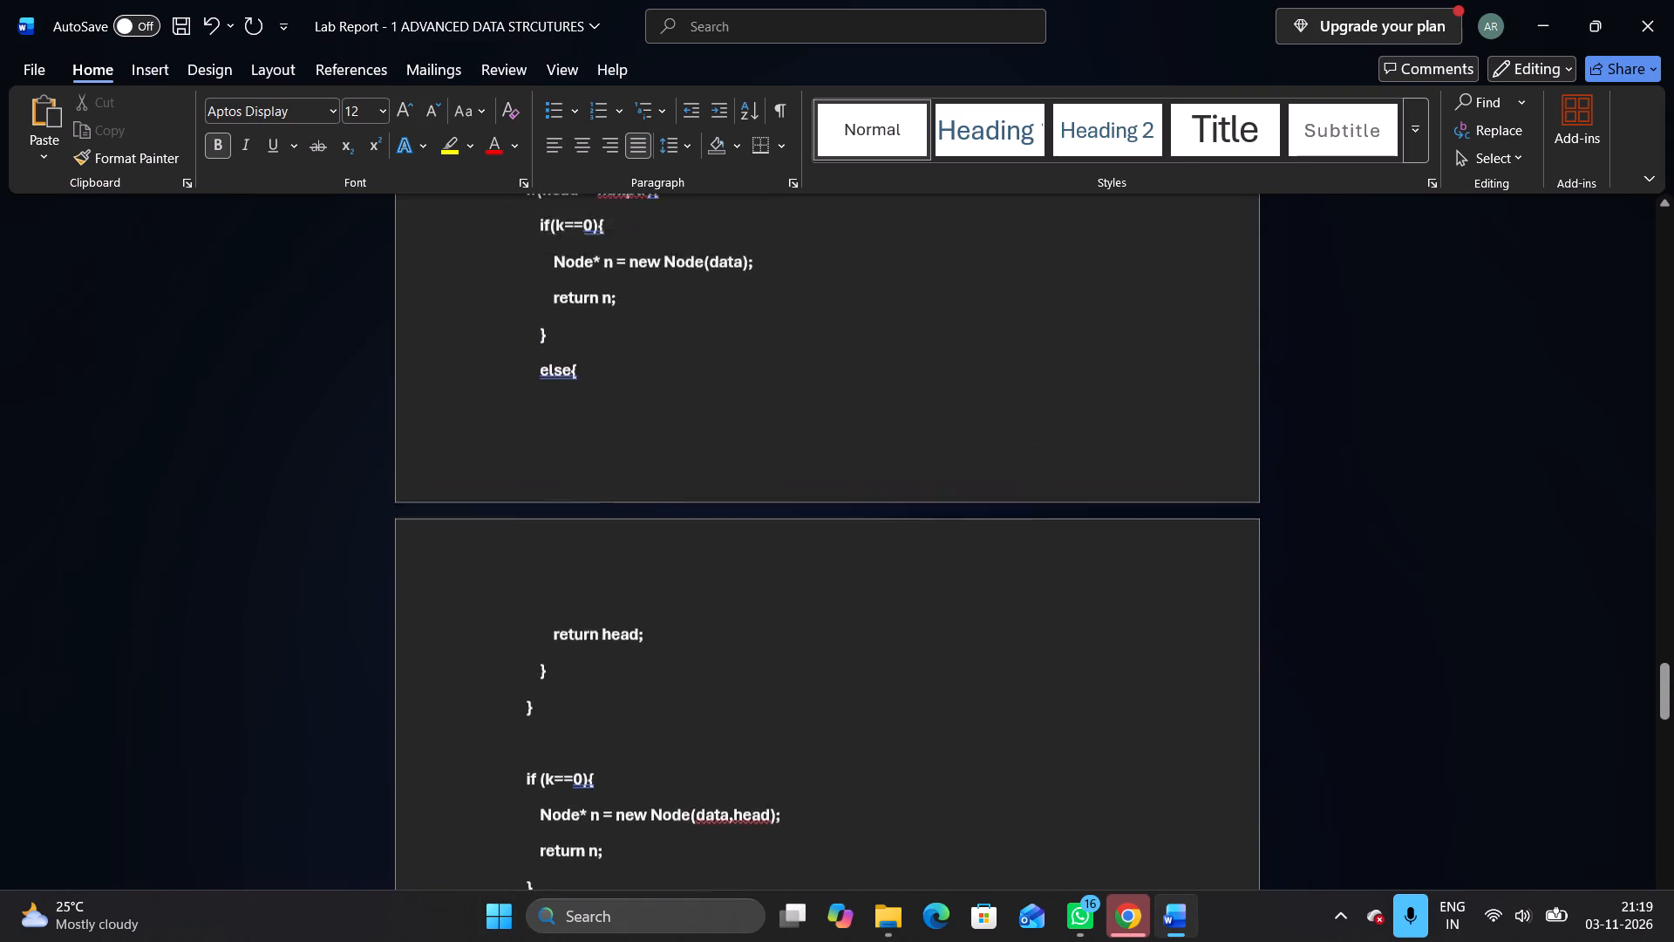
pyautogui.scroll(5, 677, 540)
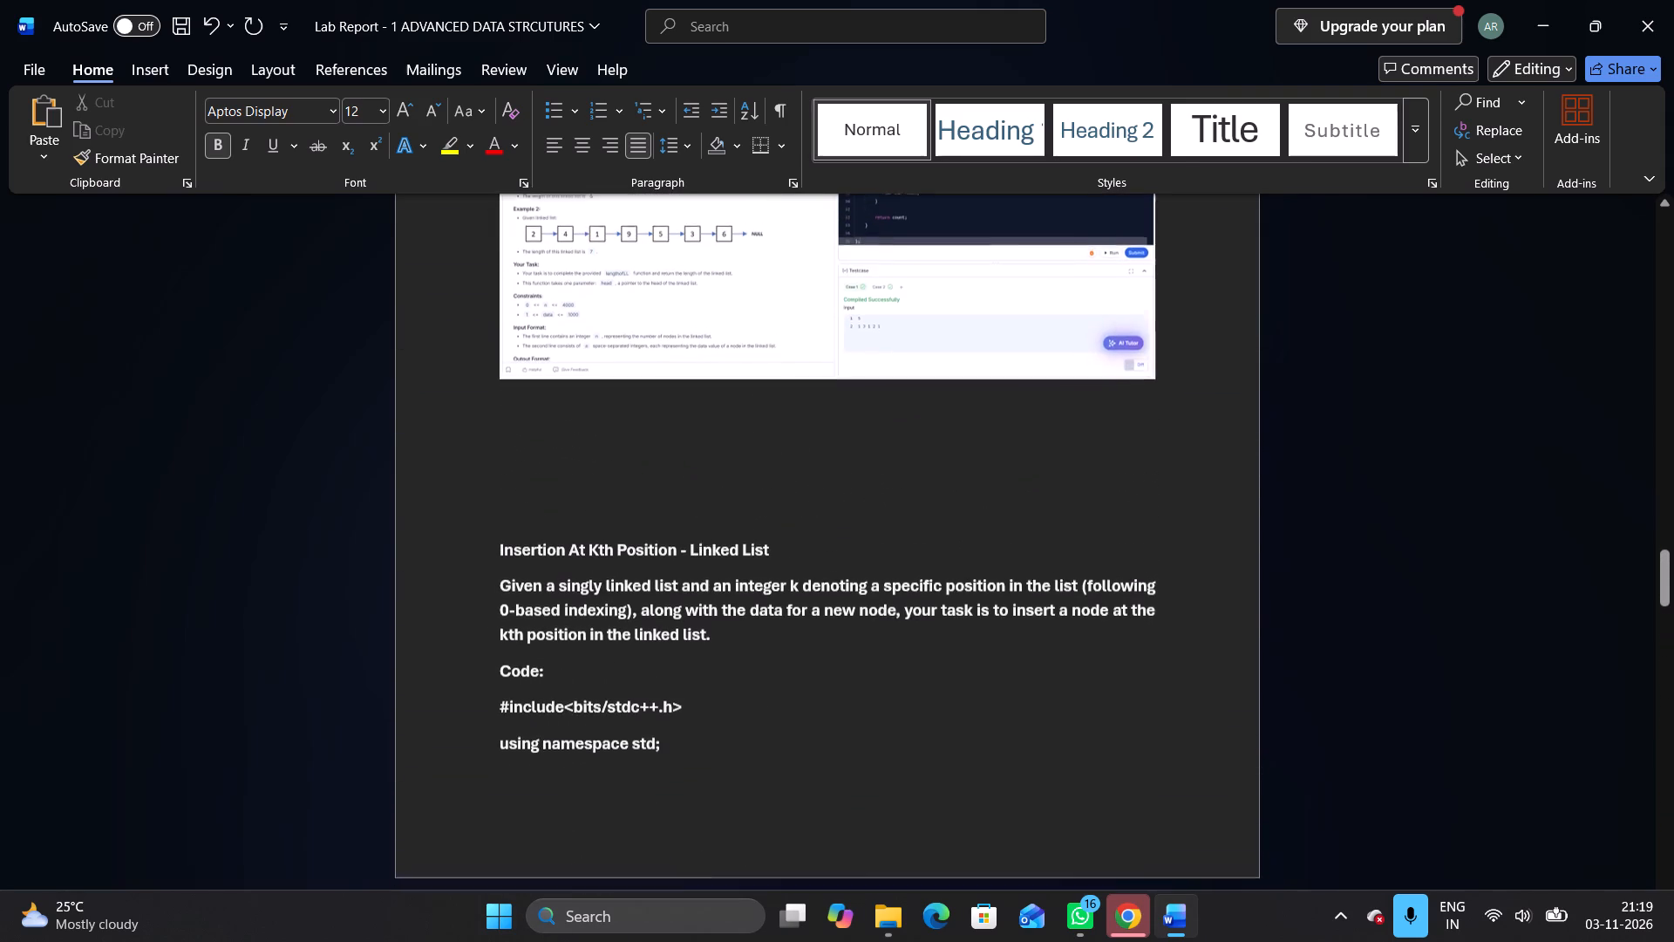
pyautogui.scroll(2, 677, 540)
pyautogui.click(662, 490)
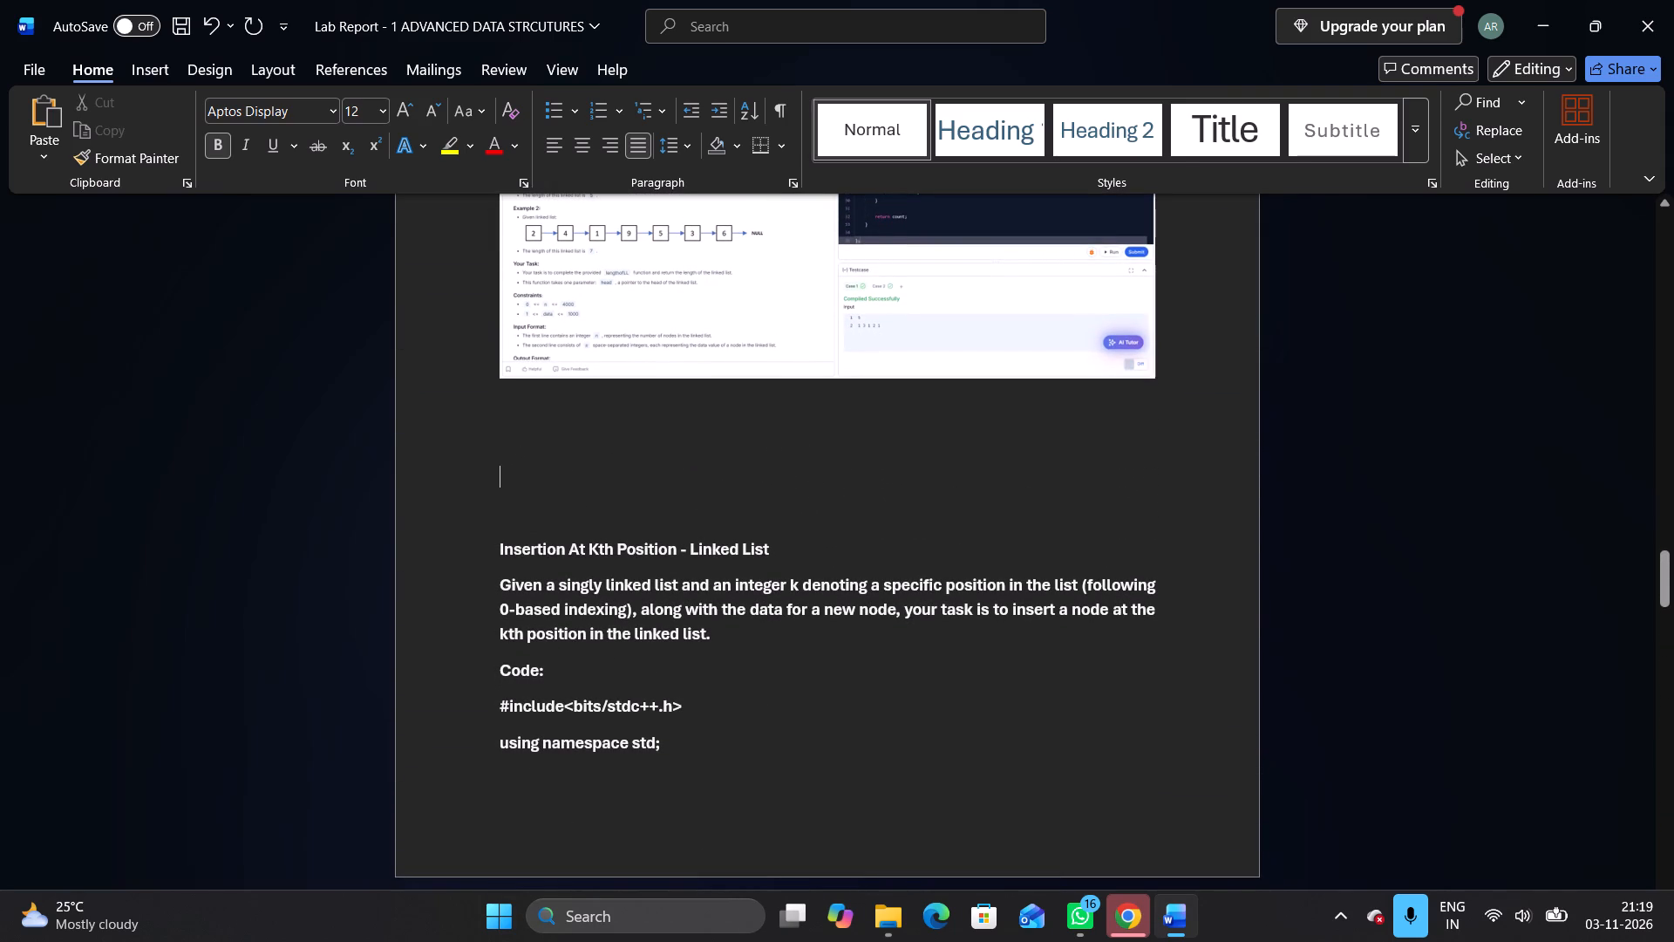
pyautogui.press('BackSpace')
pyautogui.press('BackSpace')
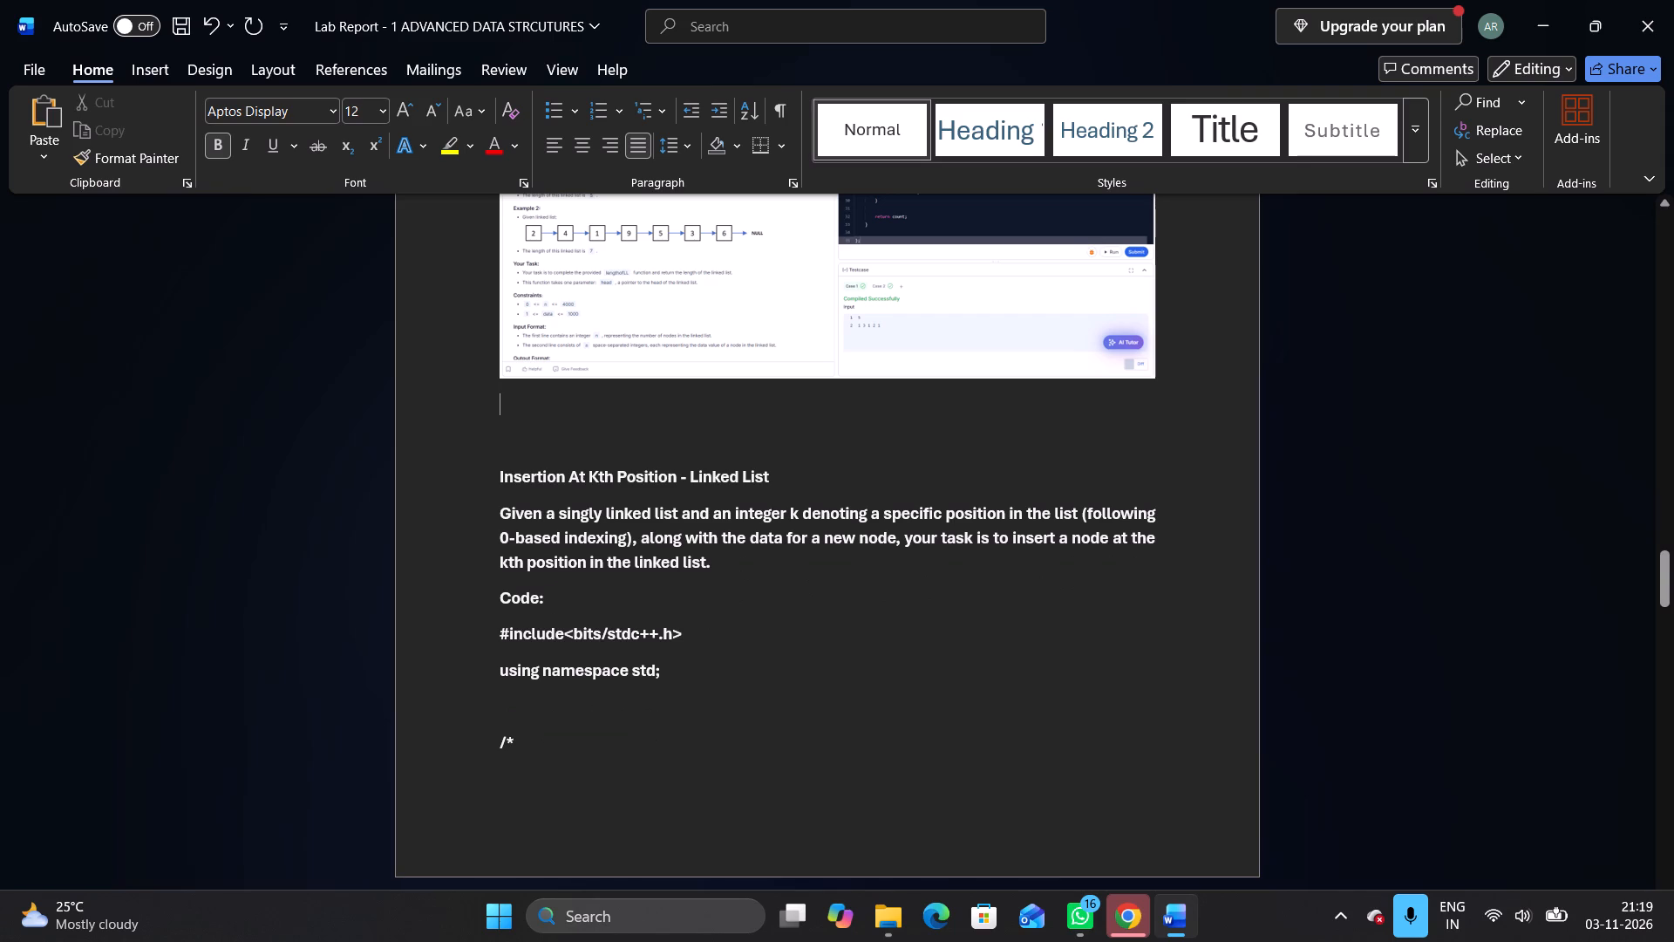
pyautogui.scroll(-2, 677, 694)
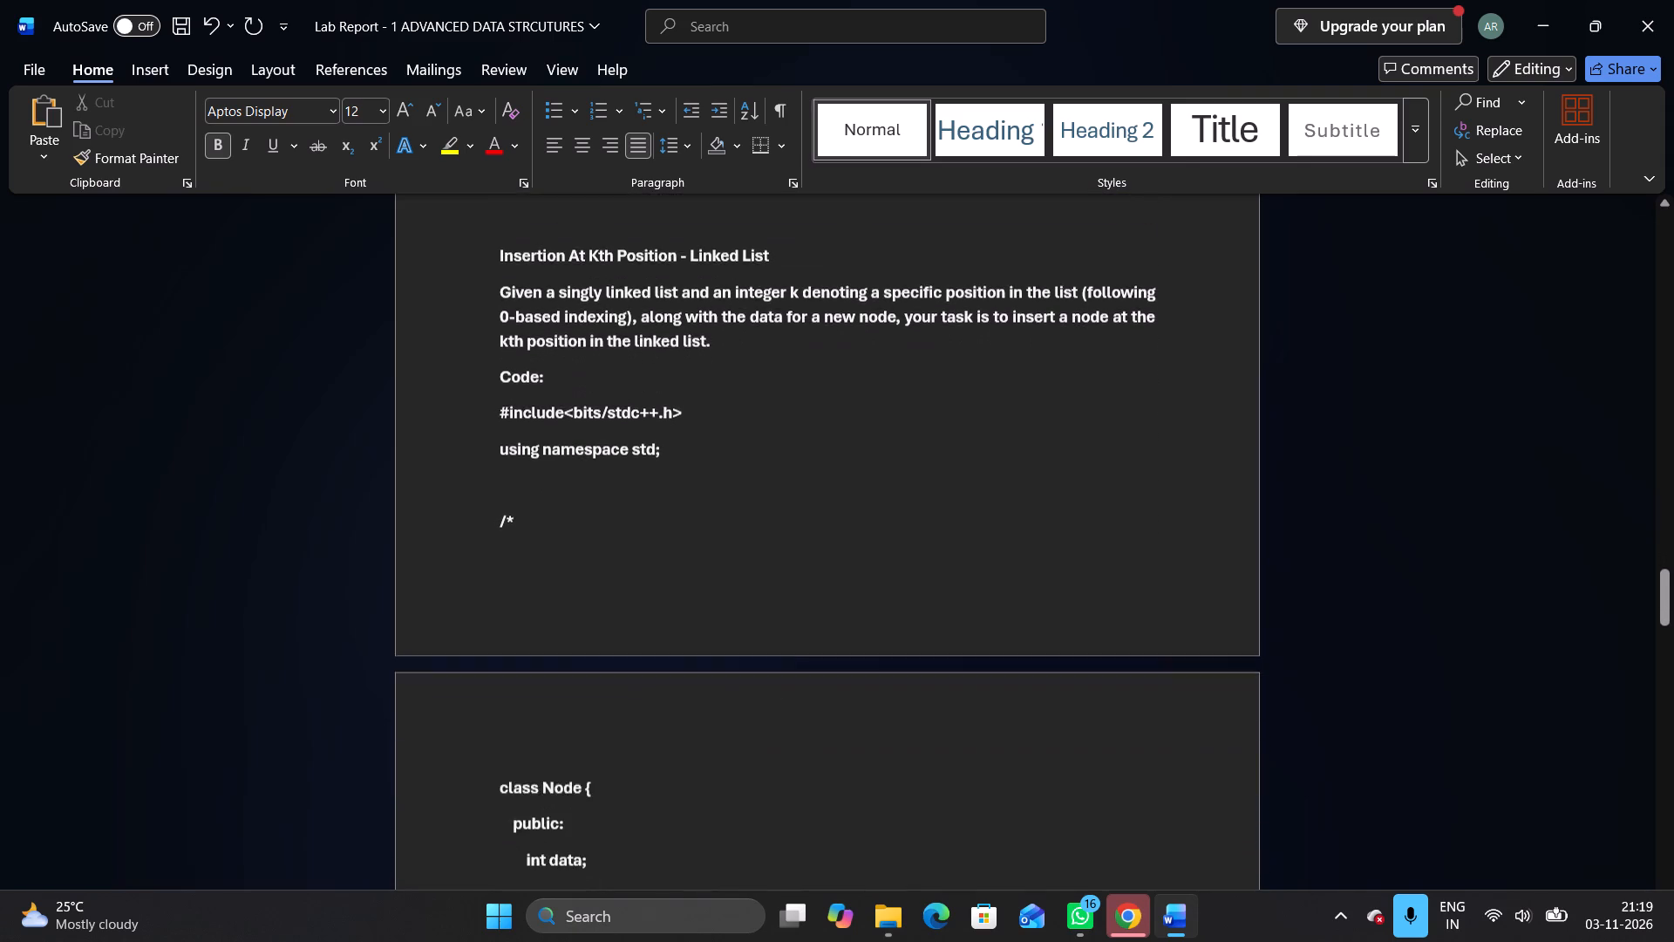
pyautogui.scroll(-3, 677, 694)
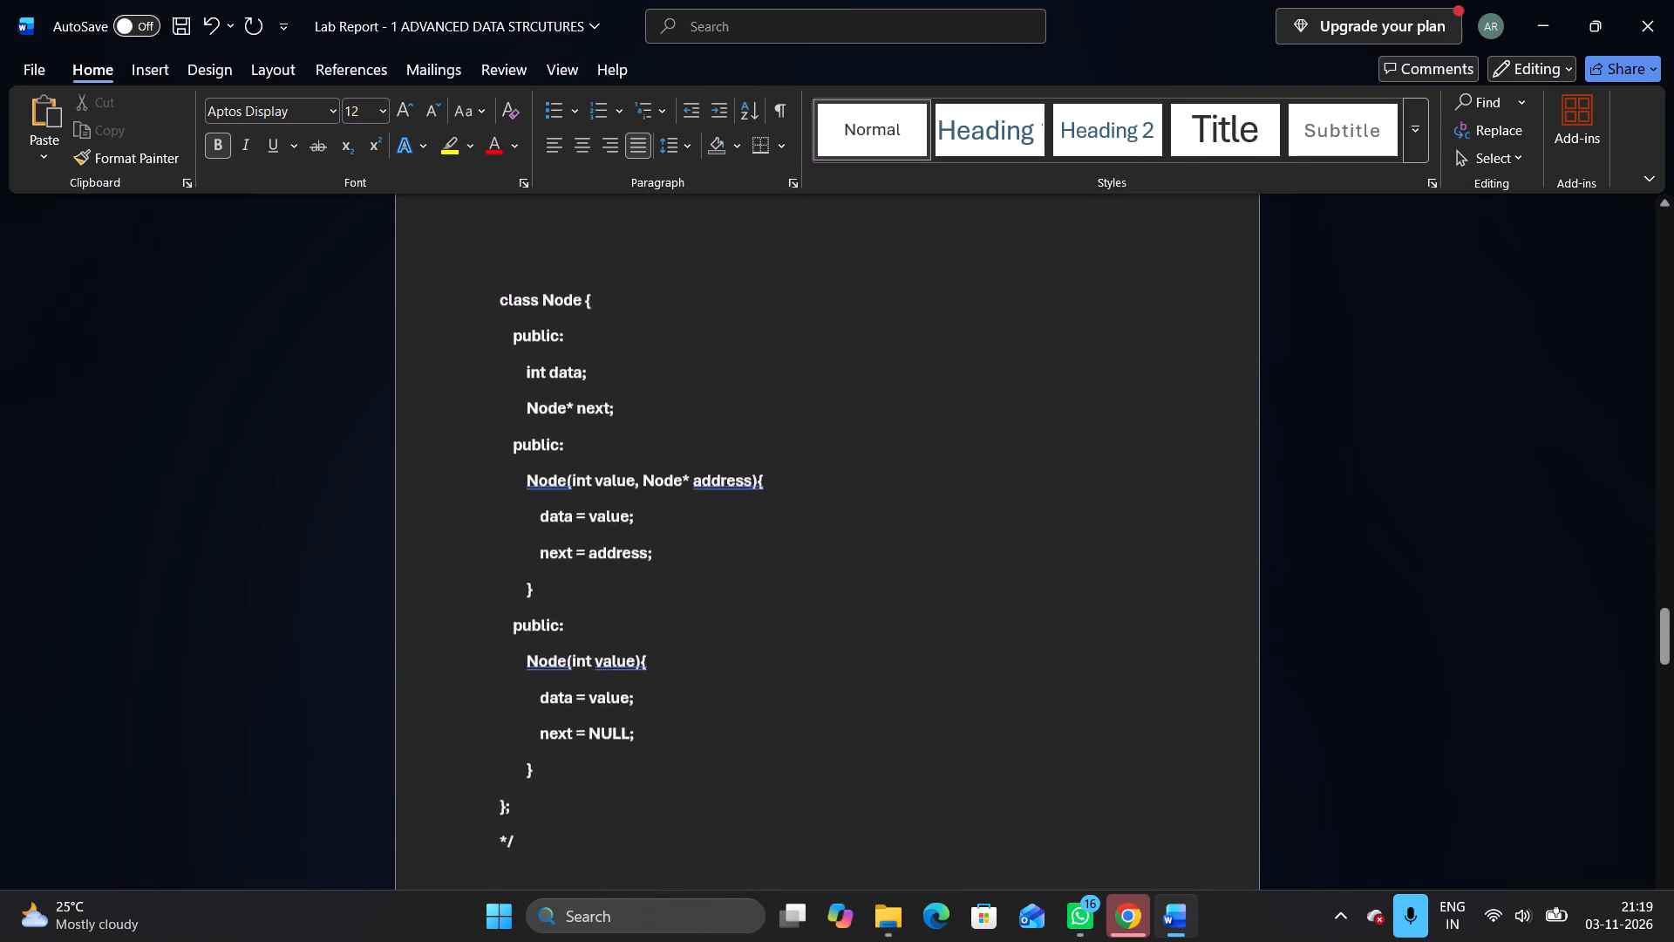
pyautogui.scroll(-3, 677, 694)
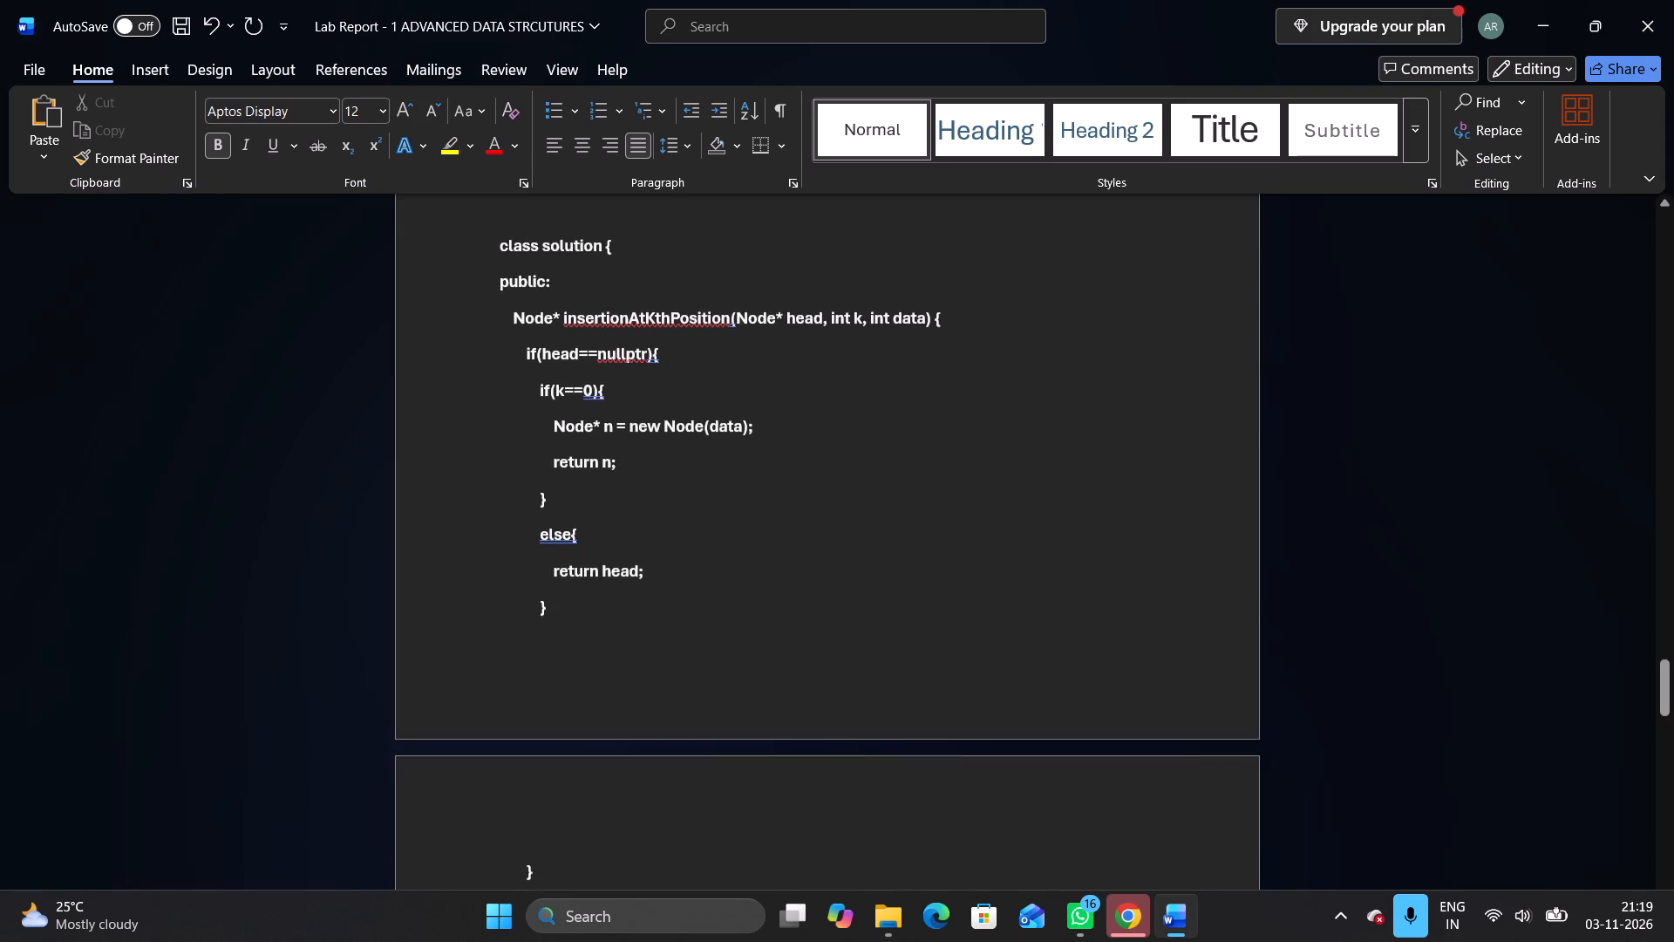
pyautogui.scroll(-1, 677, 694)
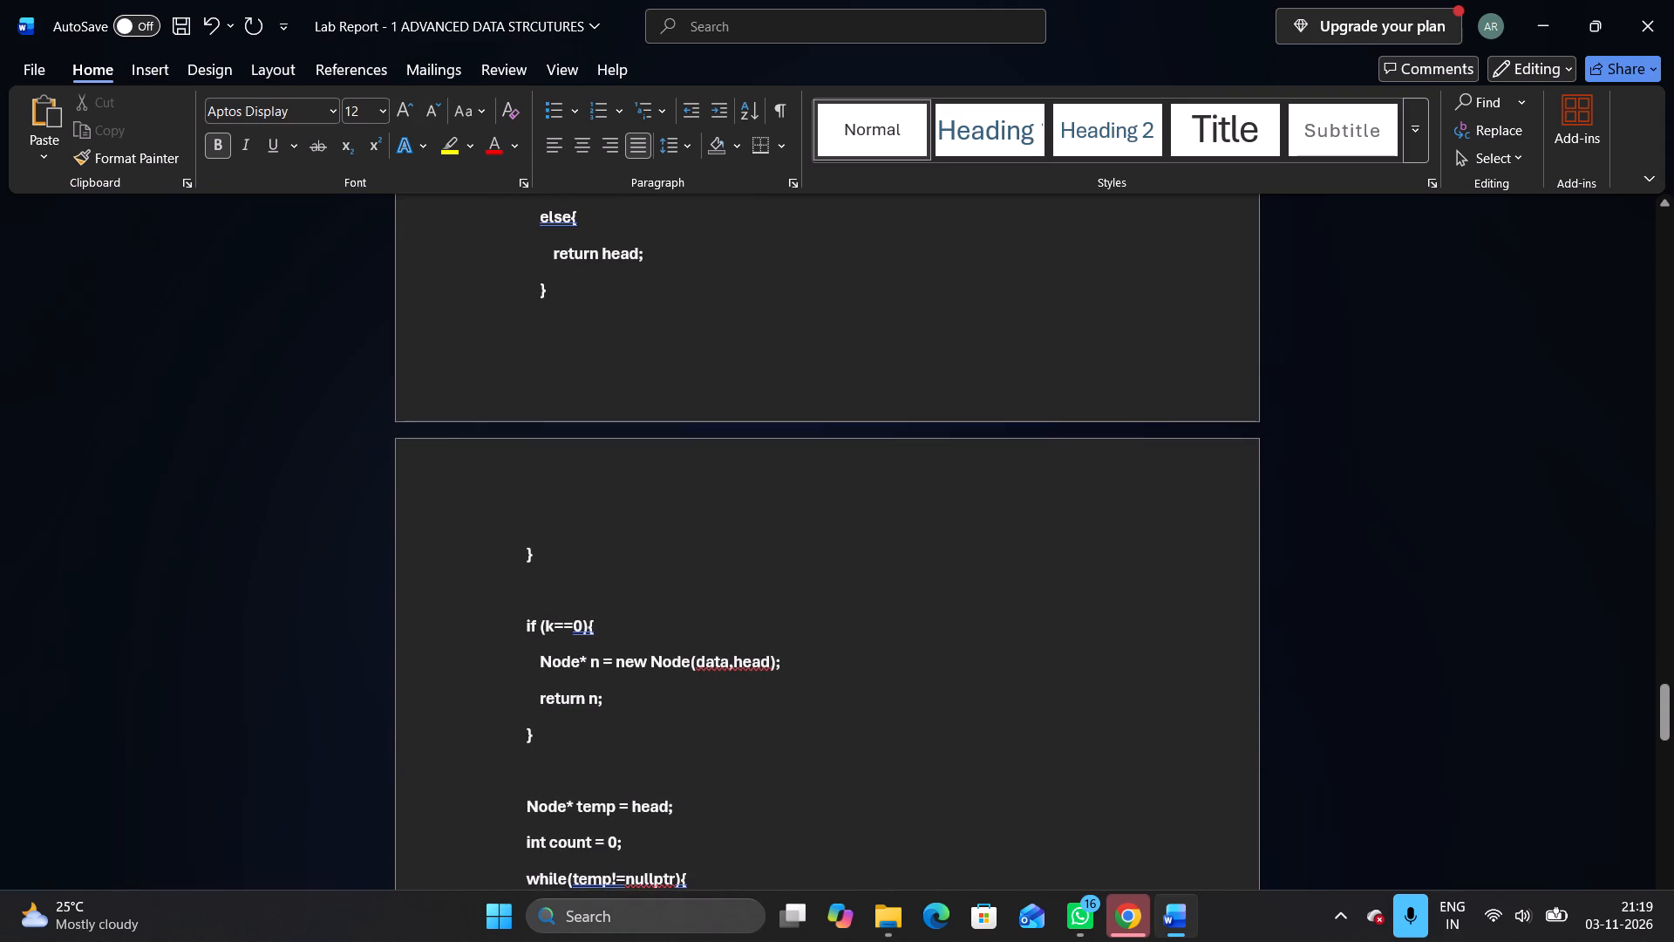
# Remove the blank line above "if (k==0){" in the pasted code, keeping the closing brace before it.
pyautogui.click(622, 584)
pyautogui.press('BackSpace')
pyautogui.press('BackSpace')
pyautogui.press('BackSpace')
pyautogui.press('BackSpace')
pyautogui.press('BackSpace')
pyautogui.press('BackSpace')
pyautogui.press('BackSpace')
pyautogui.press('BackSpace')
pyautogui.press('BackSpace')
pyautogui.press('BackSpace')
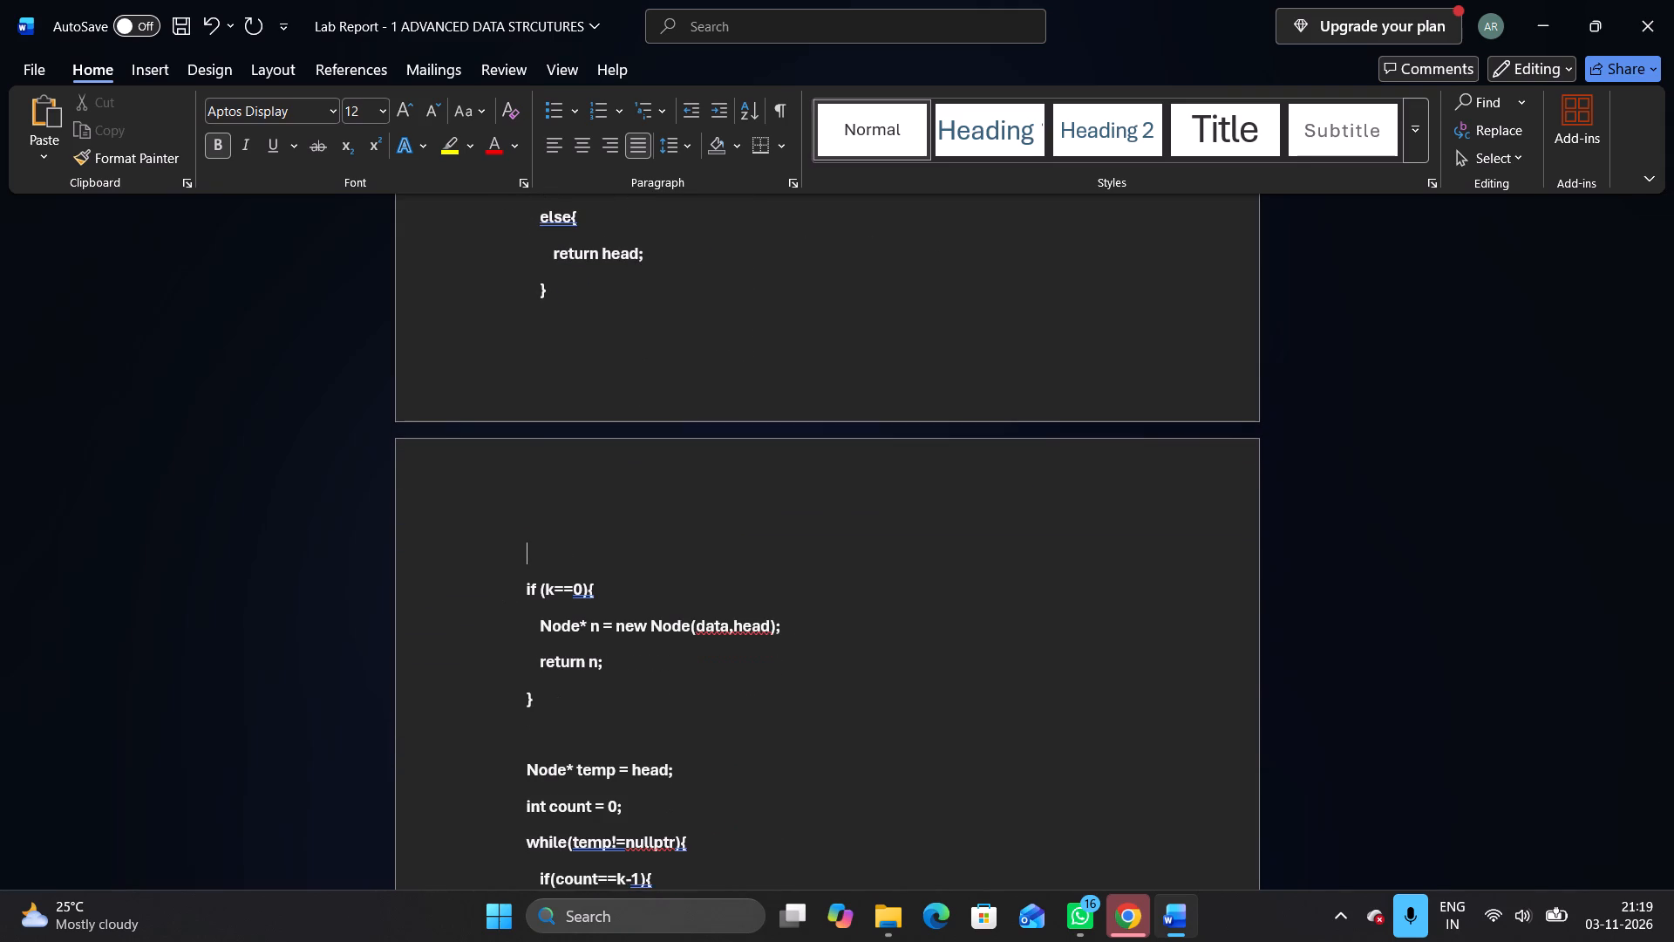
pyautogui.hotkey('ctrl', 'z')
pyautogui.click(591, 729)
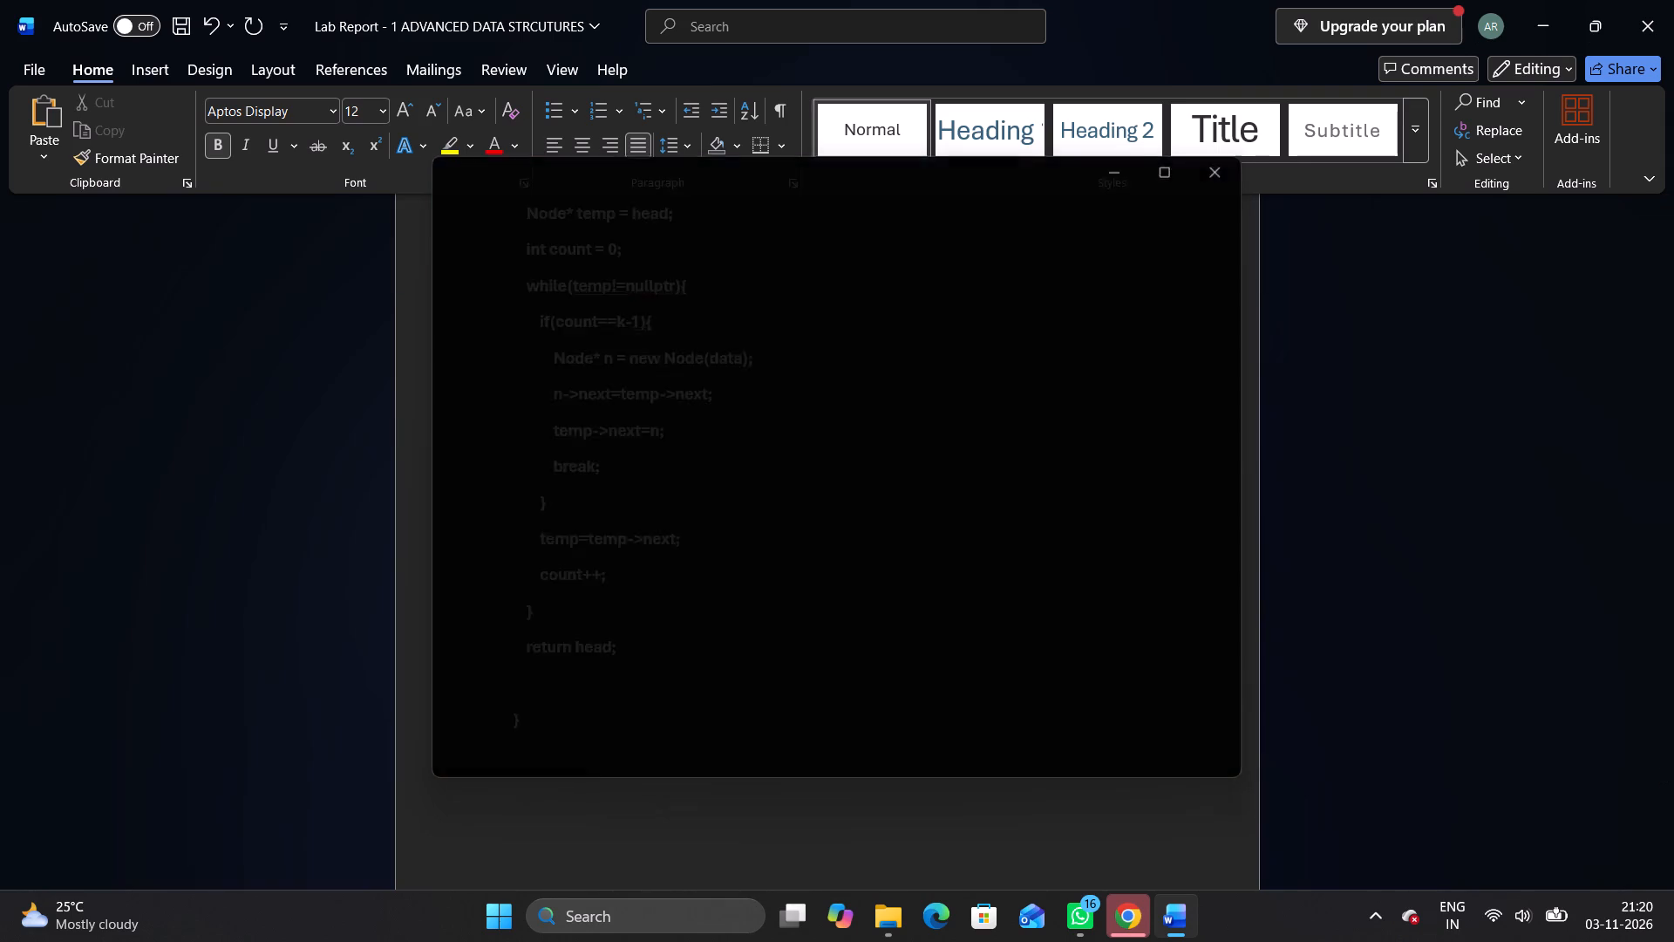
pyautogui.press('BackSpace')
pyautogui.press('BackSpace')
pyautogui.press('BackSpace')
pyautogui.press('BackSpace')
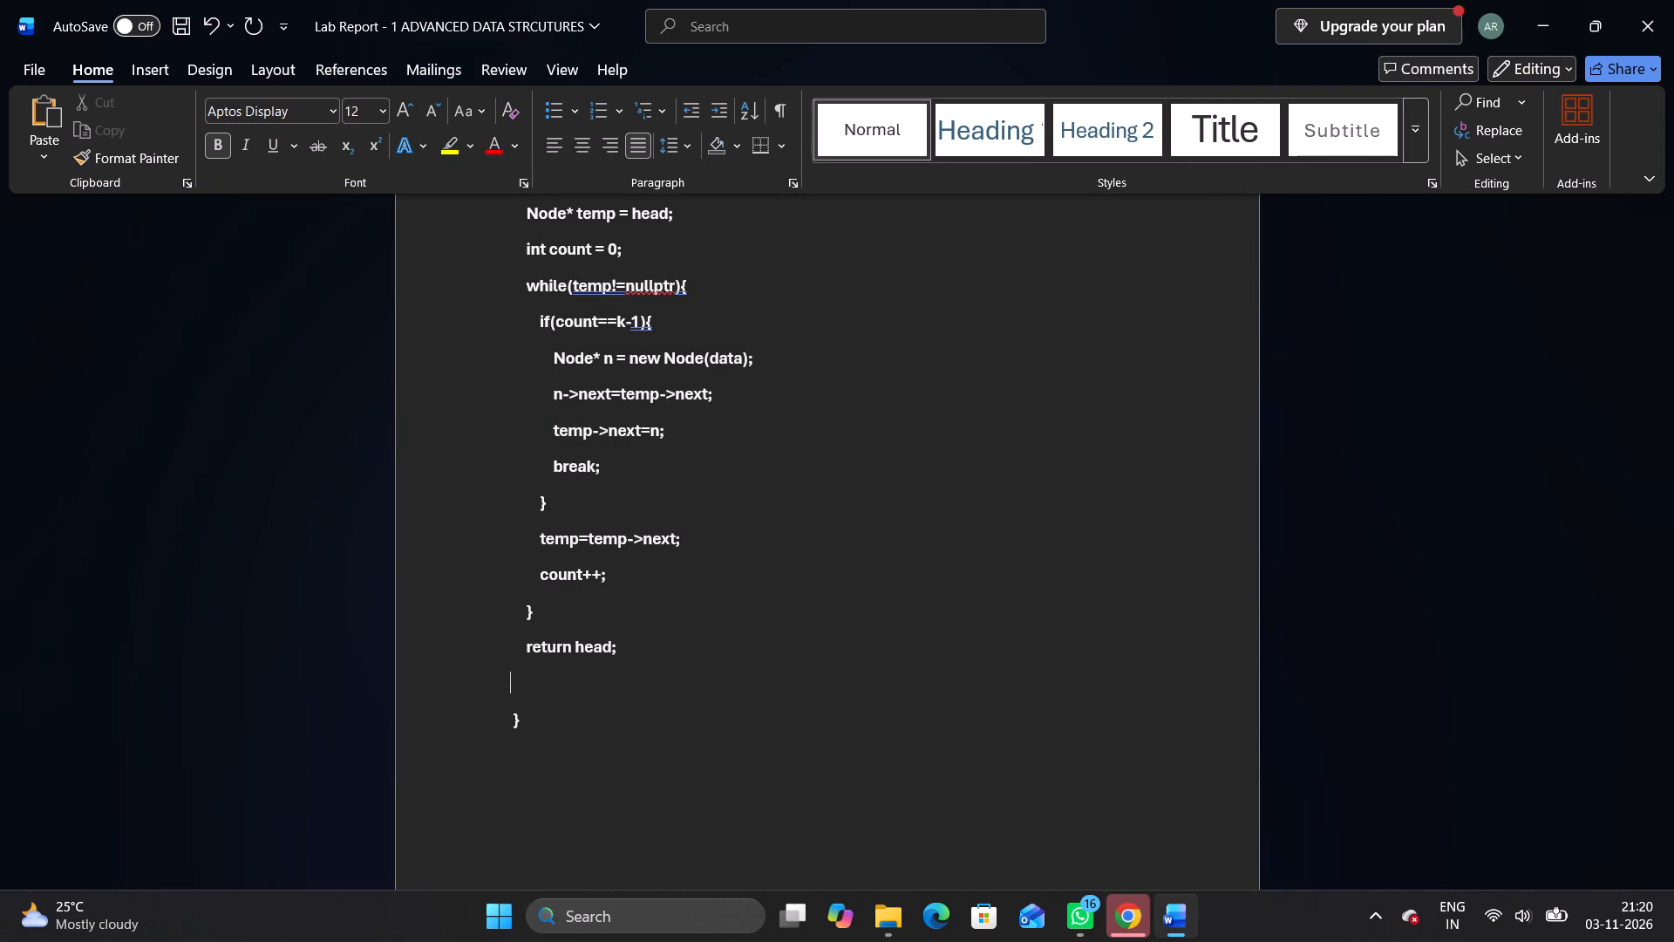
pyautogui.press('BackSpace')
pyautogui.press('BackSpace')
pyautogui.press('BackSpace')
pyautogui.press('BackSpace')
# Close the gap between the end of the insertion function and the final "};" above the old coding-practice screenshot.
pyautogui.scroll(-3, 955, 640)
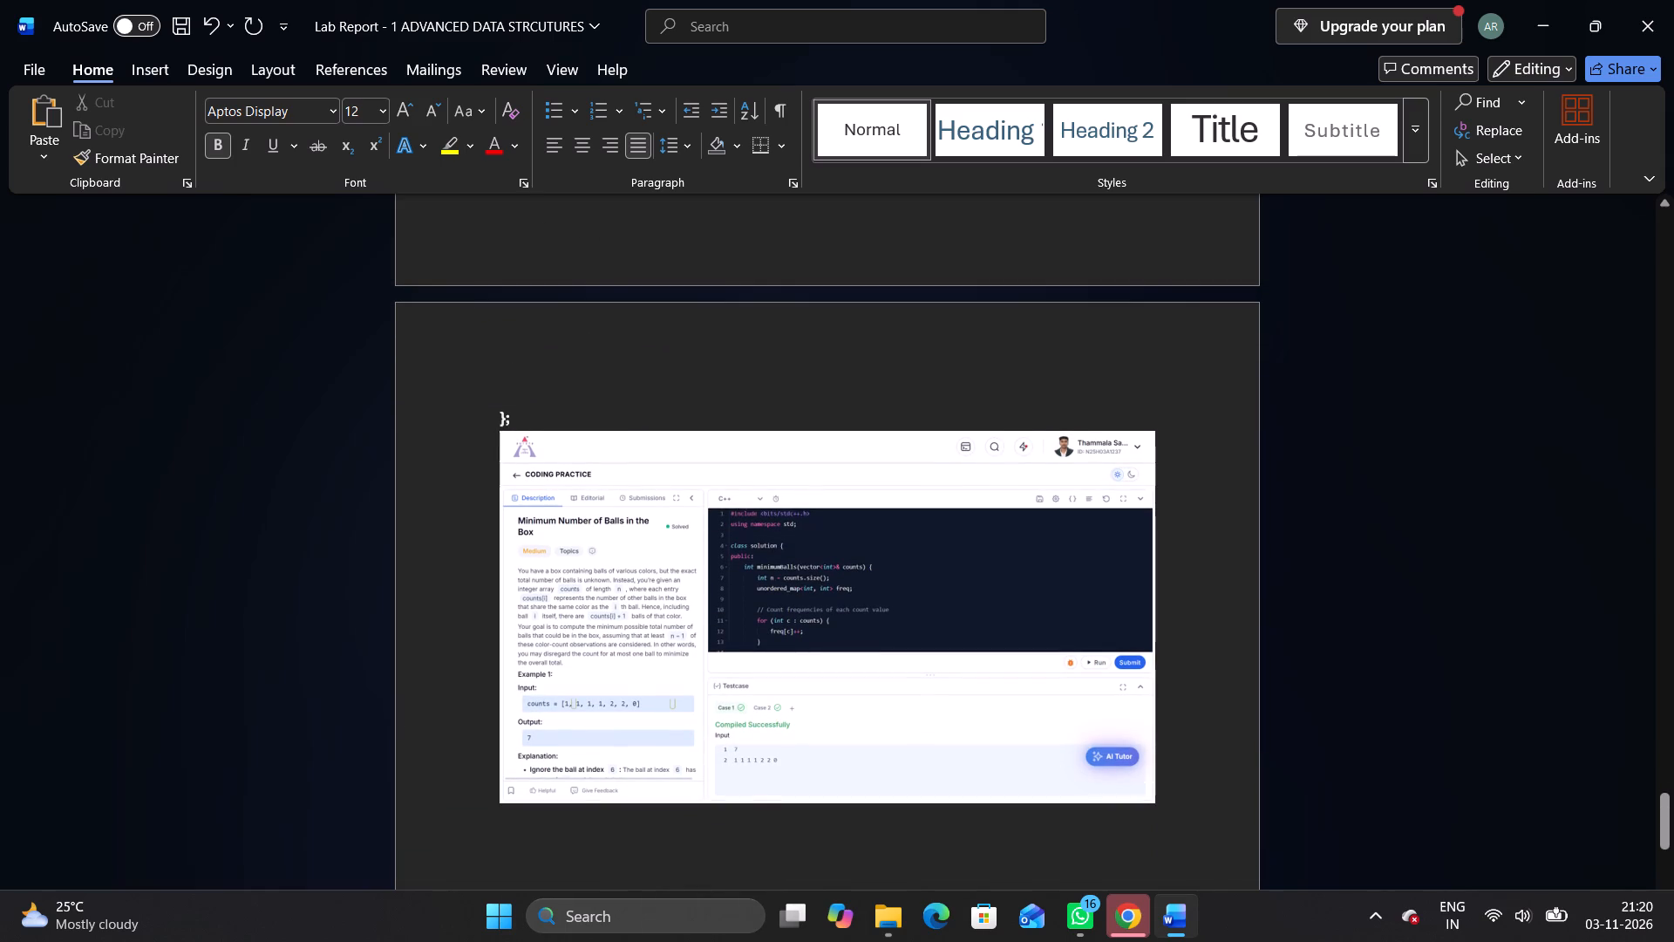
pyautogui.click(497, 407)
pyautogui.press('BackSpace')
pyautogui.press('BackSpace')
pyautogui.press('BackSpace')
pyautogui.press('BackSpace')
pyautogui.press('BackSpace')
pyautogui.press('BackSpace')
pyautogui.press('BackSpace')
pyautogui.press('BackSpace')
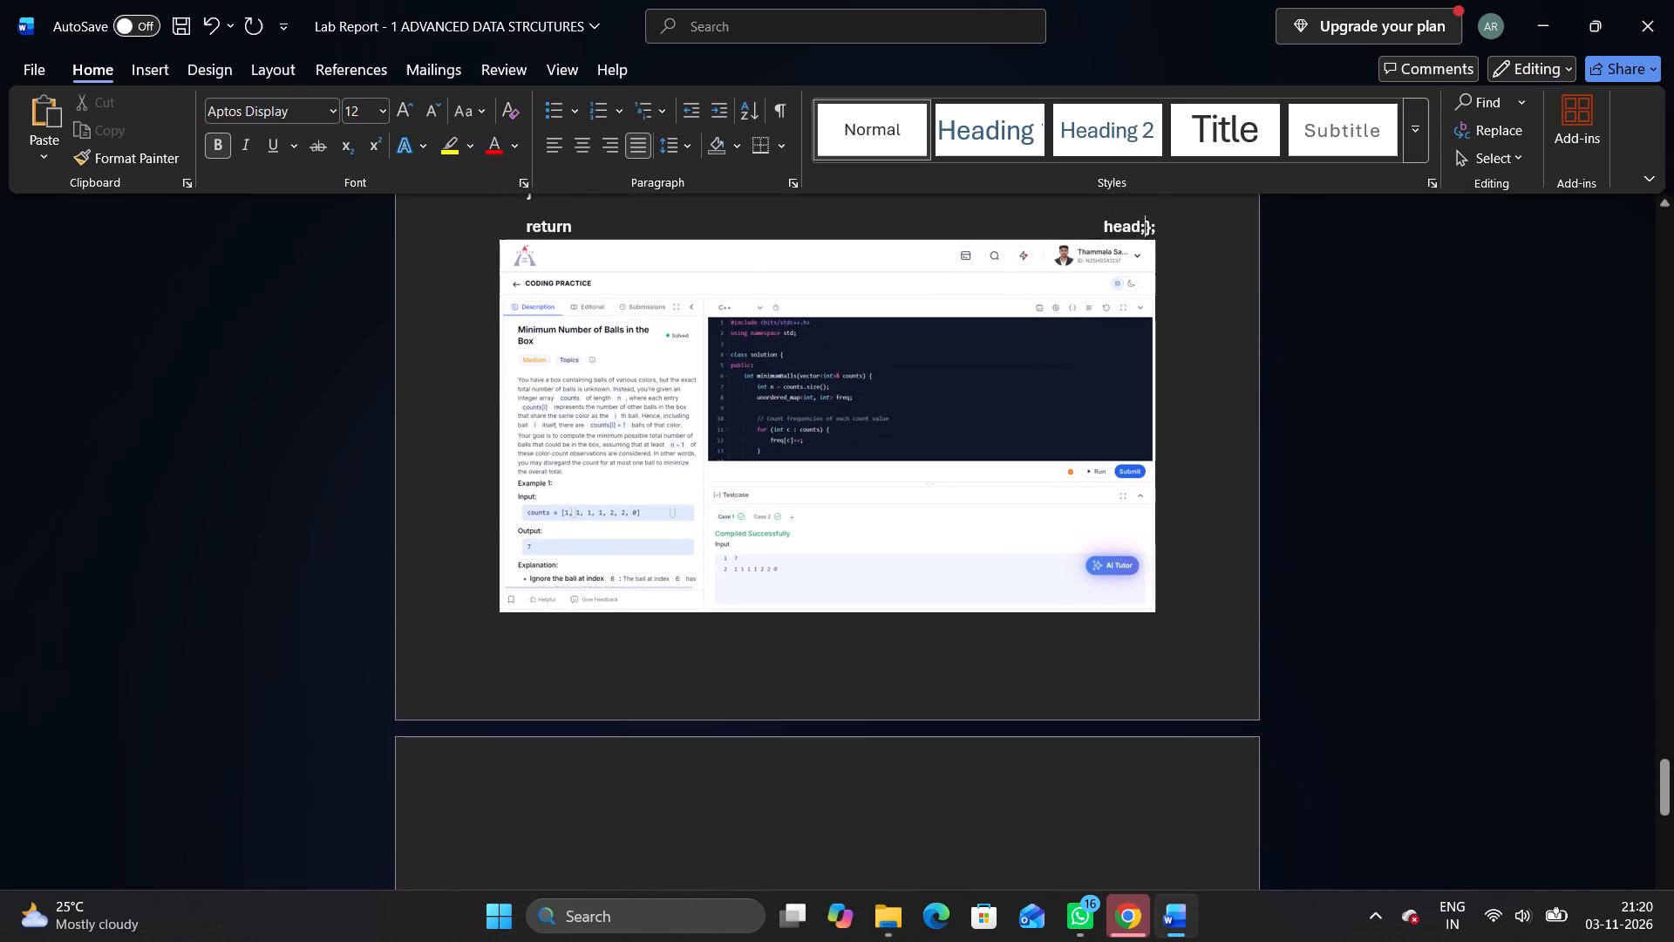
pyautogui.scroll(2, 627, 468)
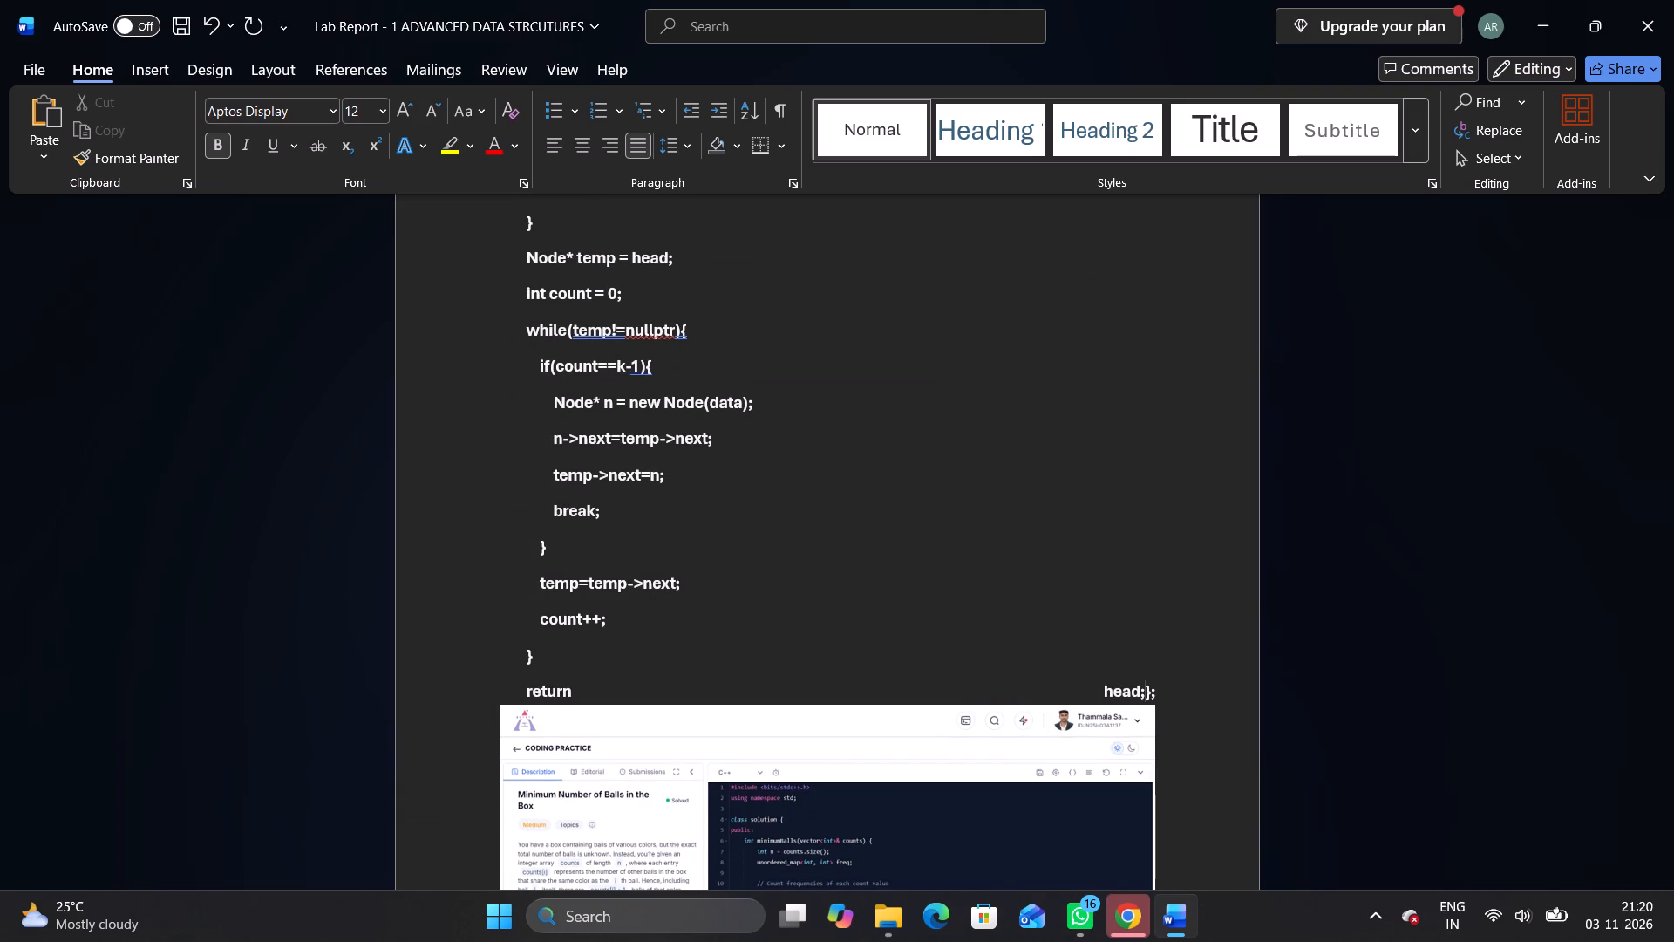
pyautogui.scroll(3, 525, 480)
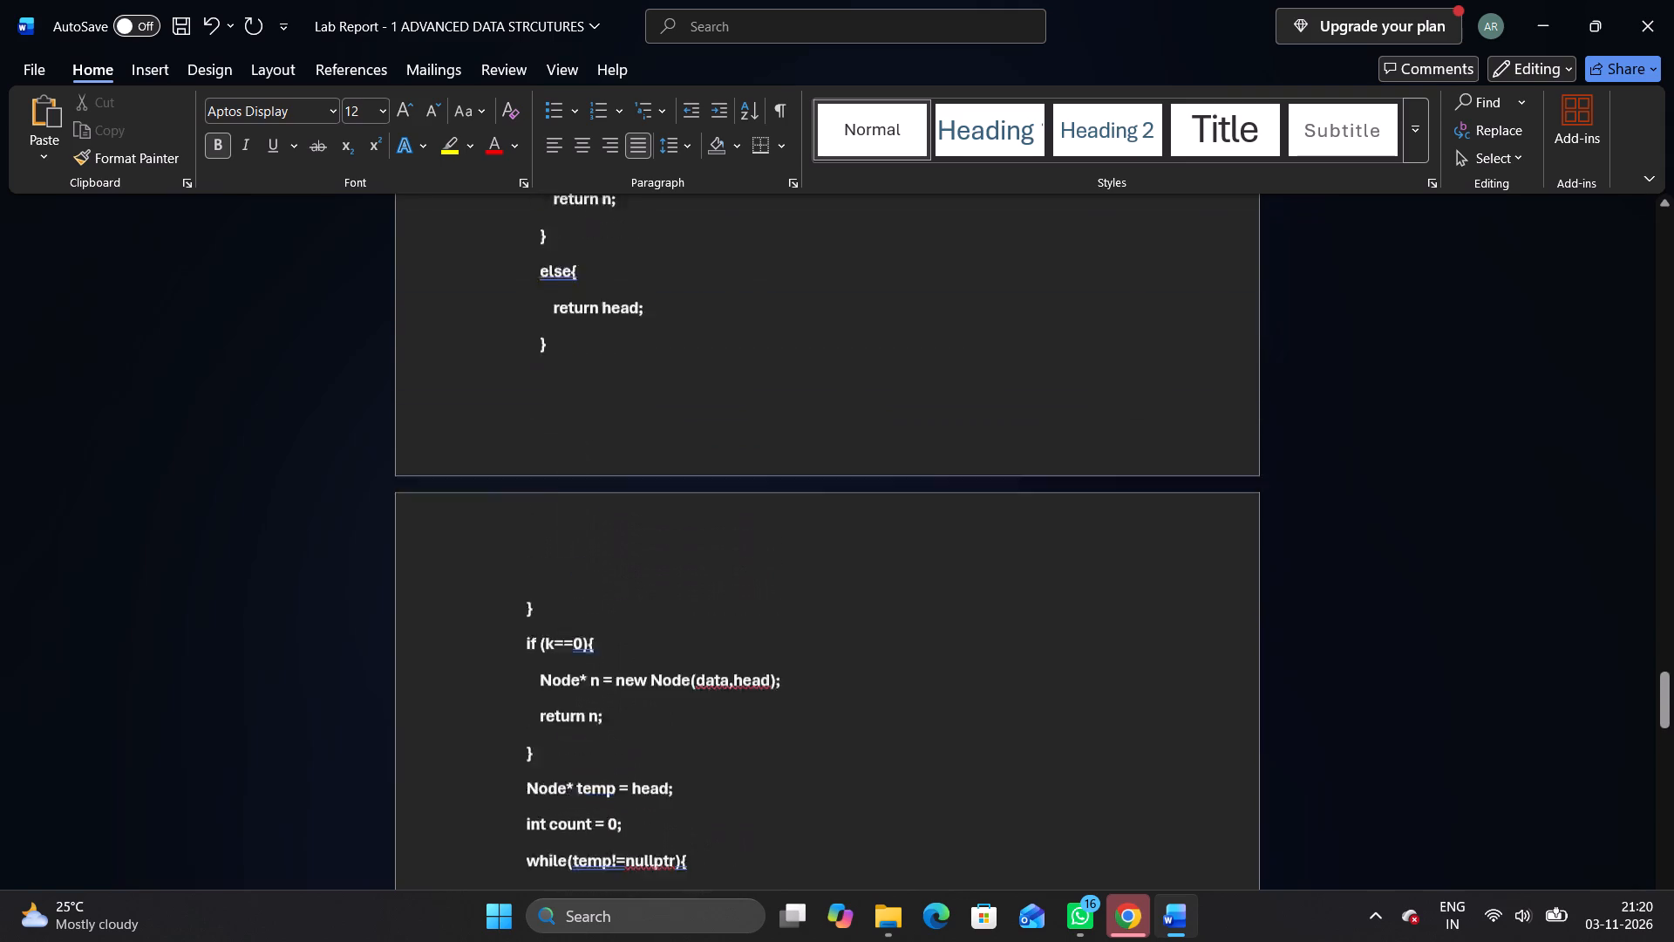
pyautogui.scroll(5, 525, 480)
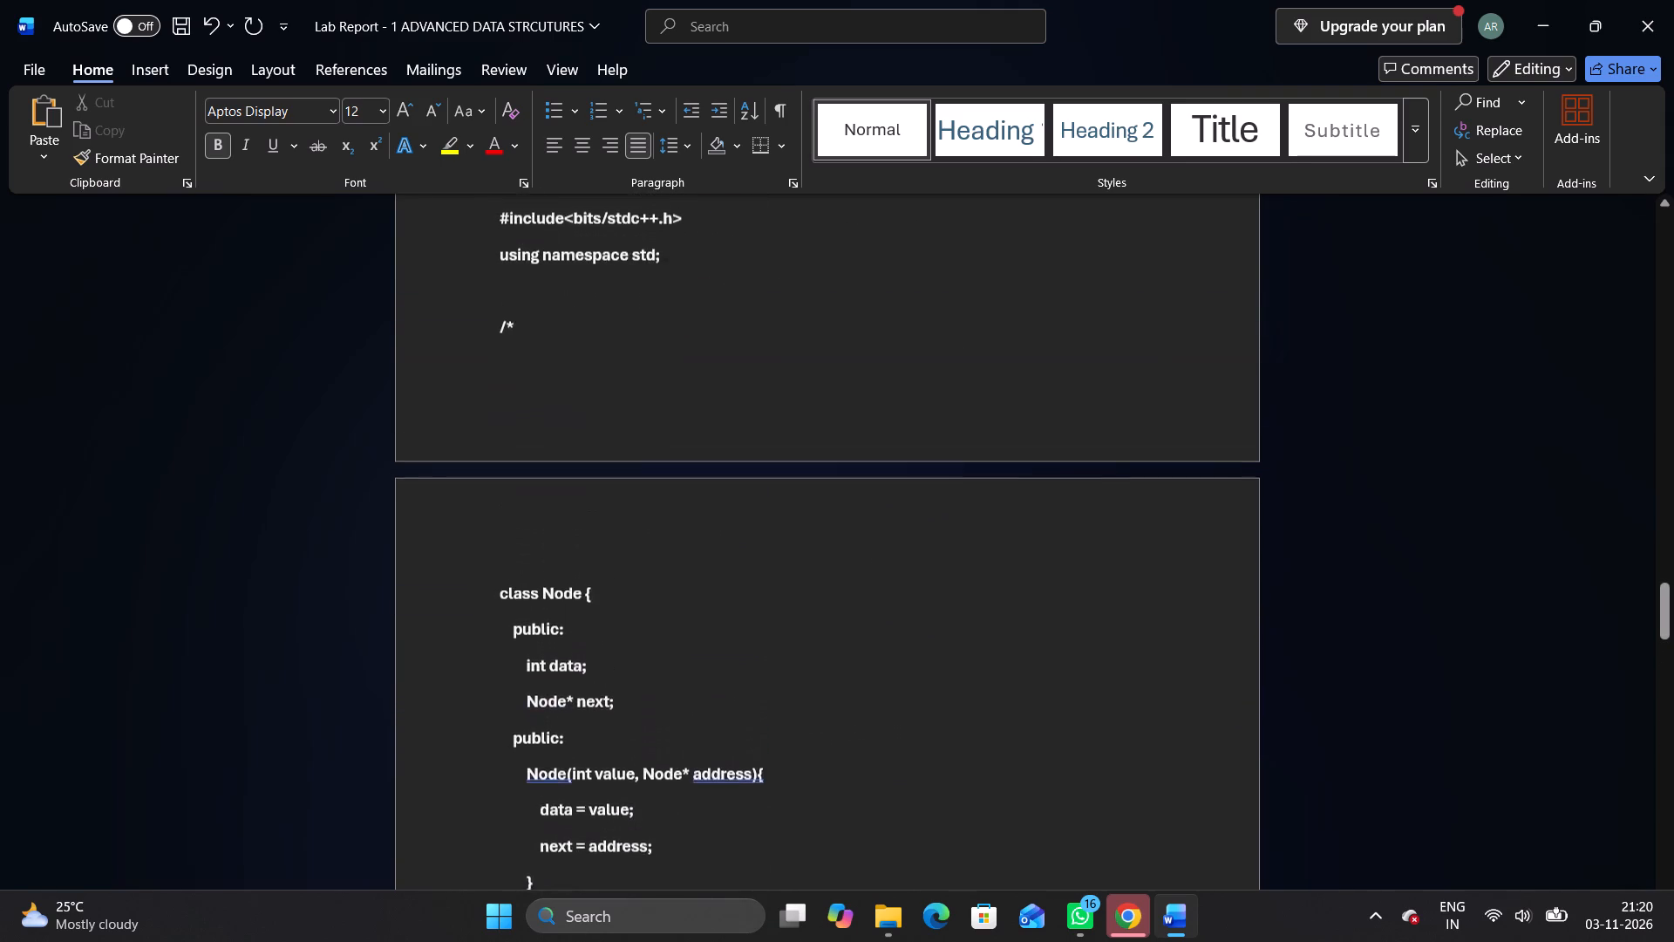
pyautogui.scroll(3, 525, 480)
pyautogui.click(527, 448)
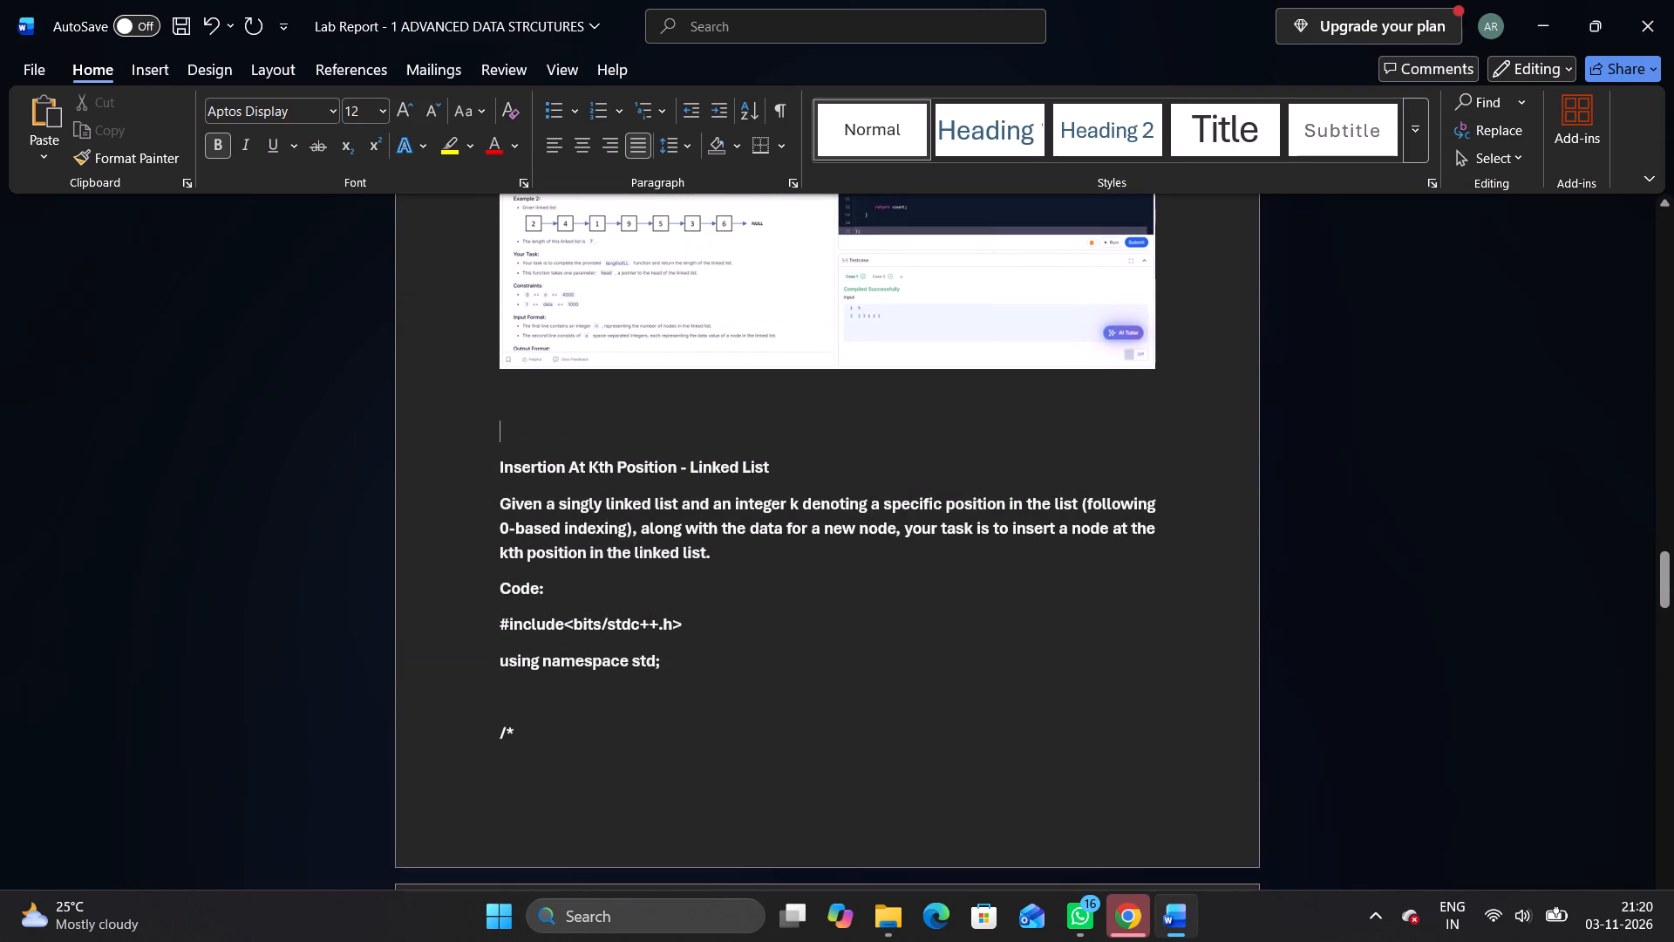
pyautogui.press('BackSpace')
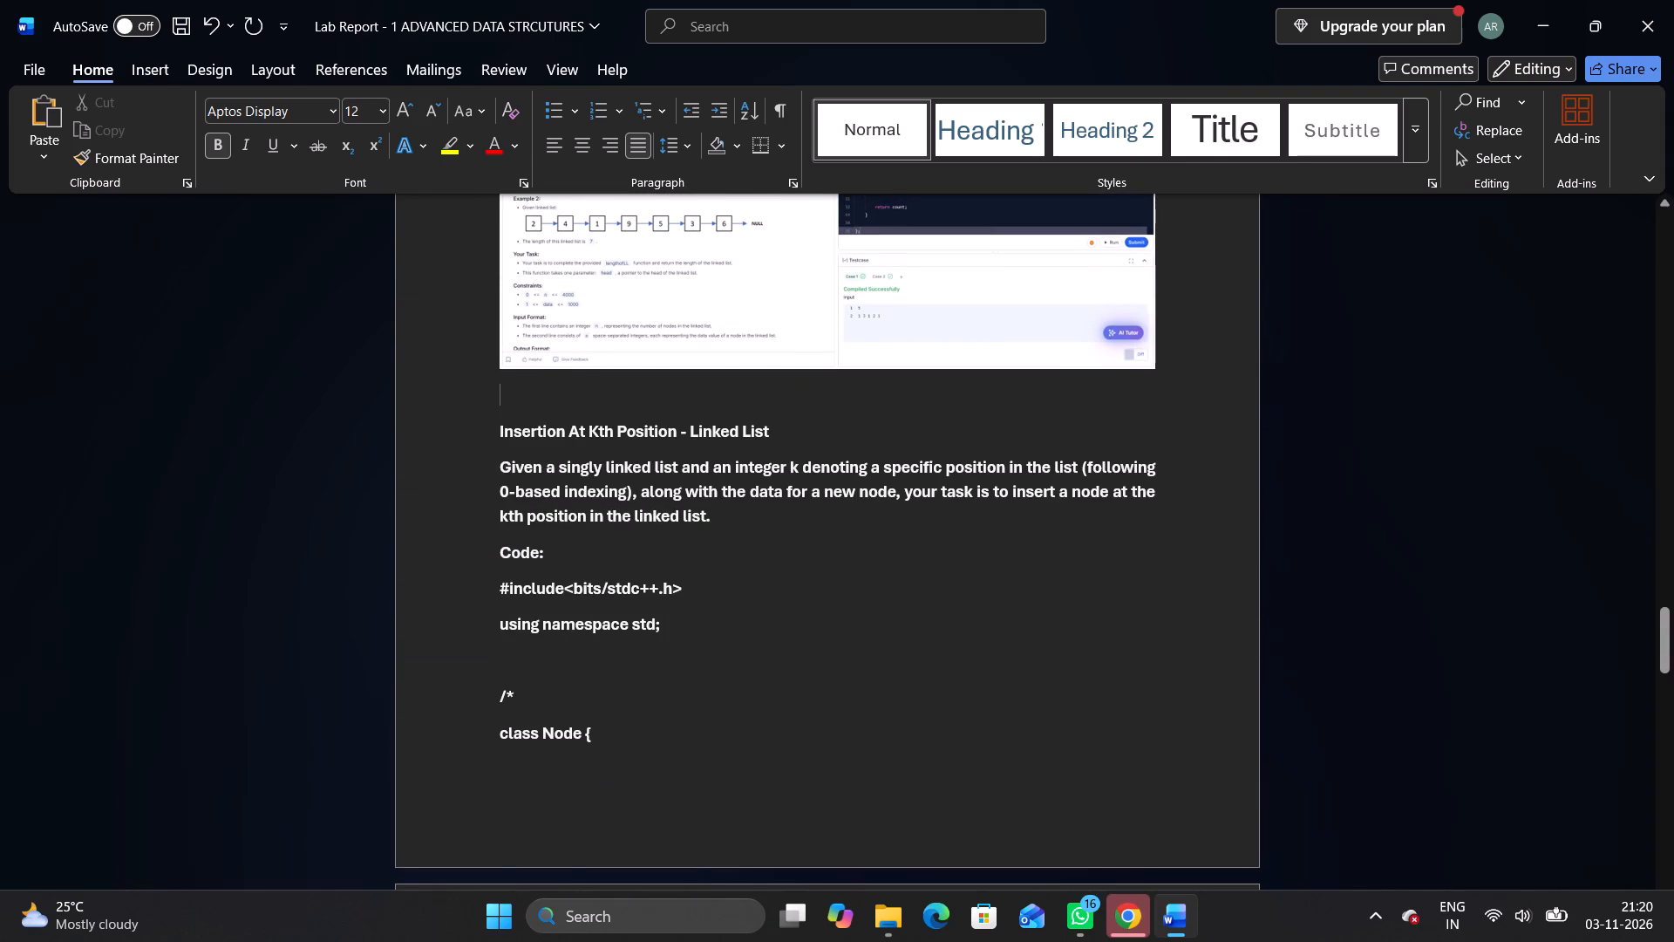
pyautogui.scroll(-1, 726, 597)
pyautogui.click(694, 599)
pyautogui.press('BackSpace')
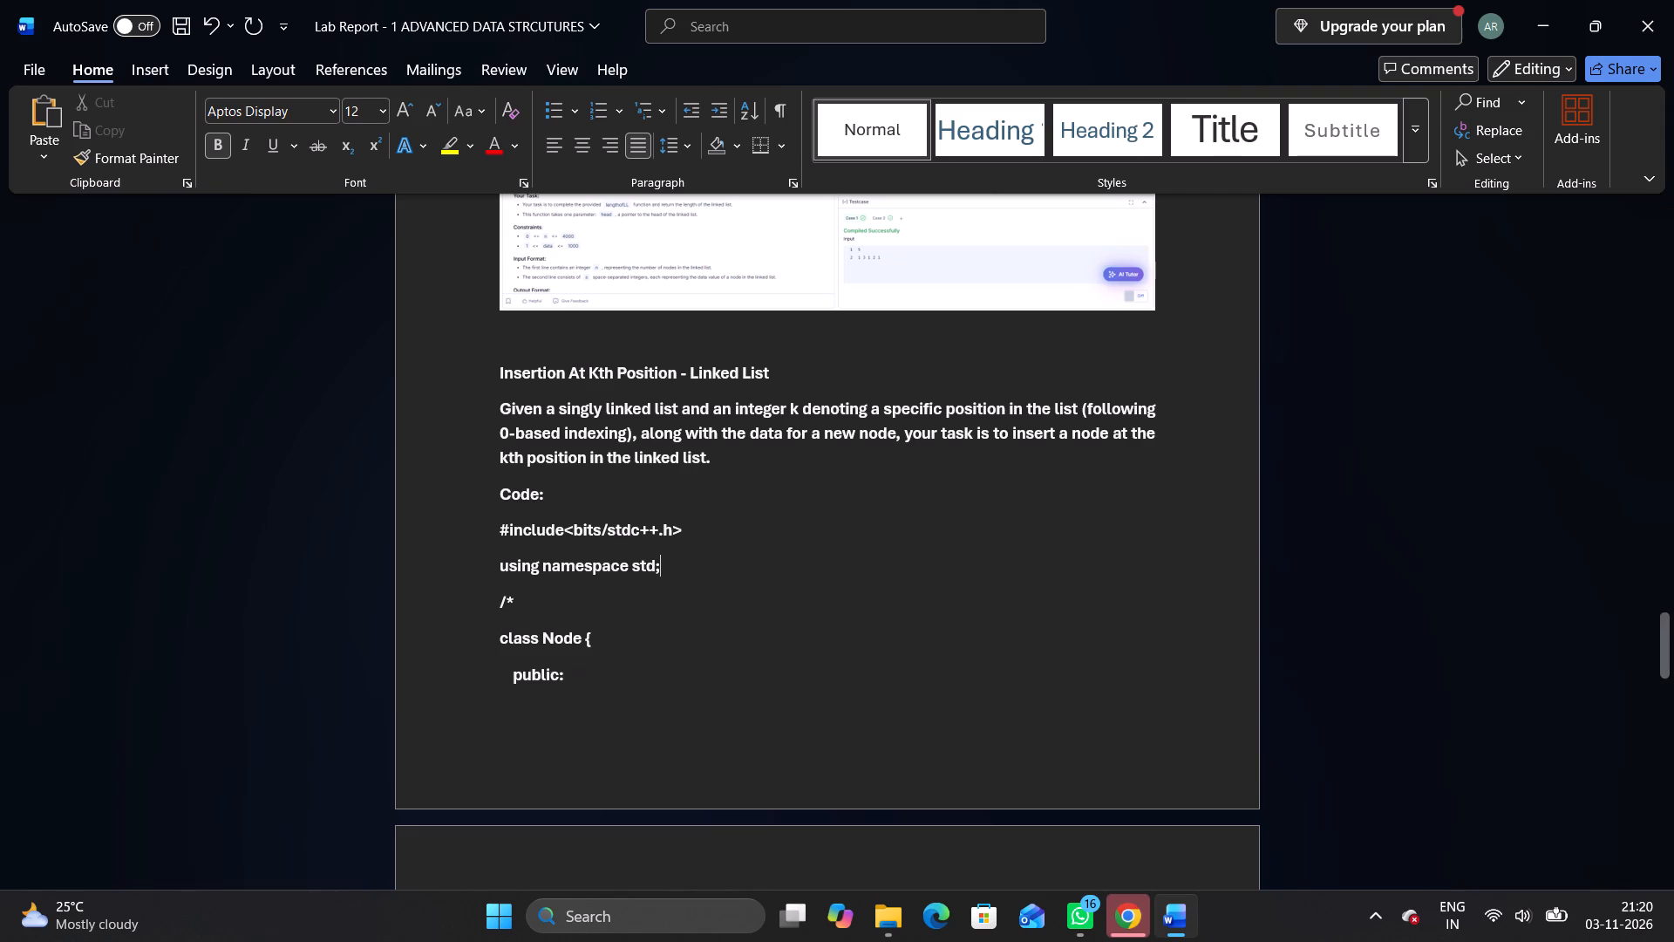
pyautogui.scroll(-1, 752, 626)
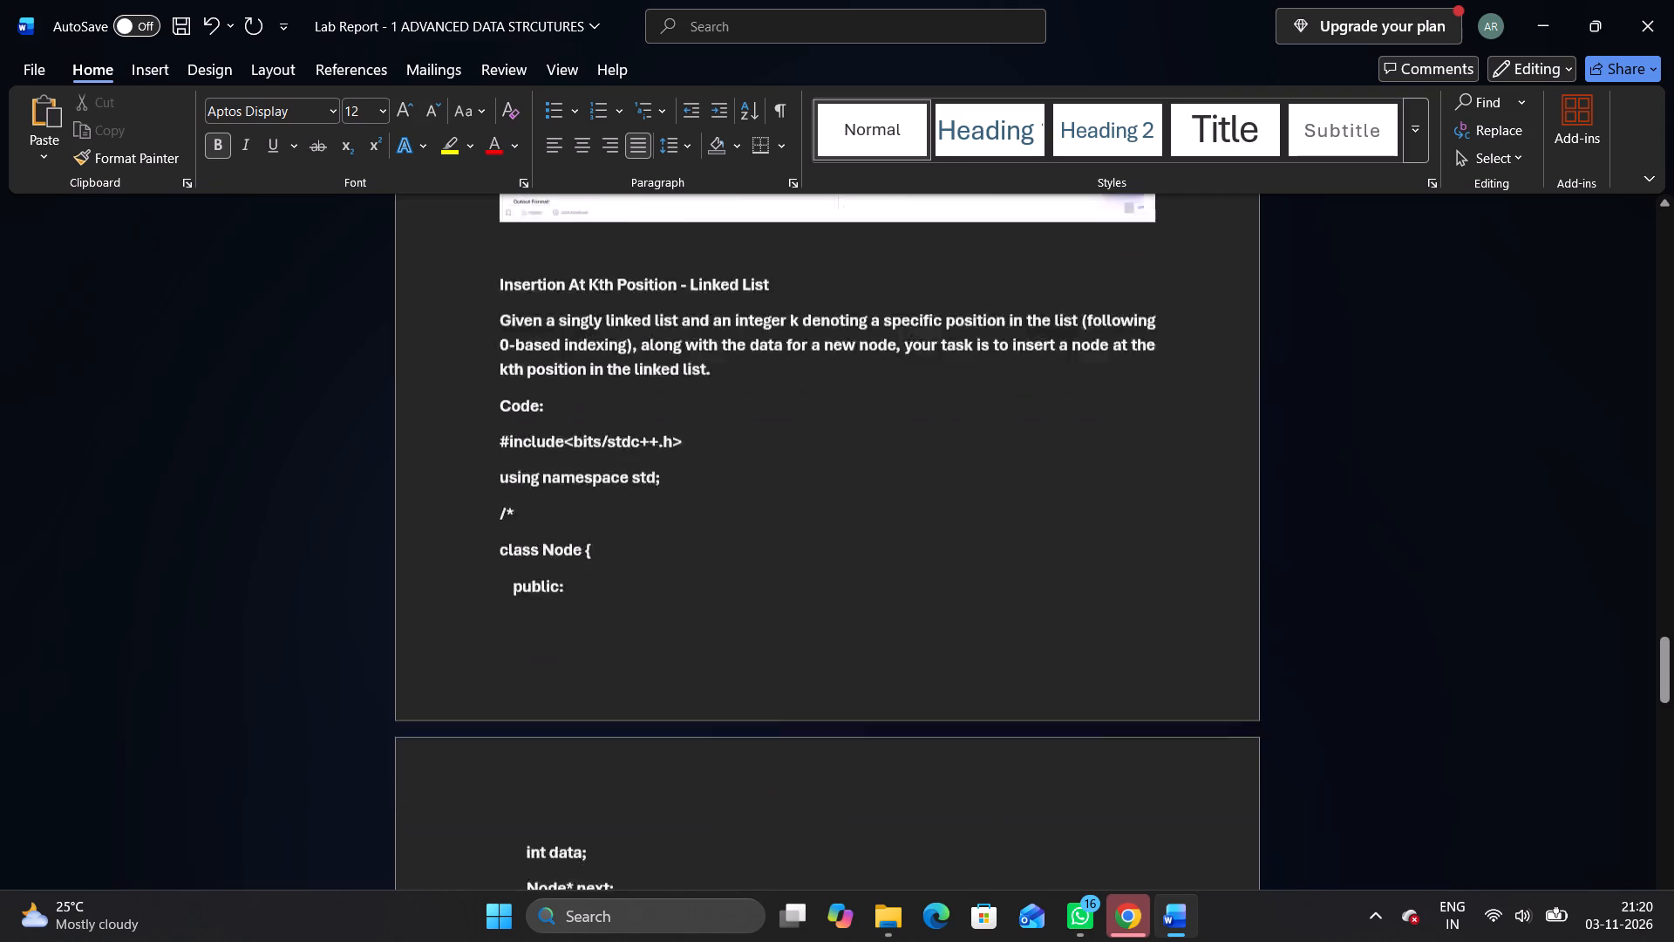
pyautogui.scroll(-4, 752, 626)
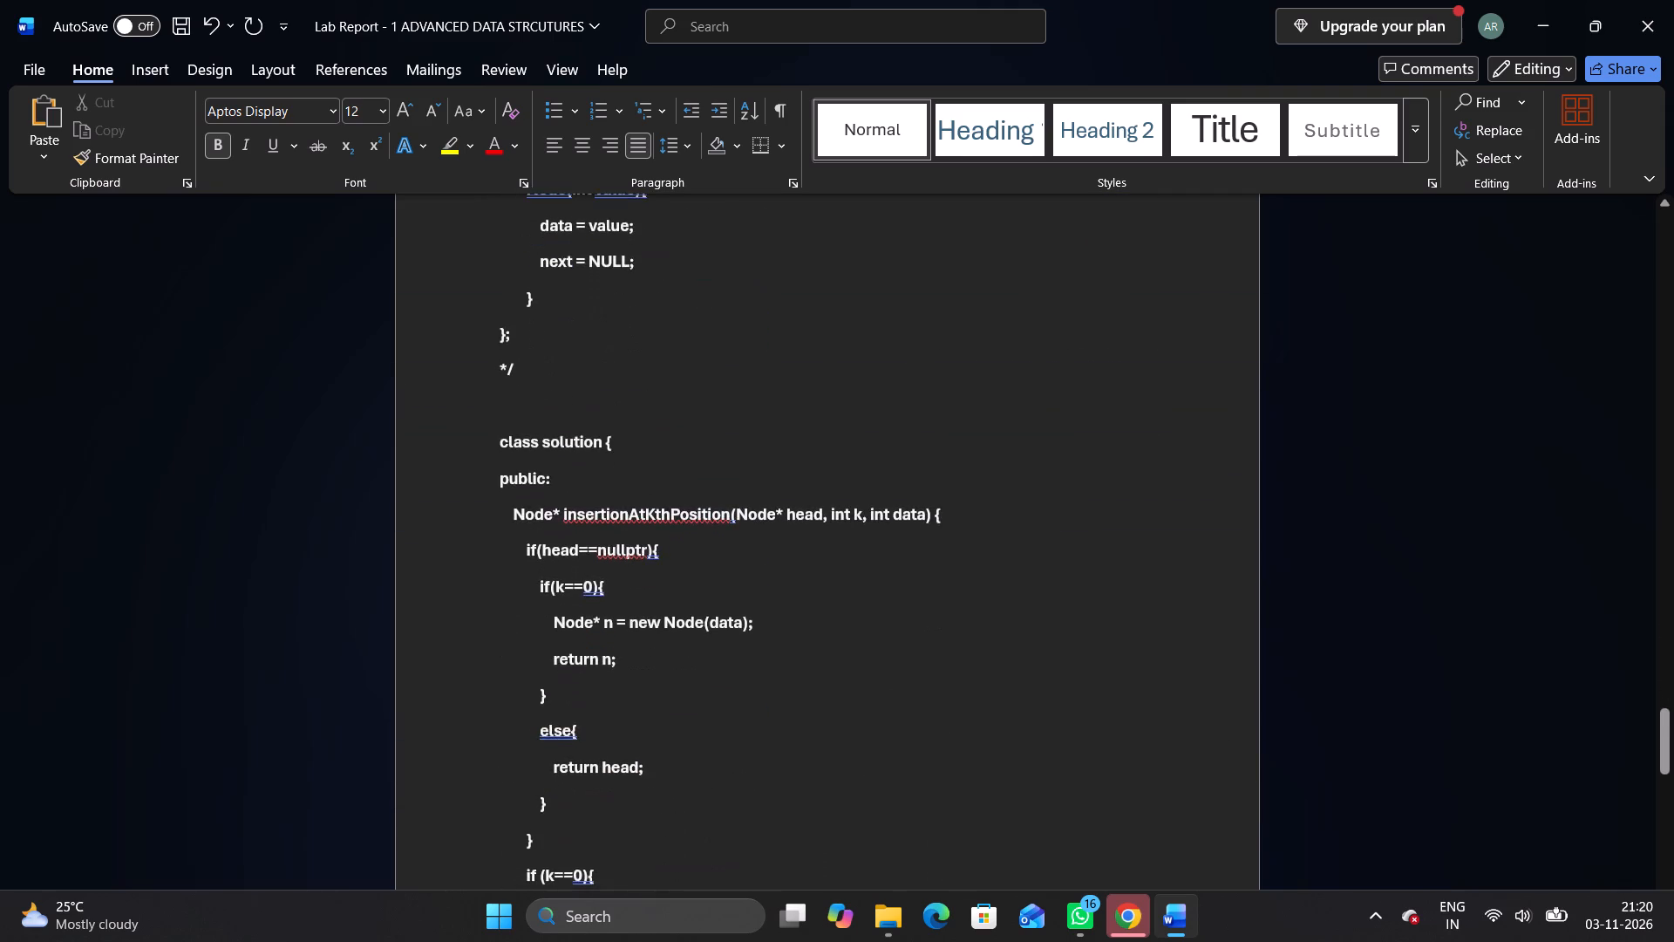
pyautogui.scroll(-4, 752, 626)
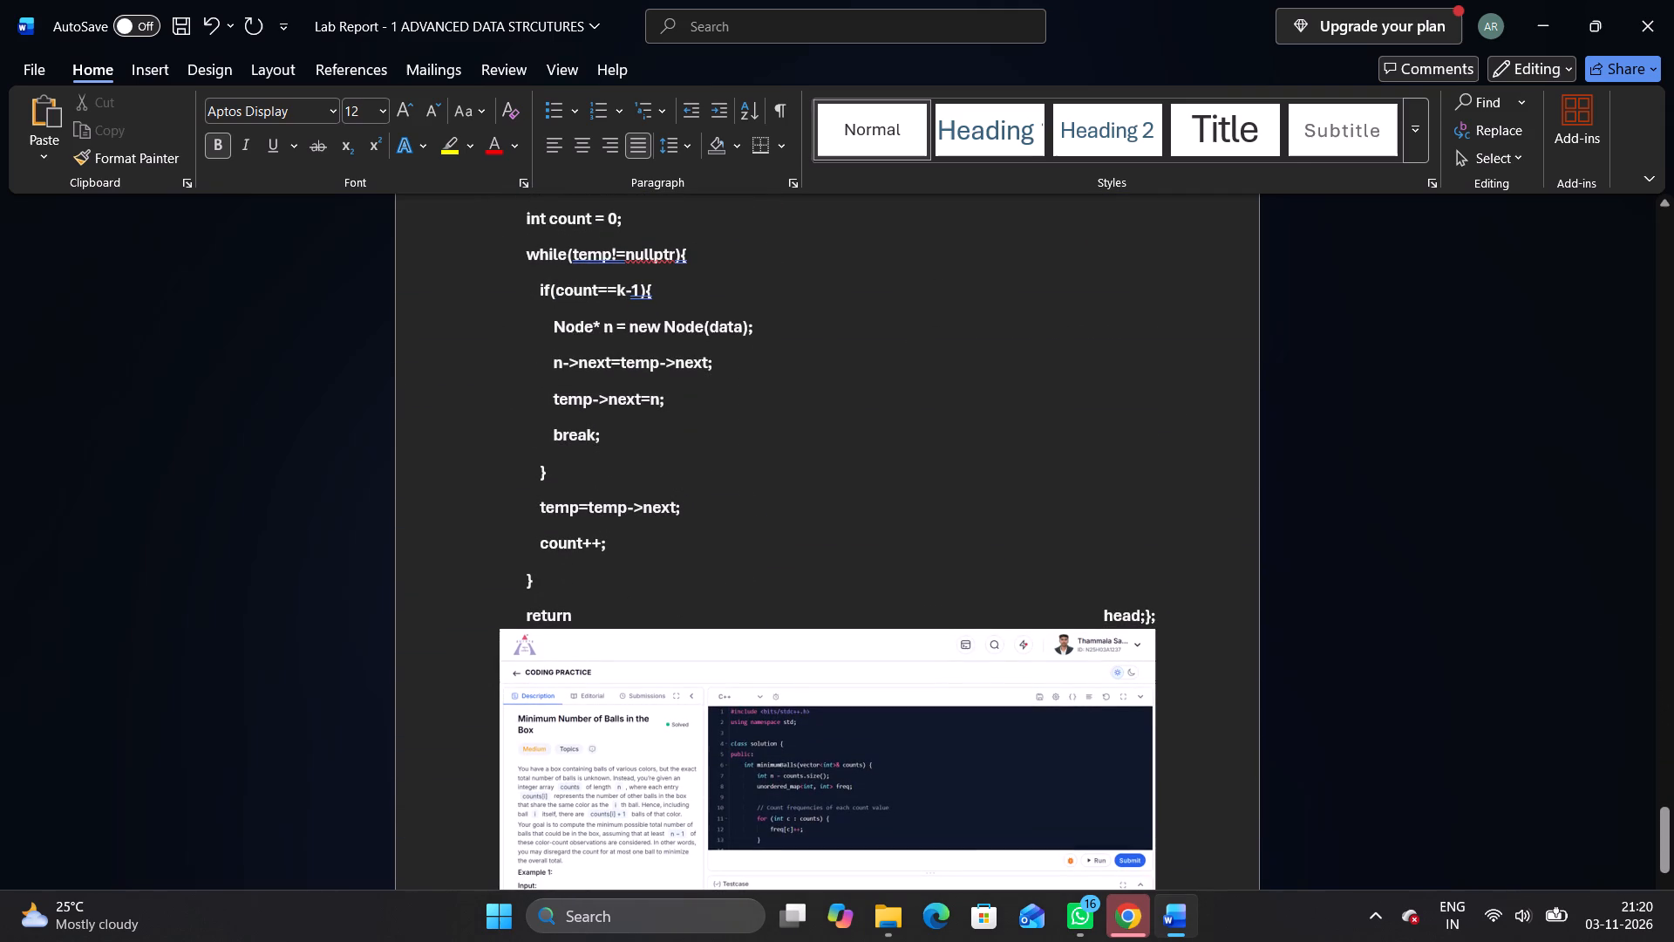
pyautogui.click(1105, 614)
pyautogui.press('BackSpace')
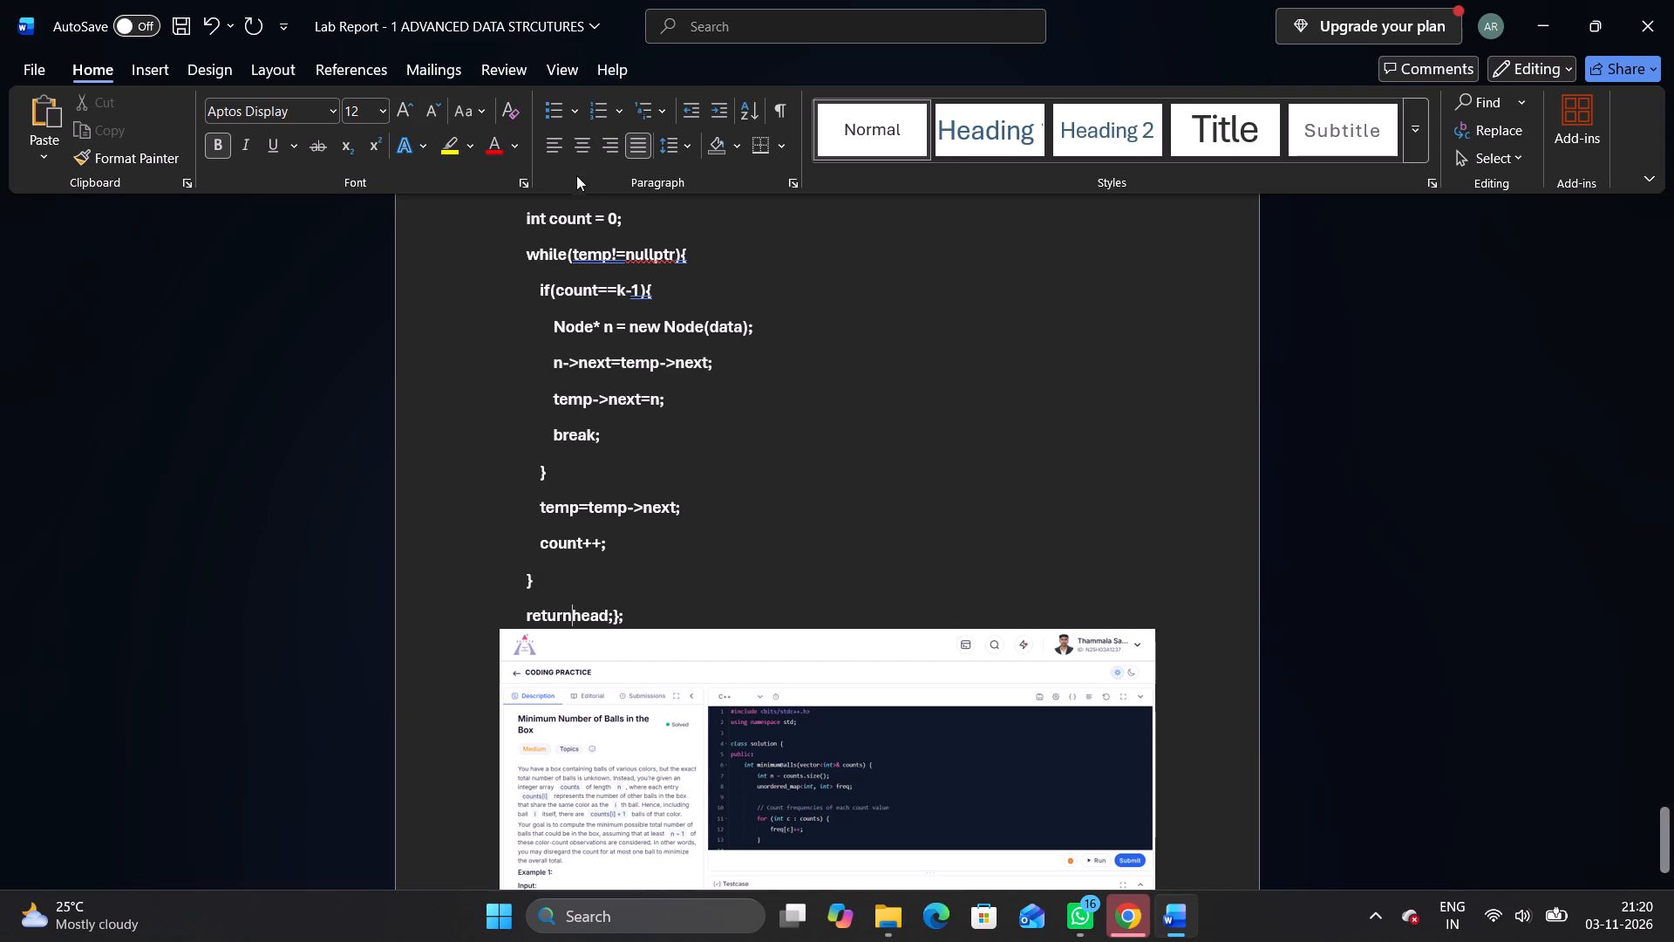
pyautogui.click(557, 154)
pyautogui.press('space')
pyautogui.click(622, 611)
pyautogui.press('Return')
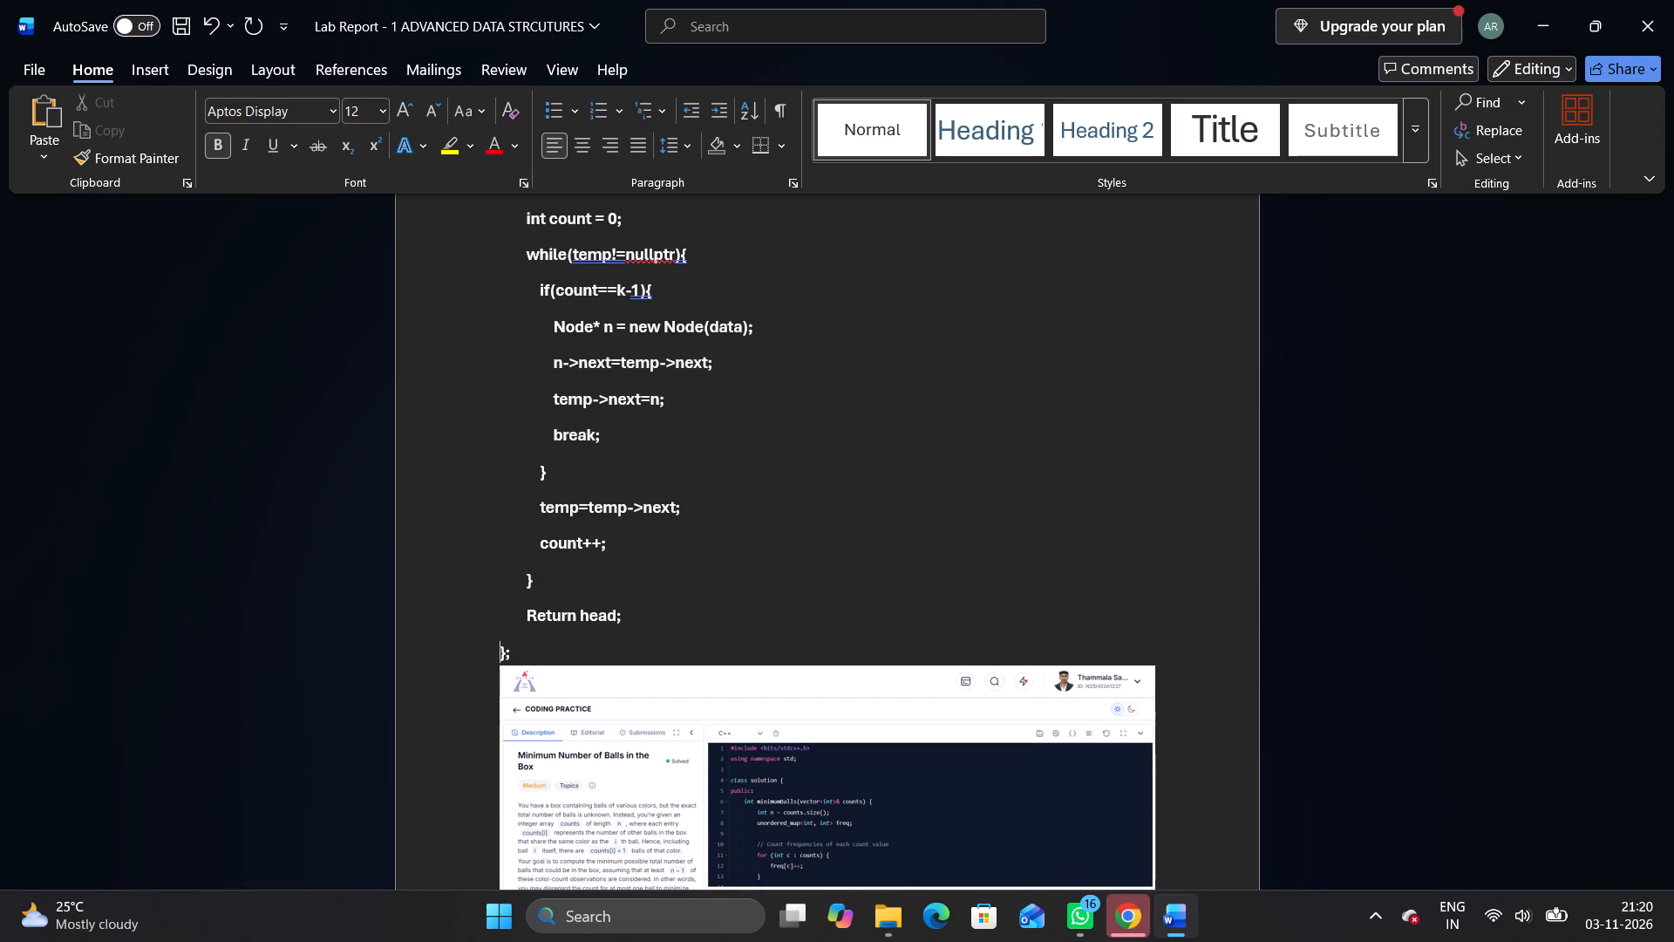
pyautogui.scroll(-4, 806, 597)
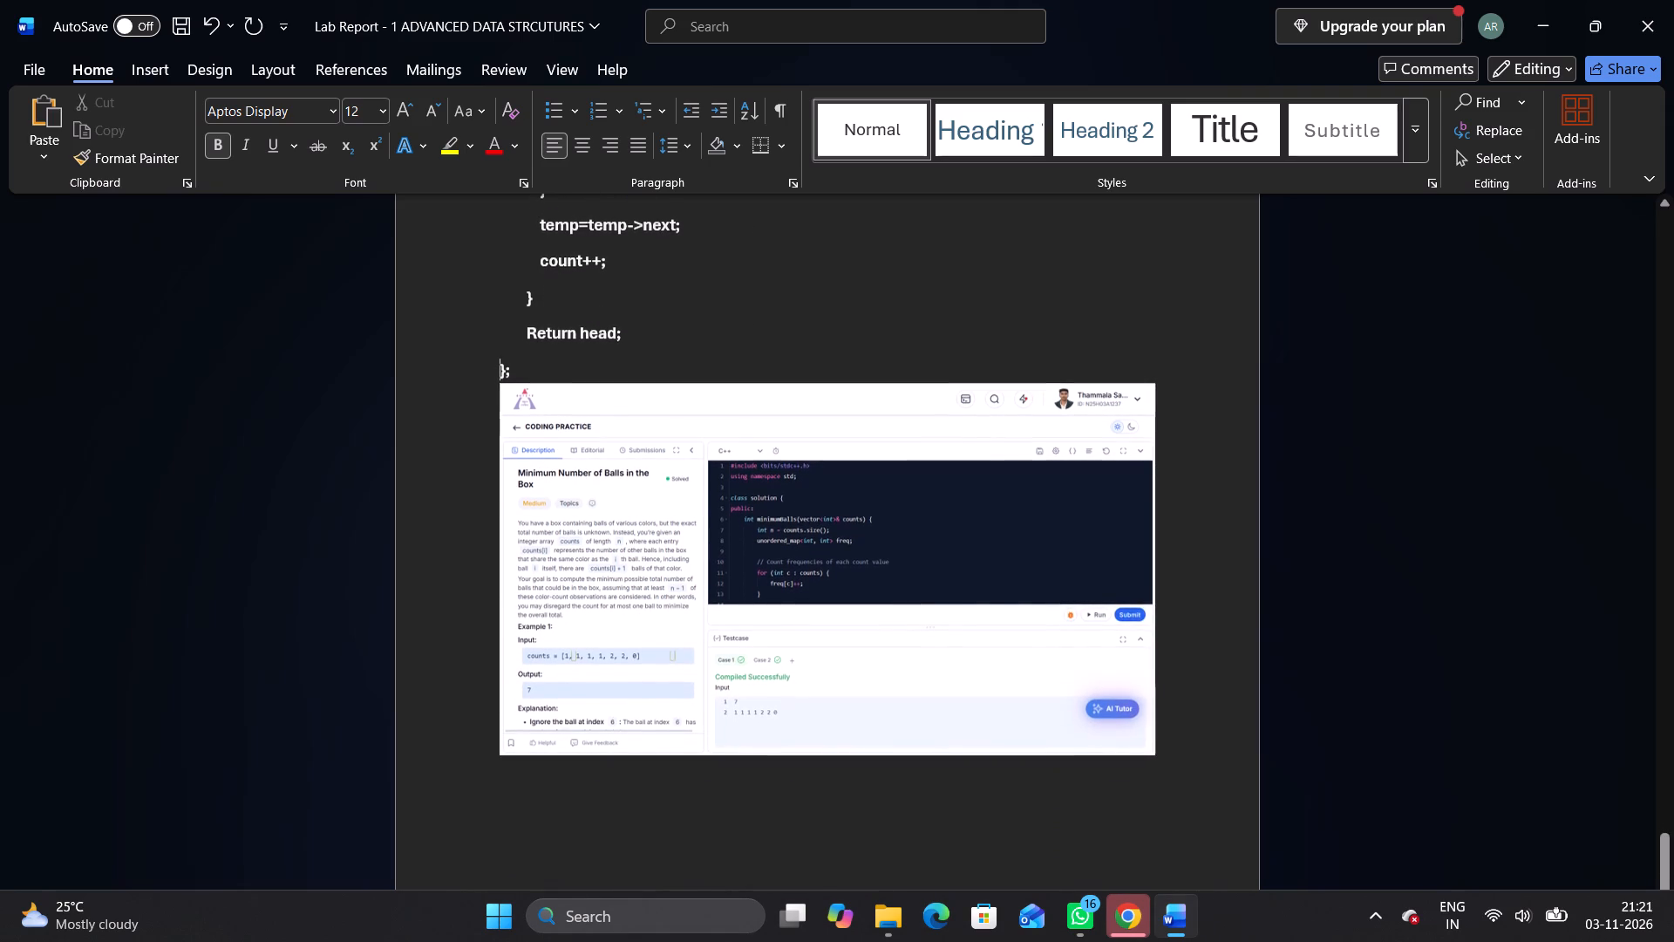
pyautogui.scroll(-2, 806, 597)
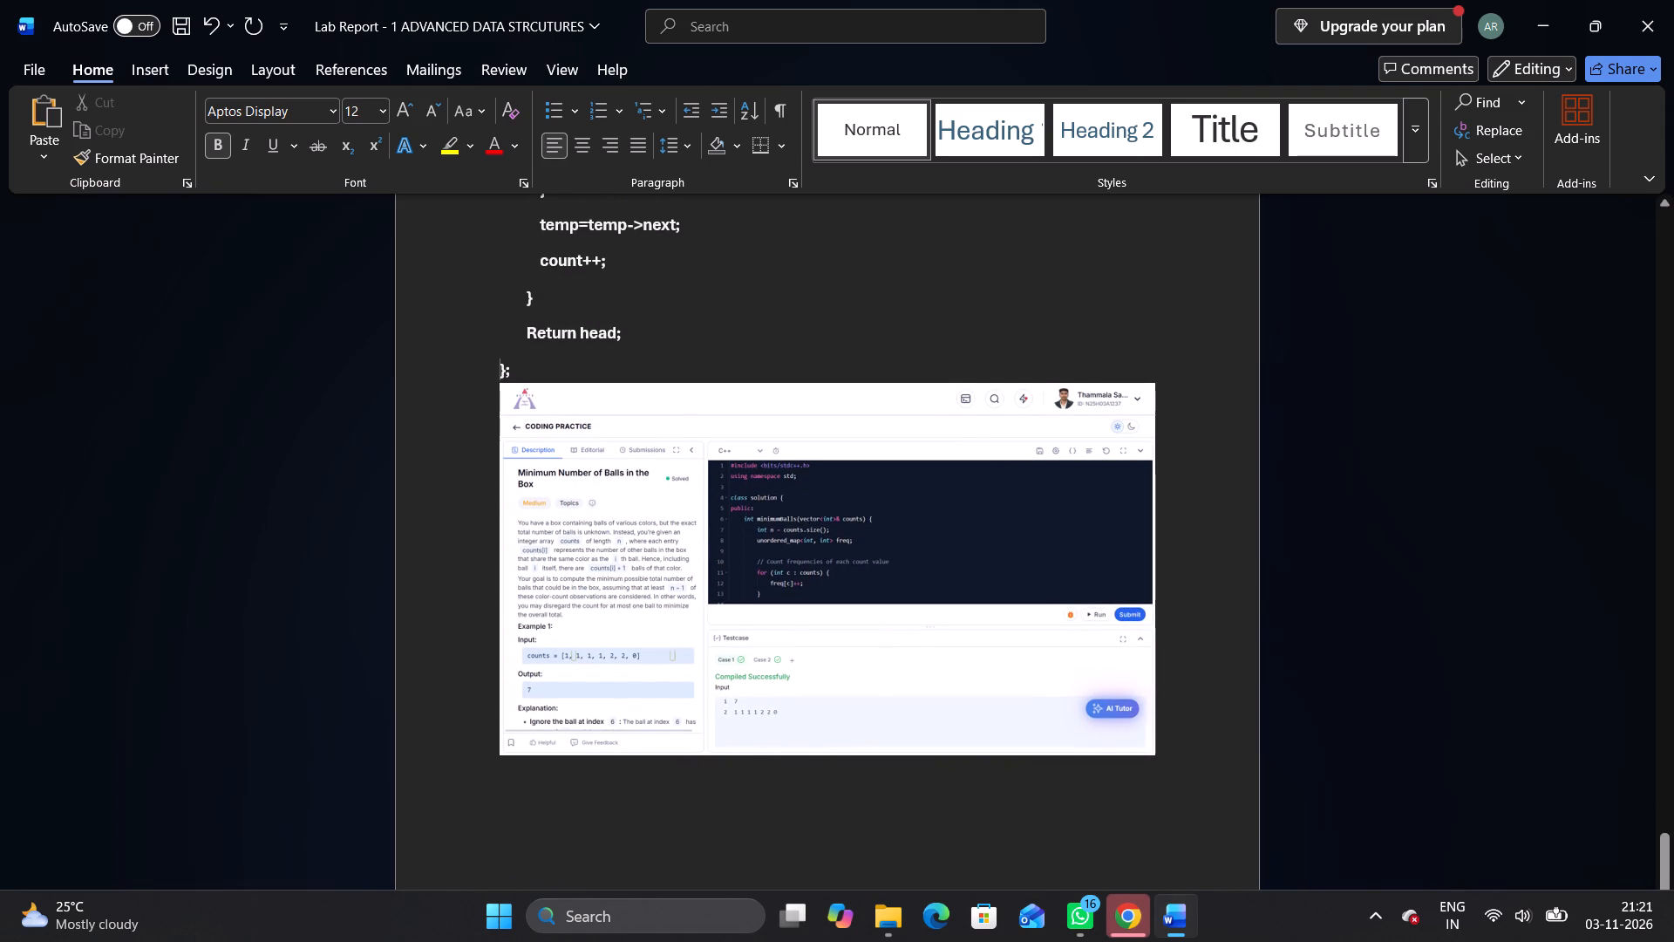
pyautogui.click(990, 627)
pyautogui.press('BackSpace')
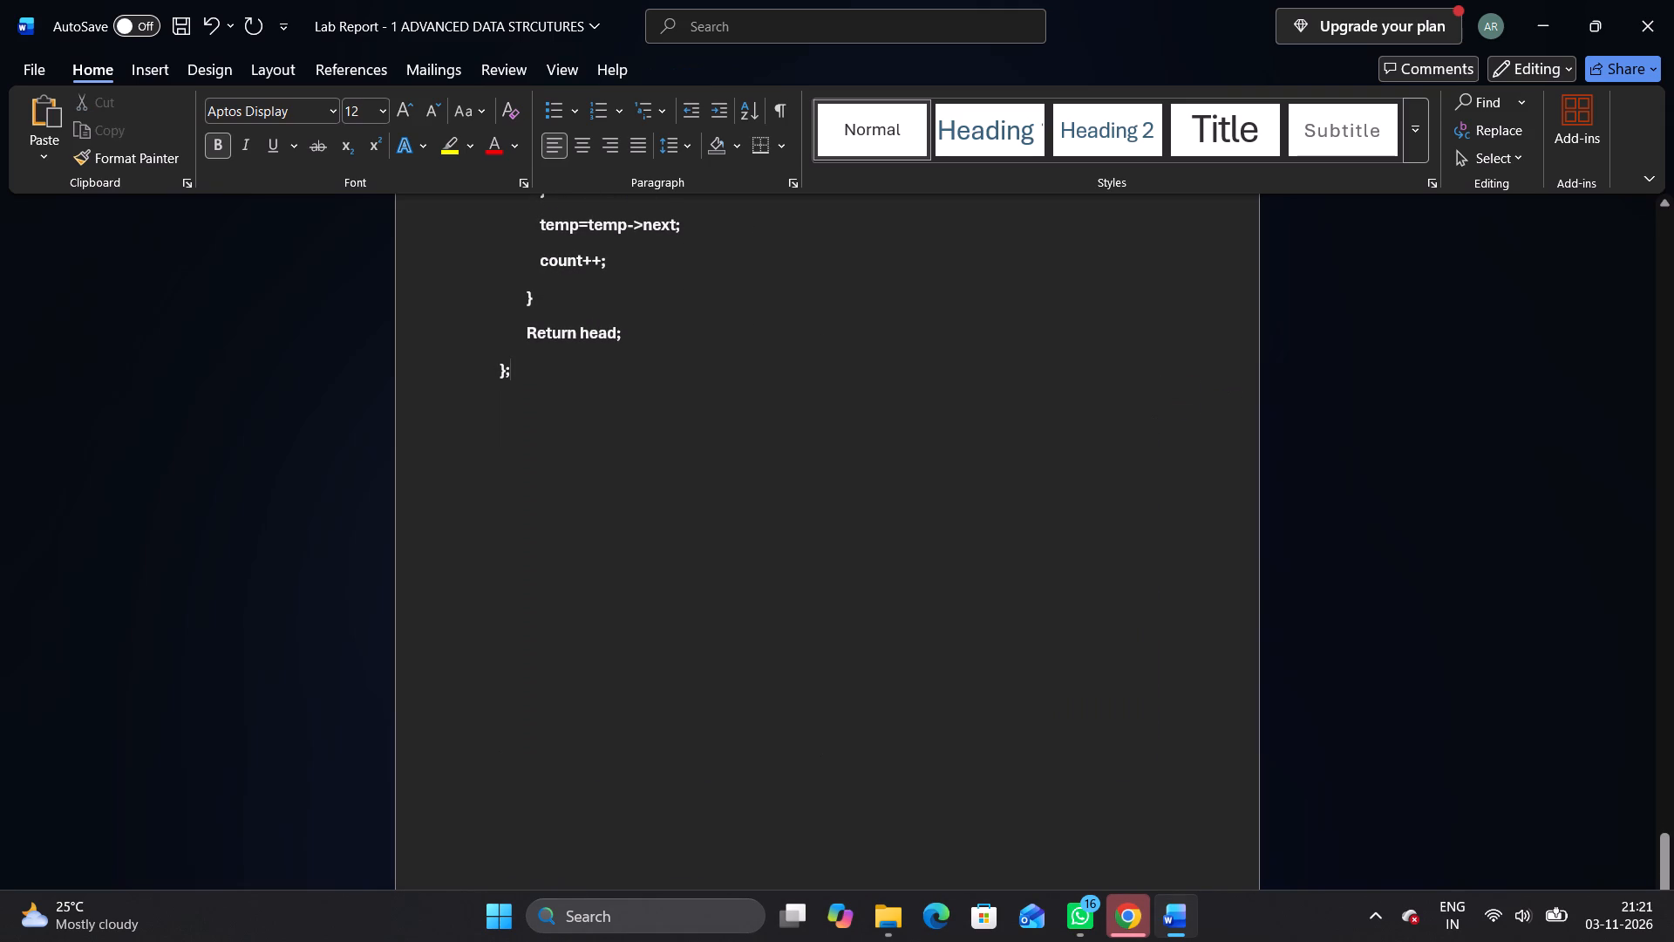
pyautogui.press('super+v')
pyautogui.scroll(-1, 673, 748)
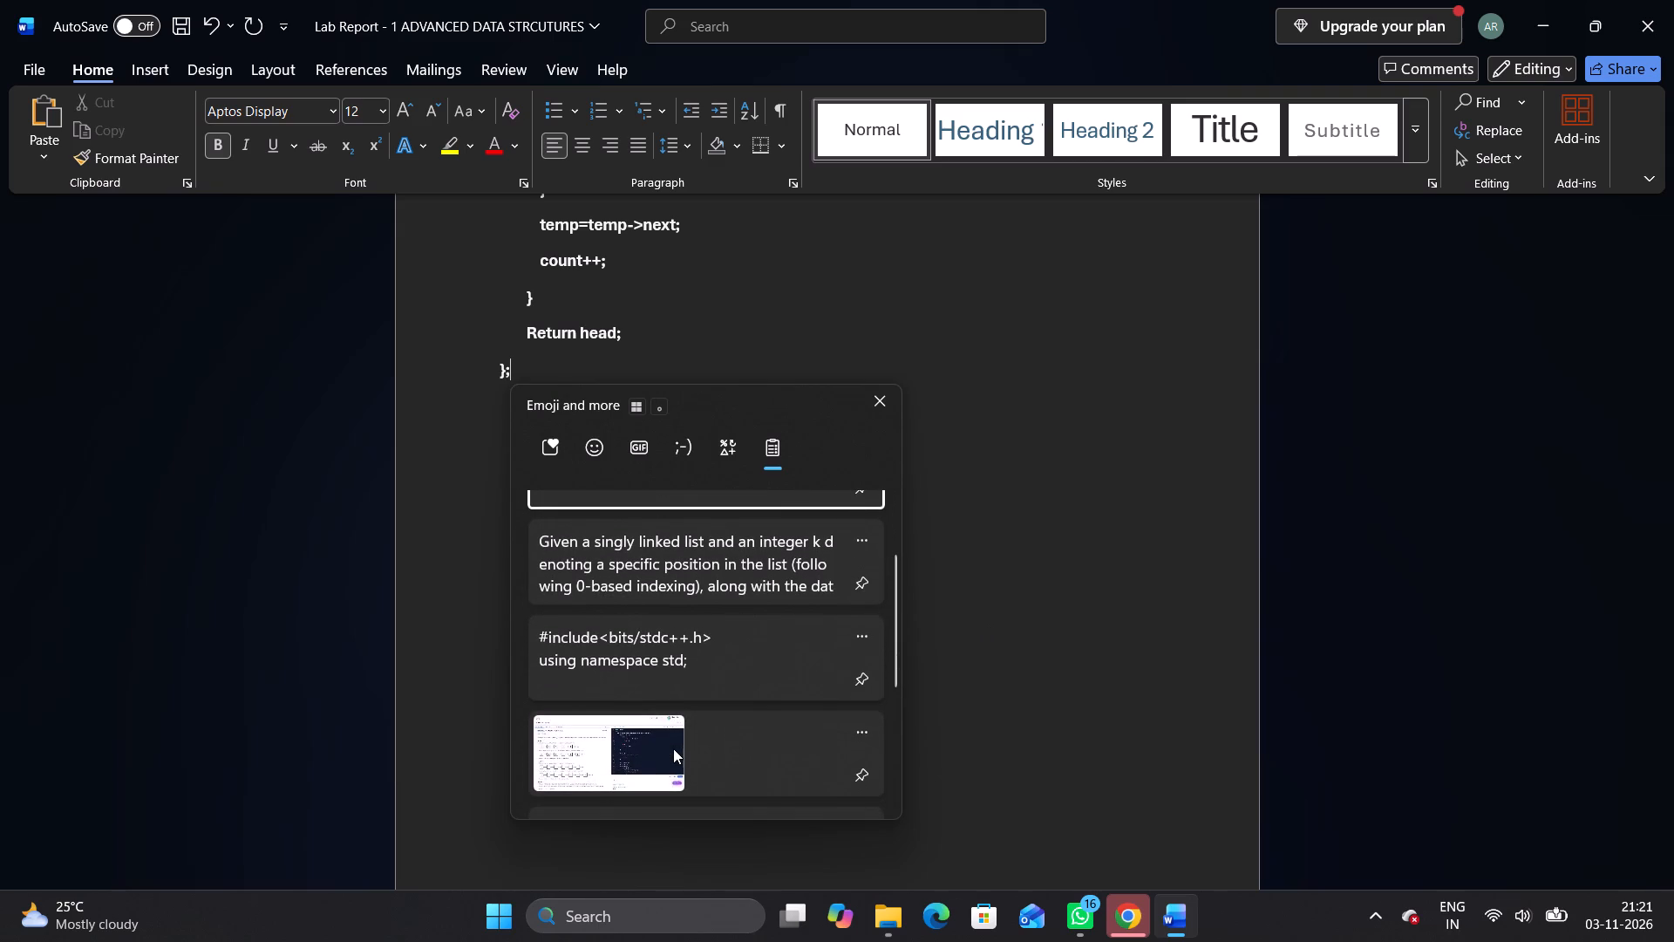
pyautogui.scroll(-1, 673, 748)
pyautogui.click(638, 752)
pyautogui.hotkey('ctrl', 'v')
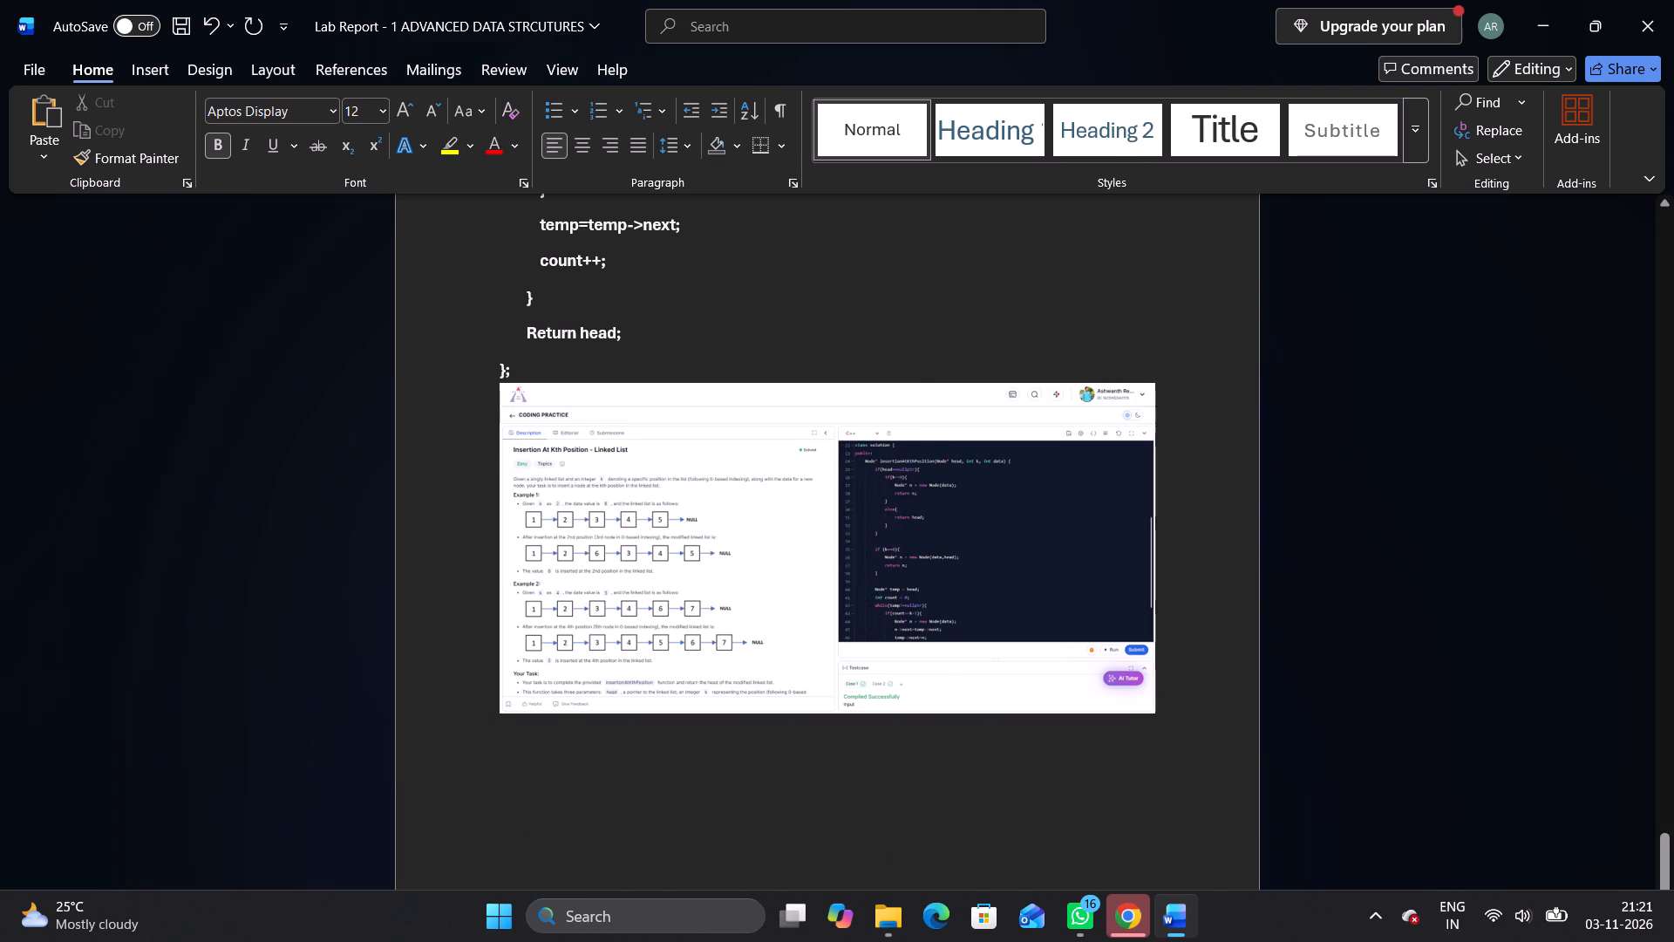
pyautogui.scroll(-3, 1008, 754)
pyautogui.click(1008, 754)
pyautogui.press('Return')
pyautogui.press('Return')
pyautogui.press('Return')
pyautogui.press('BackSpace')
pyautogui.press('BackSpace')
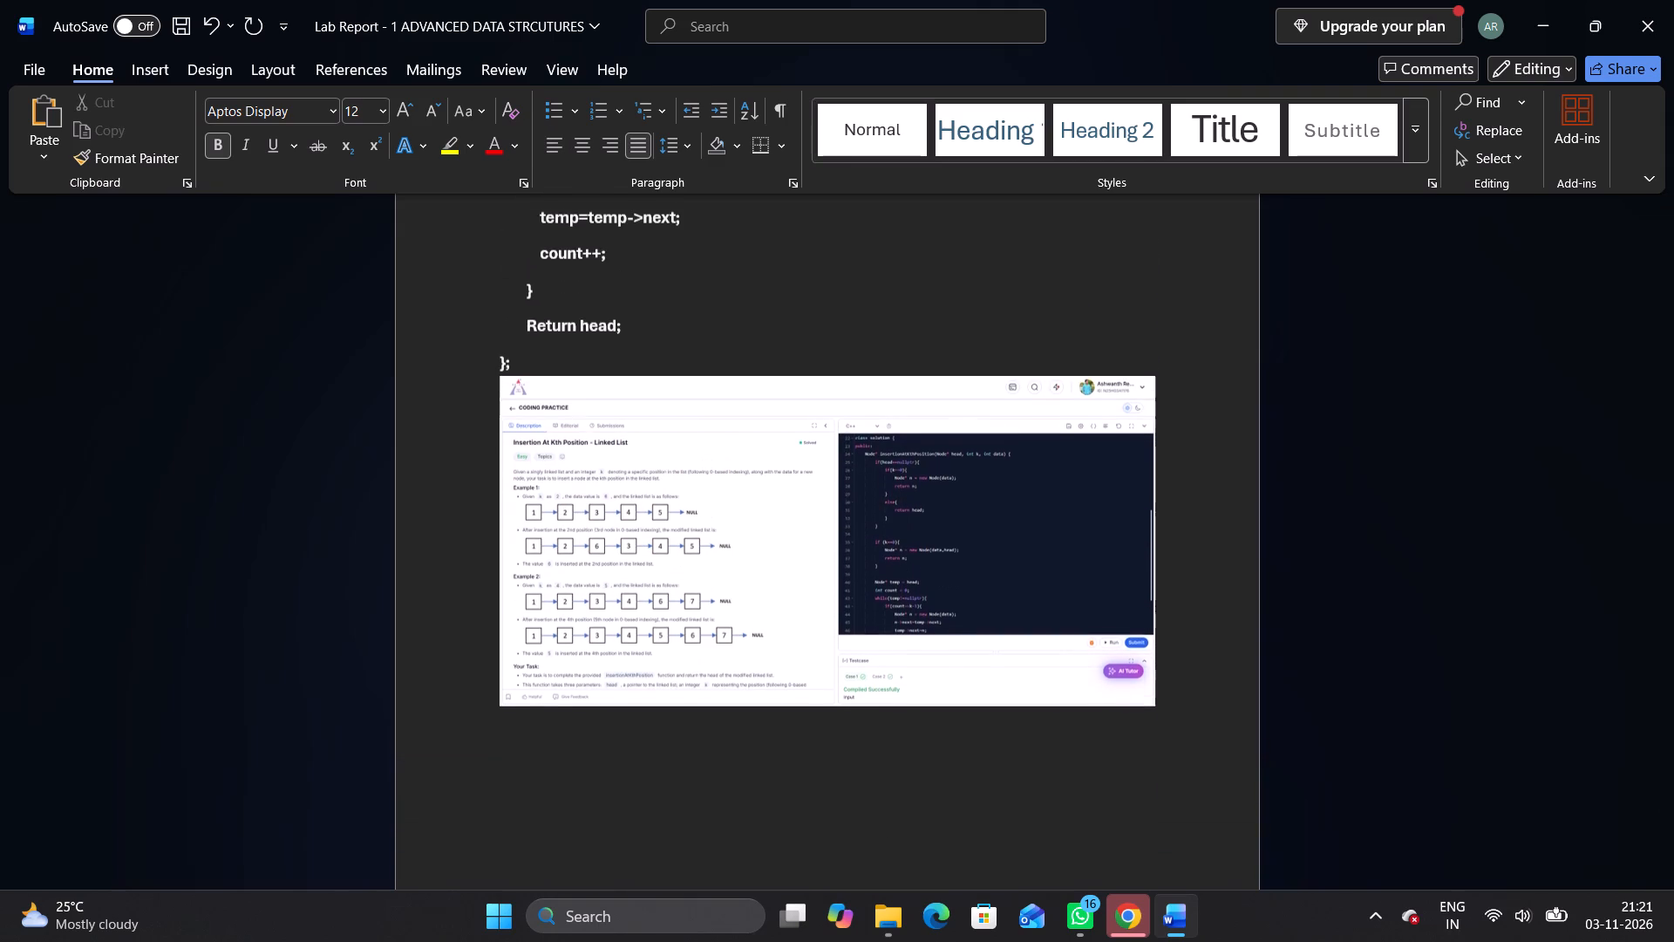
pyautogui.press('Return')
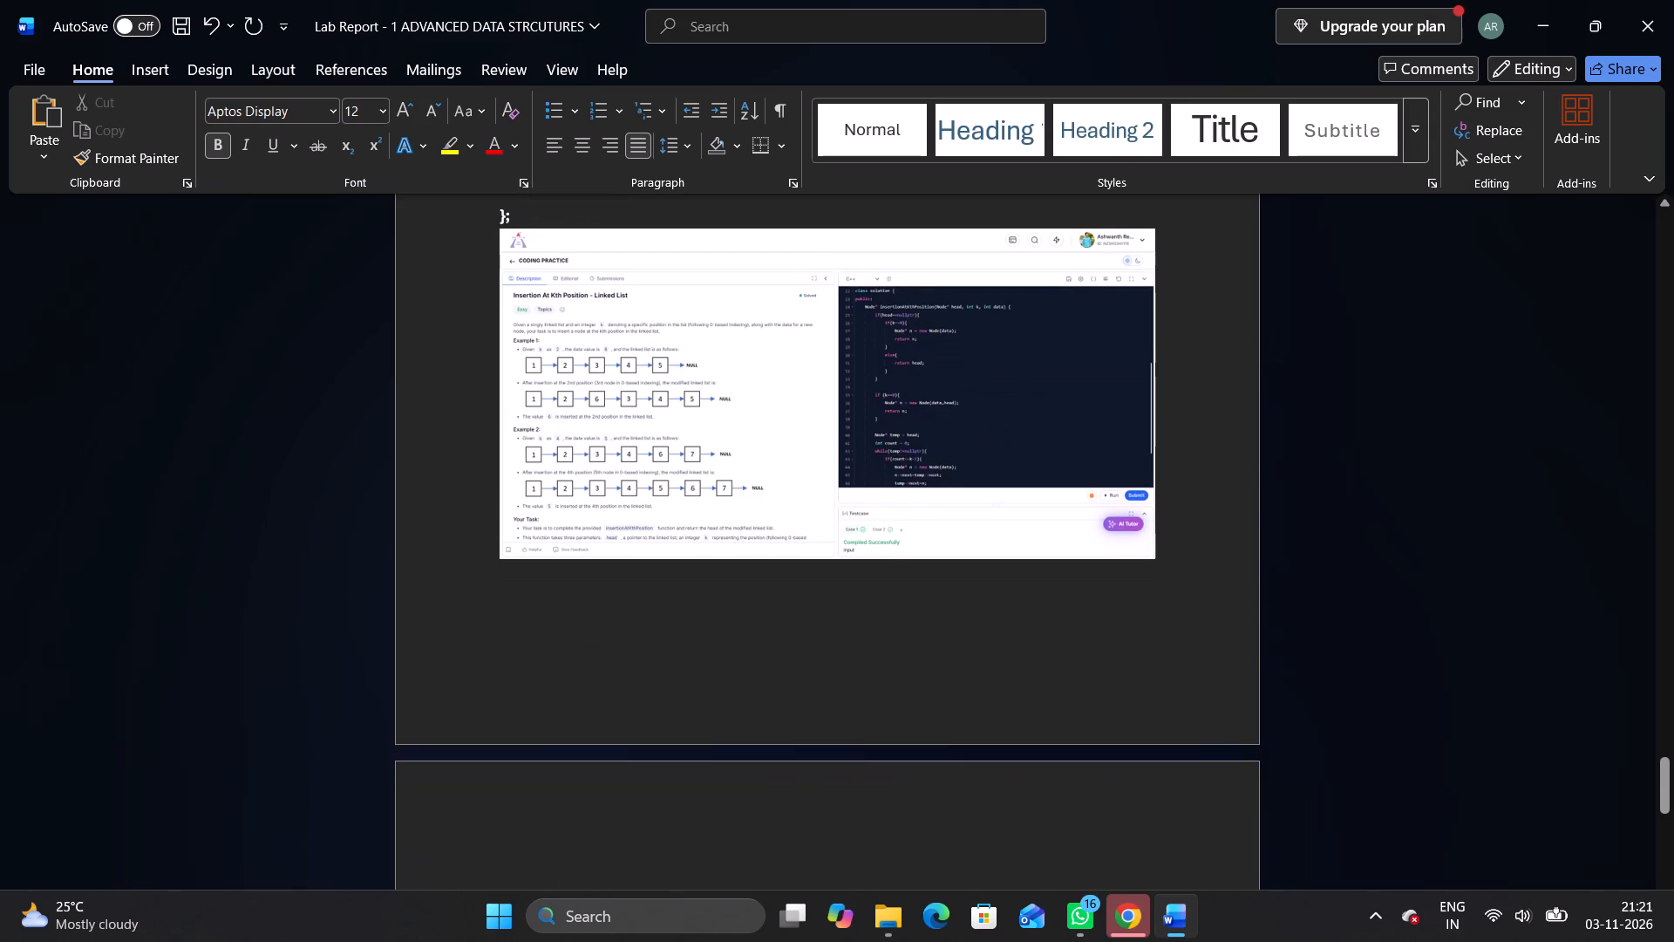
pyautogui.hotkey('alt', 'Tab')
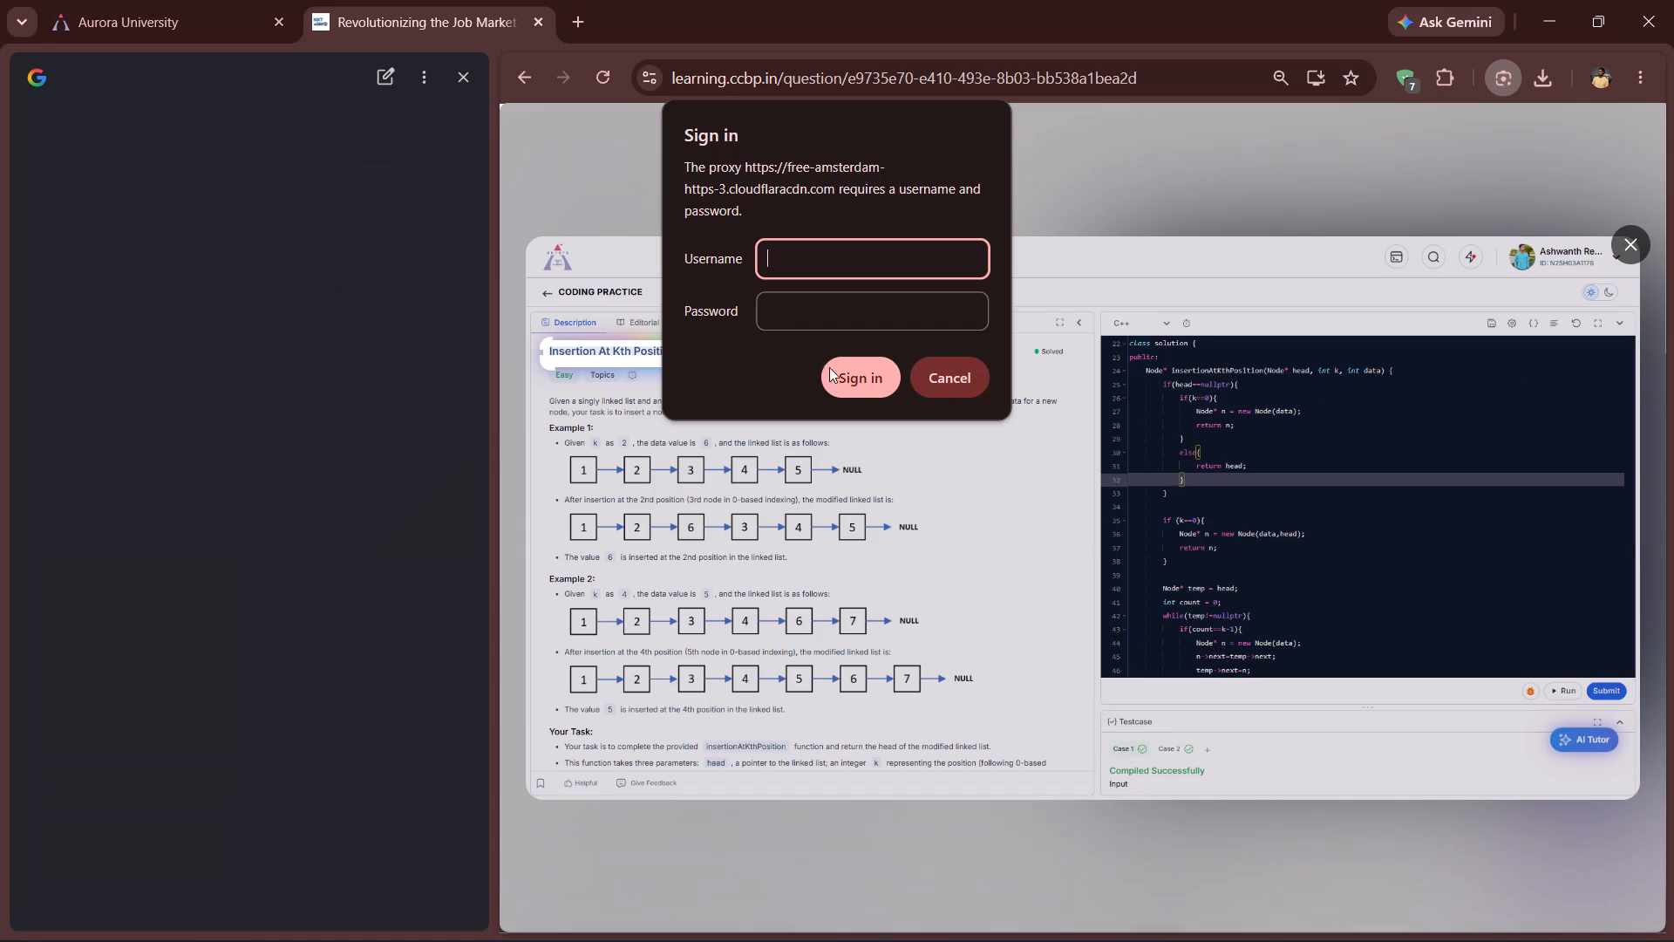
pyautogui.click(952, 385)
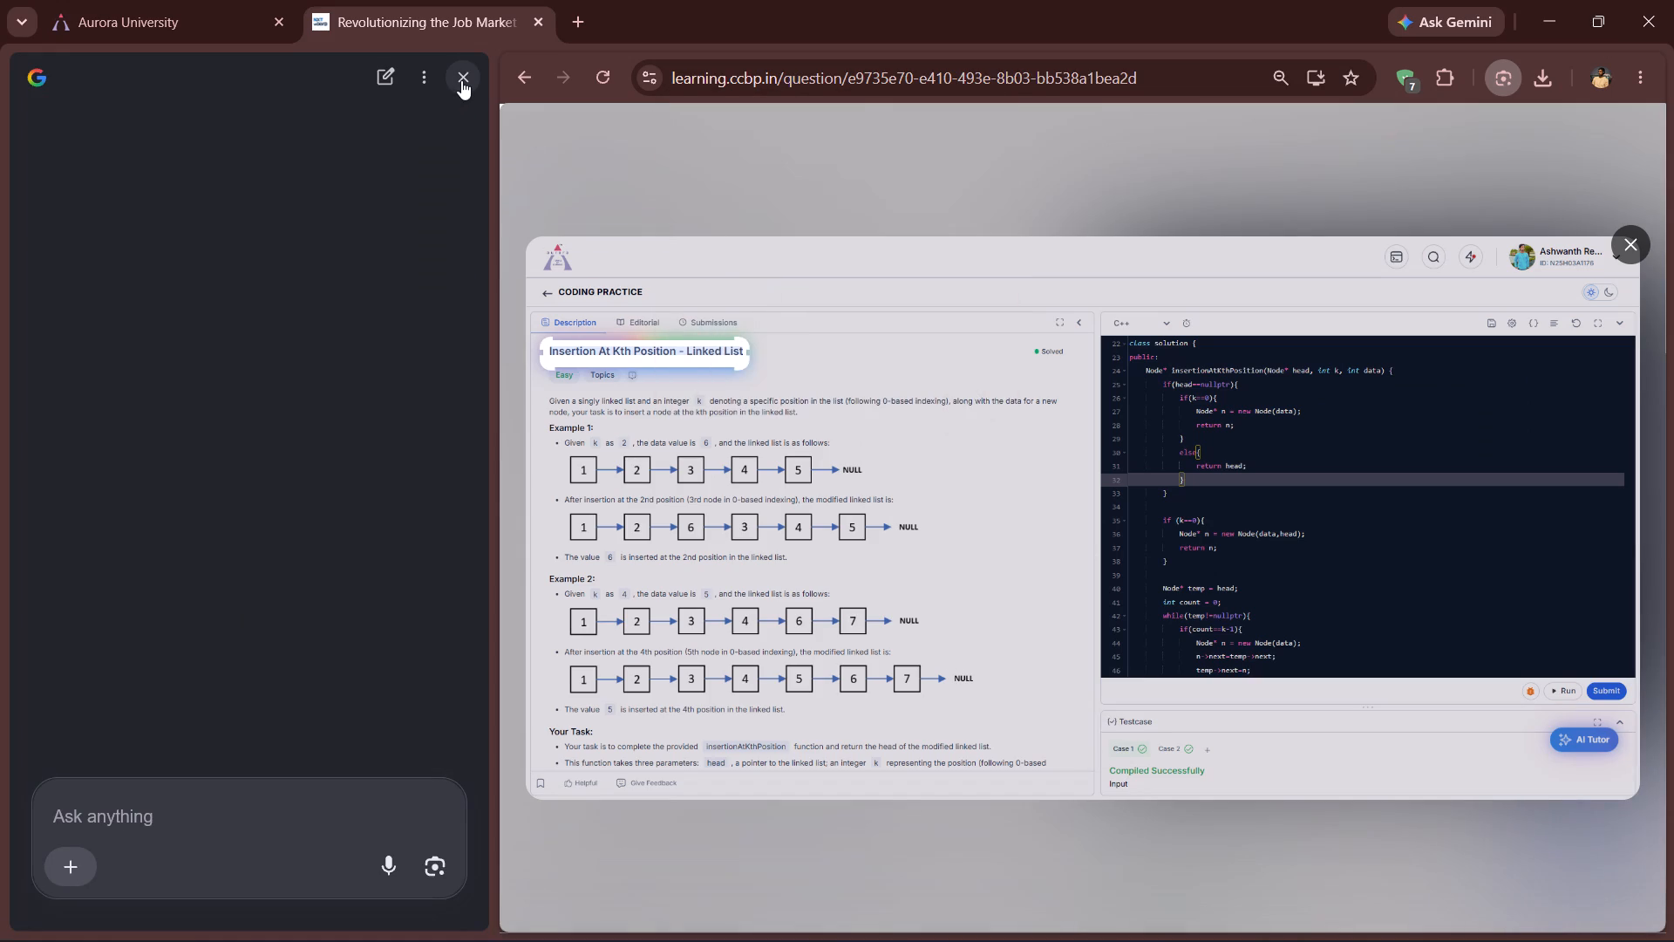
pyautogui.click(461, 80)
pyautogui.click(49, 117)
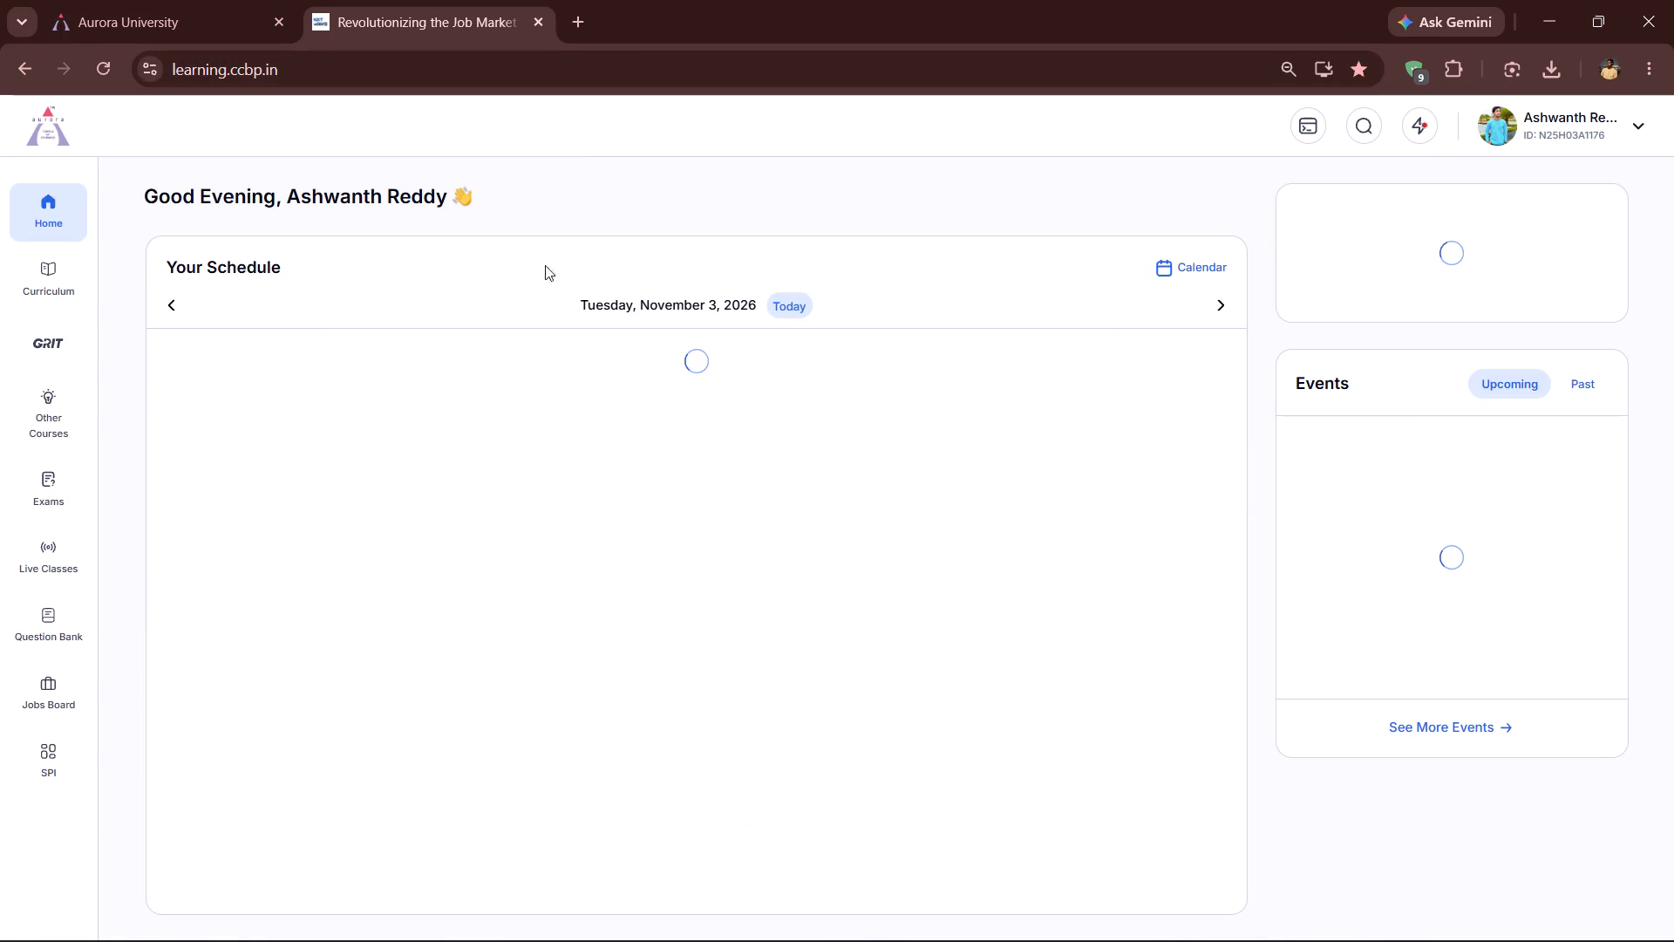
pyautogui.hscroll(-10, 535, 255)
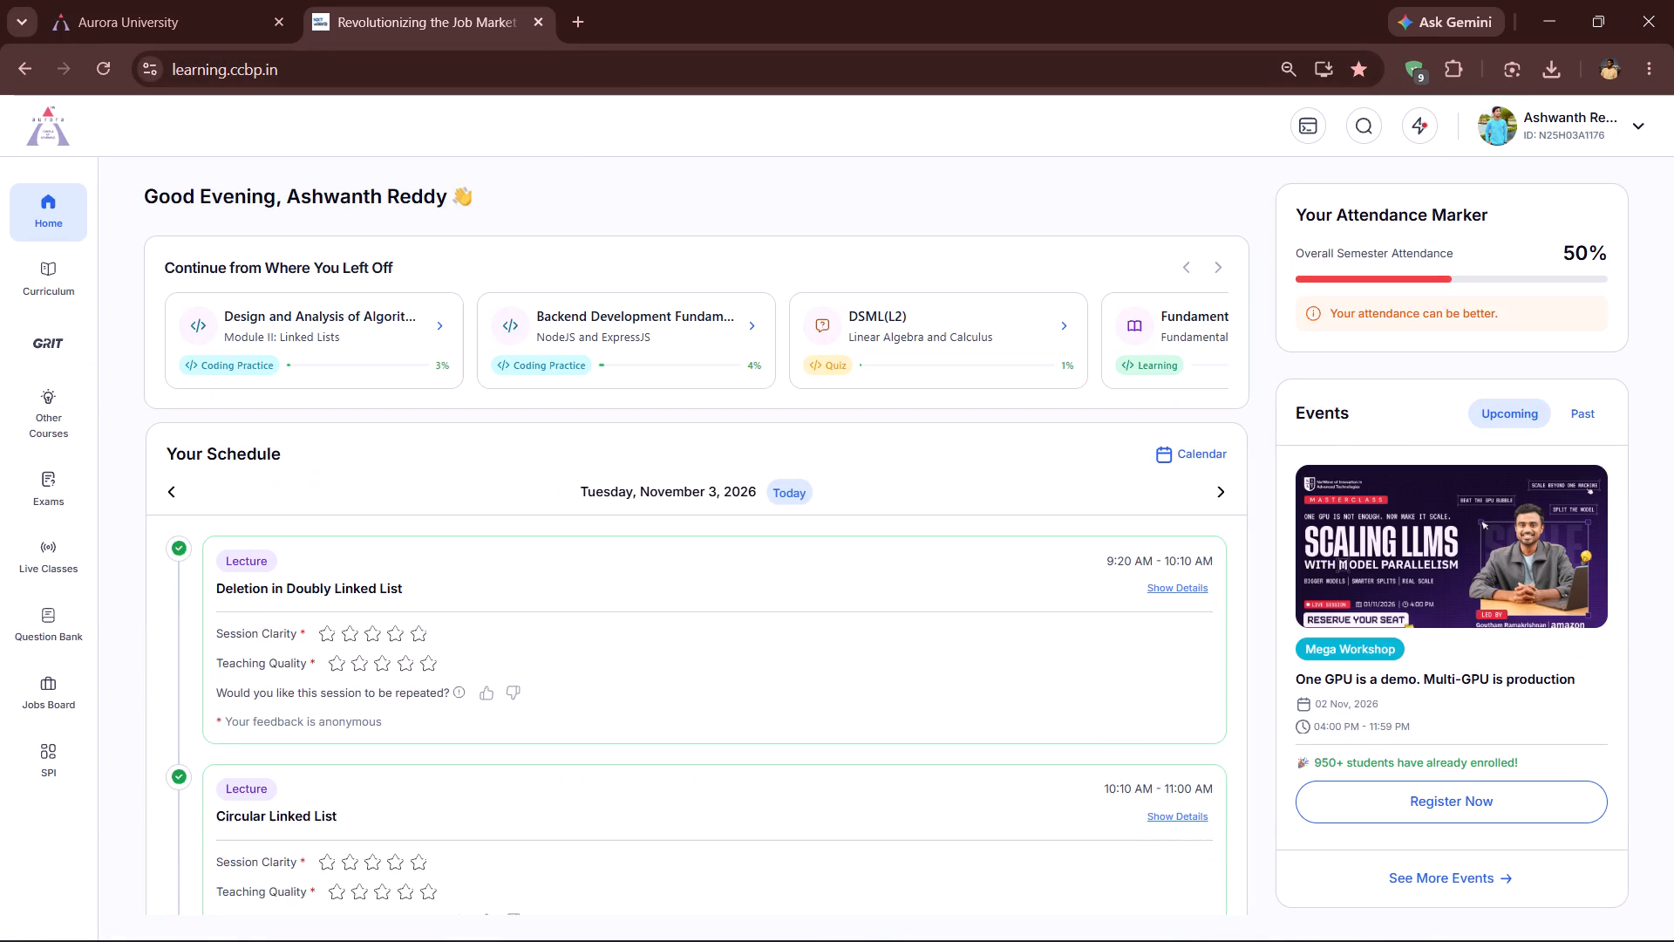
pyautogui.click(337, 339)
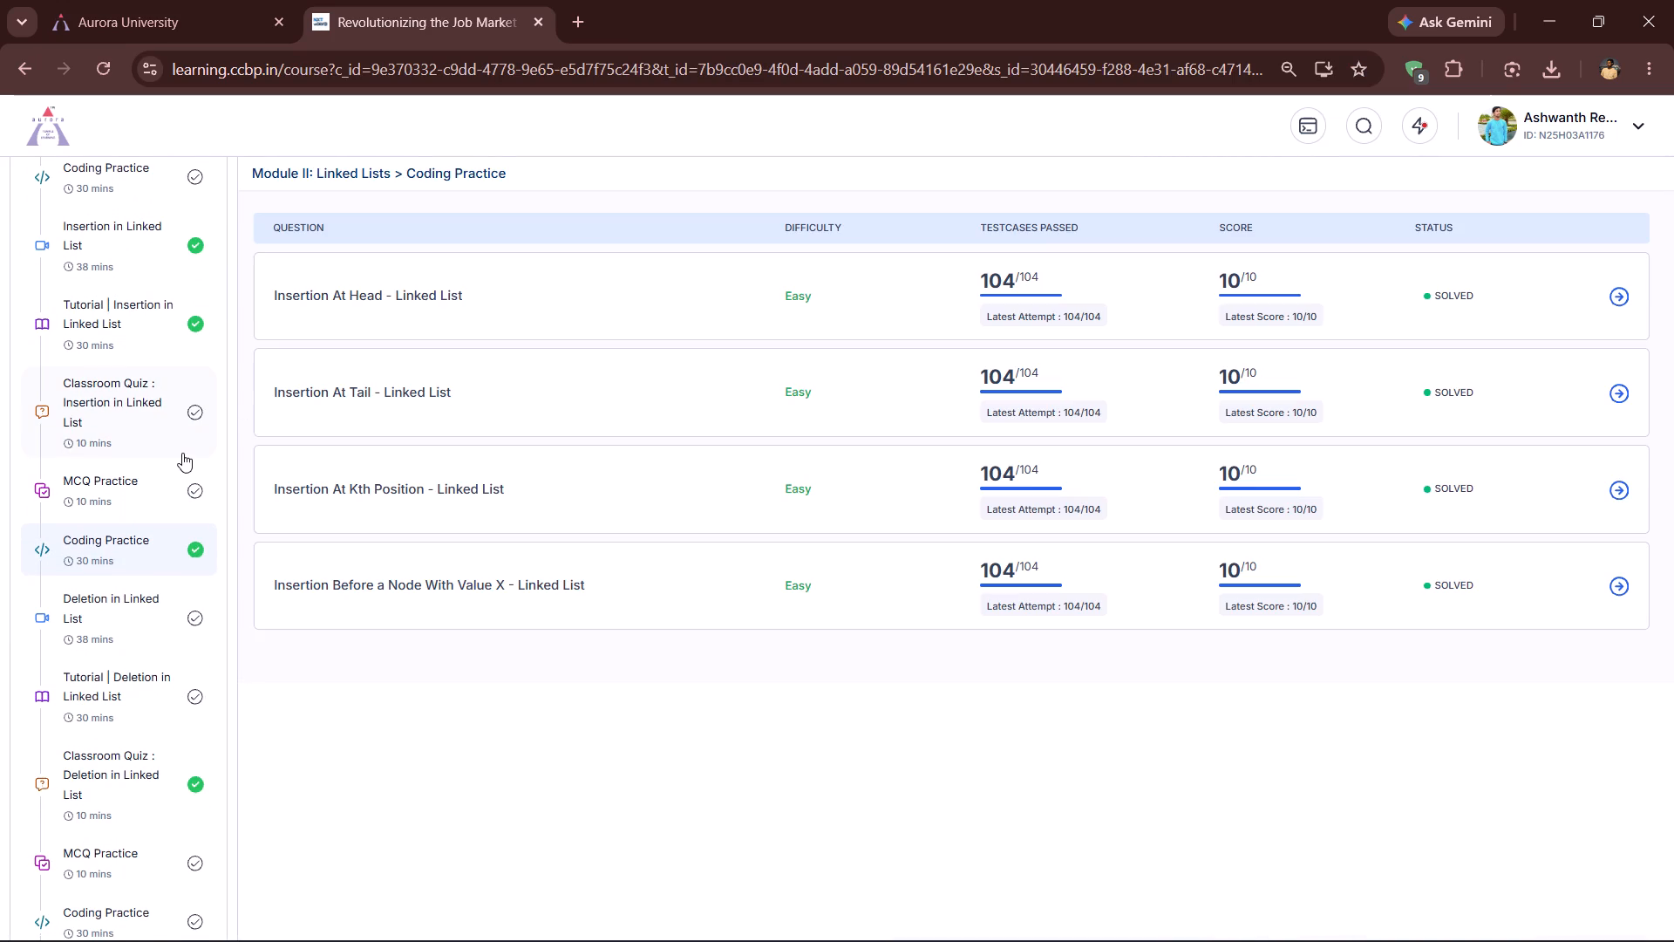
# Open the "Delete Node With Value X - Linked List" problem from the coding practice that follows Deletion in Linked List.
pyautogui.scroll(-3, 159, 617)
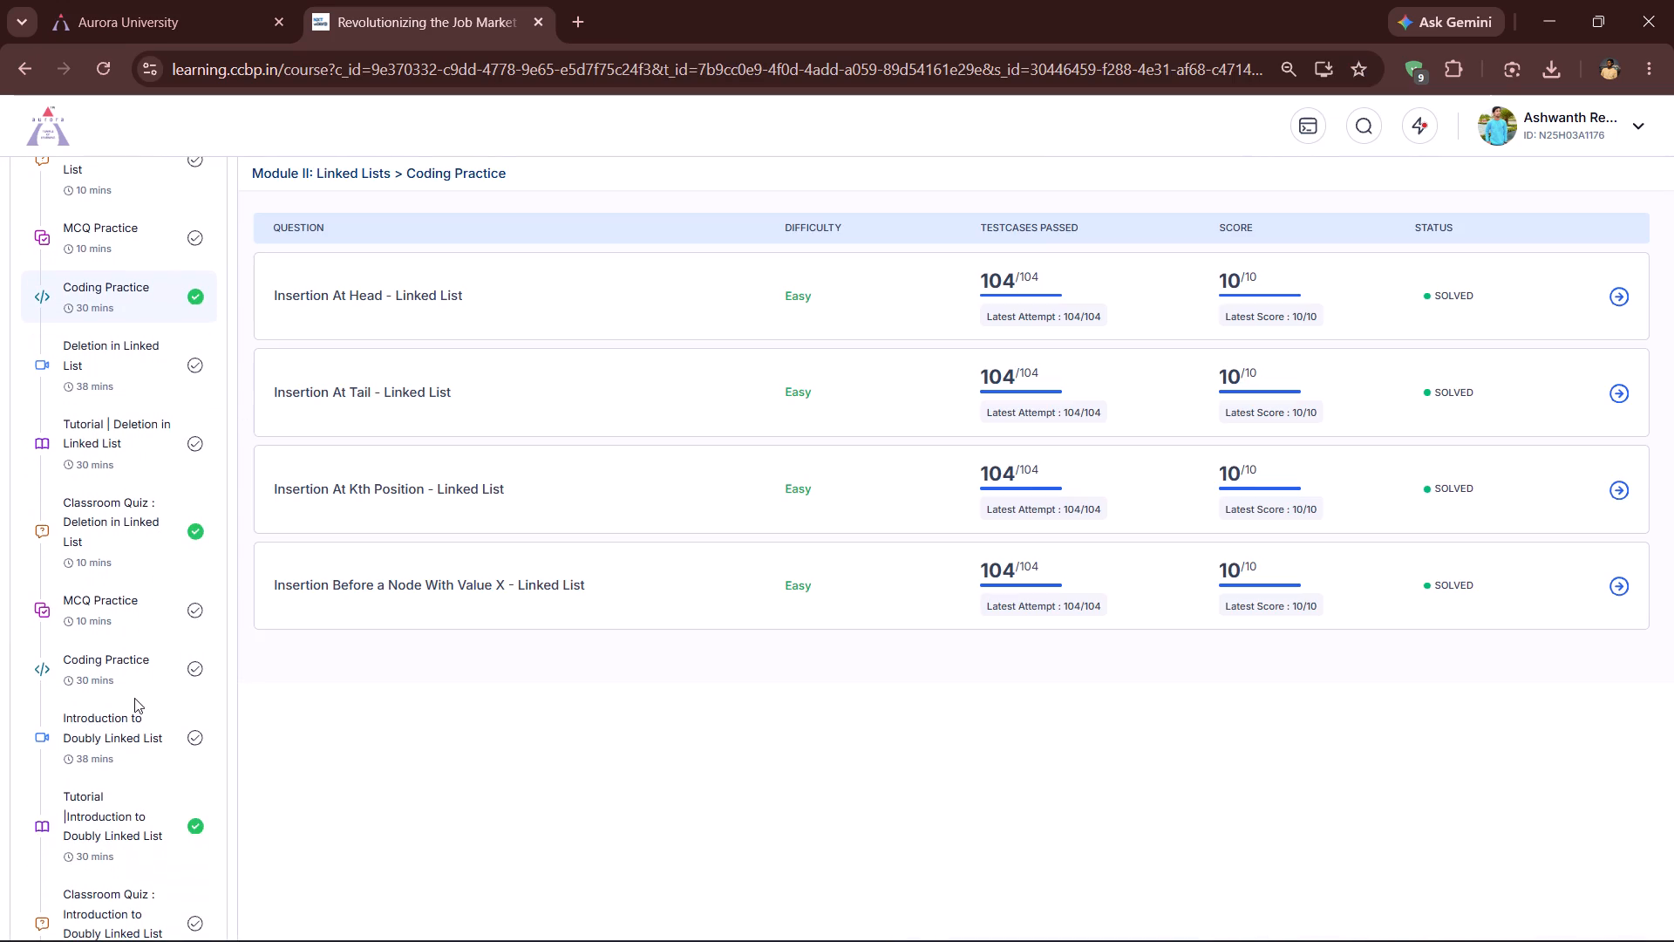
pyautogui.click(130, 678)
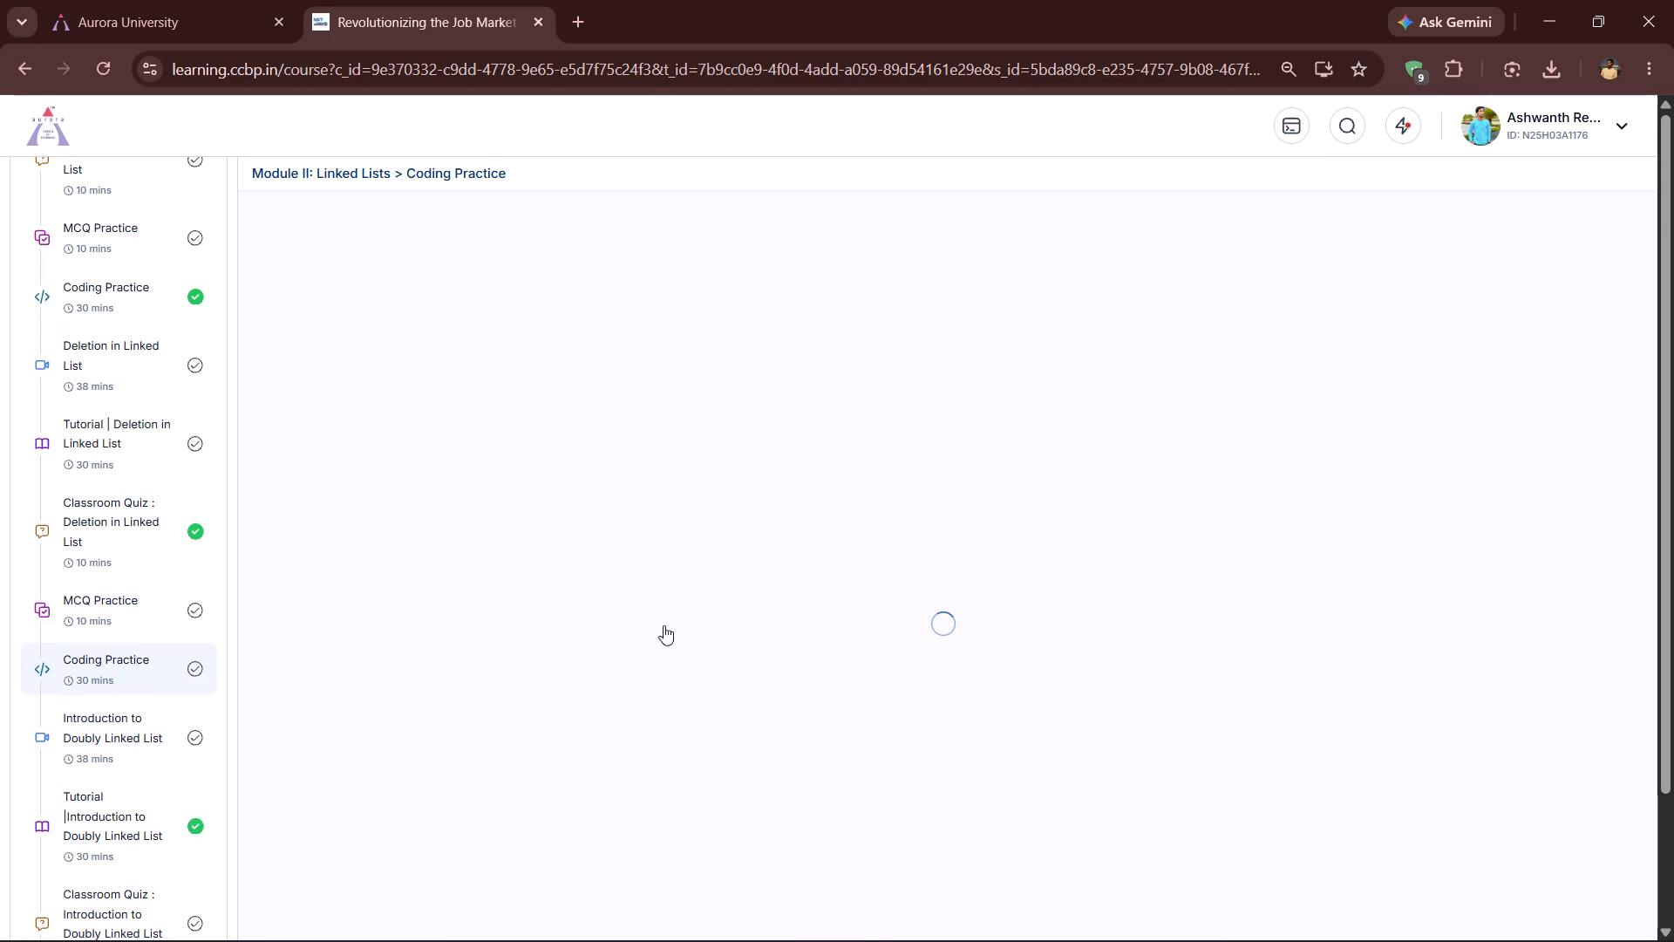
pyautogui.click(700, 583)
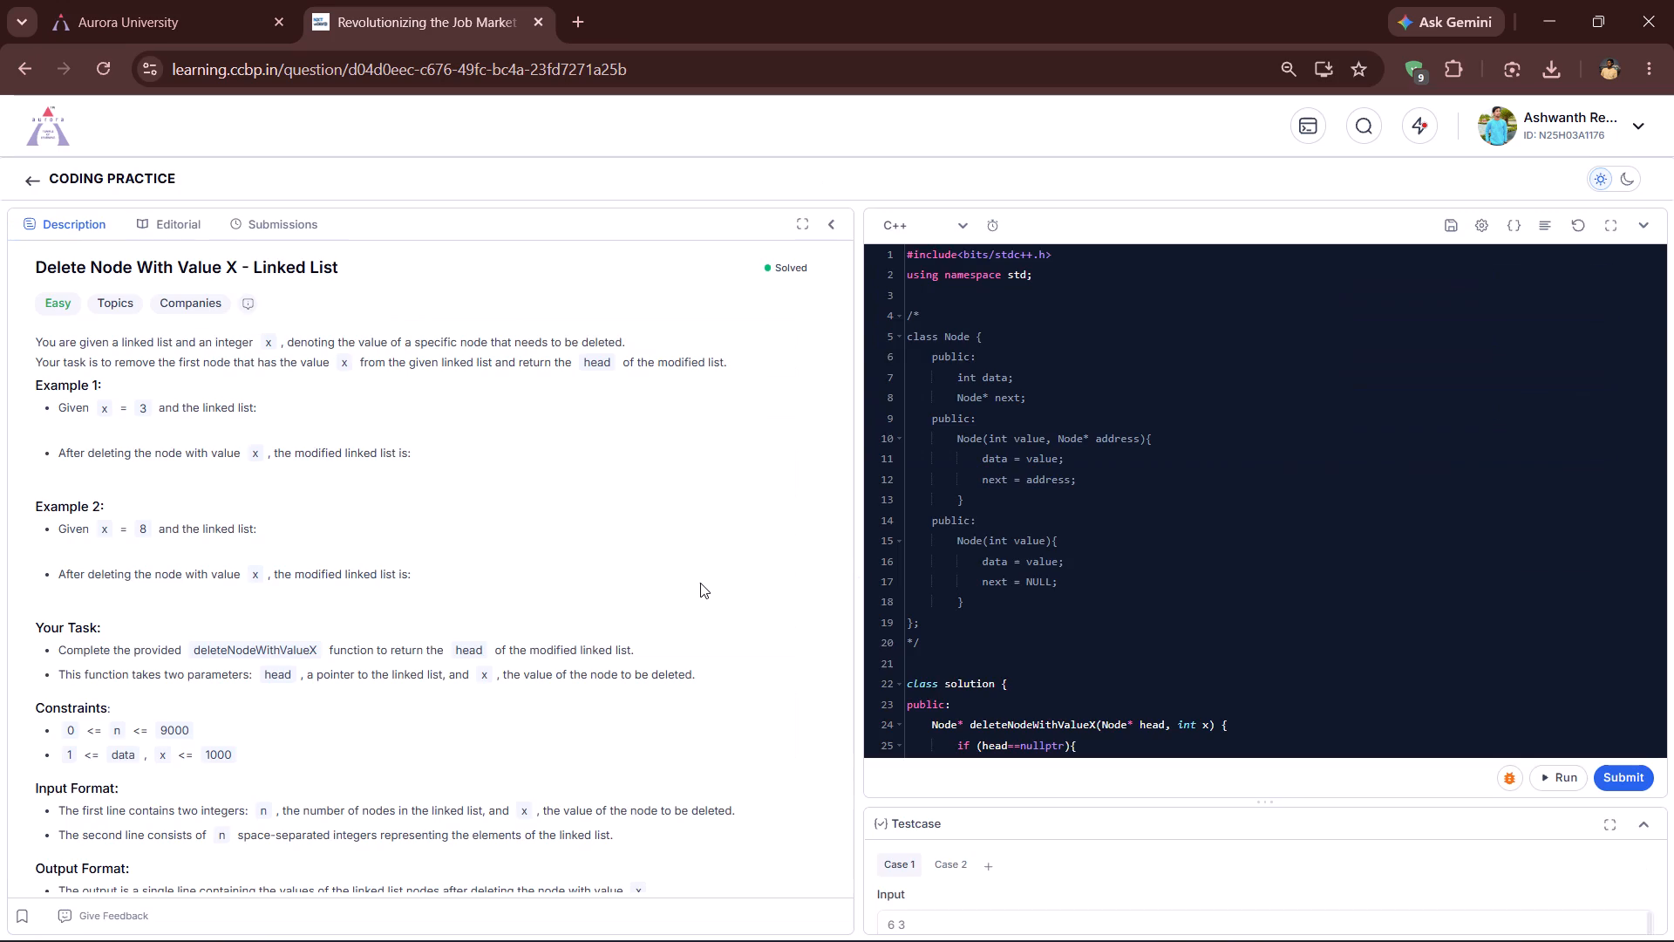
# Run the deleteNodeWithValueX solution on the test cases and resize the testcase area so the function code and compile status both show.
pyautogui.scroll(-3, 1165, 555)
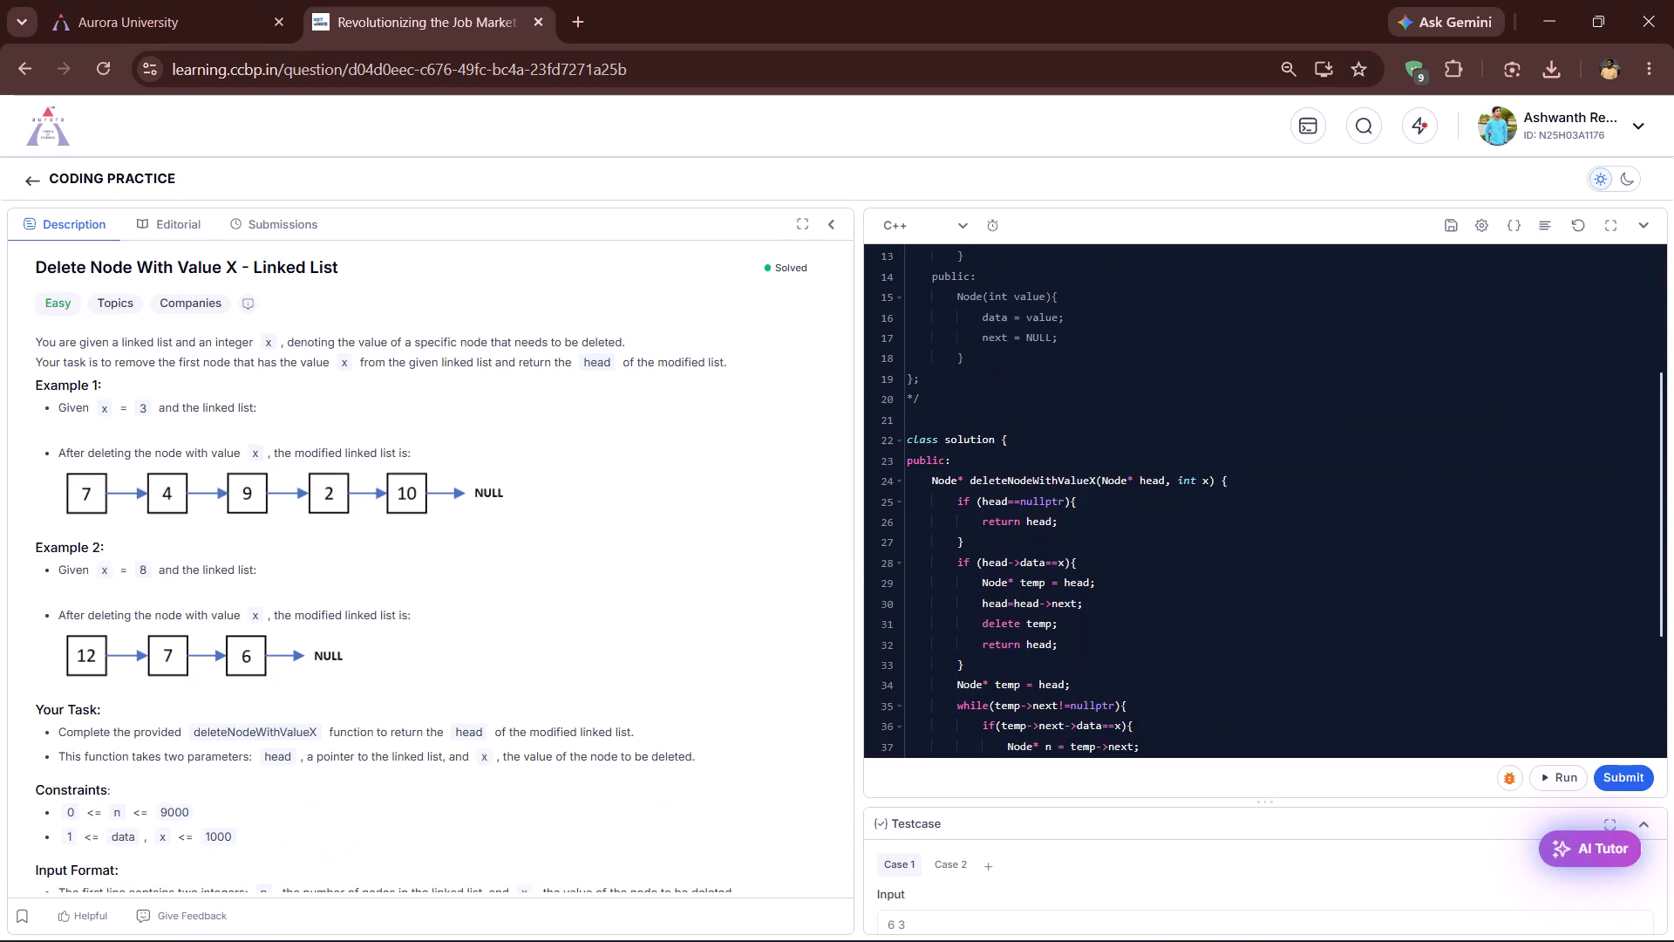
pyautogui.scroll(-3, 1165, 555)
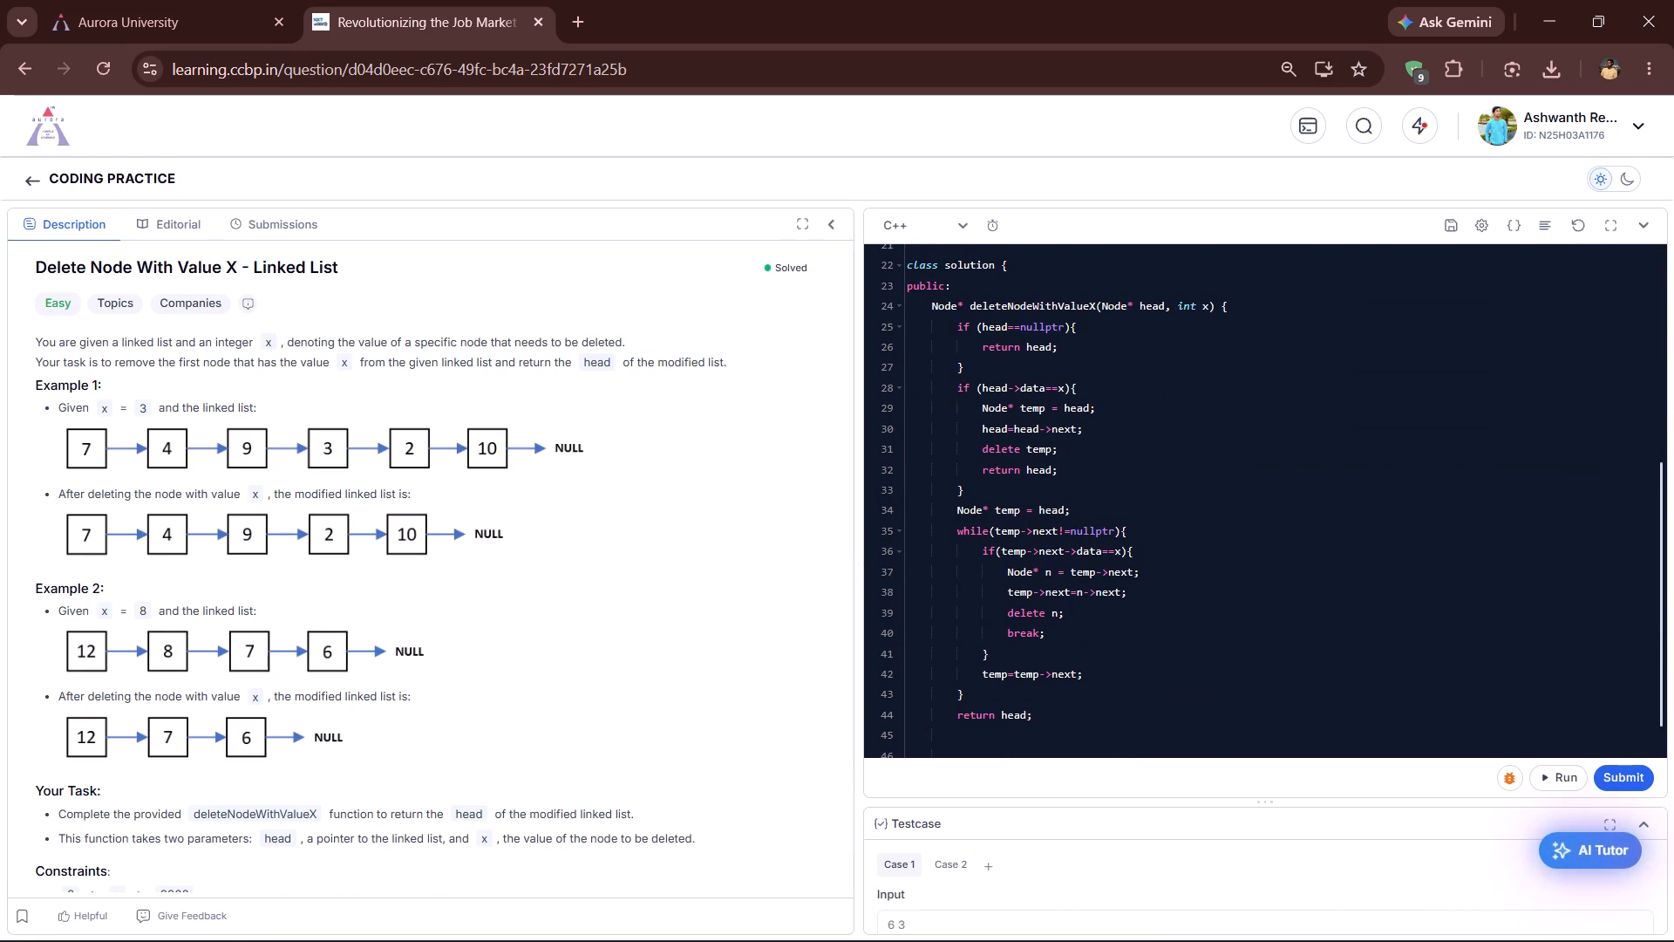
pyautogui.press('Print')
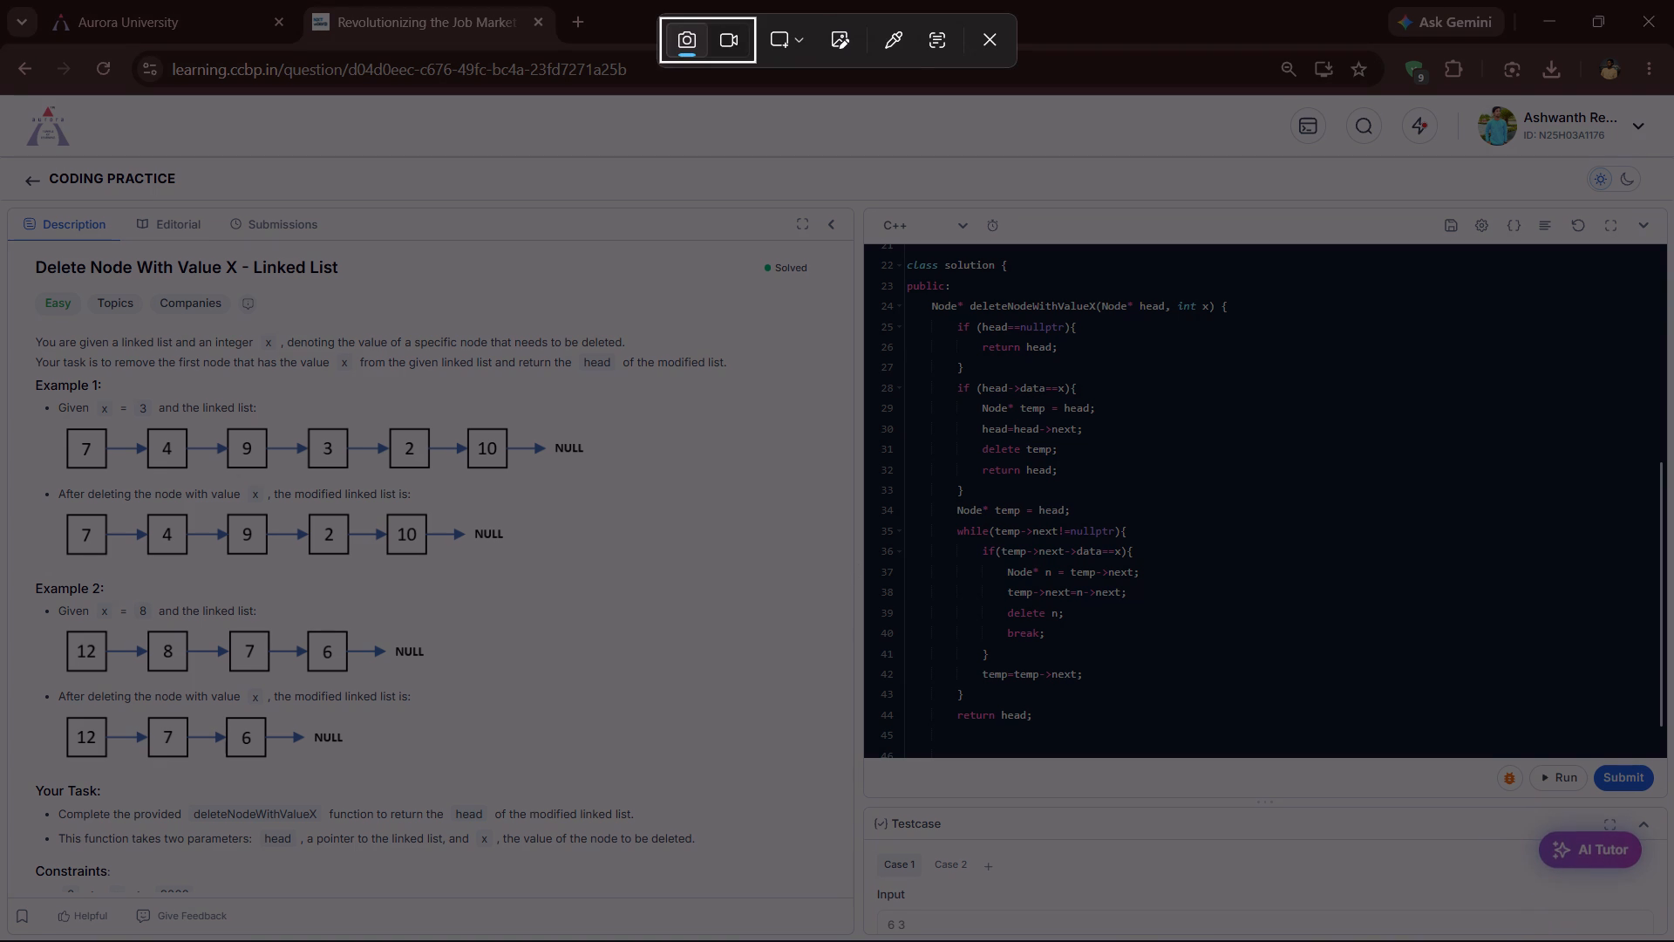
pyautogui.click(990, 33)
pyautogui.click(1564, 777)
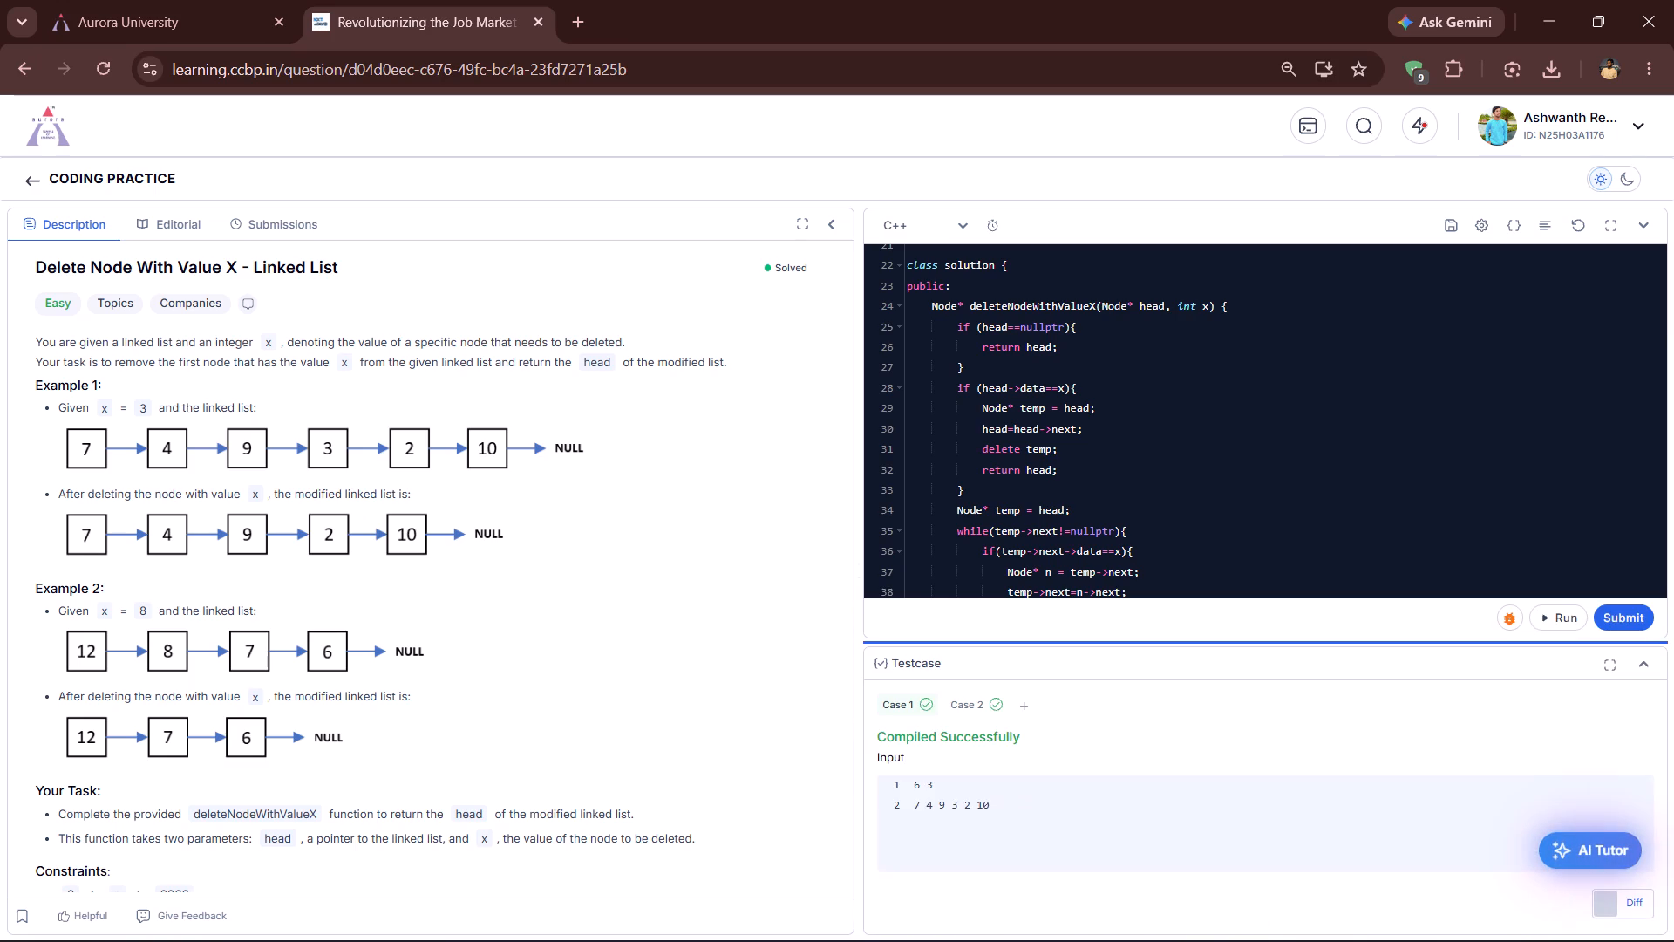
pyautogui.moveTo(1263, 642); pyautogui.dragTo(1286, 796)
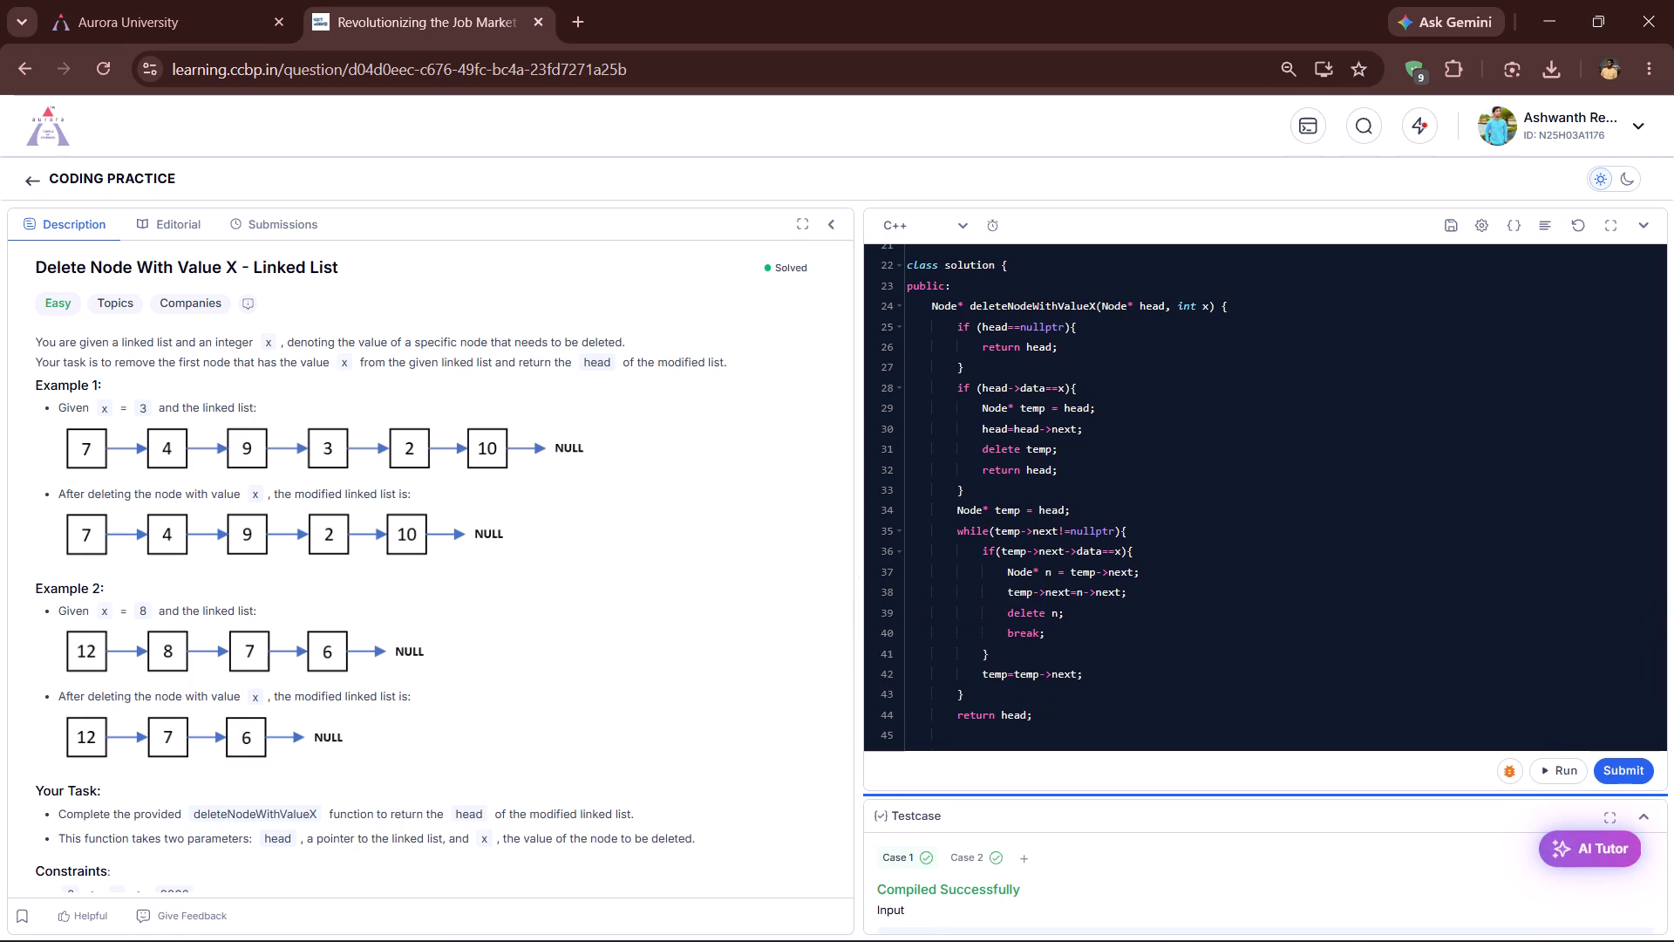
pyautogui.moveTo(1286, 796); pyautogui.dragTo(1289, 804)
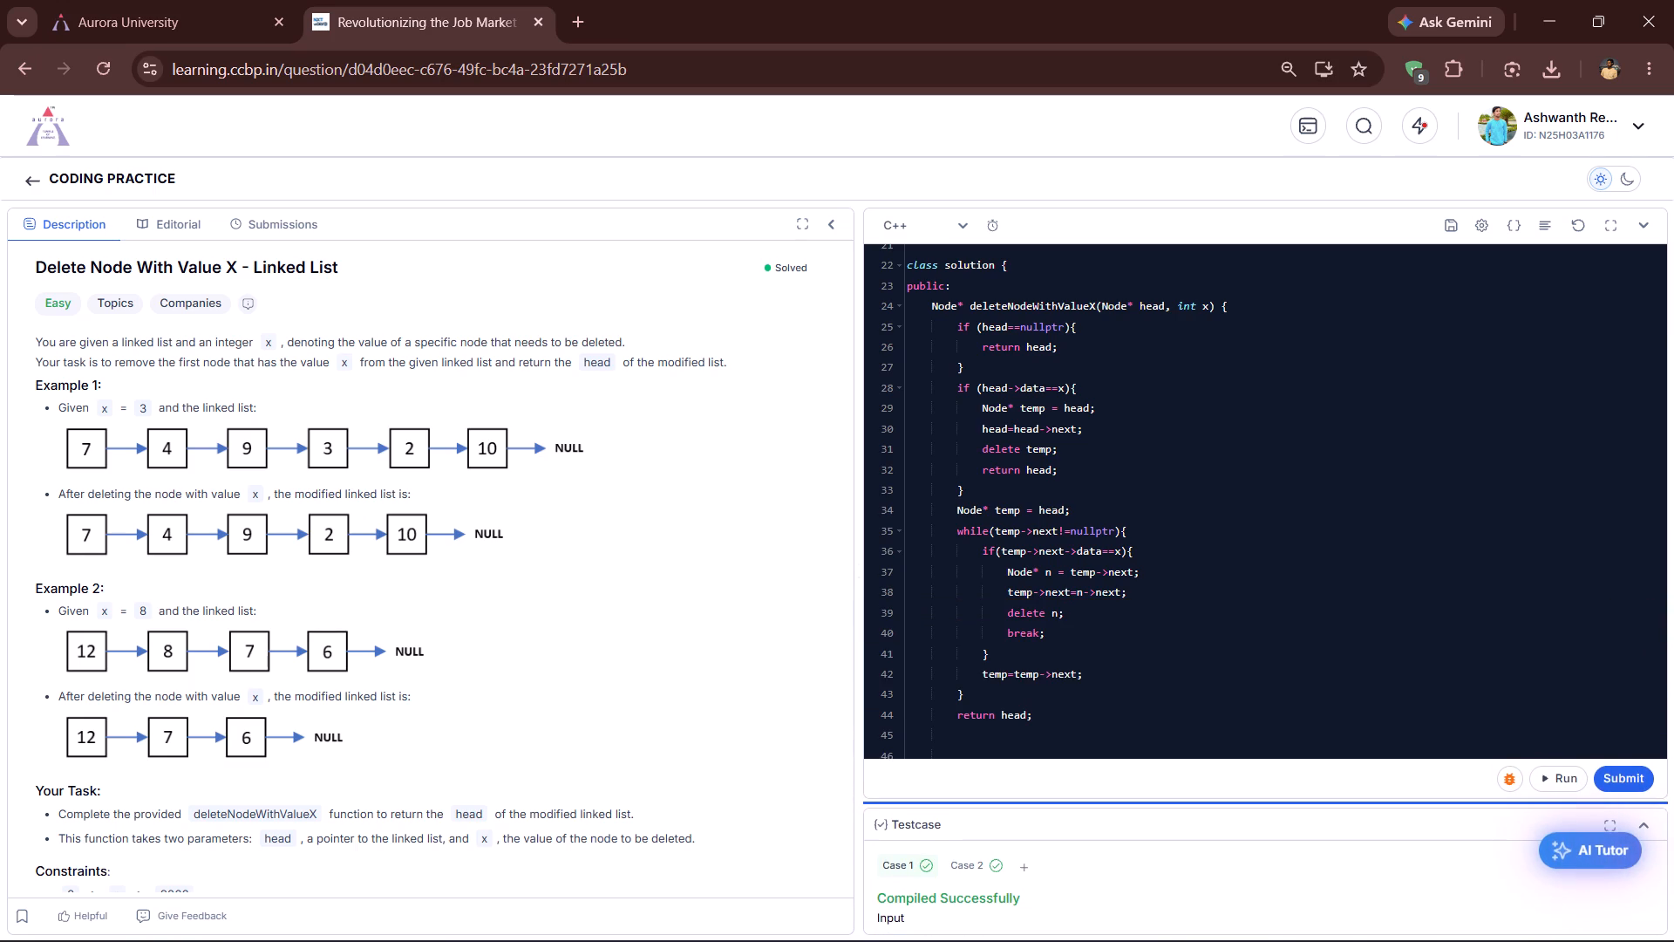
# Capture a screenshot of the whole problem page, from the site header down, including the statement, code and testcase area.
pyautogui.press('Print')
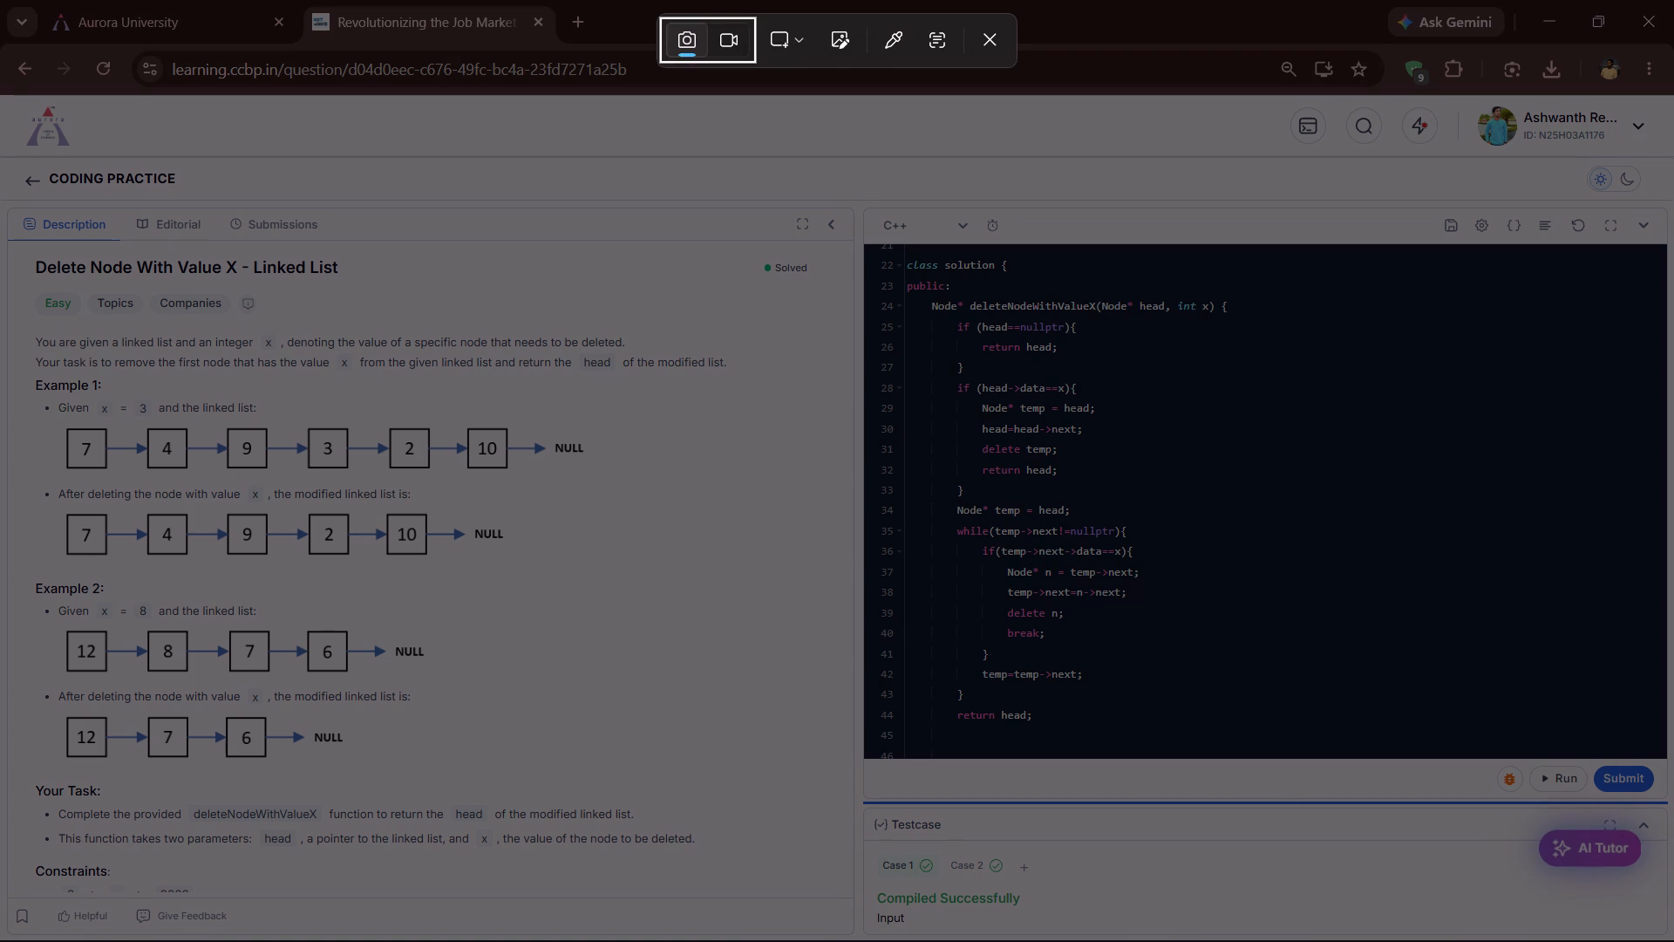
pyautogui.moveTo(0, 96); pyautogui.dragTo(1394, 783)
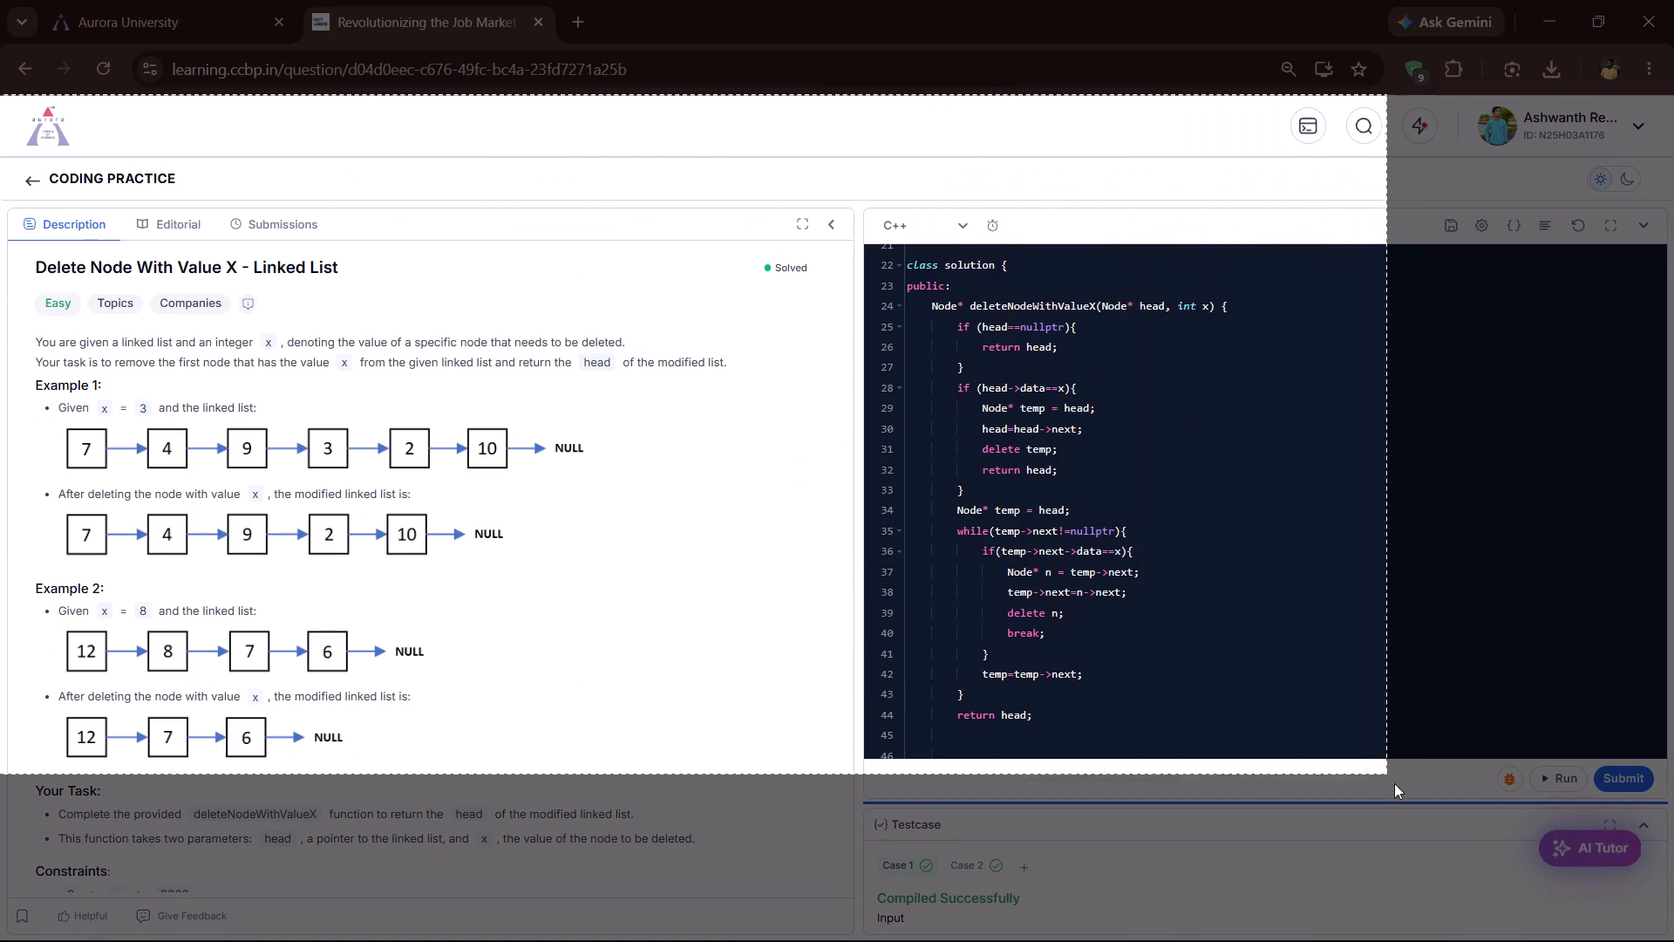
pyautogui.moveTo(1394, 783); pyautogui.dragTo(1673, 941)
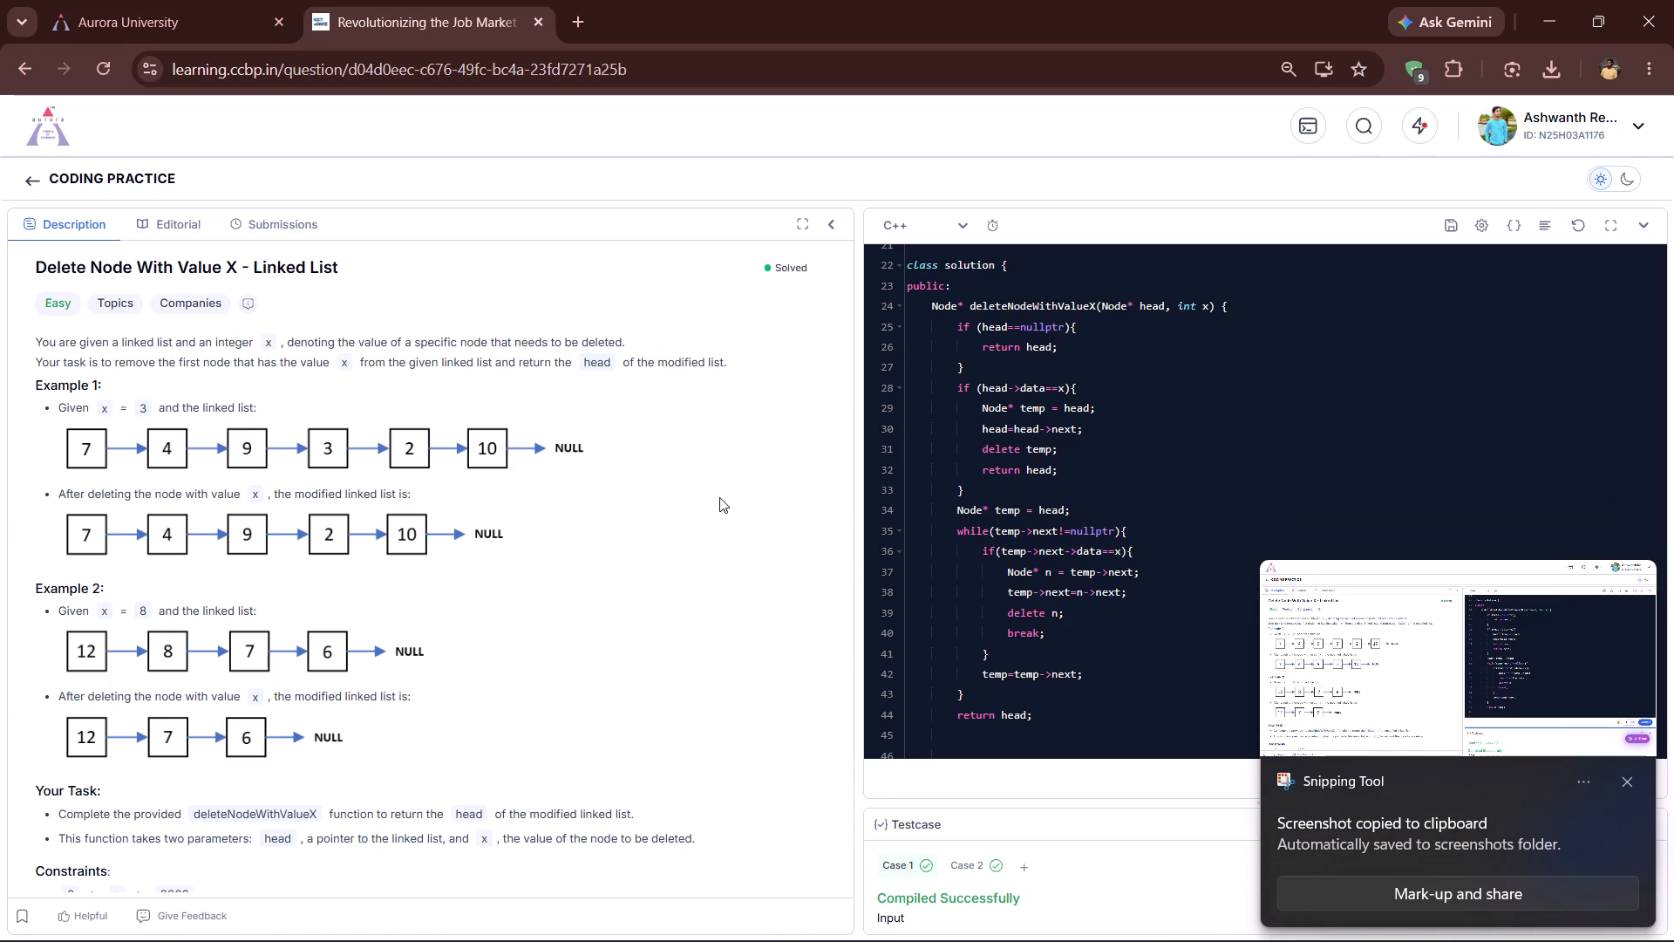
# Copy the entire C++ deleteNodeWithValueX program from the code editor.
pyautogui.click(959, 470)
pyautogui.hotkey('ctrl', 'a')
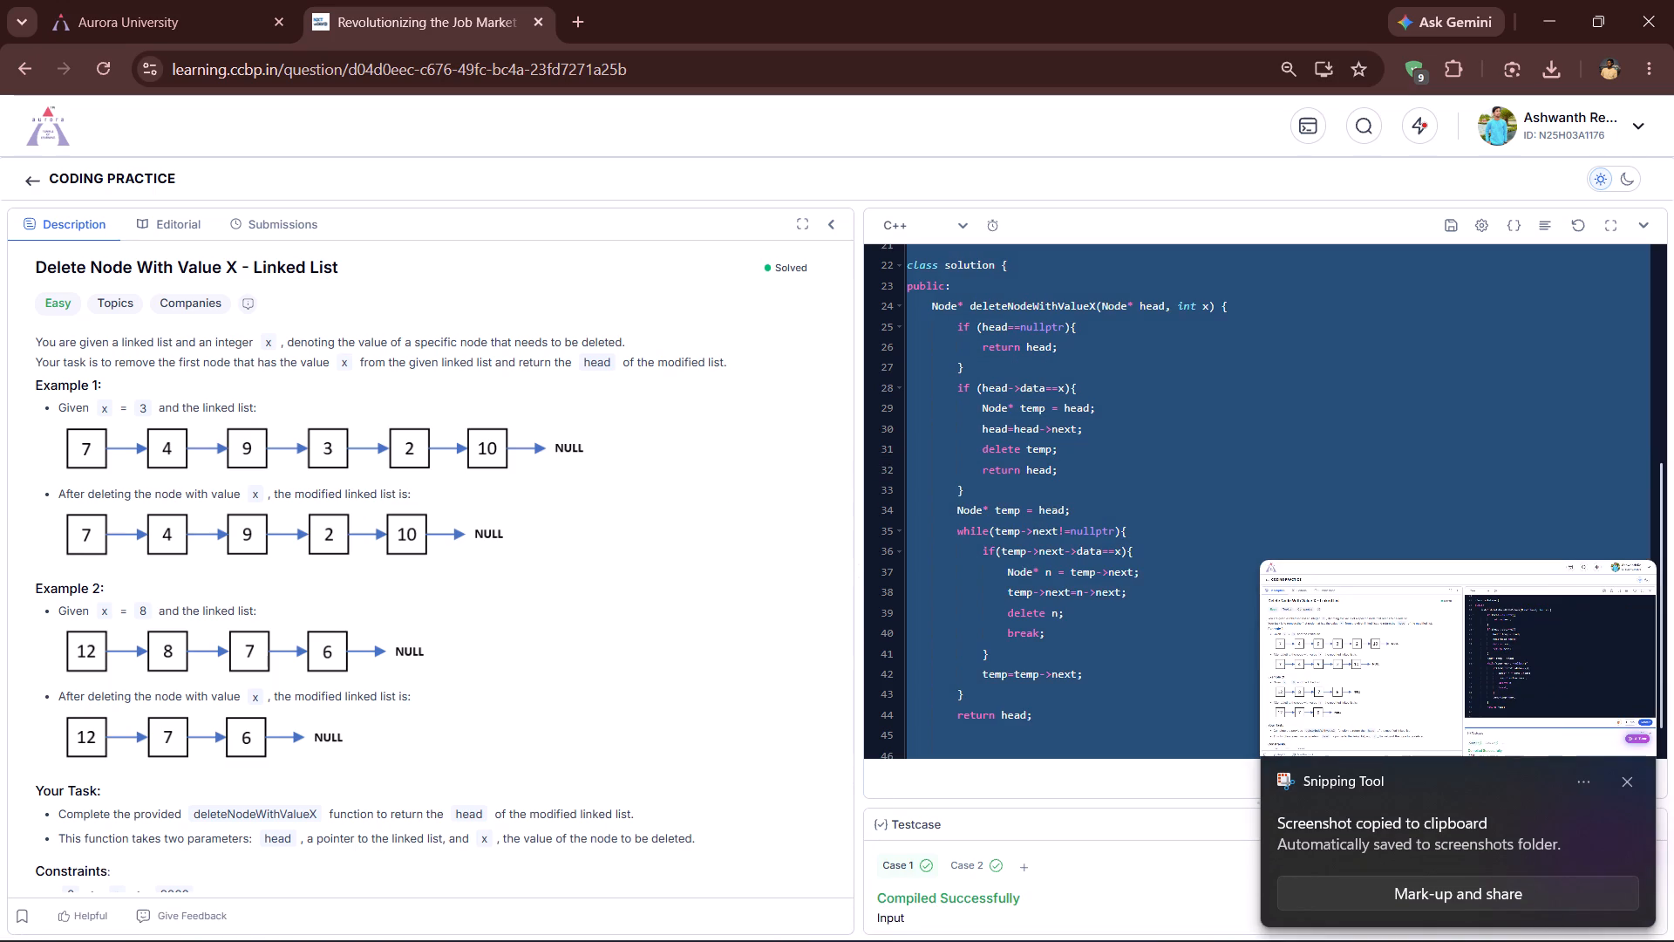
pyautogui.hotkey('ctrl', 'c')
pyautogui.click(959, 470)
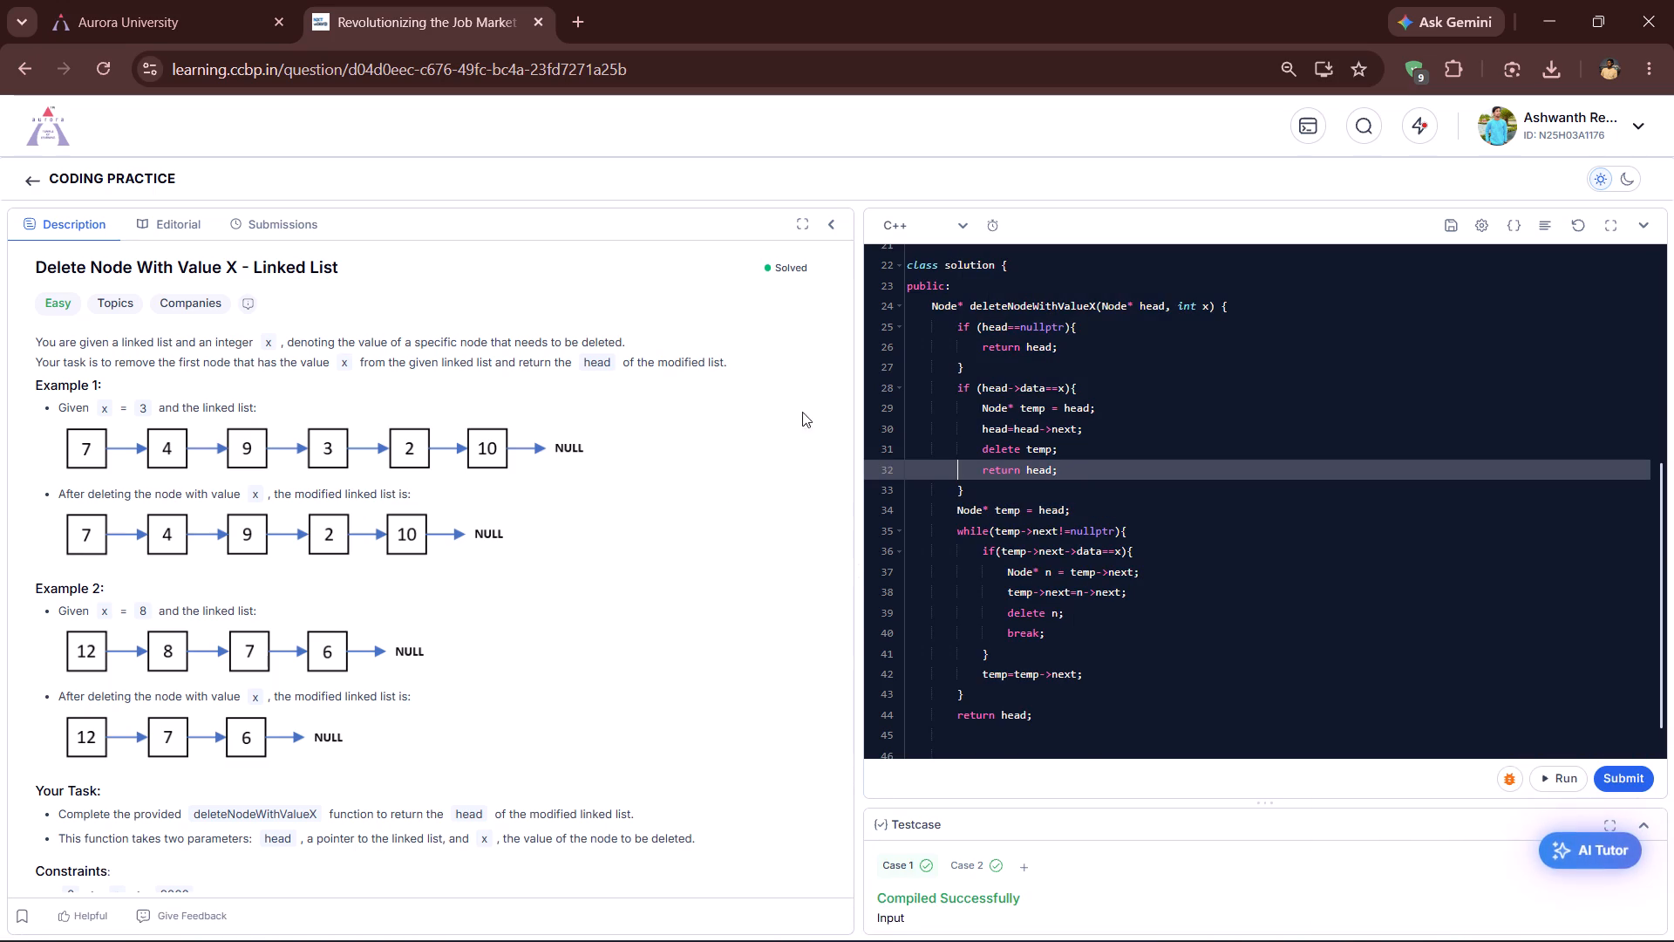
# Use Google Lens to copy the text of the two-sentence problem statement above Example 1.
pyautogui.rightClick(503, 309)
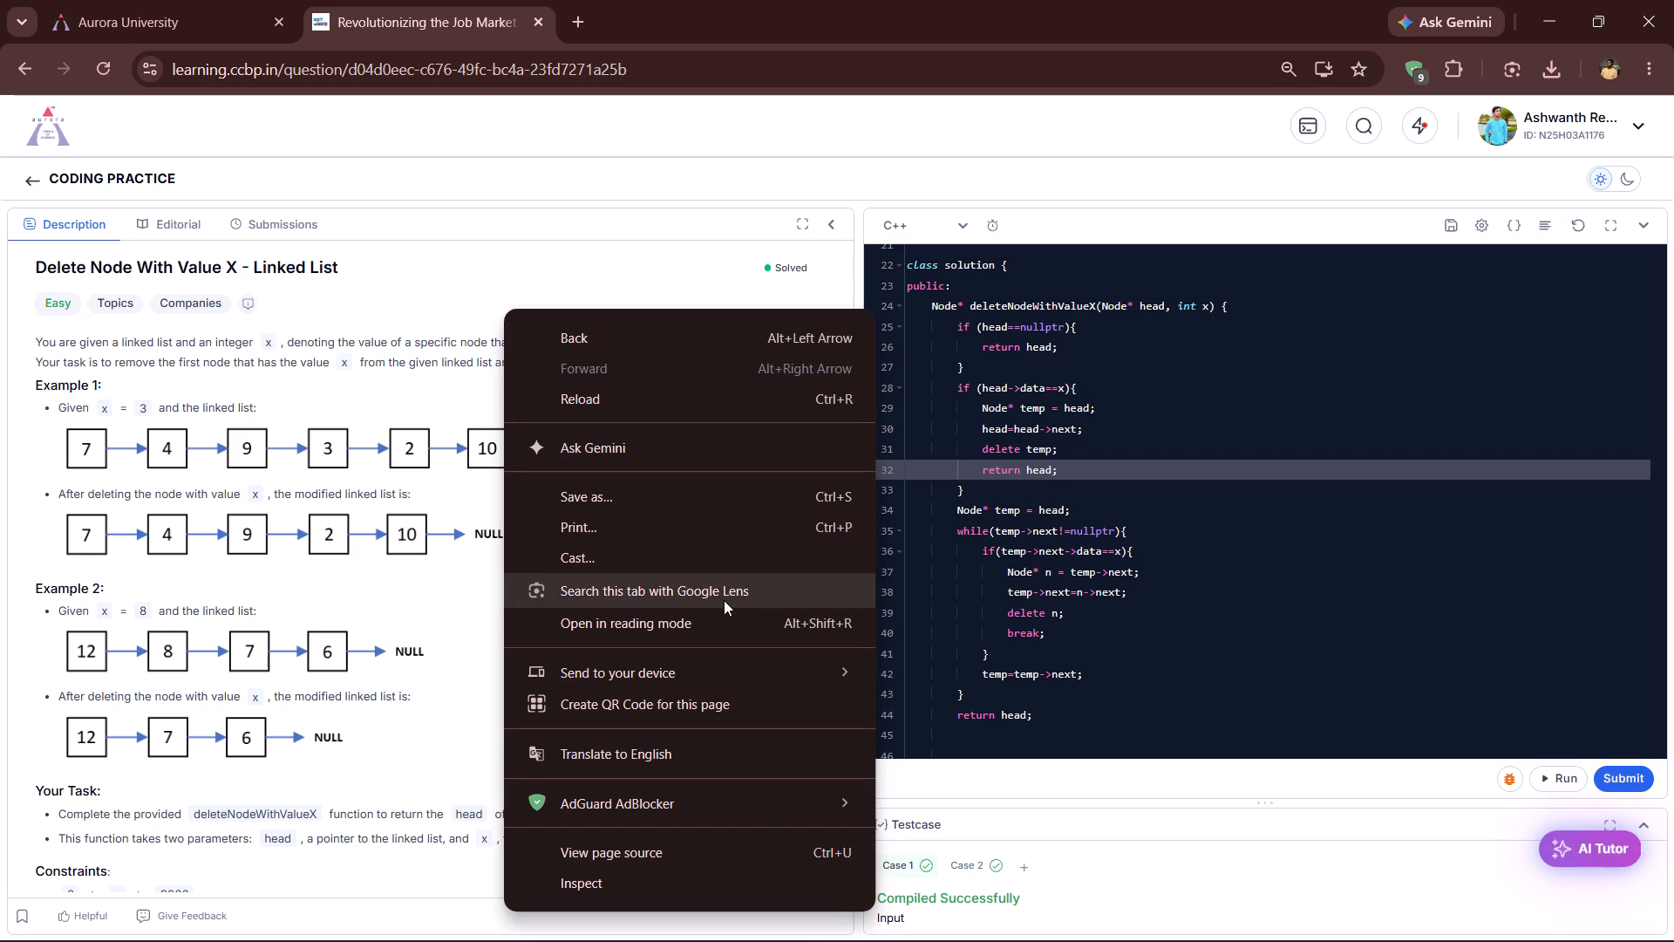
pyautogui.click(720, 594)
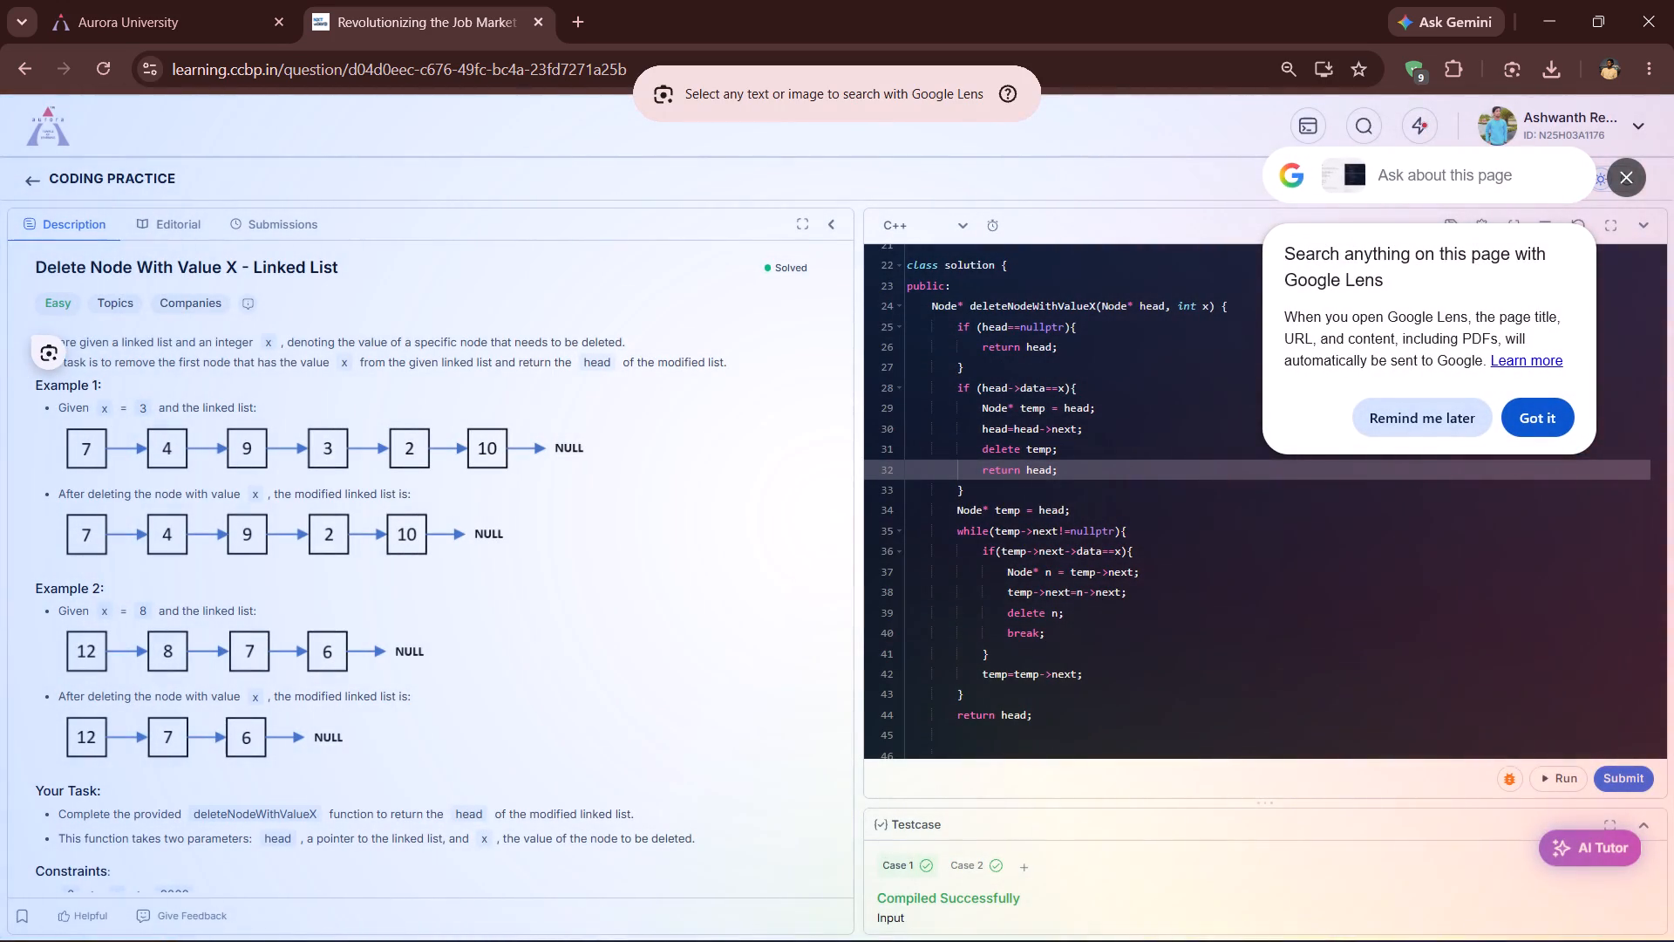
pyautogui.moveTo(28, 327); pyautogui.dragTo(707, 386)
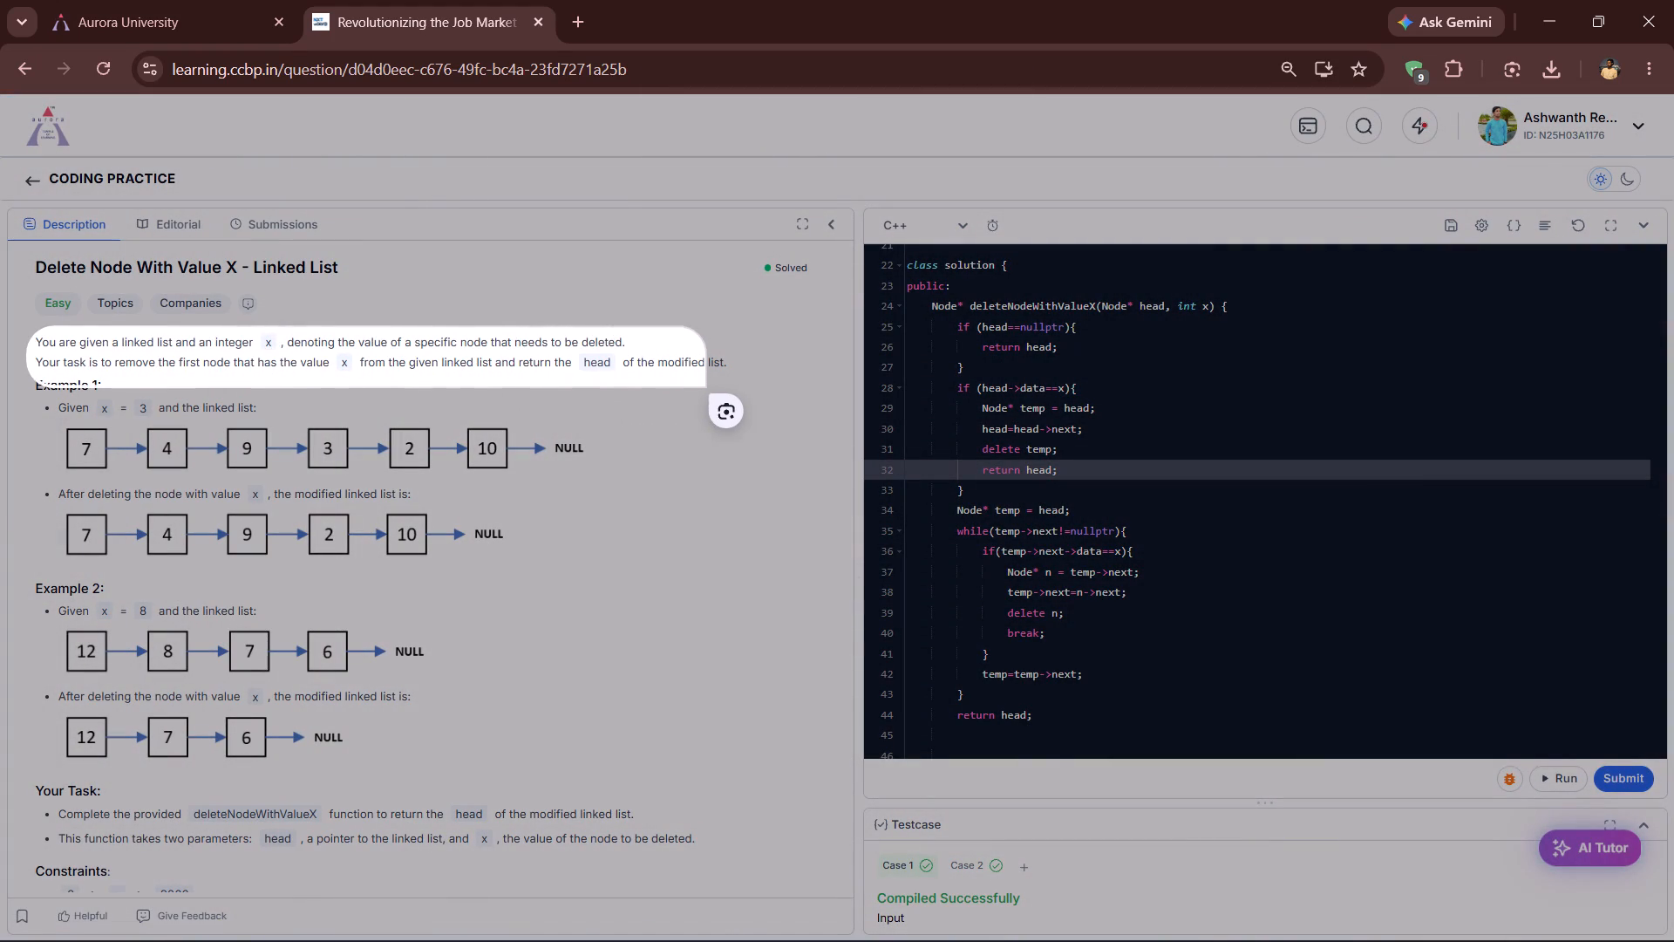
pyautogui.moveTo(707, 386); pyautogui.dragTo(845, 372)
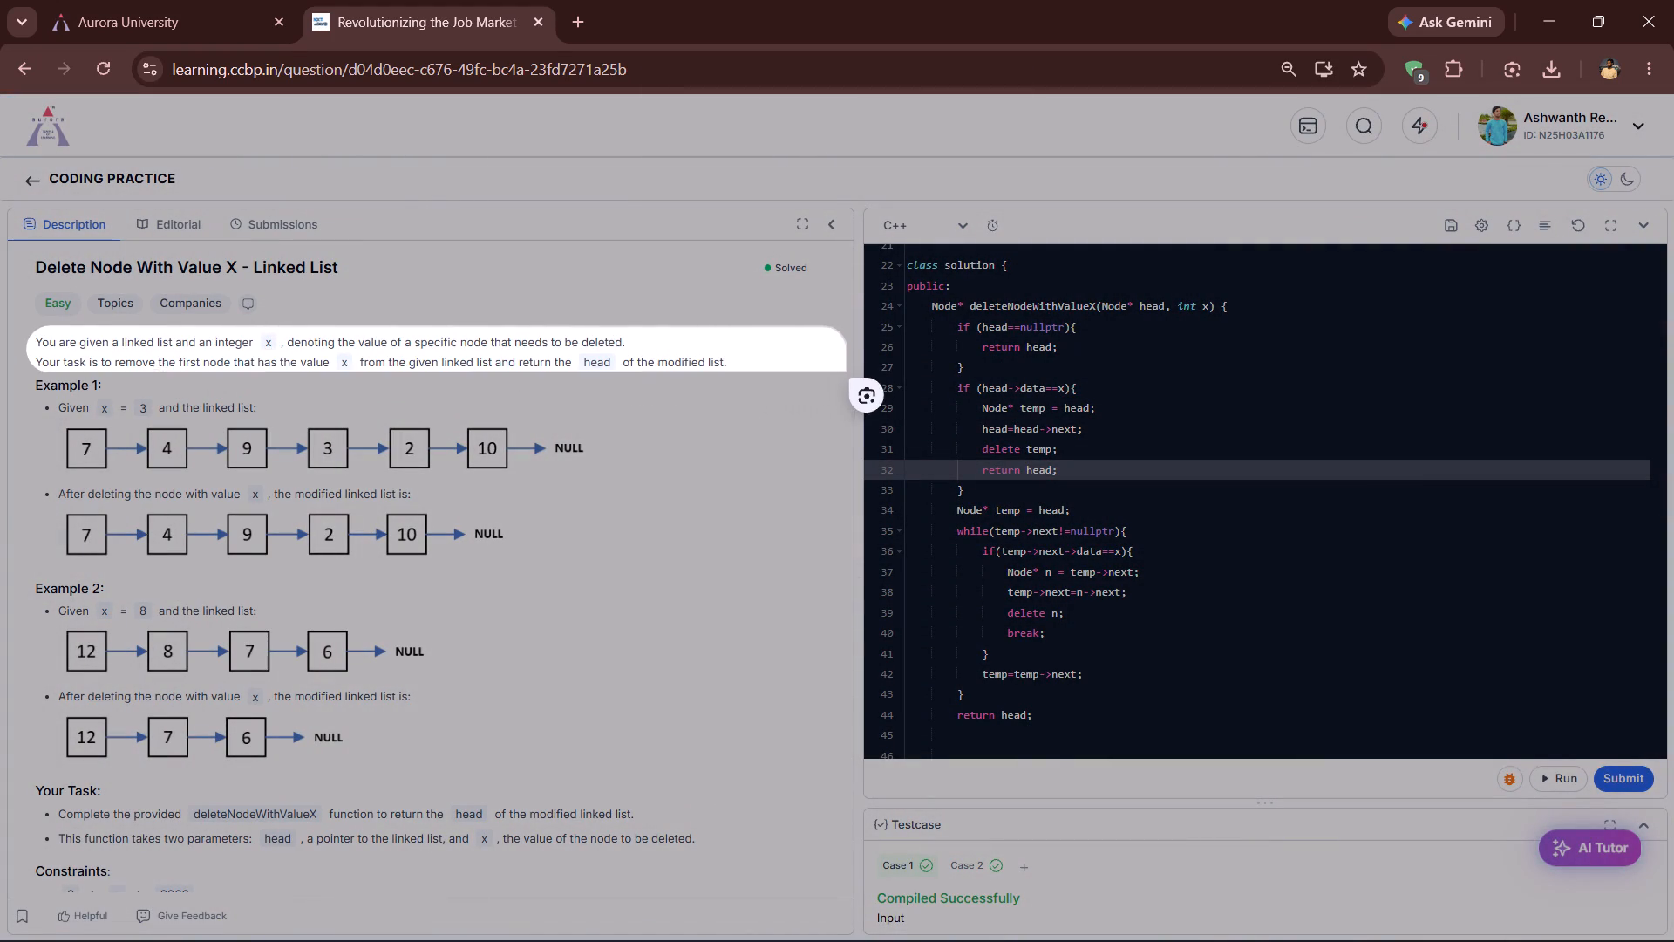
pyautogui.moveTo(845, 372); pyautogui.dragTo(796, 376)
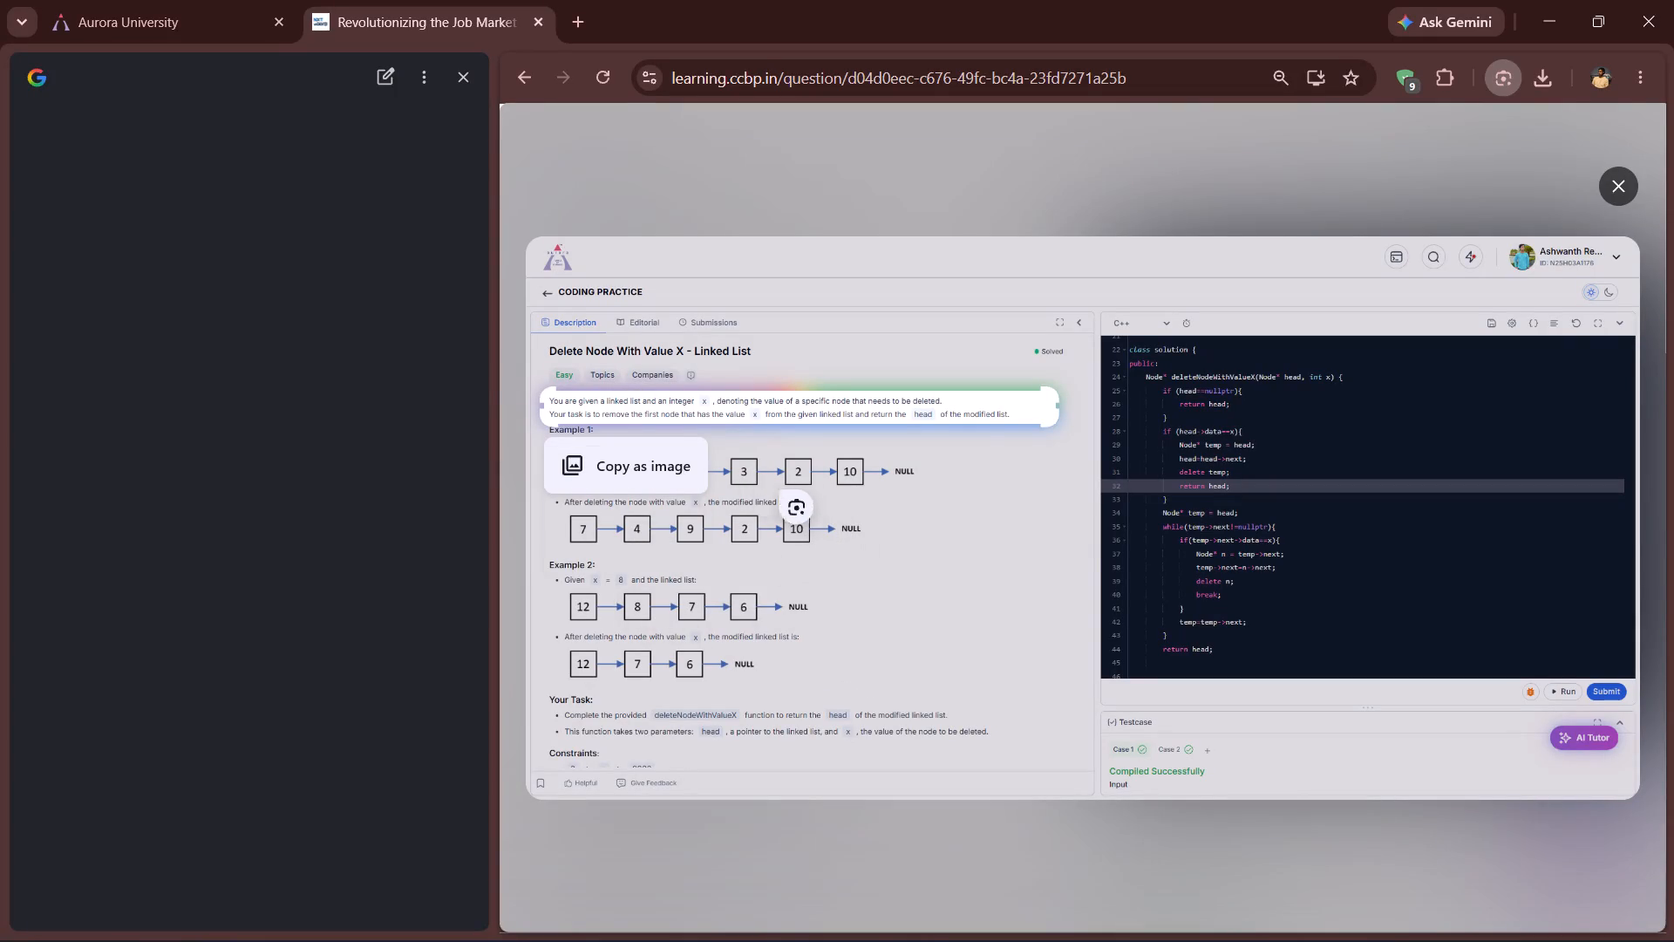
pyautogui.click(633, 468)
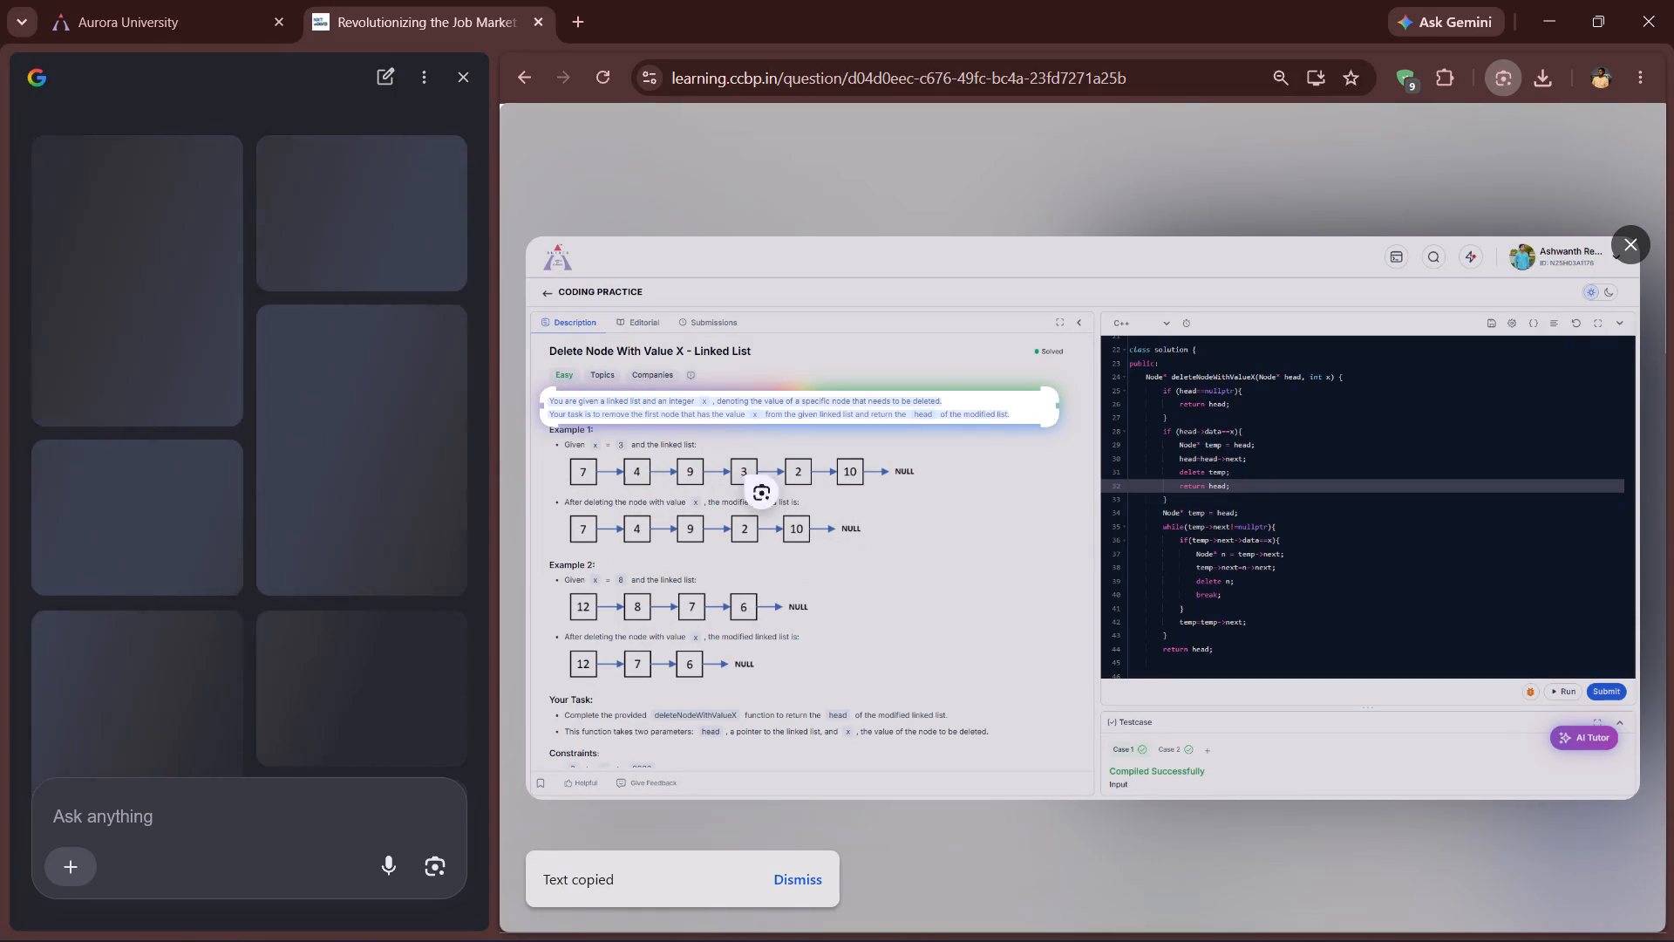
# Copy the problem title "Delete Node With Value X - Linked List" as text with Google Lens, and close Lens.
pyautogui.moveTo(549, 337); pyautogui.dragTo(633, 372)
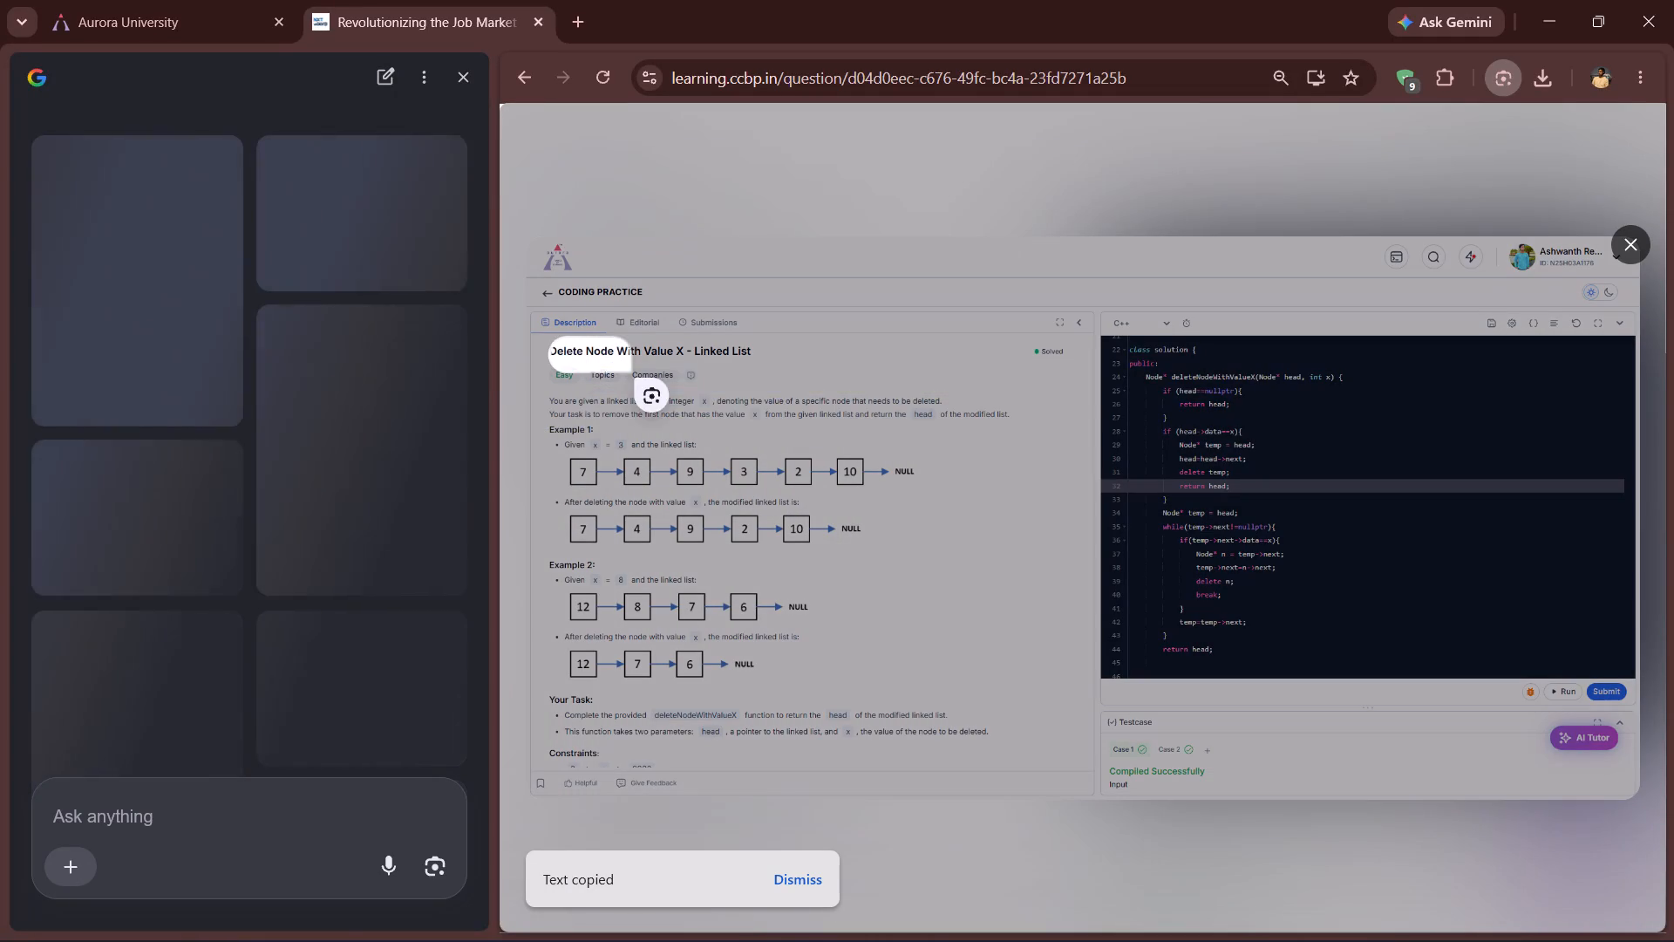
pyautogui.moveTo(633, 372); pyautogui.dragTo(767, 371)
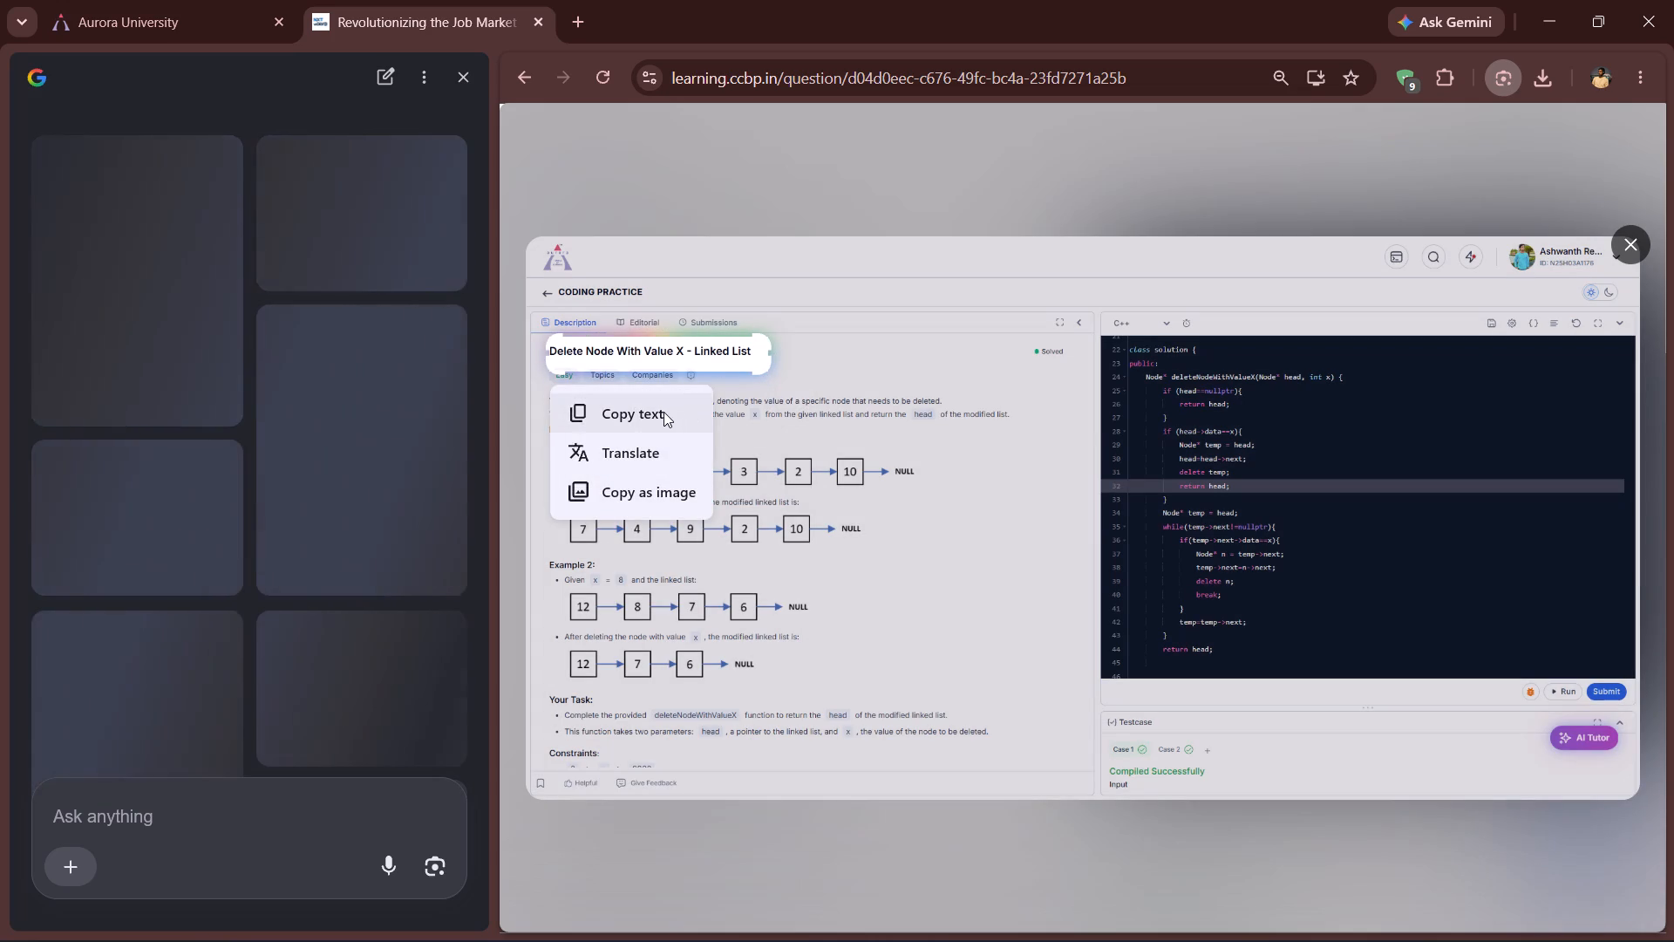
pyautogui.click(663, 412)
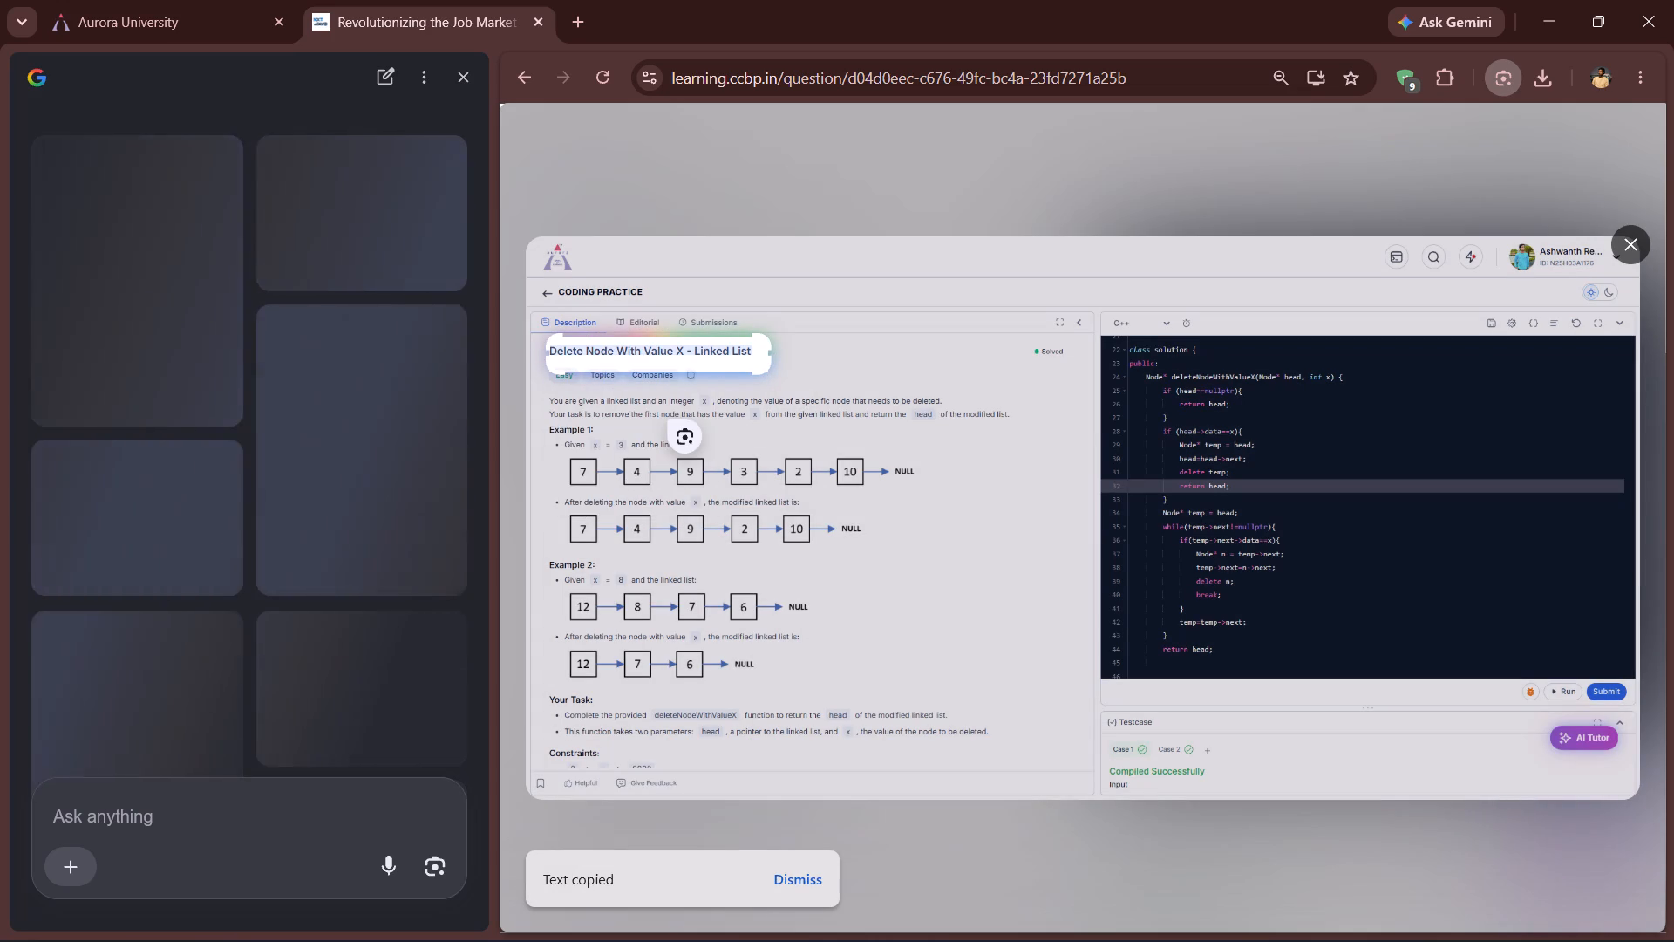
pyautogui.click(461, 78)
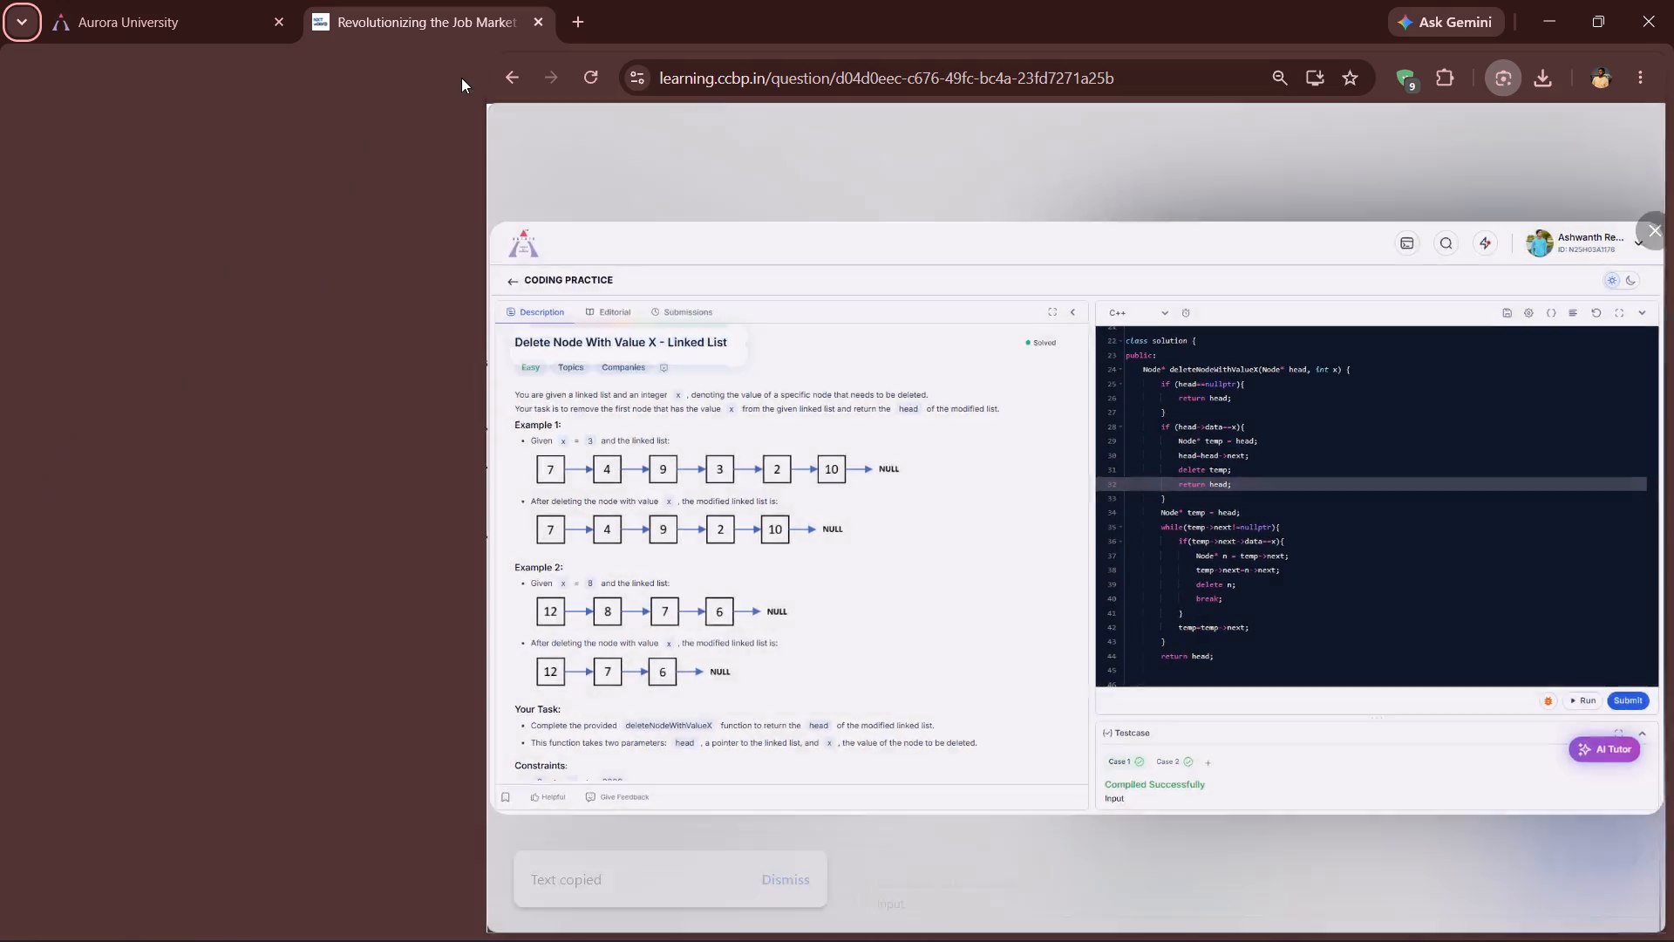
# In the Word lab report, paste "Delete Node With Value X - Linked List" as the last page's heading and remove its indent.
pyautogui.hotkey('alt', 'Tab')
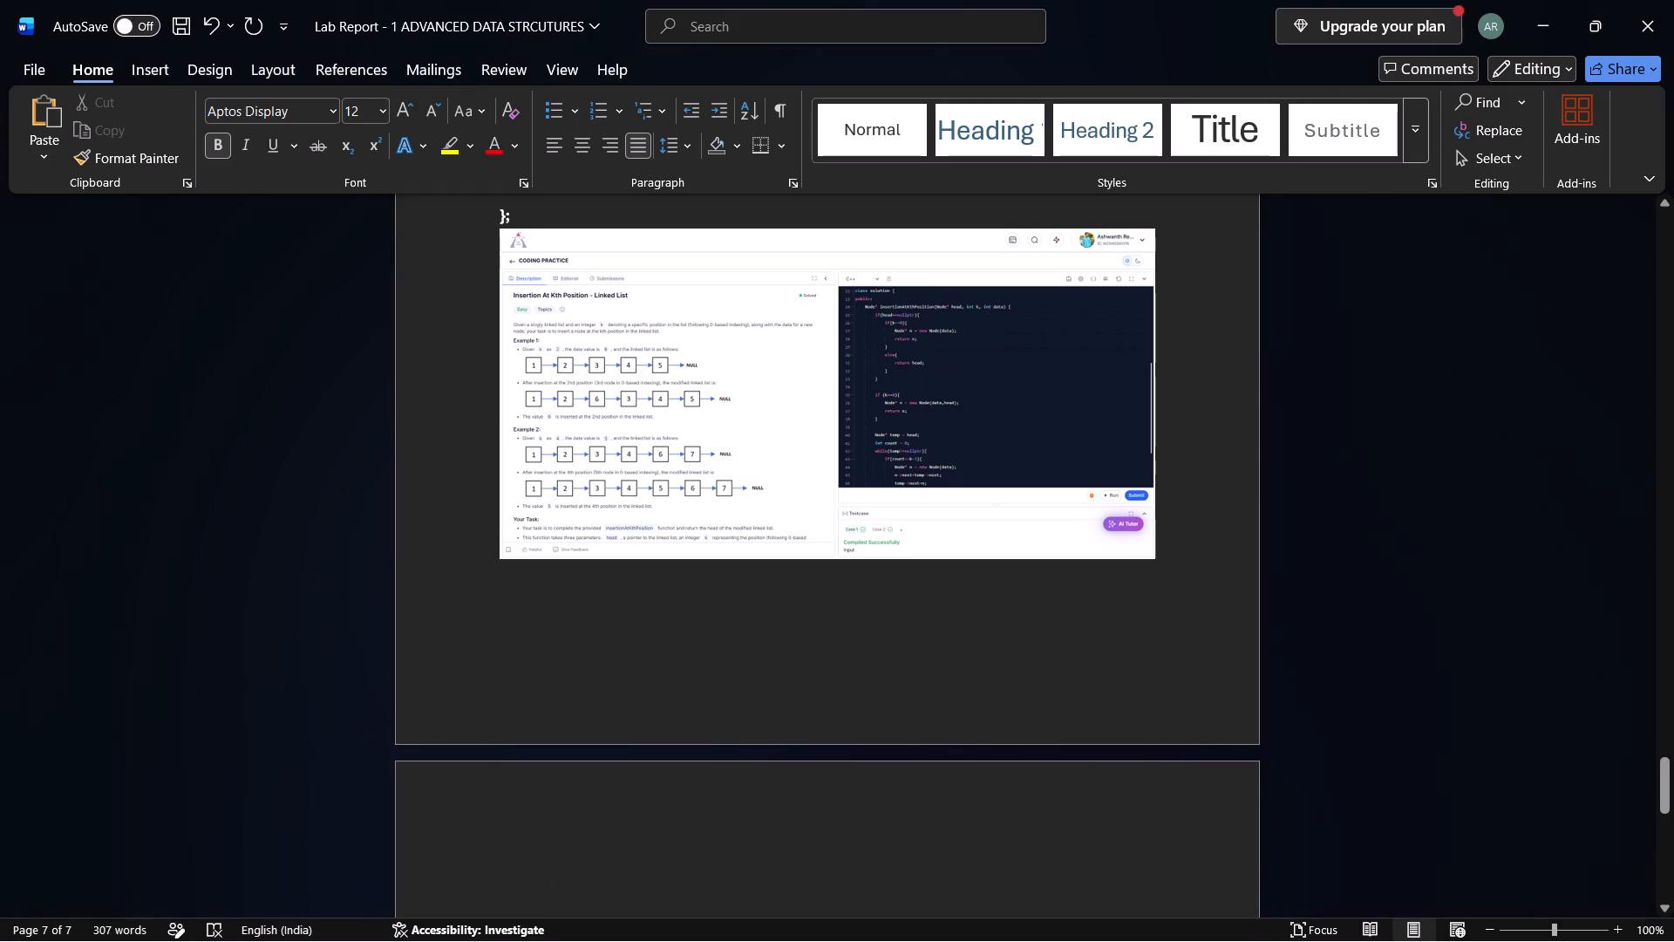
pyautogui.press('super+v')
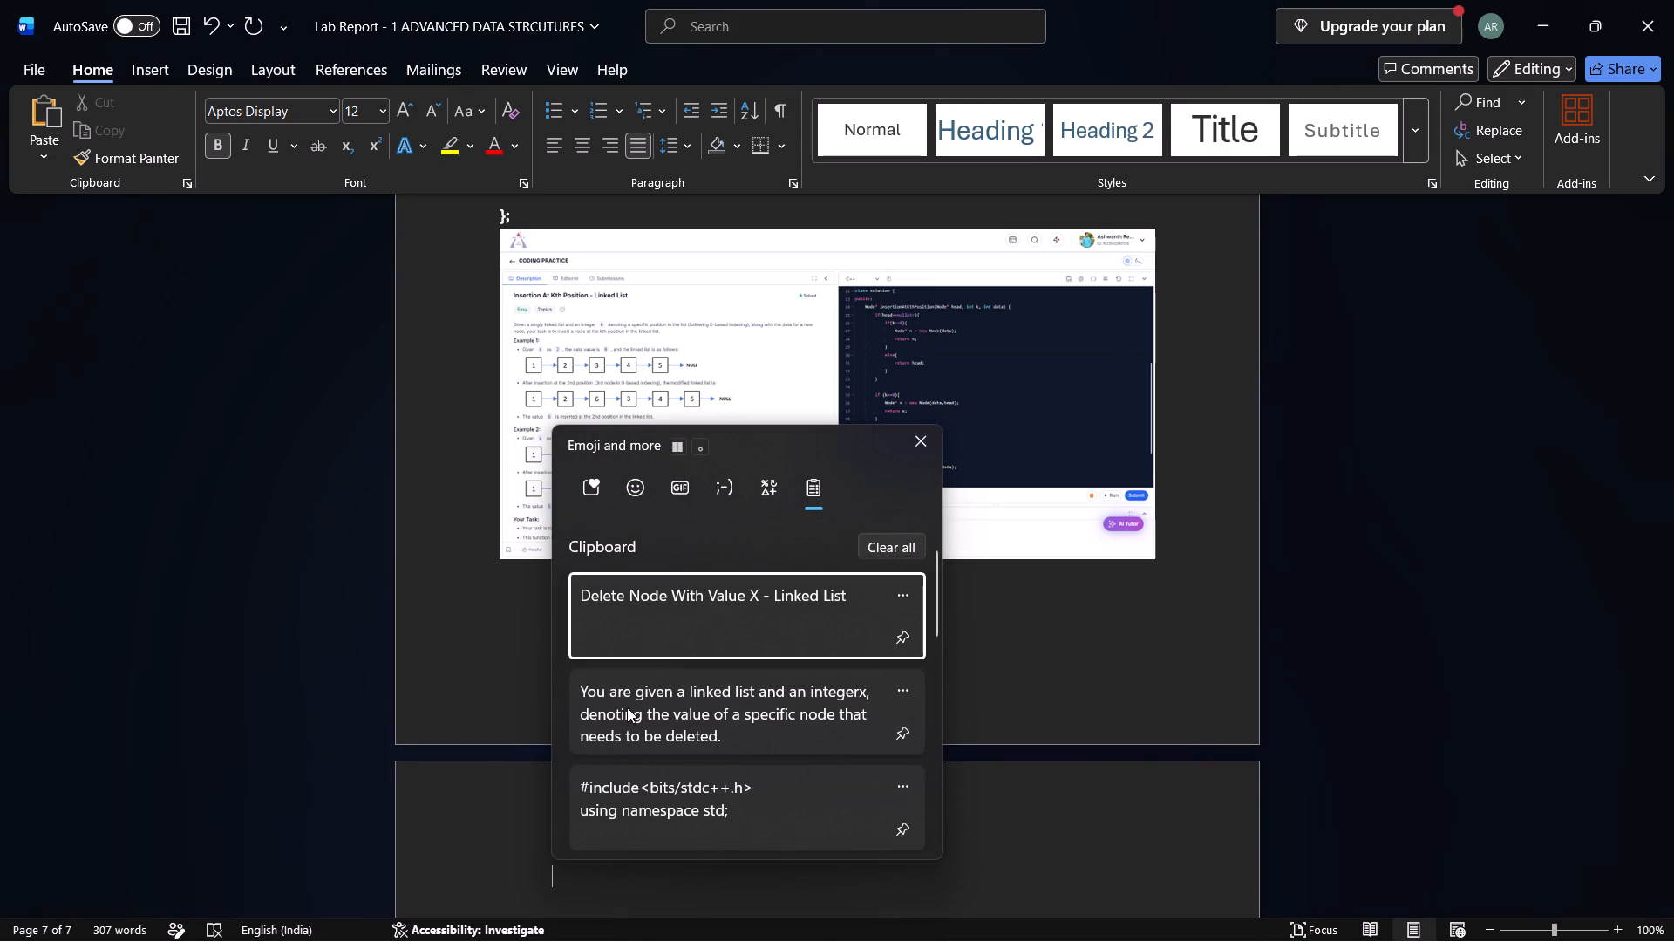
pyautogui.click(715, 605)
pyautogui.hotkey('ctrl', 'v')
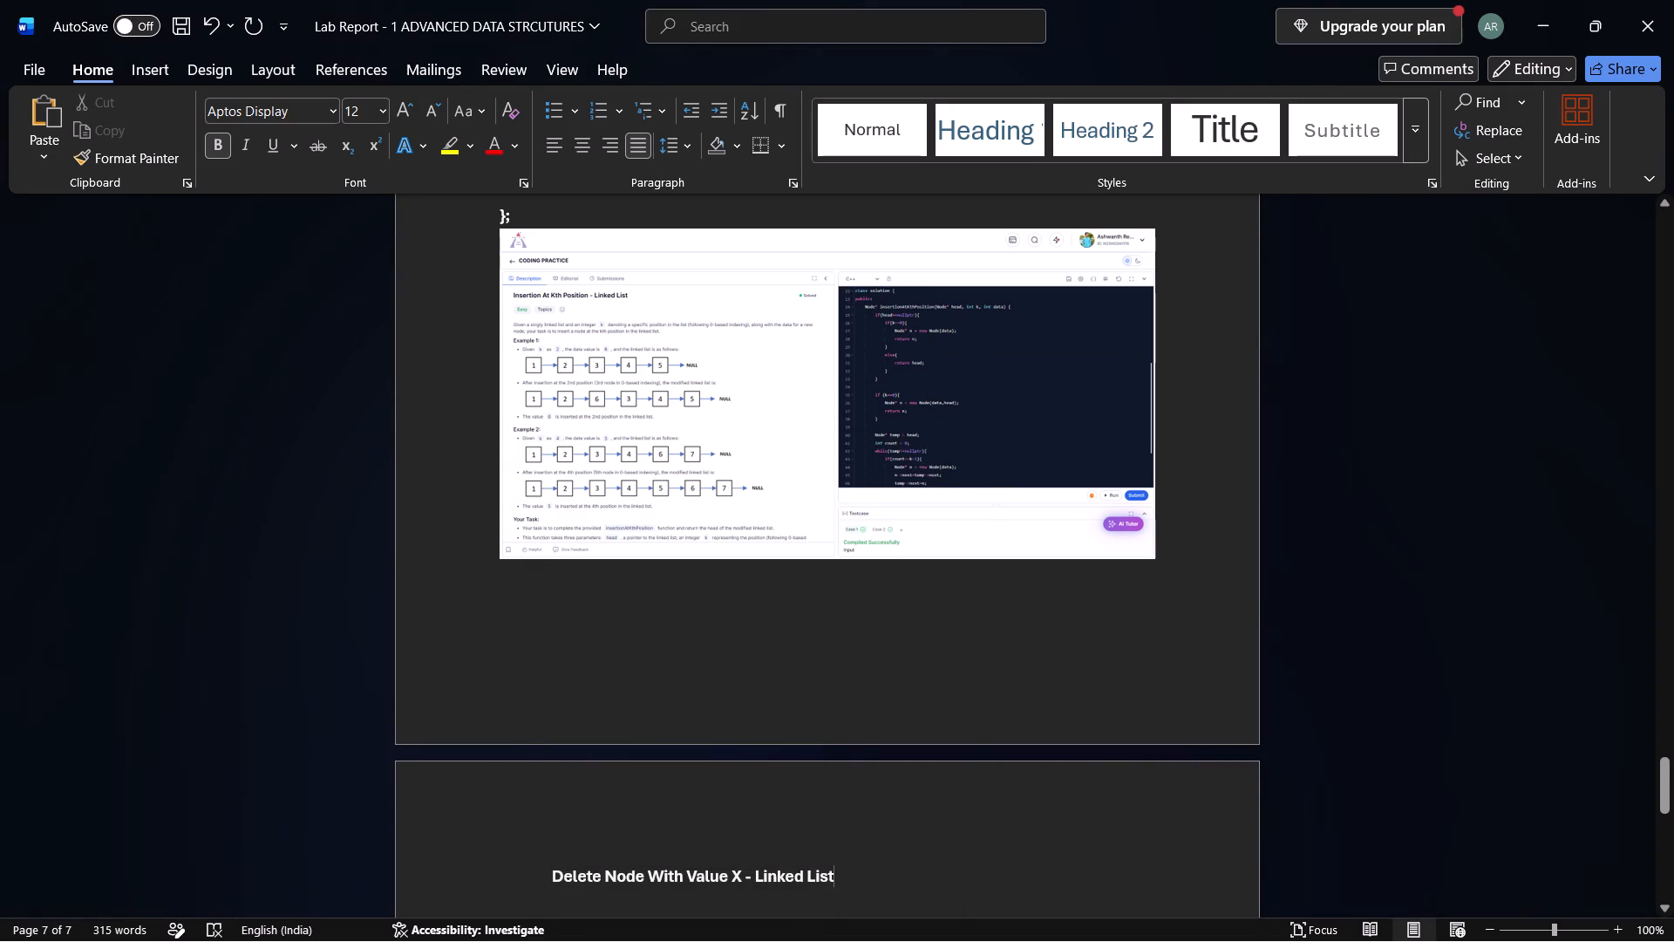
pyautogui.scroll(-1, 874, 686)
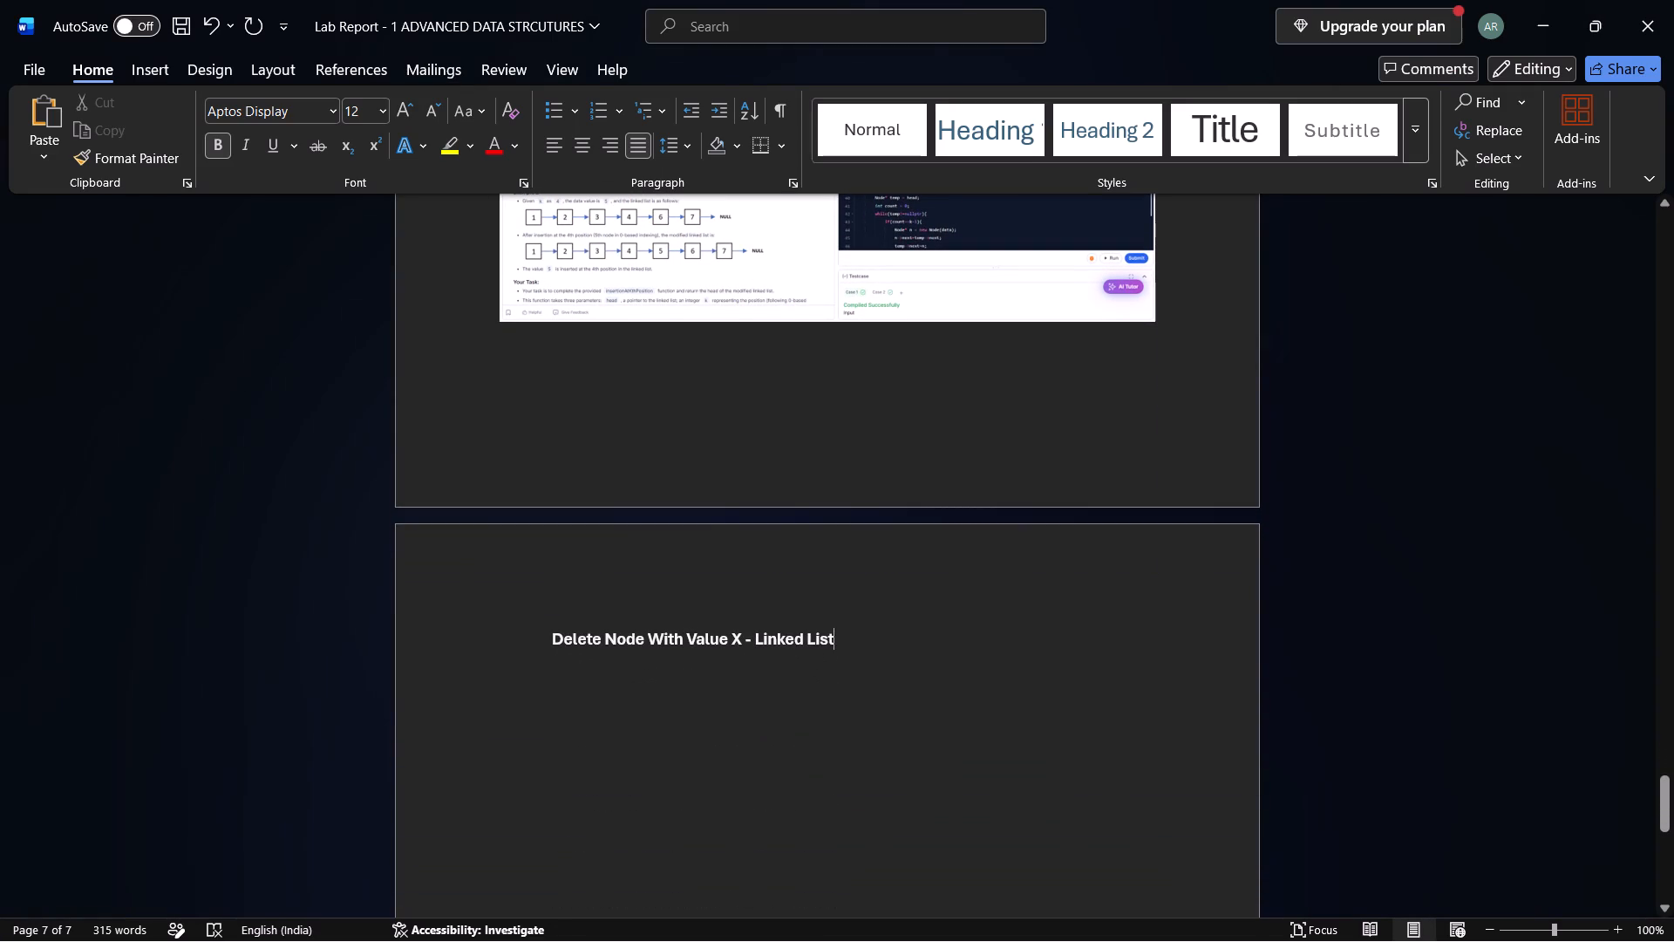
pyautogui.click(550, 644)
pyautogui.press('BackSpace')
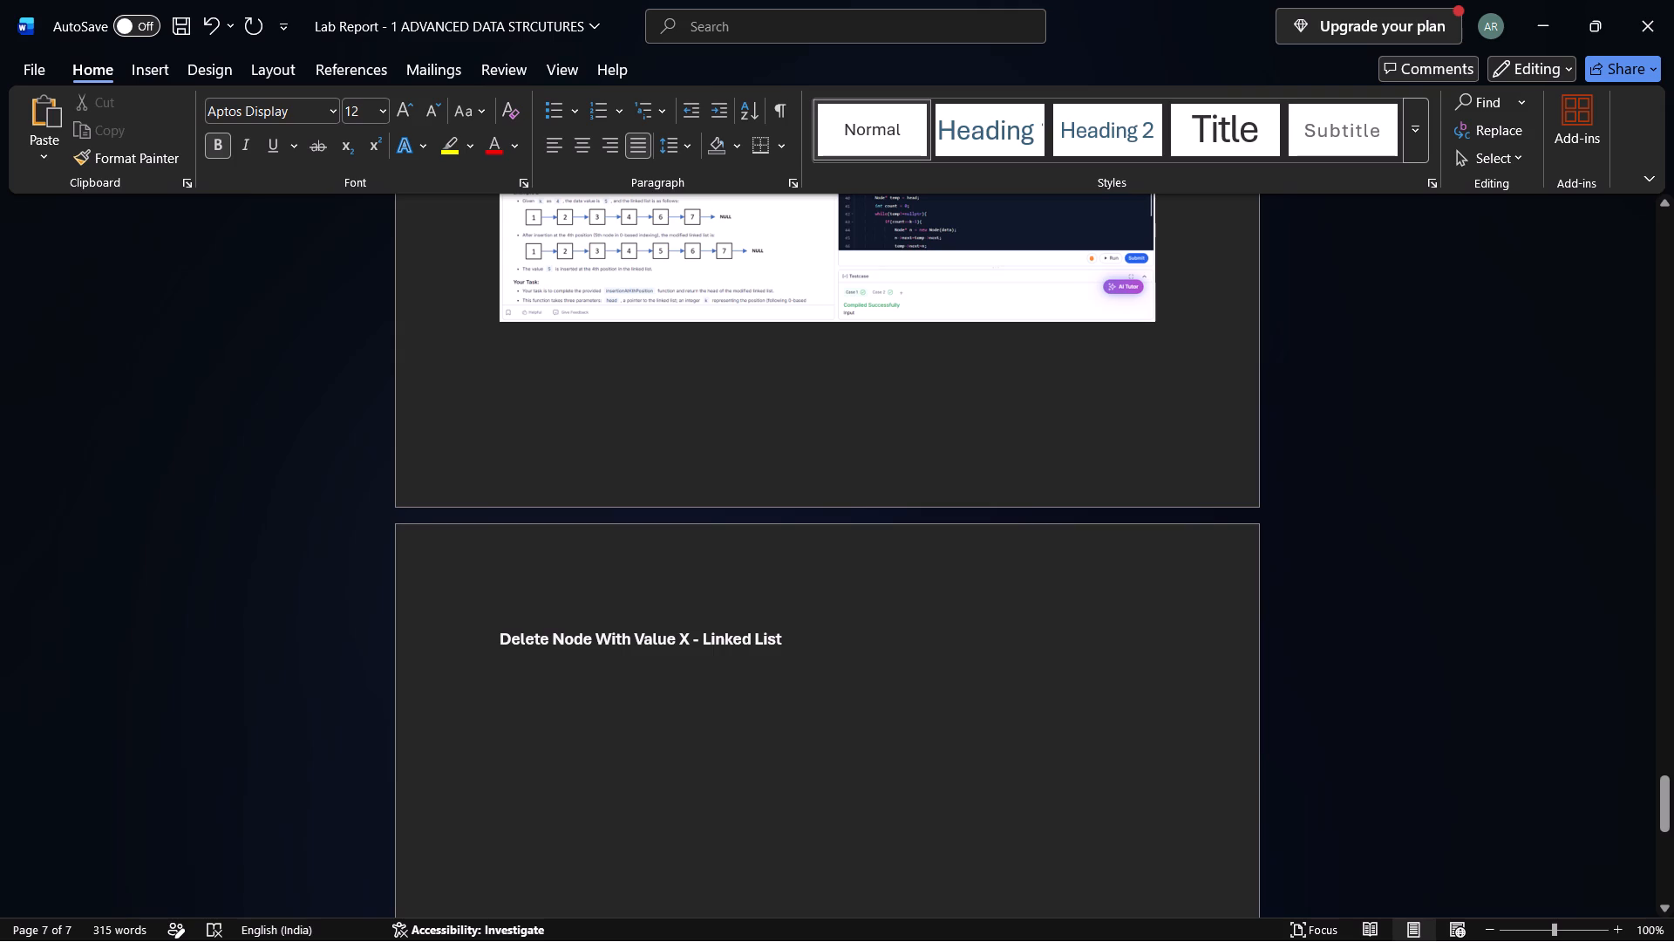
# Paste the copied node-deletion problem statement on a new line under the "Delete Node With Value X - Linked List" heading.
pyautogui.click(813, 640)
pyautogui.press('Return')
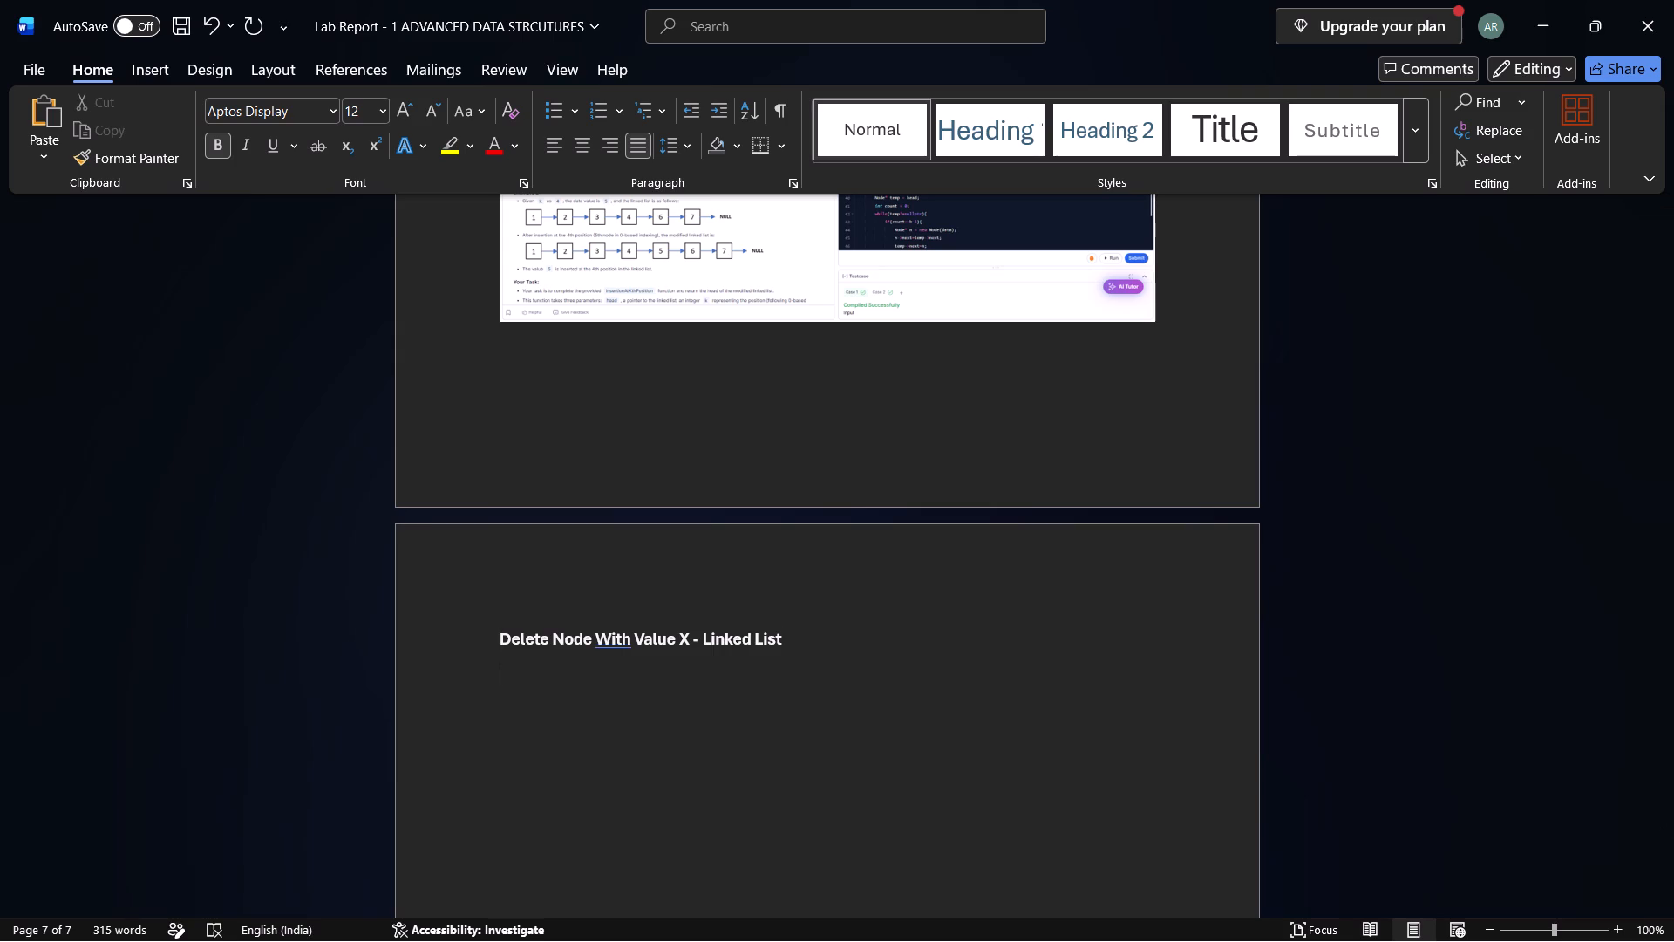
pyautogui.press('super+v')
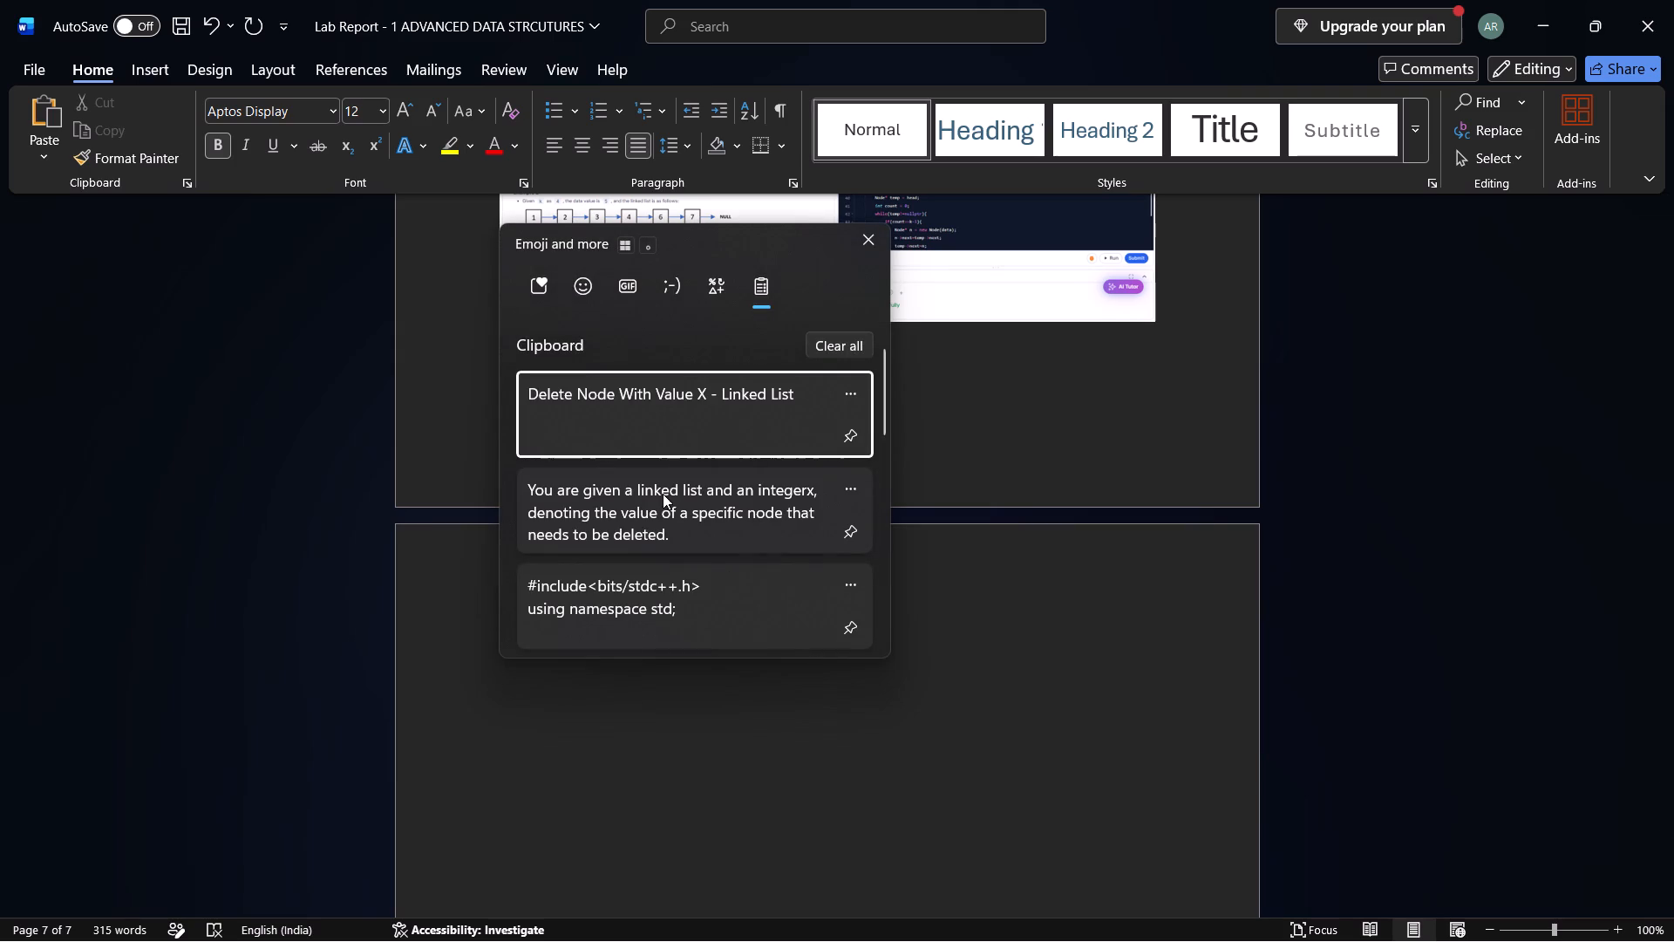
pyautogui.click(663, 494)
pyautogui.hotkey('ctrl', 'v')
pyautogui.scroll(-2, 861, 628)
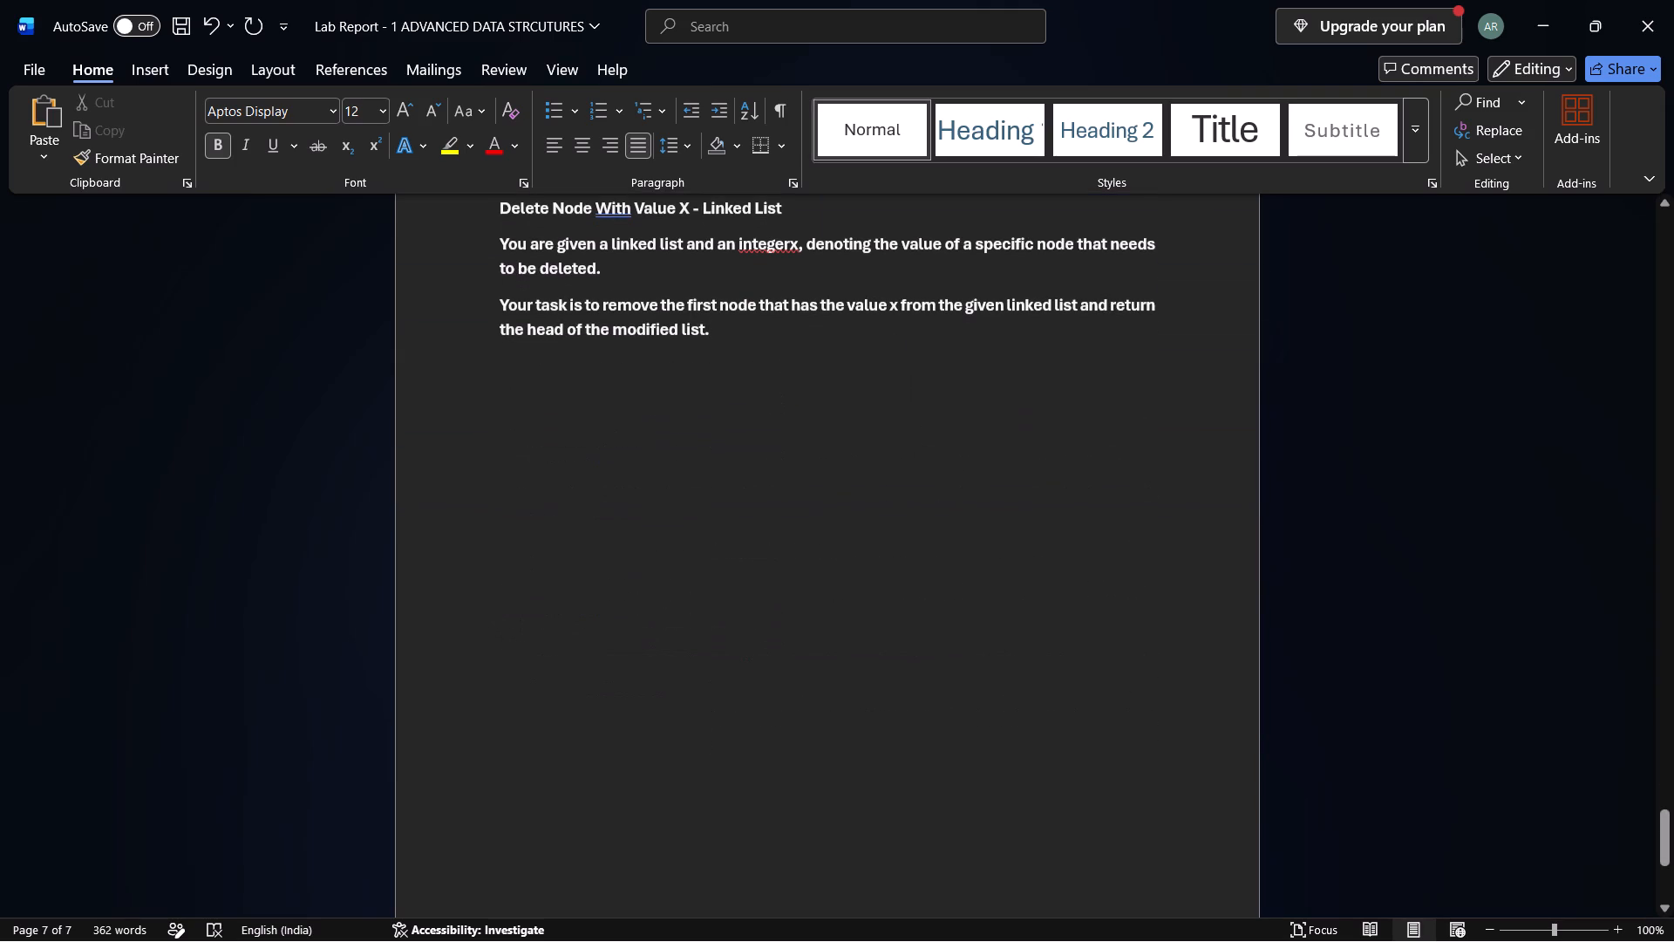
# Add a "Code:" label on a new line below the problem statement.
pyautogui.press('Return')
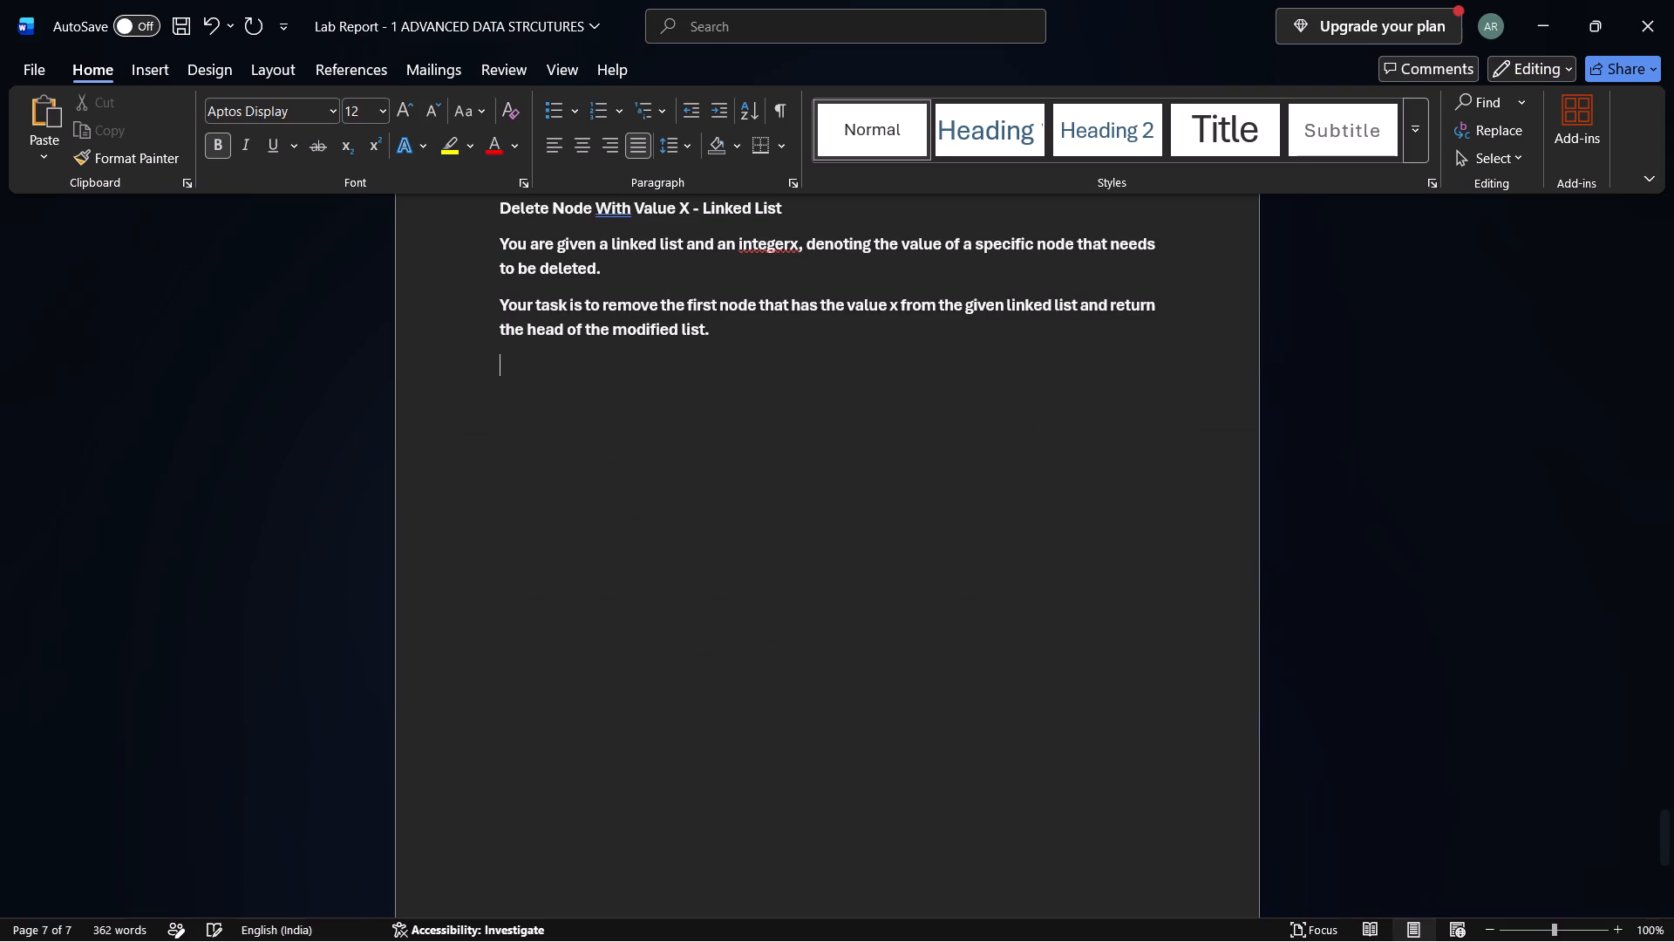
pyautogui.write('code')
pyautogui.hotkey('shift', ':')
# Paste the copied C++ solution, starting with #include<bits/stdc++.h>, from the clipboard history on a new line below "Code:".
pyautogui.press('Left')
pyautogui.press('Left')
pyautogui.press('Left')
pyautogui.press('Left')
pyautogui.press('Right')
pyautogui.press('Right')
pyautogui.press('Right')
pyautogui.press('Right')
pyautogui.press('Return')
pyautogui.press('super+v')
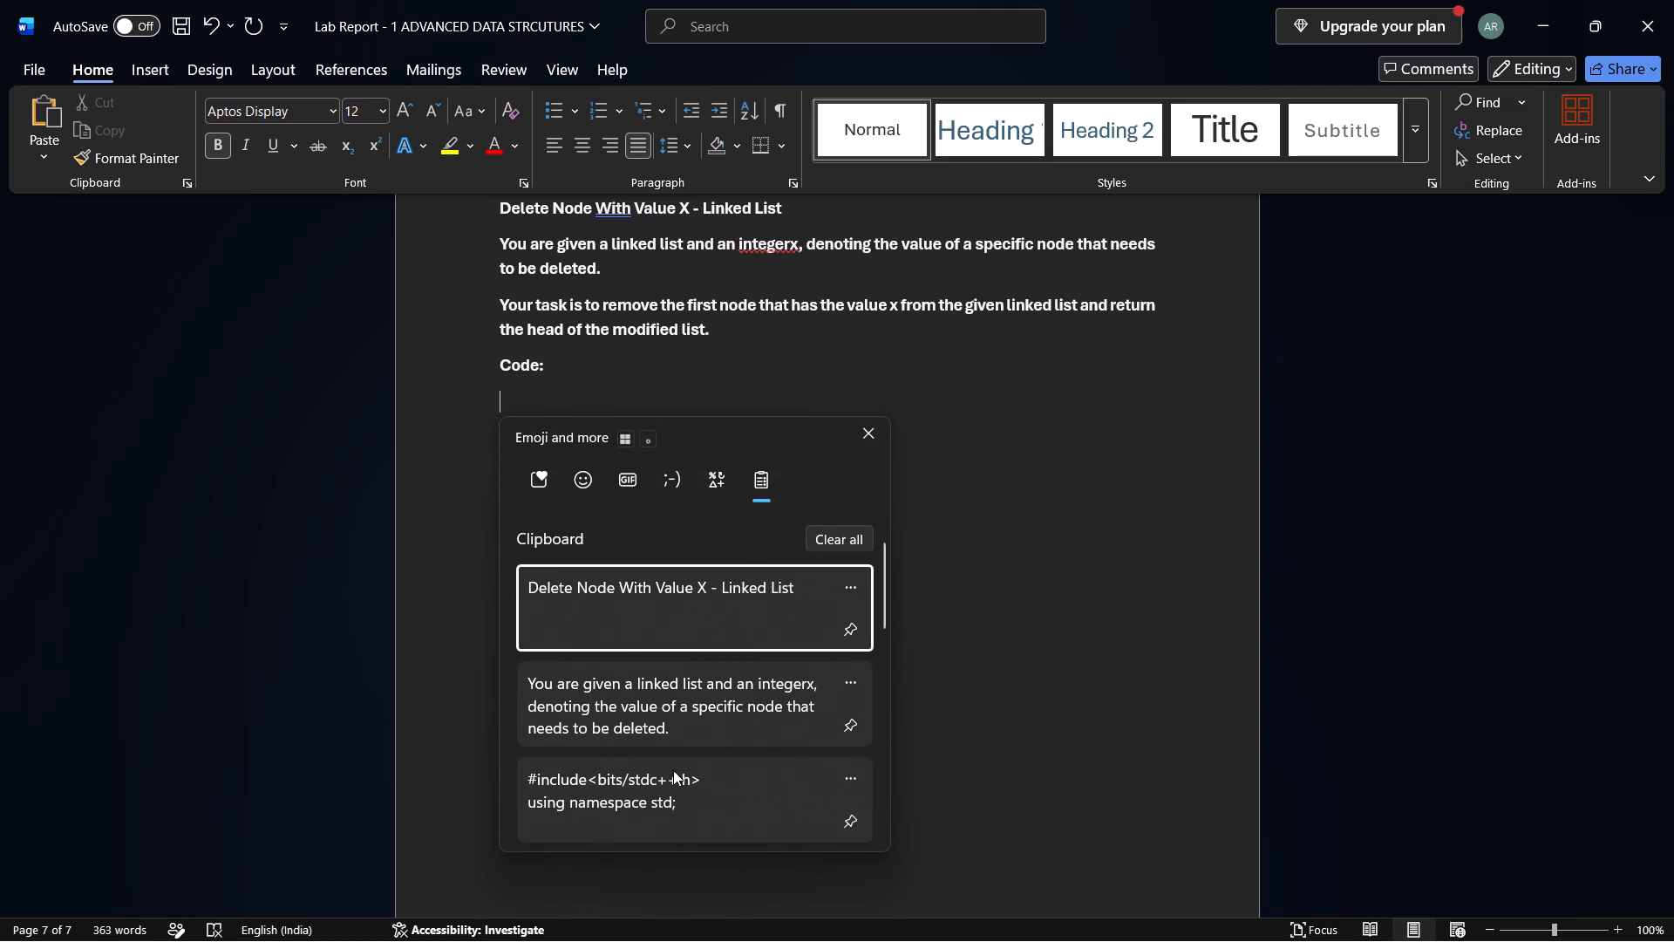
pyautogui.click(681, 787)
pyautogui.hotkey('ctrl', 'v')
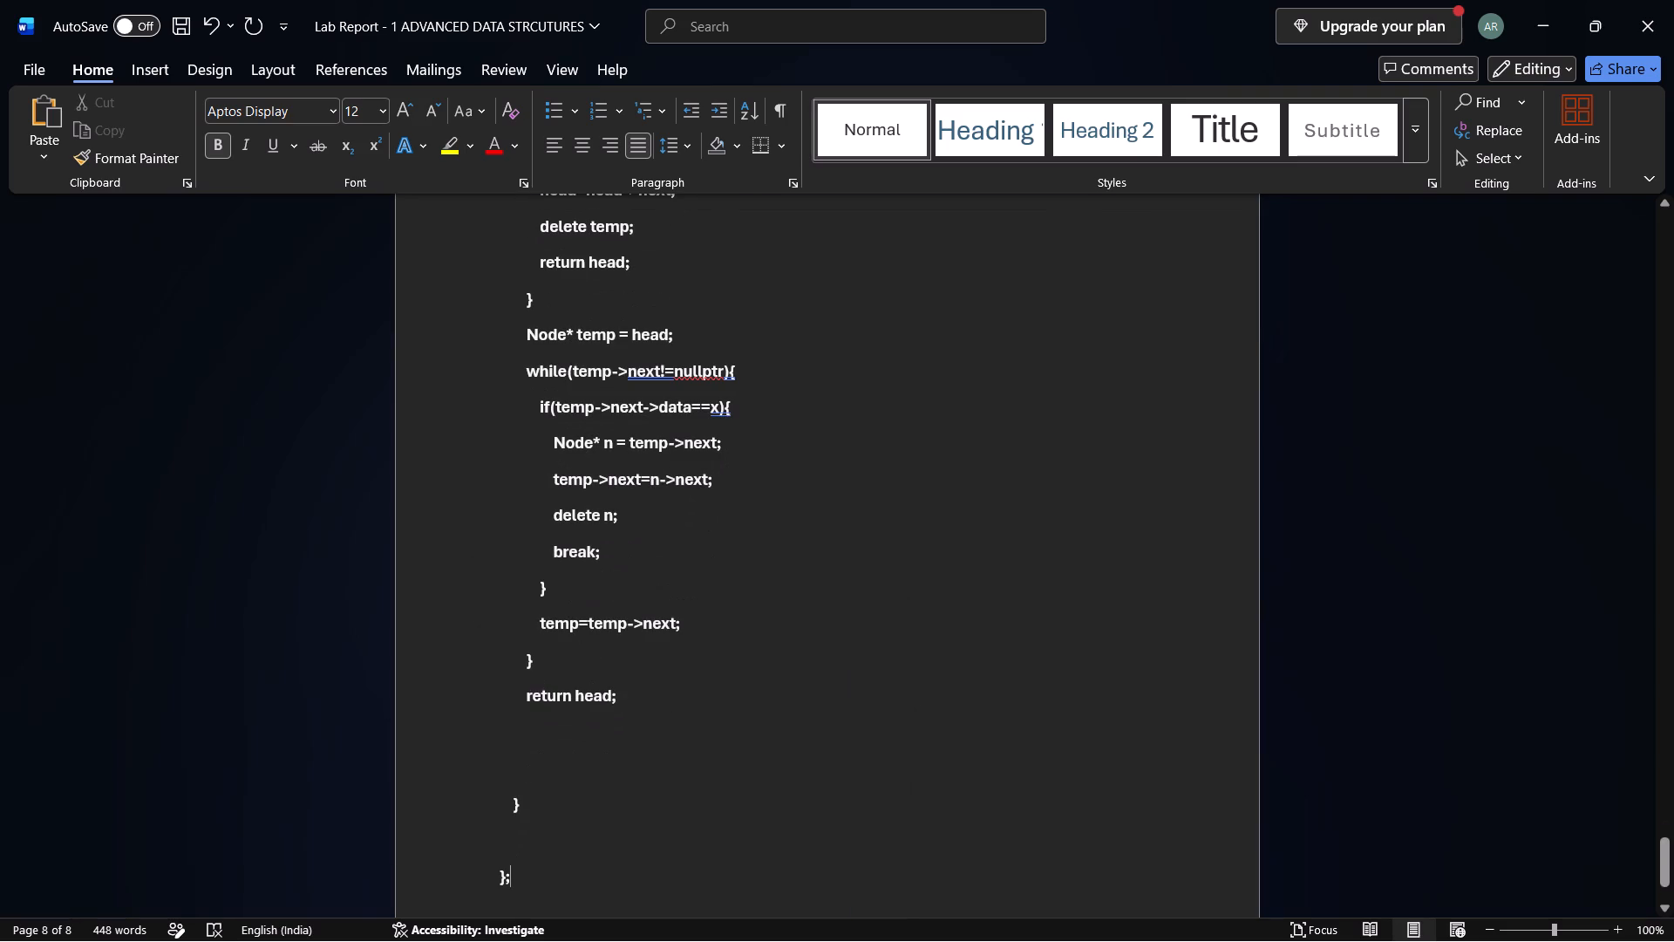
# Remove the blank lines around the closing brace after "return head;" at the end of the pasted code.
pyautogui.click(589, 838)
pyautogui.press('BackSpace')
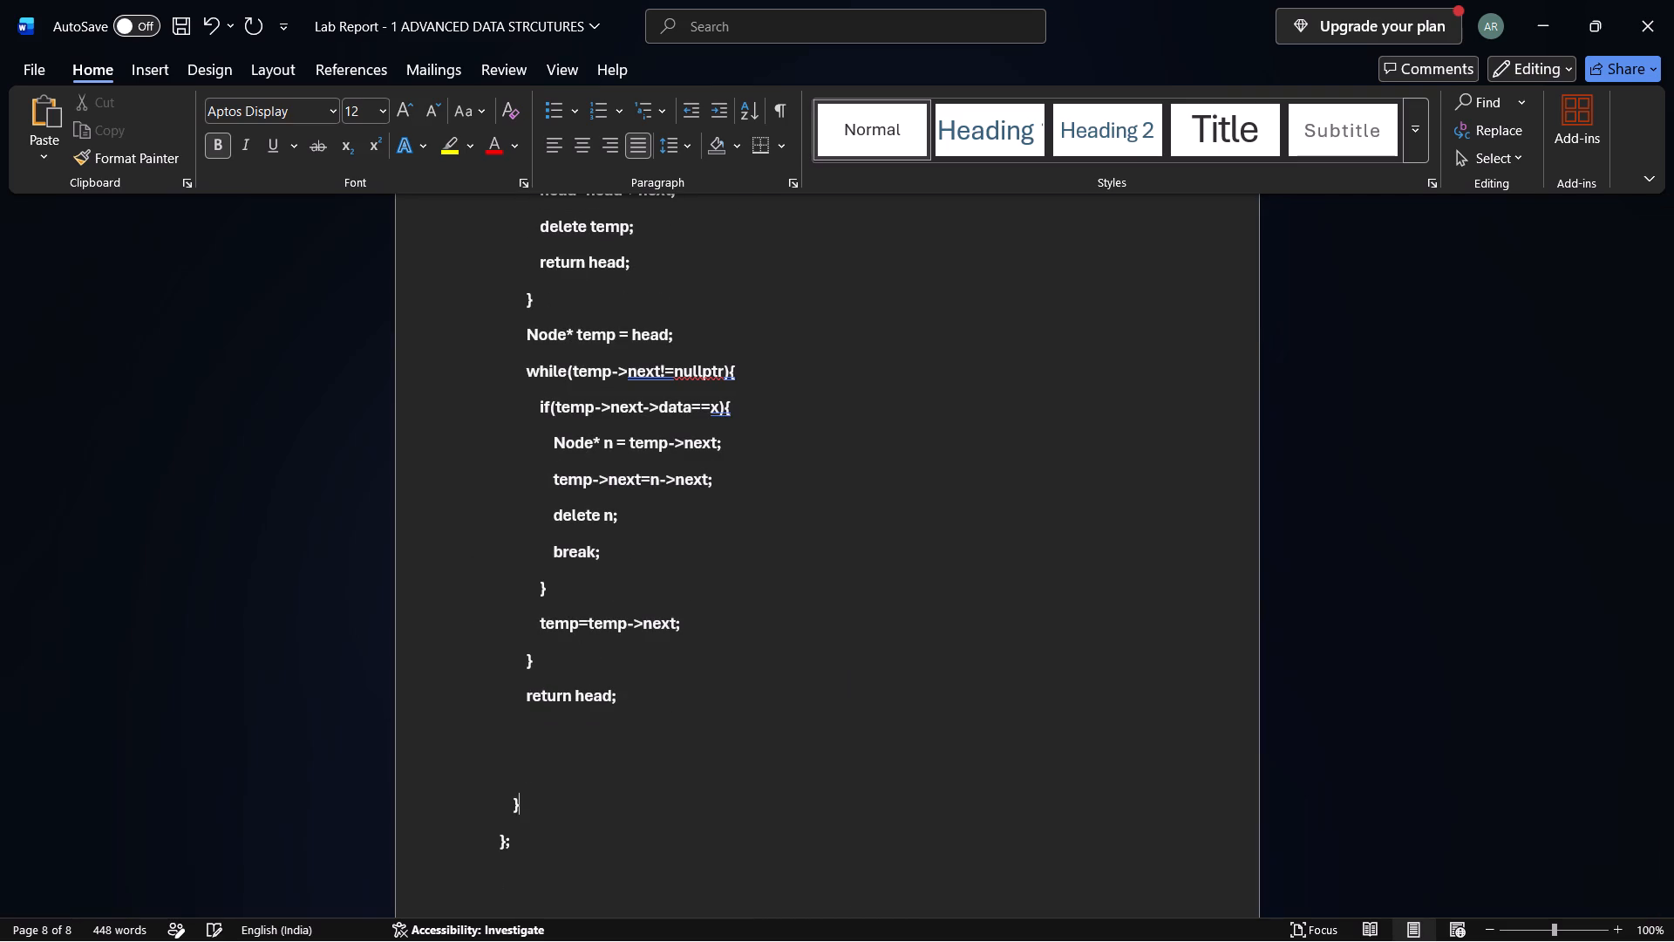
pyautogui.click(575, 754)
pyautogui.press('Down')
pyautogui.press('BackSpace')
pyautogui.press('BackSpace')
pyautogui.press('BackSpace')
pyautogui.press('BackSpace')
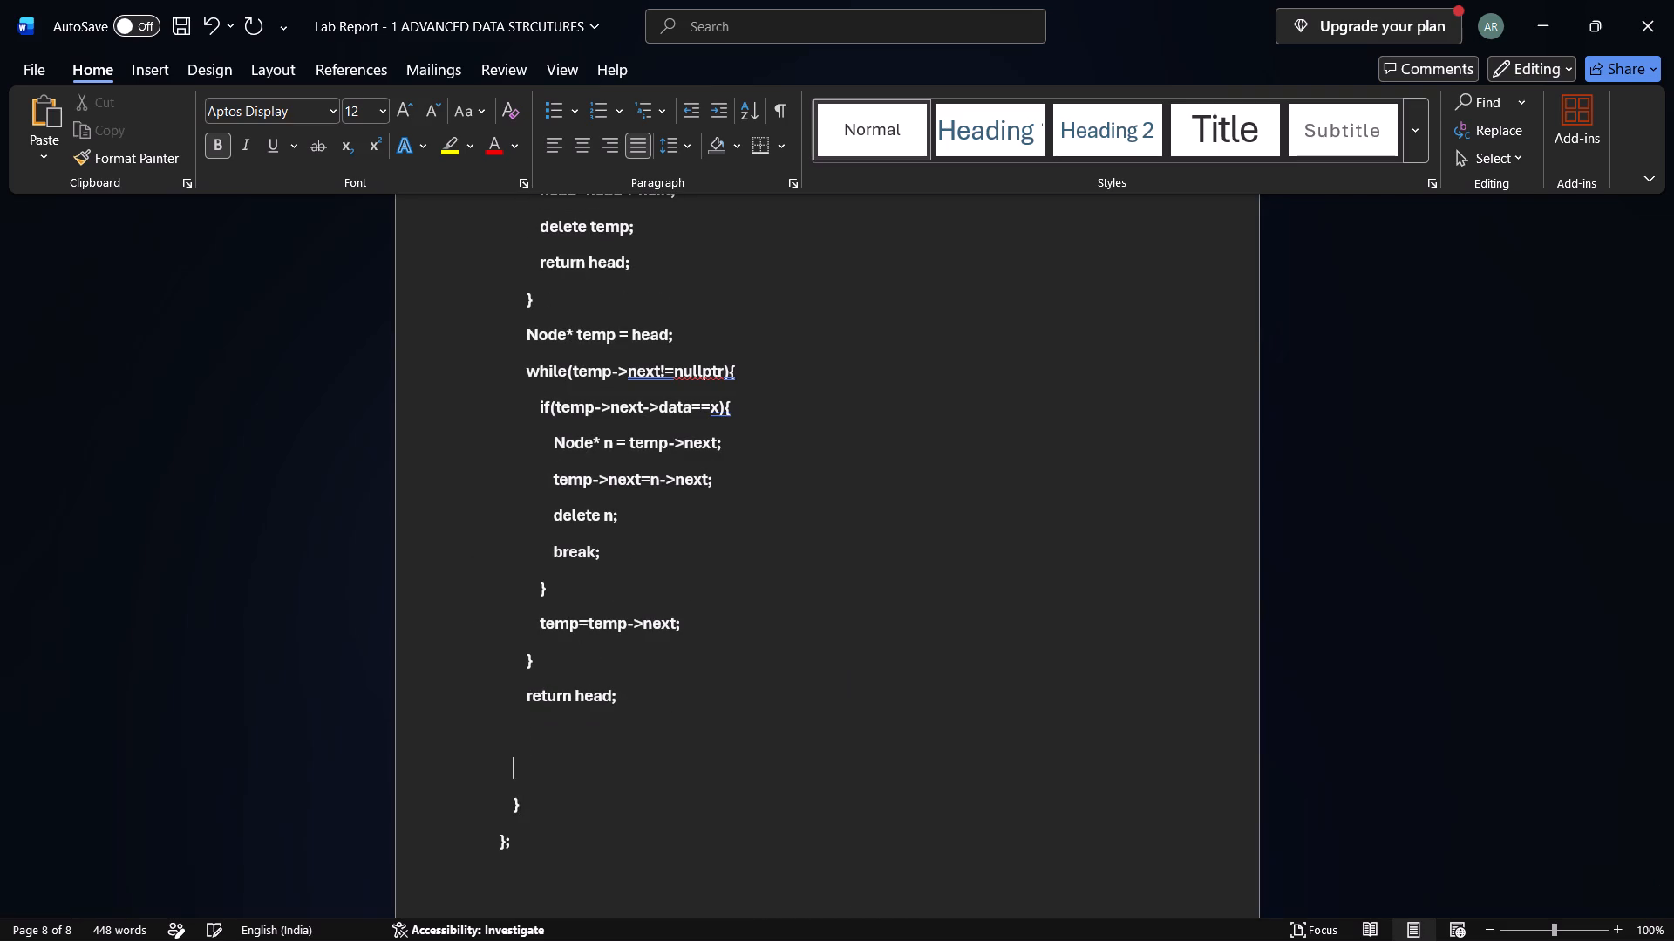
pyautogui.press('BackSpace')
pyautogui.press('BackSpace')
pyautogui.press('BackSpace')
pyautogui.press('BackSpace')
pyautogui.press('BackSpace')
pyautogui.press('BackSpace')
pyautogui.press('BackSpace')
pyautogui.press('BackSpace')
pyautogui.press('BackSpace')
pyautogui.press('BackSpace')
pyautogui.press('BackSpace')
pyautogui.press('BackSpace')
pyautogui.press('BackSpace')
pyautogui.press('BackSpace')
# Delete the blank lines above "class solution {" and below "using namespace std;" in the pasted code.
pyautogui.scroll(3, 670, 740)
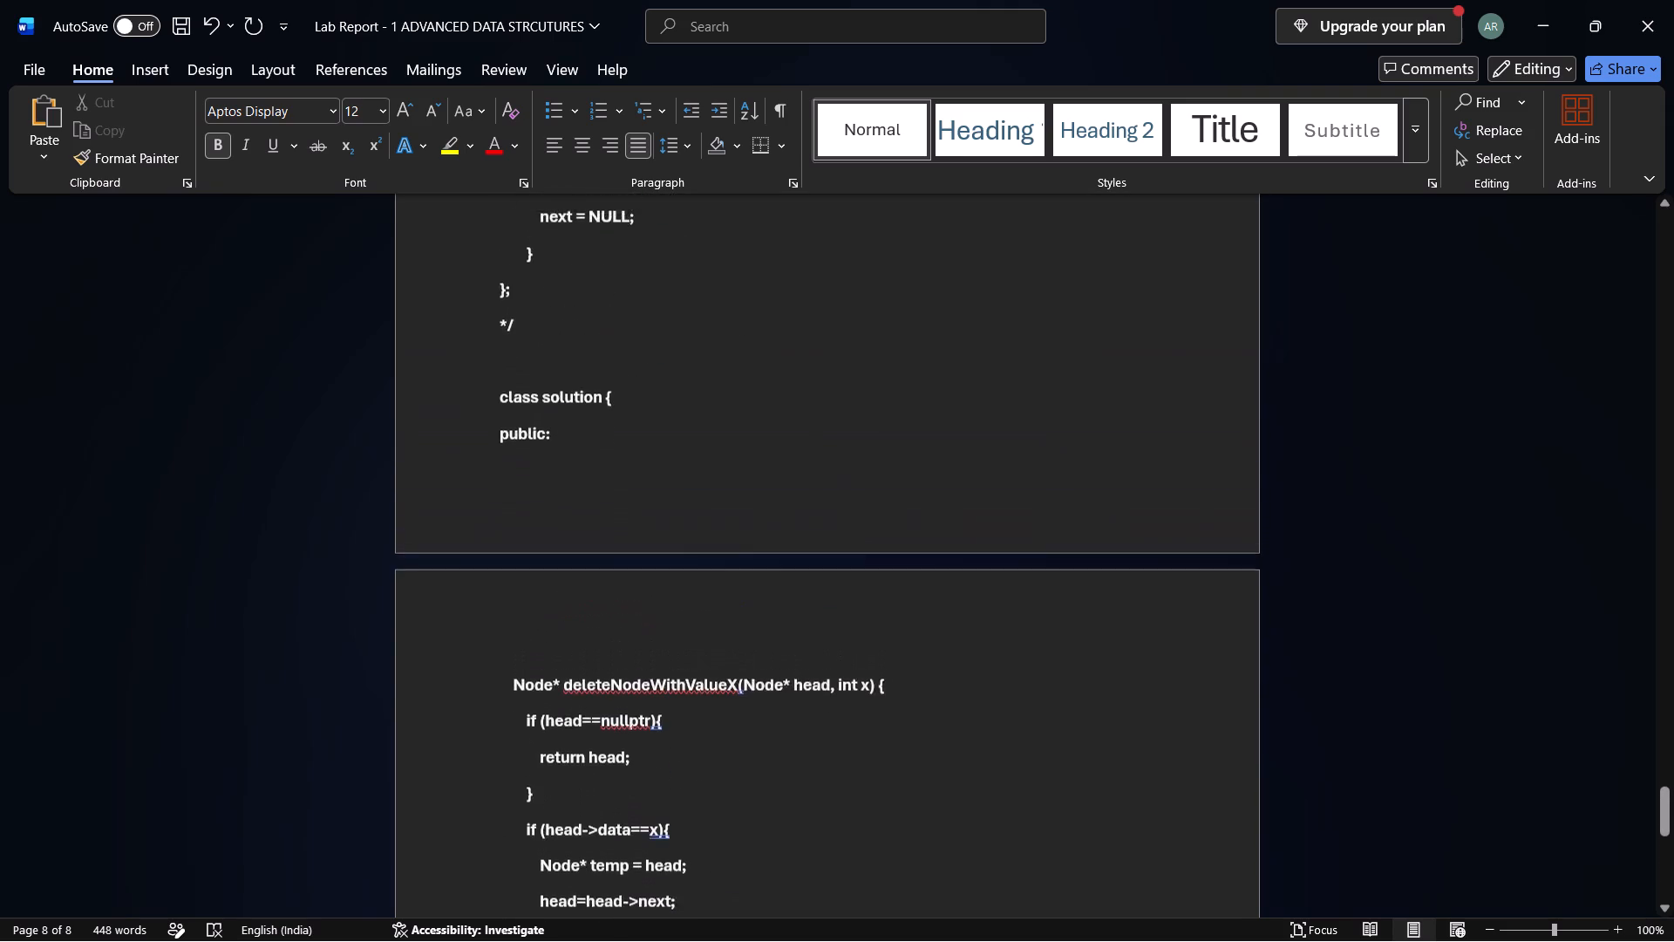
pyautogui.scroll(1, 670, 740)
pyautogui.click(590, 483)
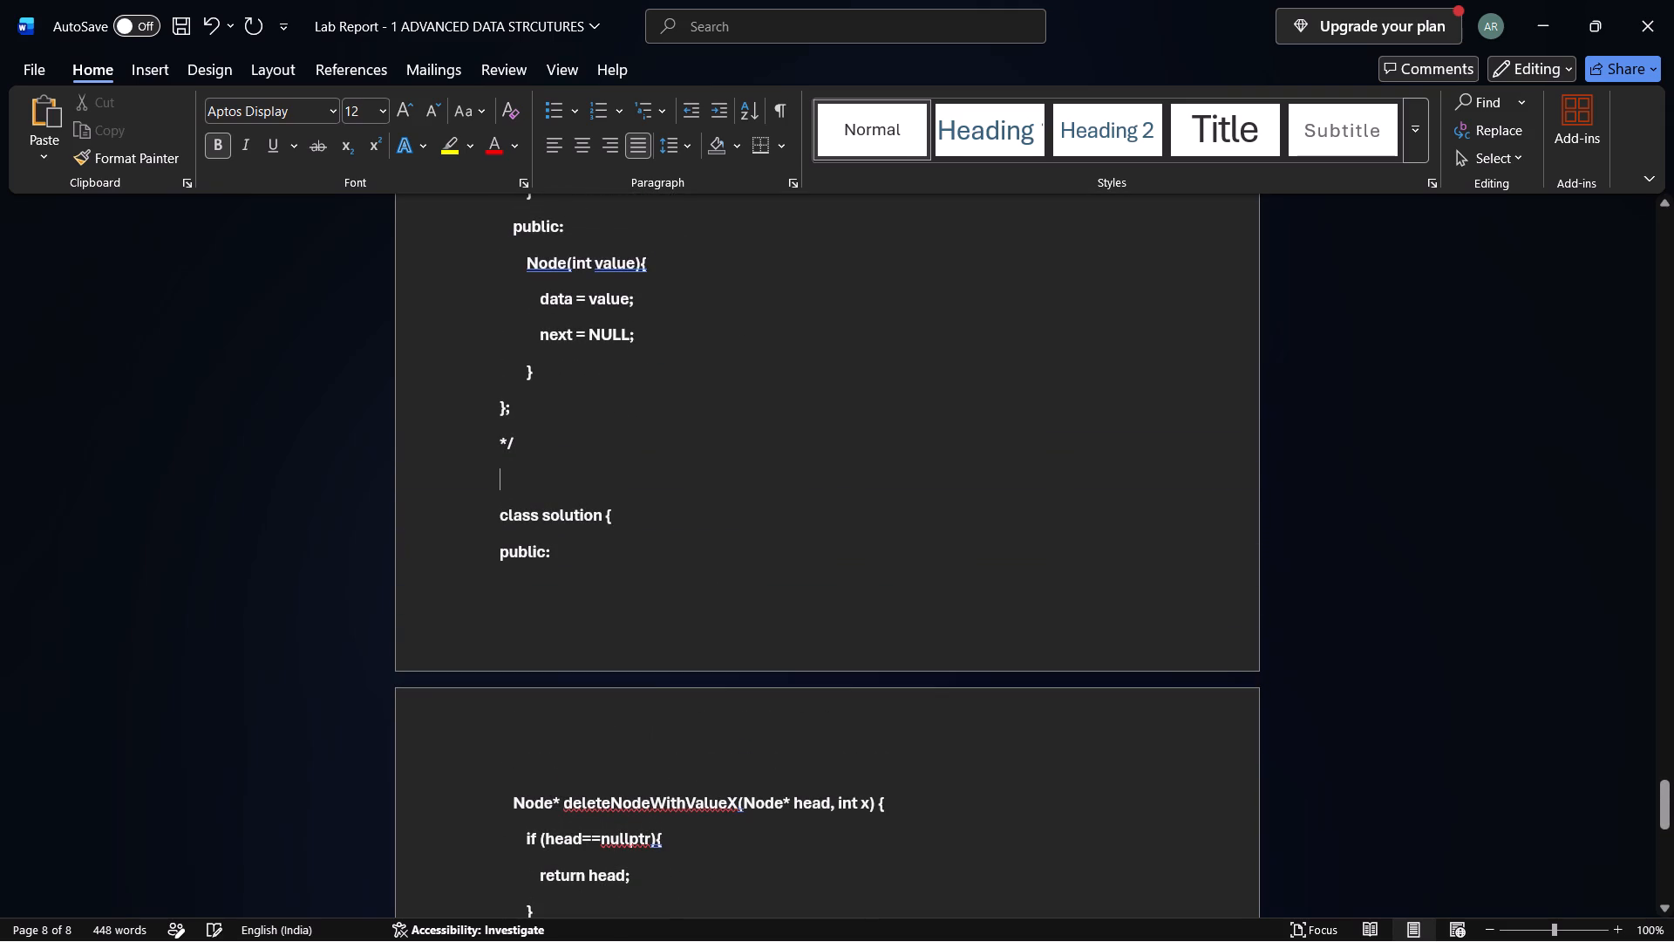
pyautogui.press('BackSpace')
pyautogui.scroll(1, 735, 454)
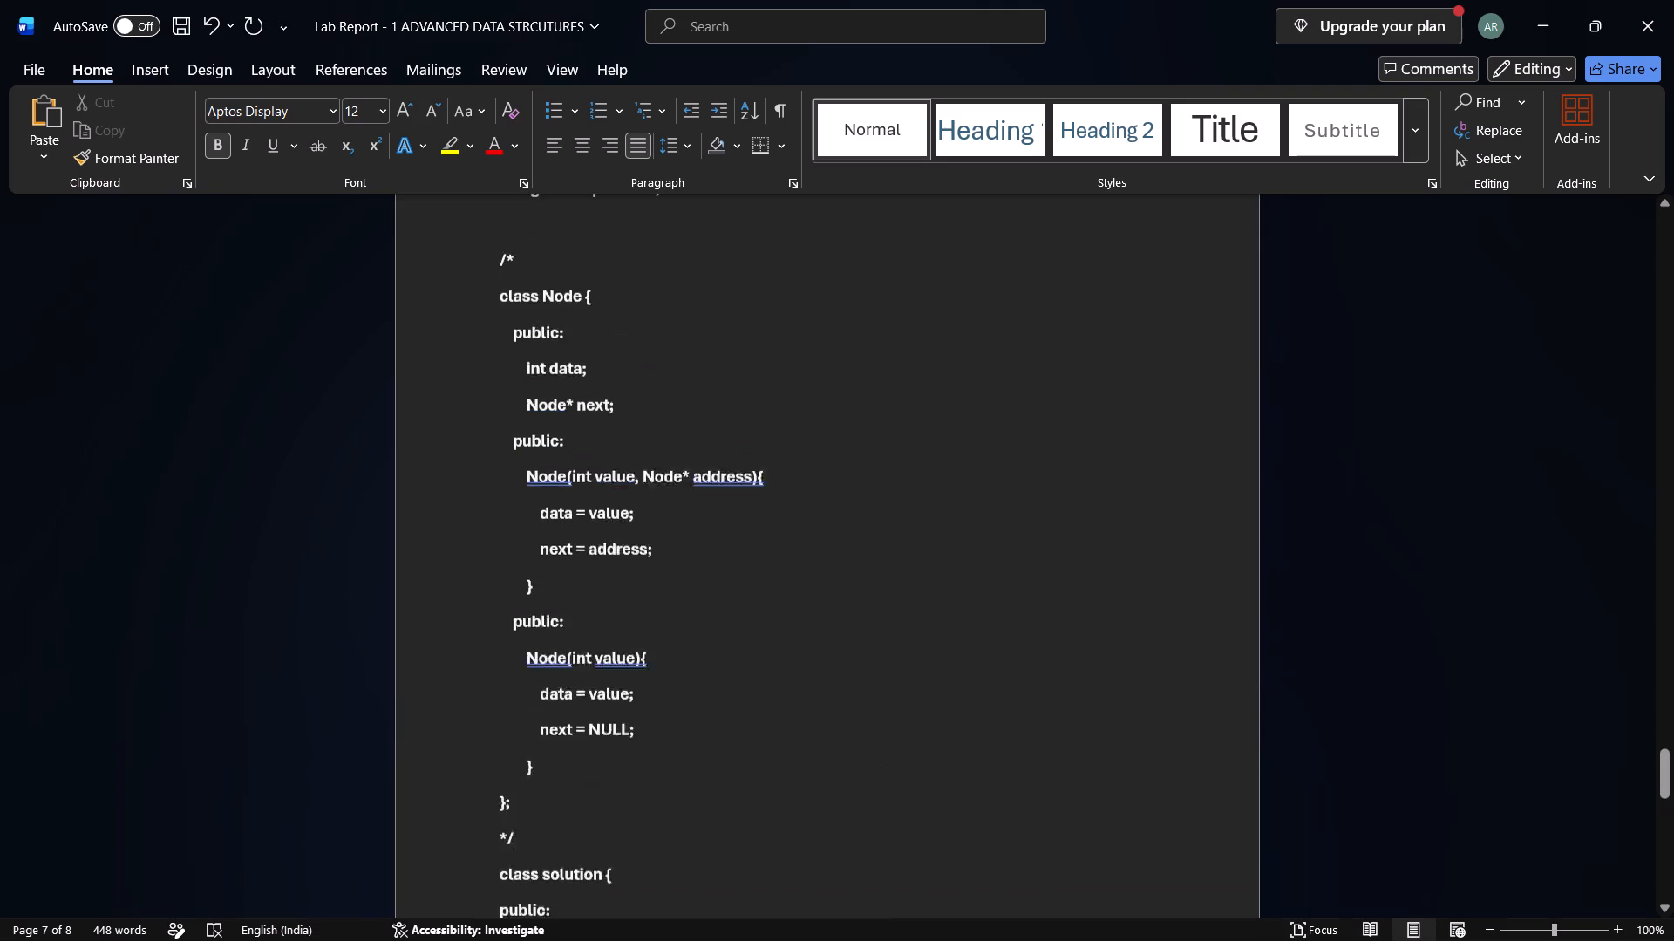
pyautogui.scroll(2, 735, 454)
pyautogui.click(691, 404)
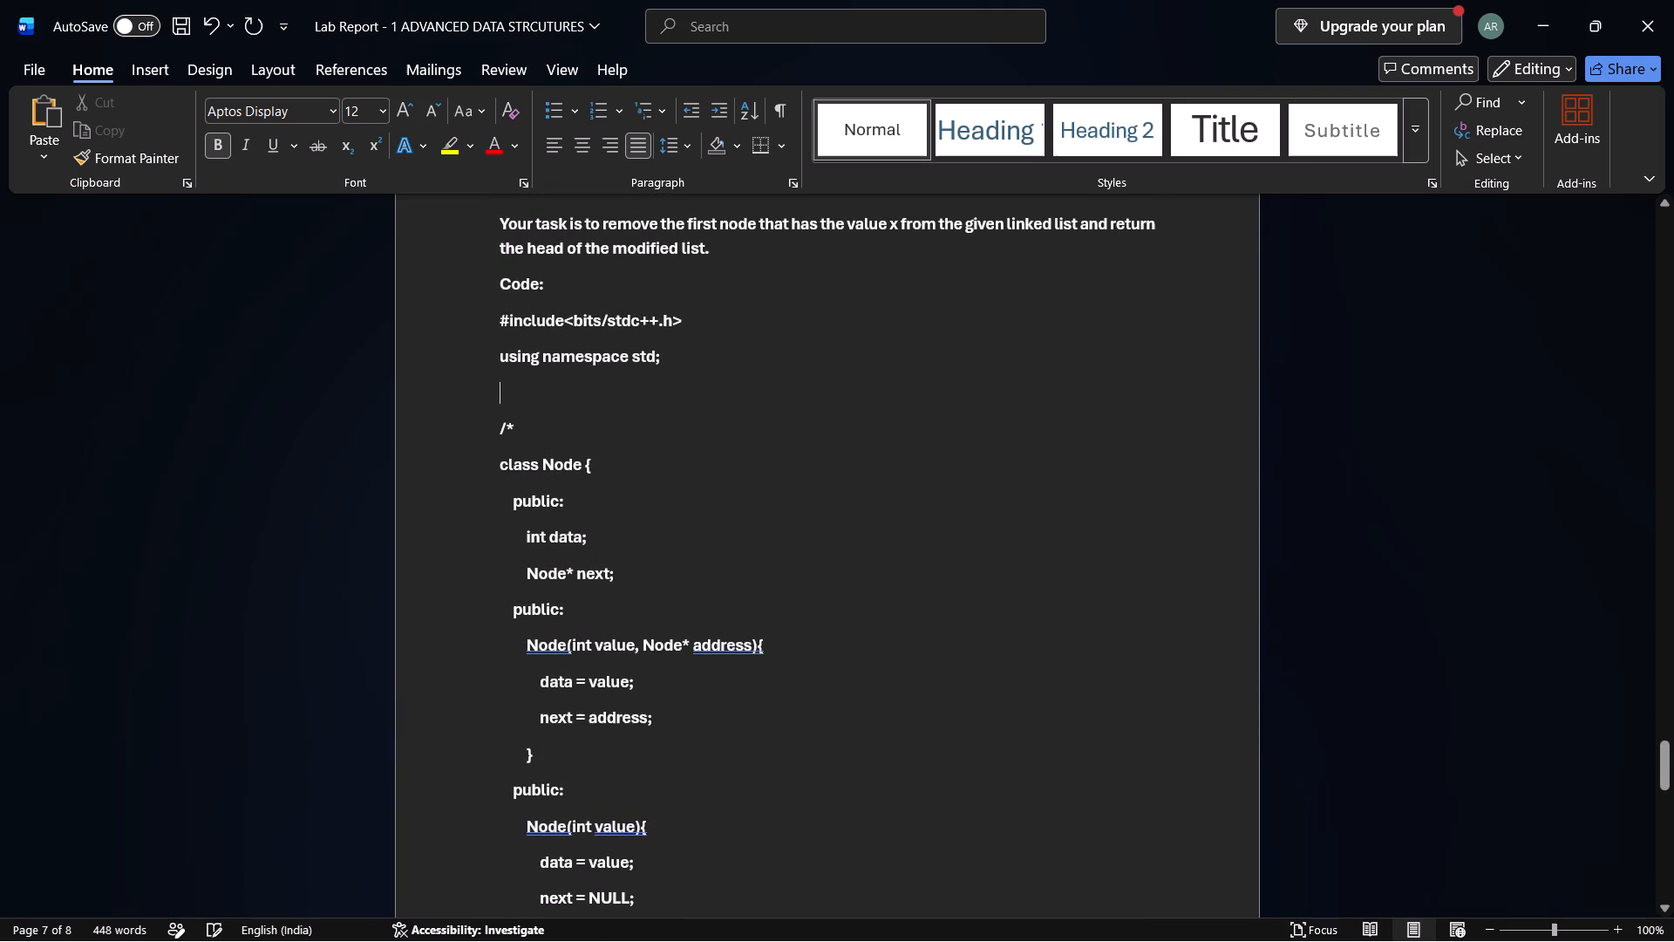
pyautogui.press('BackSpace')
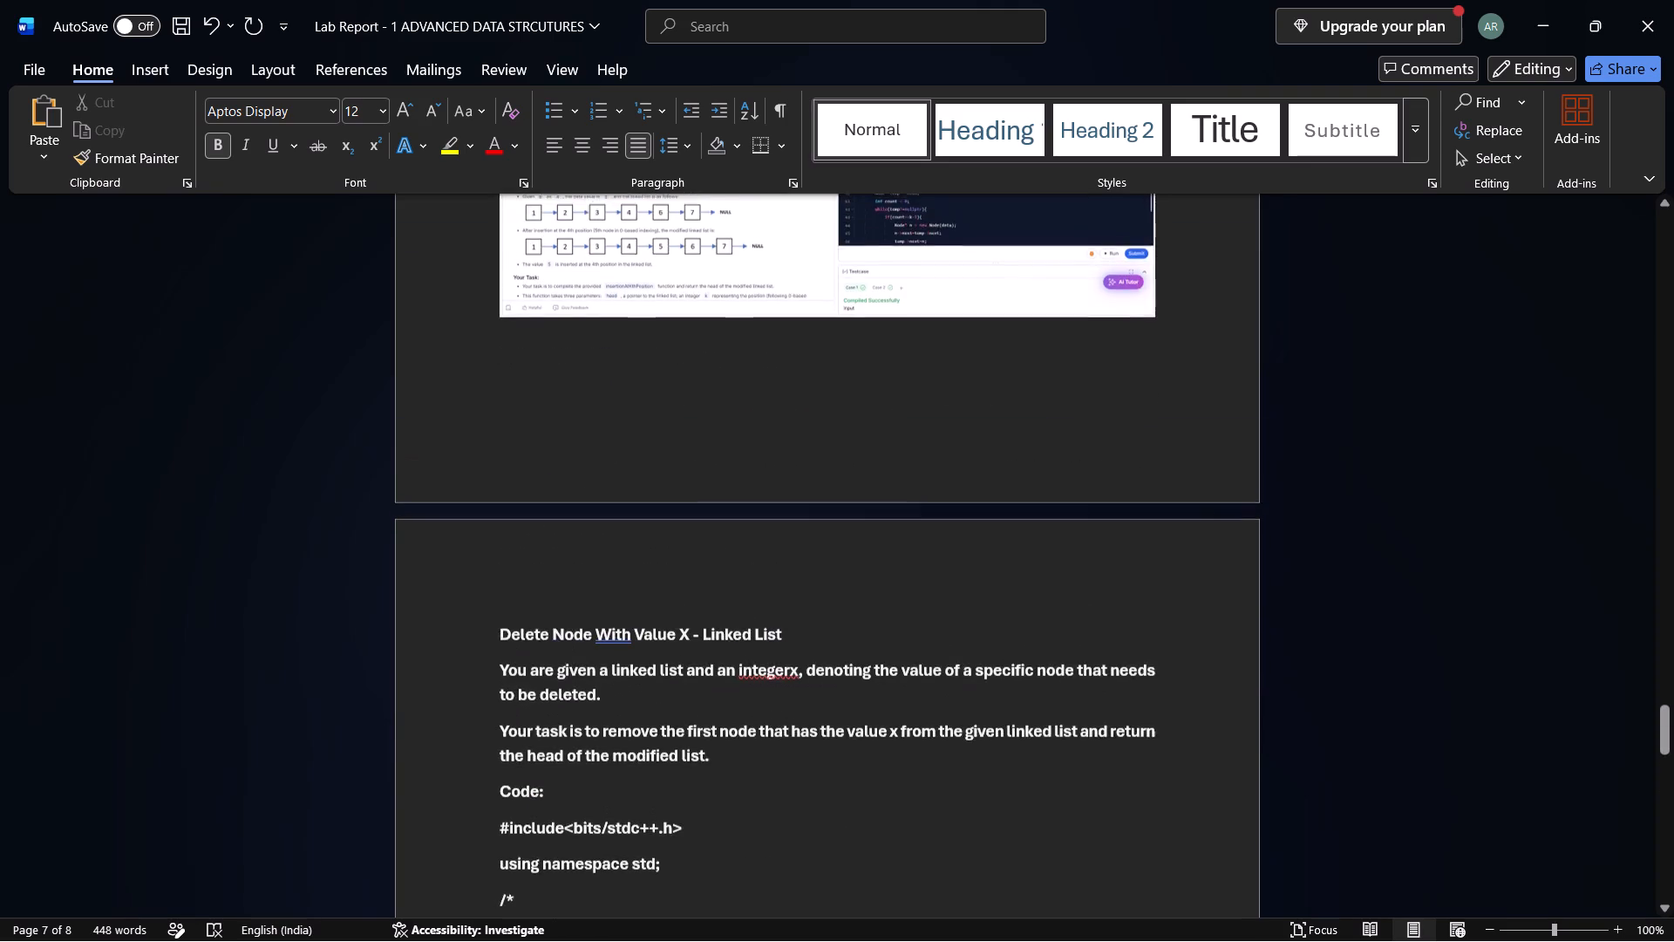
# Add blank lines after the code's final "};" to reach a new page and paste the Delete Node With Value X tested-code screenshot there.
pyautogui.scroll(-6, 765, 434)
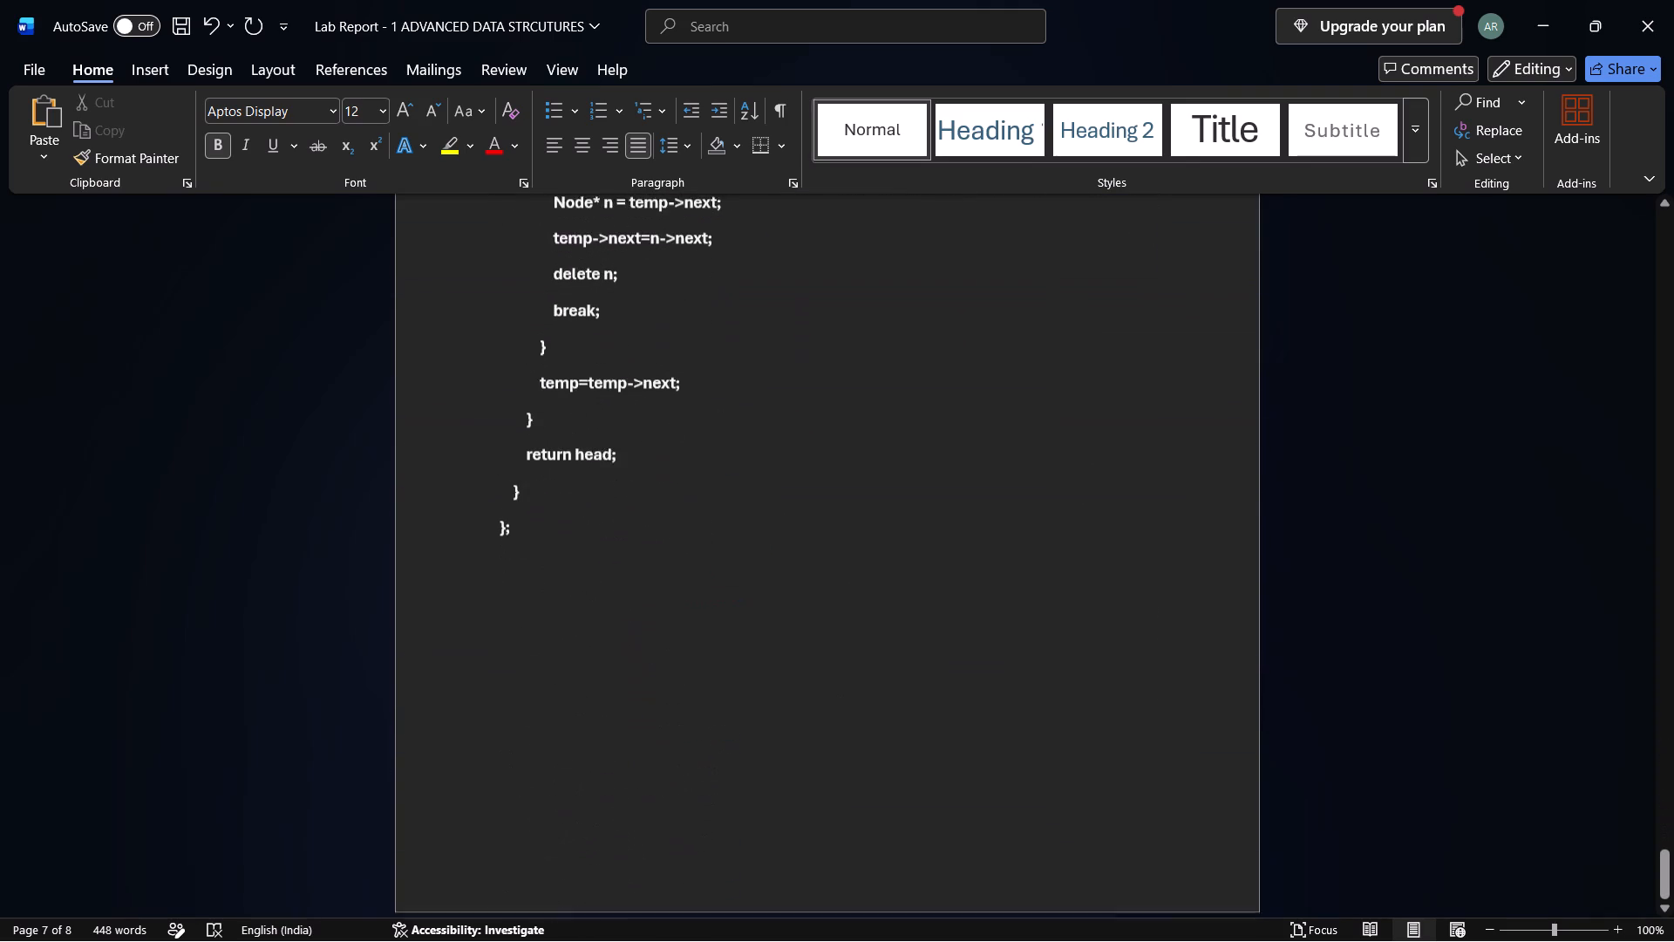
pyautogui.scroll(-3, 765, 434)
pyautogui.click(656, 562)
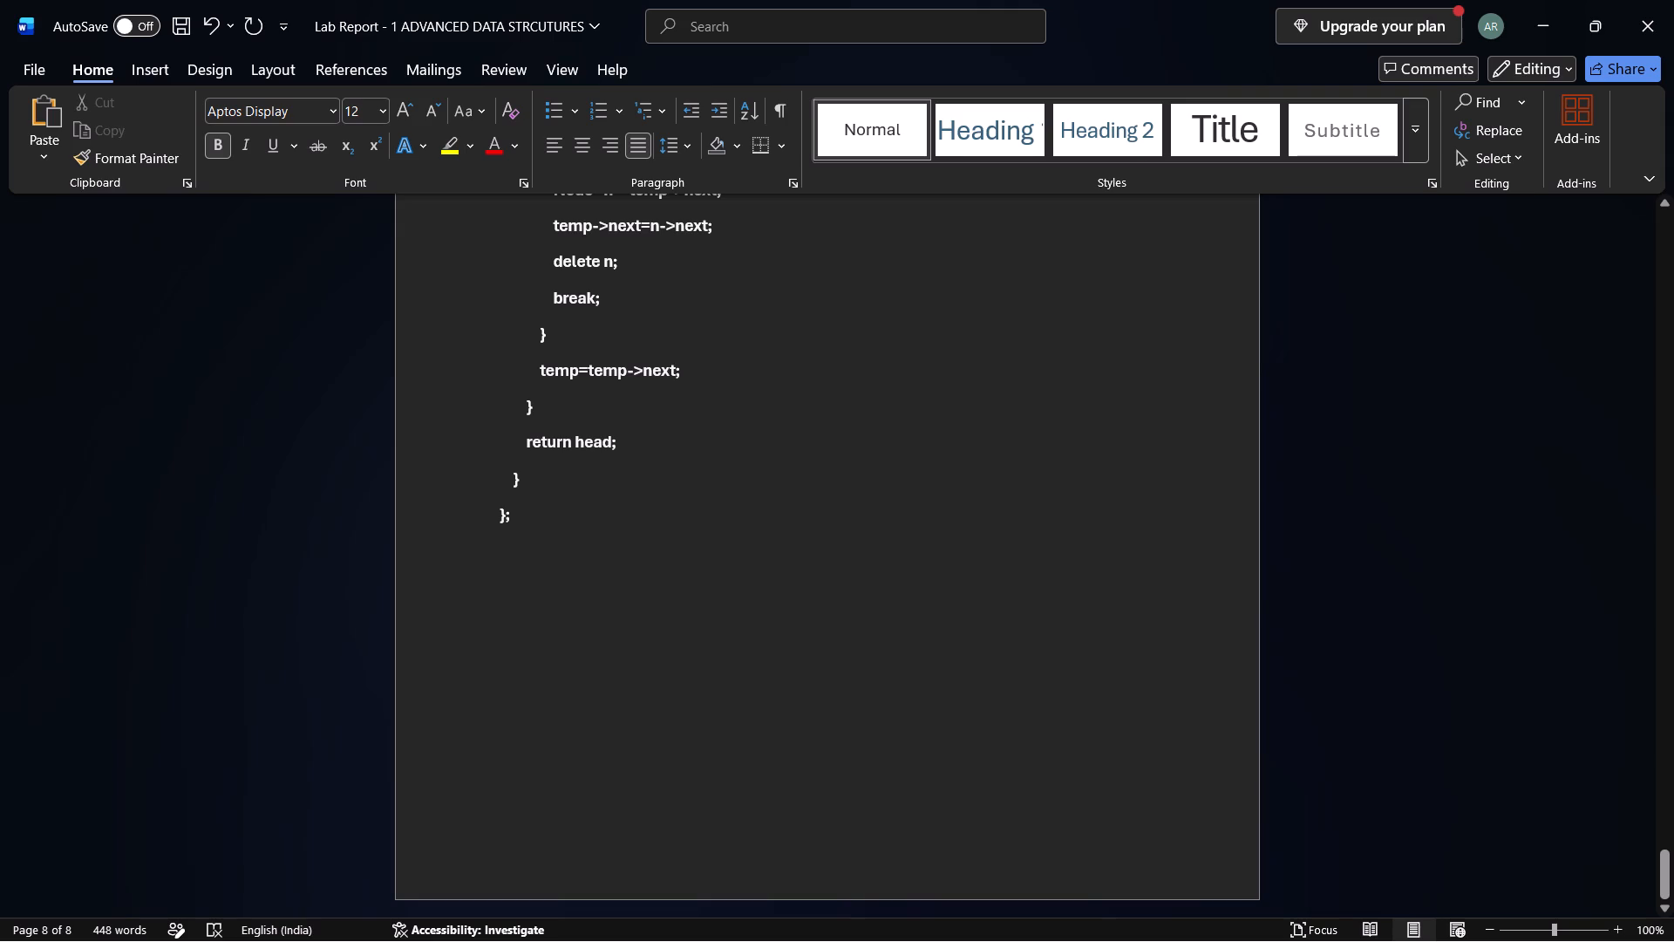
pyautogui.press('Return')
pyautogui.press('Return')
pyautogui.press('Return')
pyautogui.press('Return')
pyautogui.press('Return')
pyautogui.press('Return')
pyautogui.press('Return')
pyautogui.press('Return')
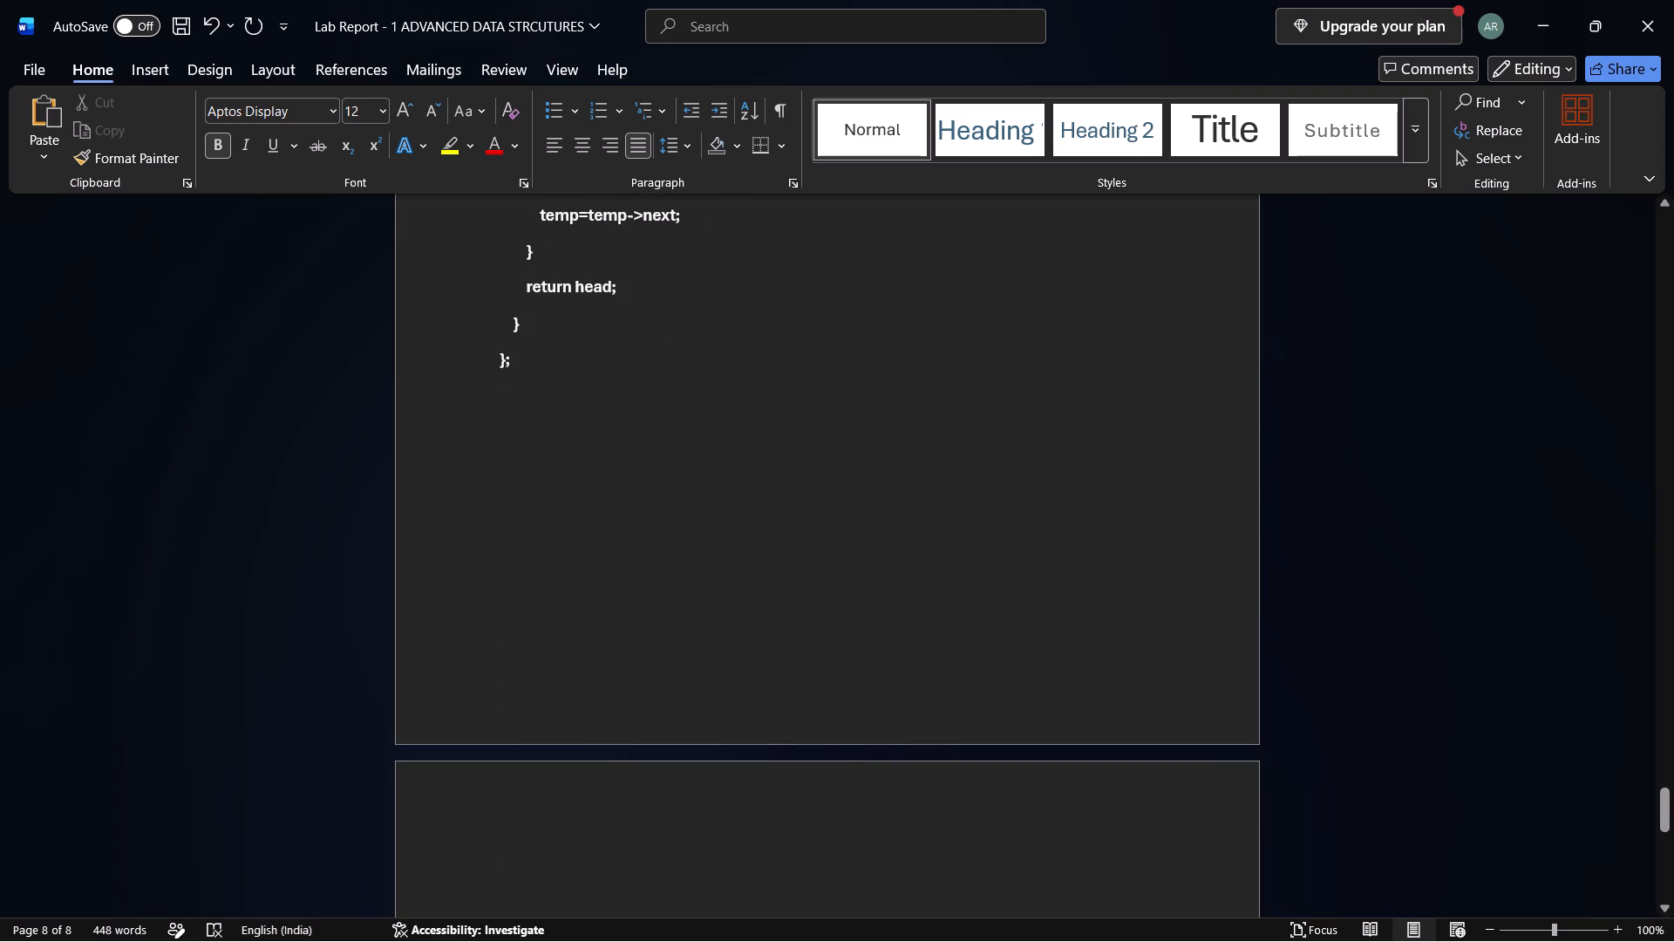
pyautogui.press('super+v')
pyautogui.scroll(-1, 681, 763)
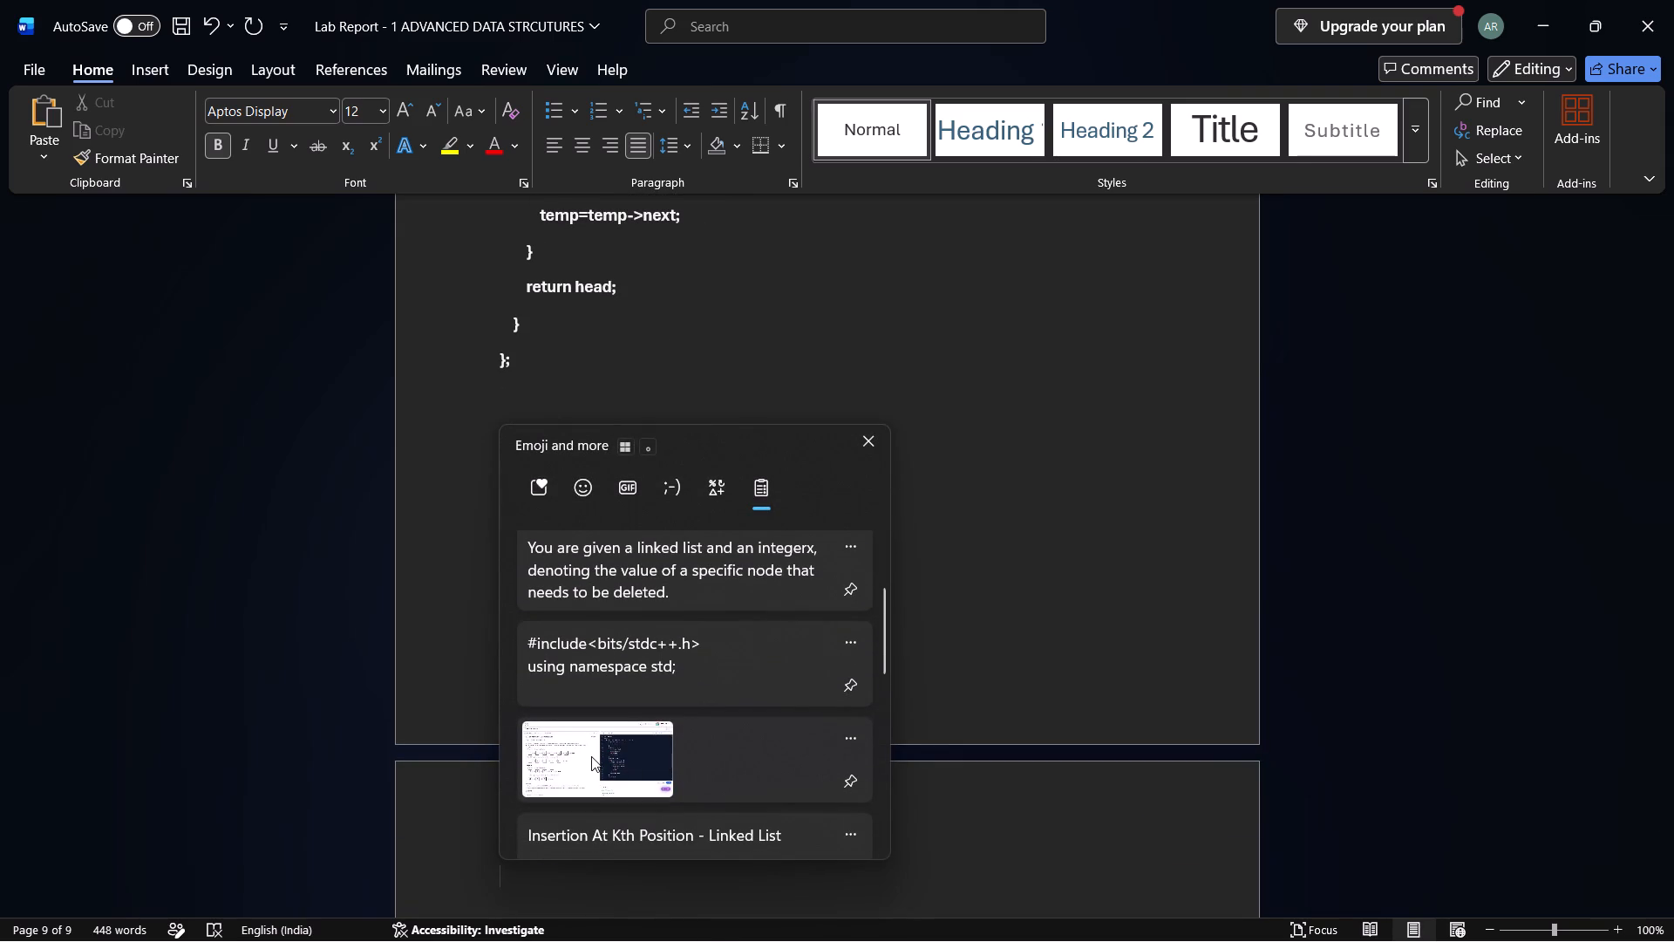
pyautogui.click(586, 755)
pyautogui.hotkey('ctrl', 'v')
pyautogui.scroll(-2, 913, 754)
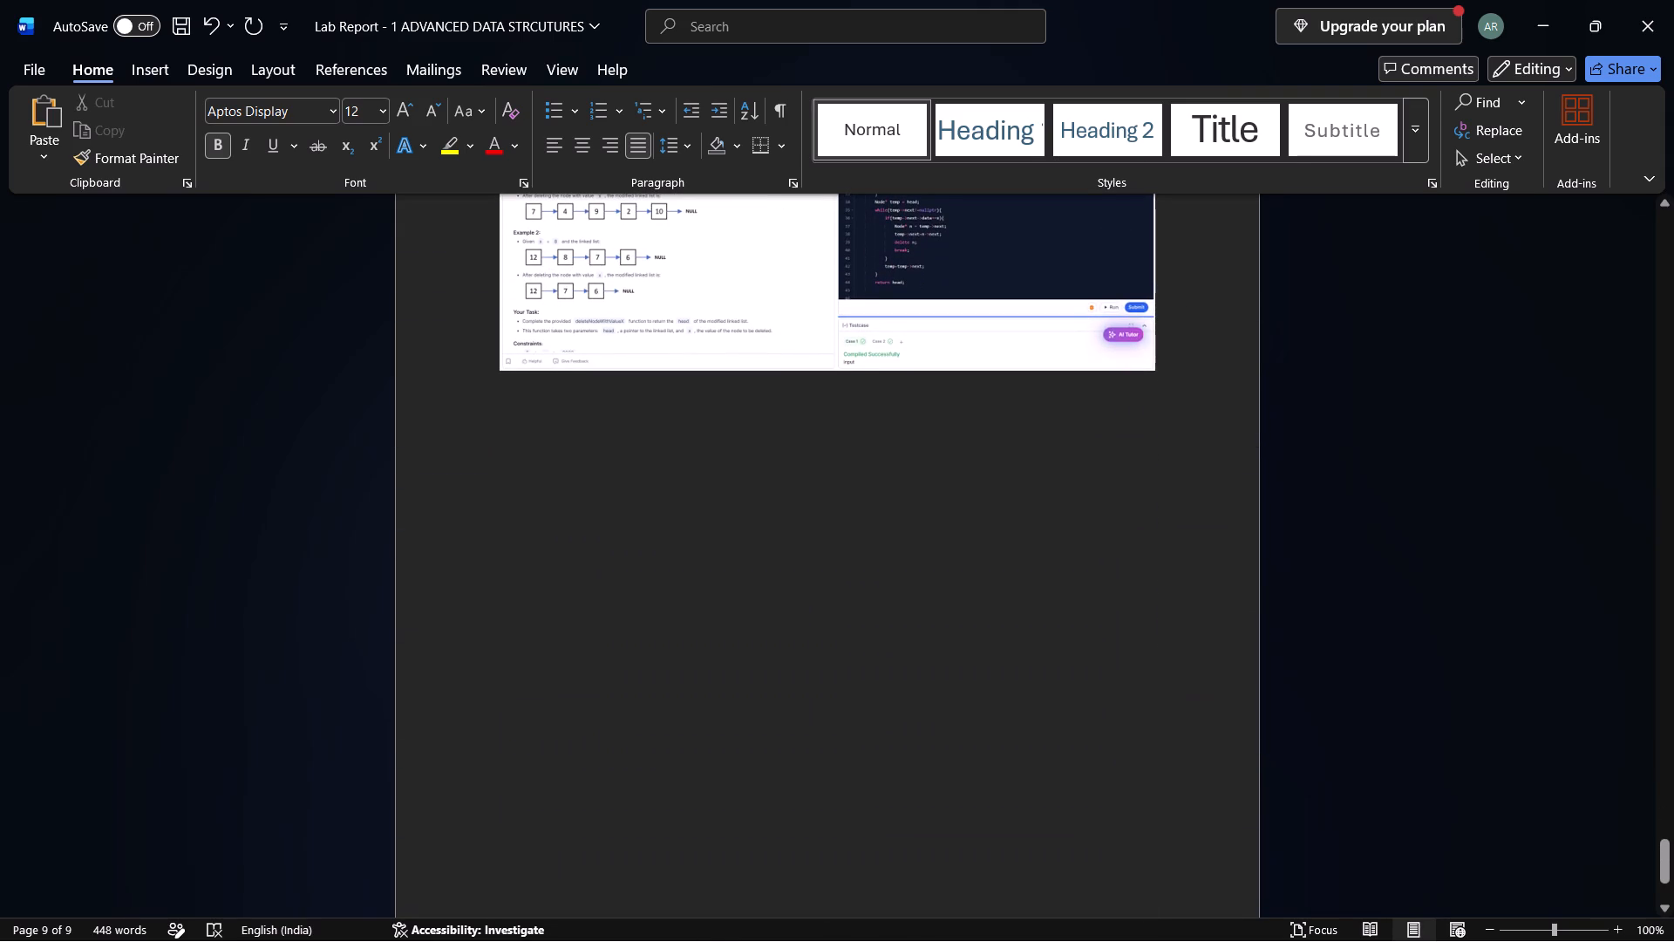
# Add blank lines below the pasted Delete Node With Value X screenshot.
pyautogui.click(721, 506)
pyautogui.press('Return')
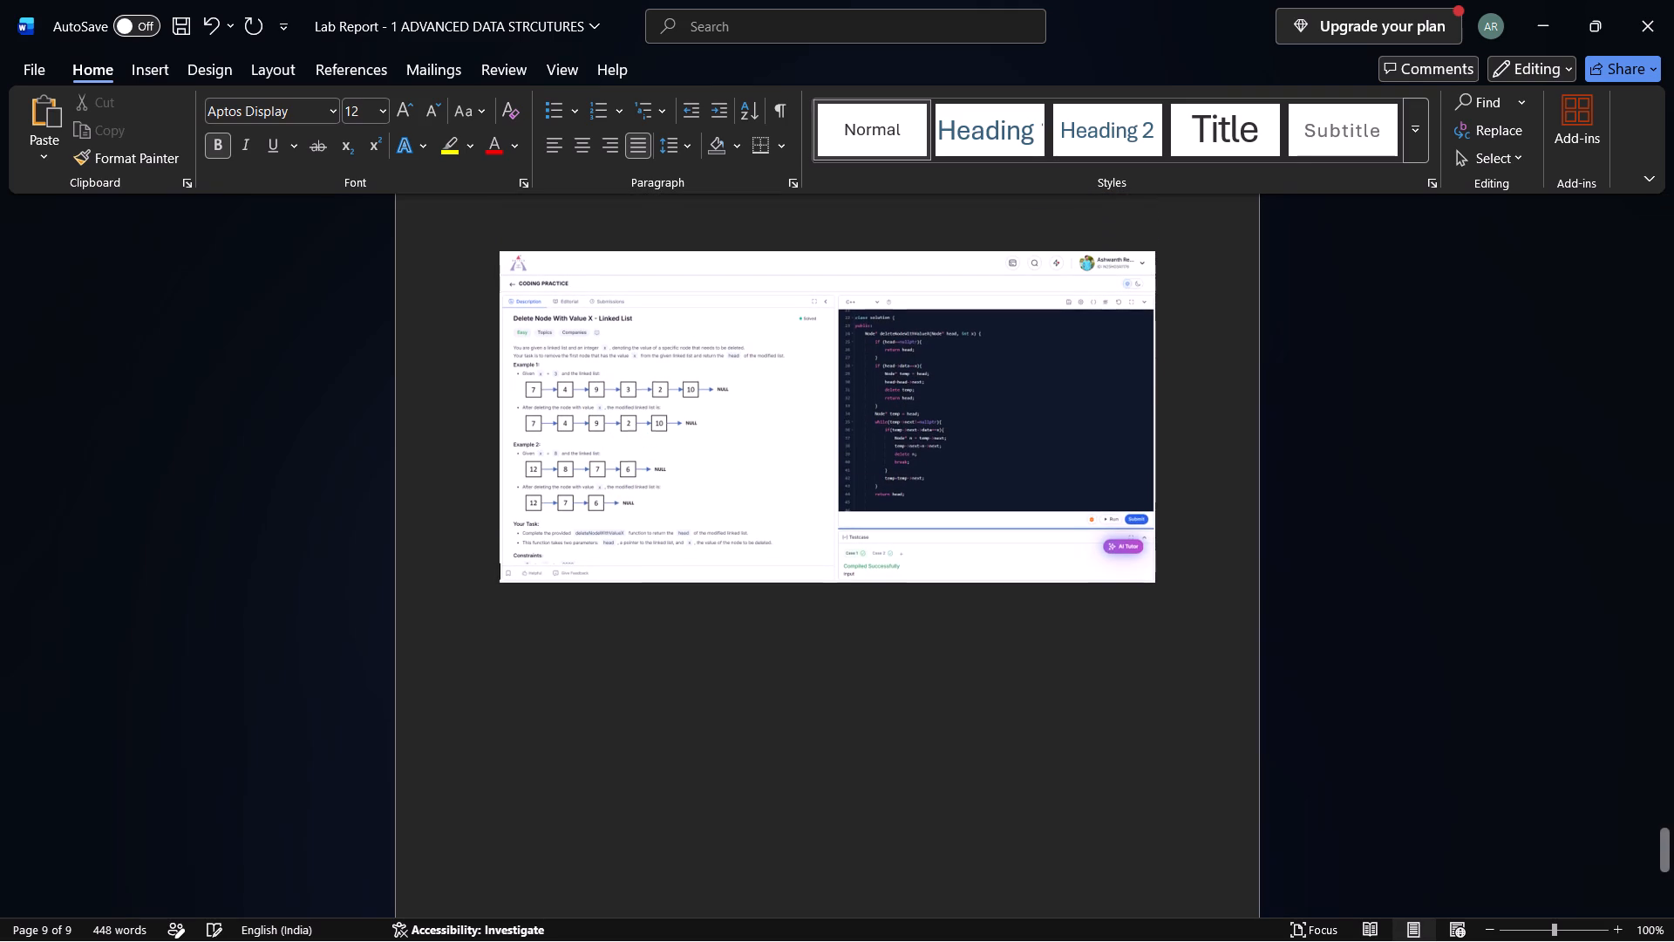
pyautogui.press('Down')
pyautogui.press('Down')
pyautogui.press('Down')
pyautogui.press('Down')
pyautogui.press('Down')
pyautogui.press('Down')
pyautogui.press('Down')
pyautogui.press('Down')
pyautogui.press('Right')
pyautogui.press('Right')
pyautogui.press('Right')
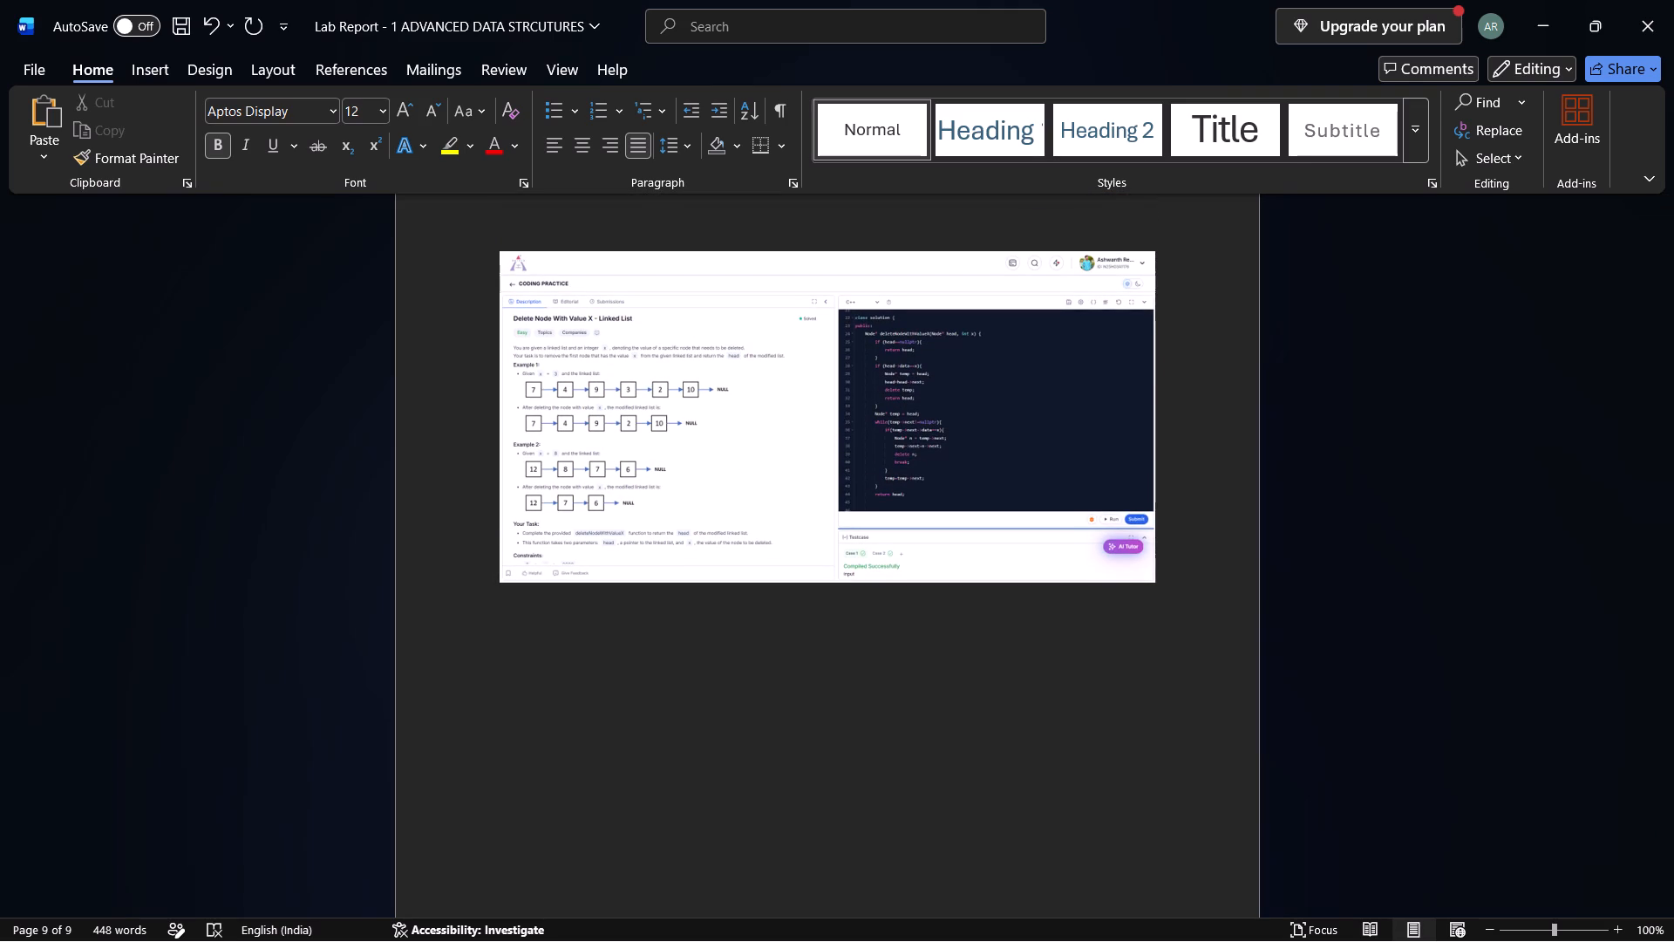
pyautogui.press('Return')
pyautogui.press('Return')
# Switch to Chrome and open "Convert Array To Doubly Linked List" from the Coding Practice set after Introduction to Doubly Linked List.
pyautogui.hotkey('alt', 'Tab')
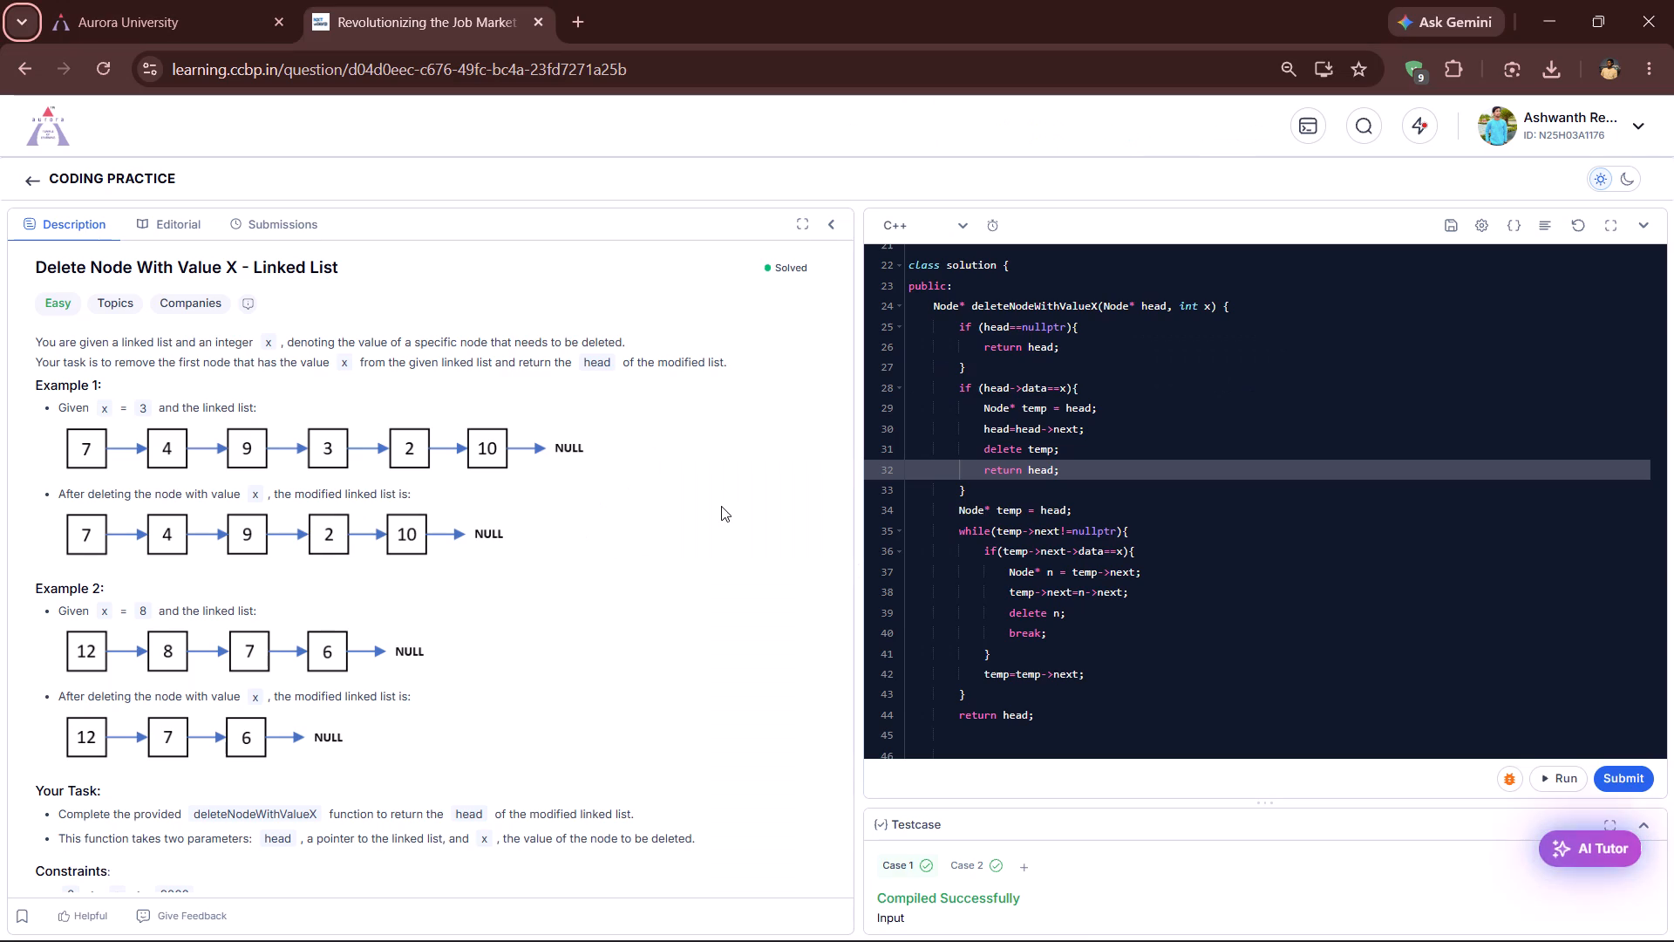
pyautogui.click(31, 180)
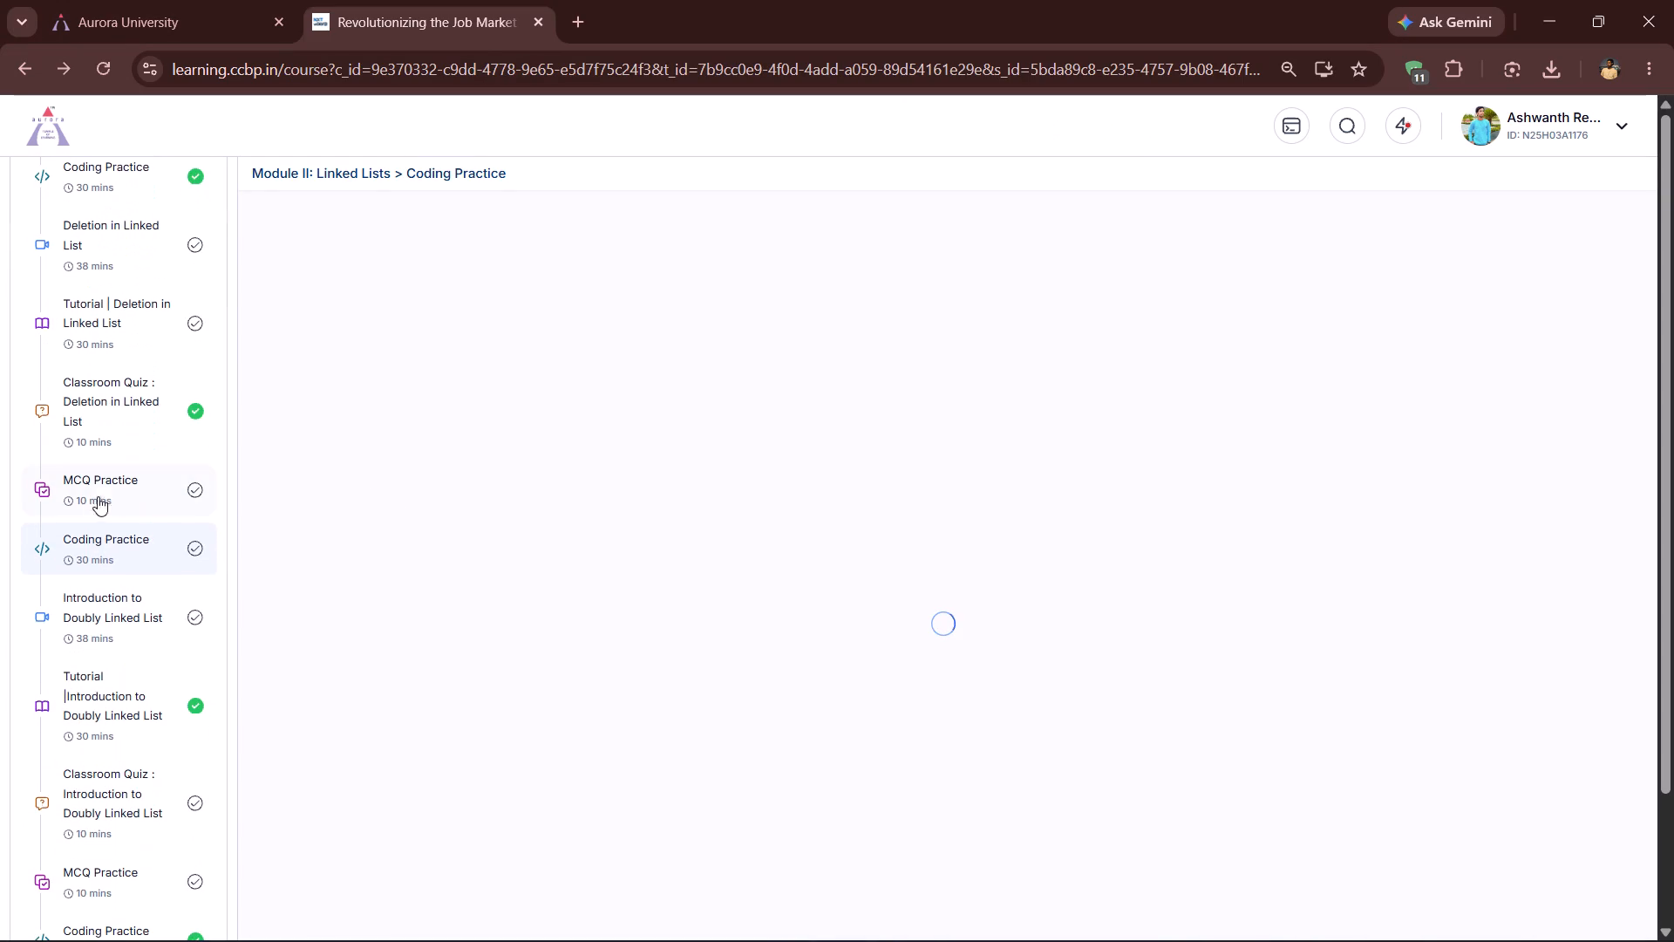
pyautogui.scroll(-3, 197, 665)
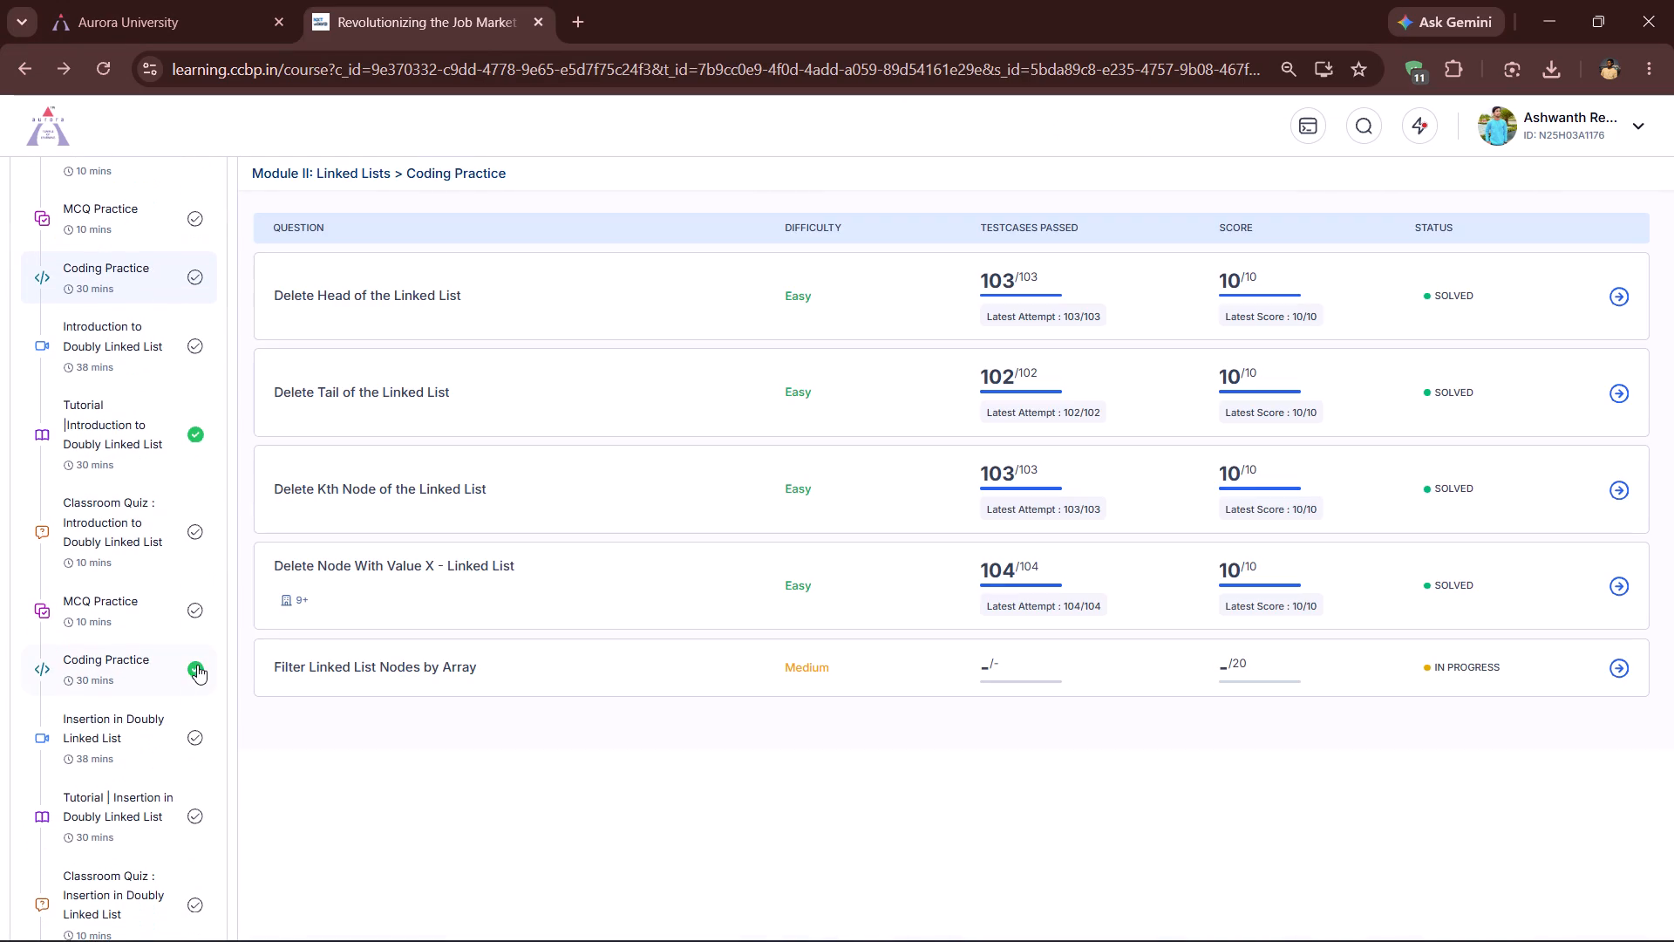
pyautogui.click(43, 679)
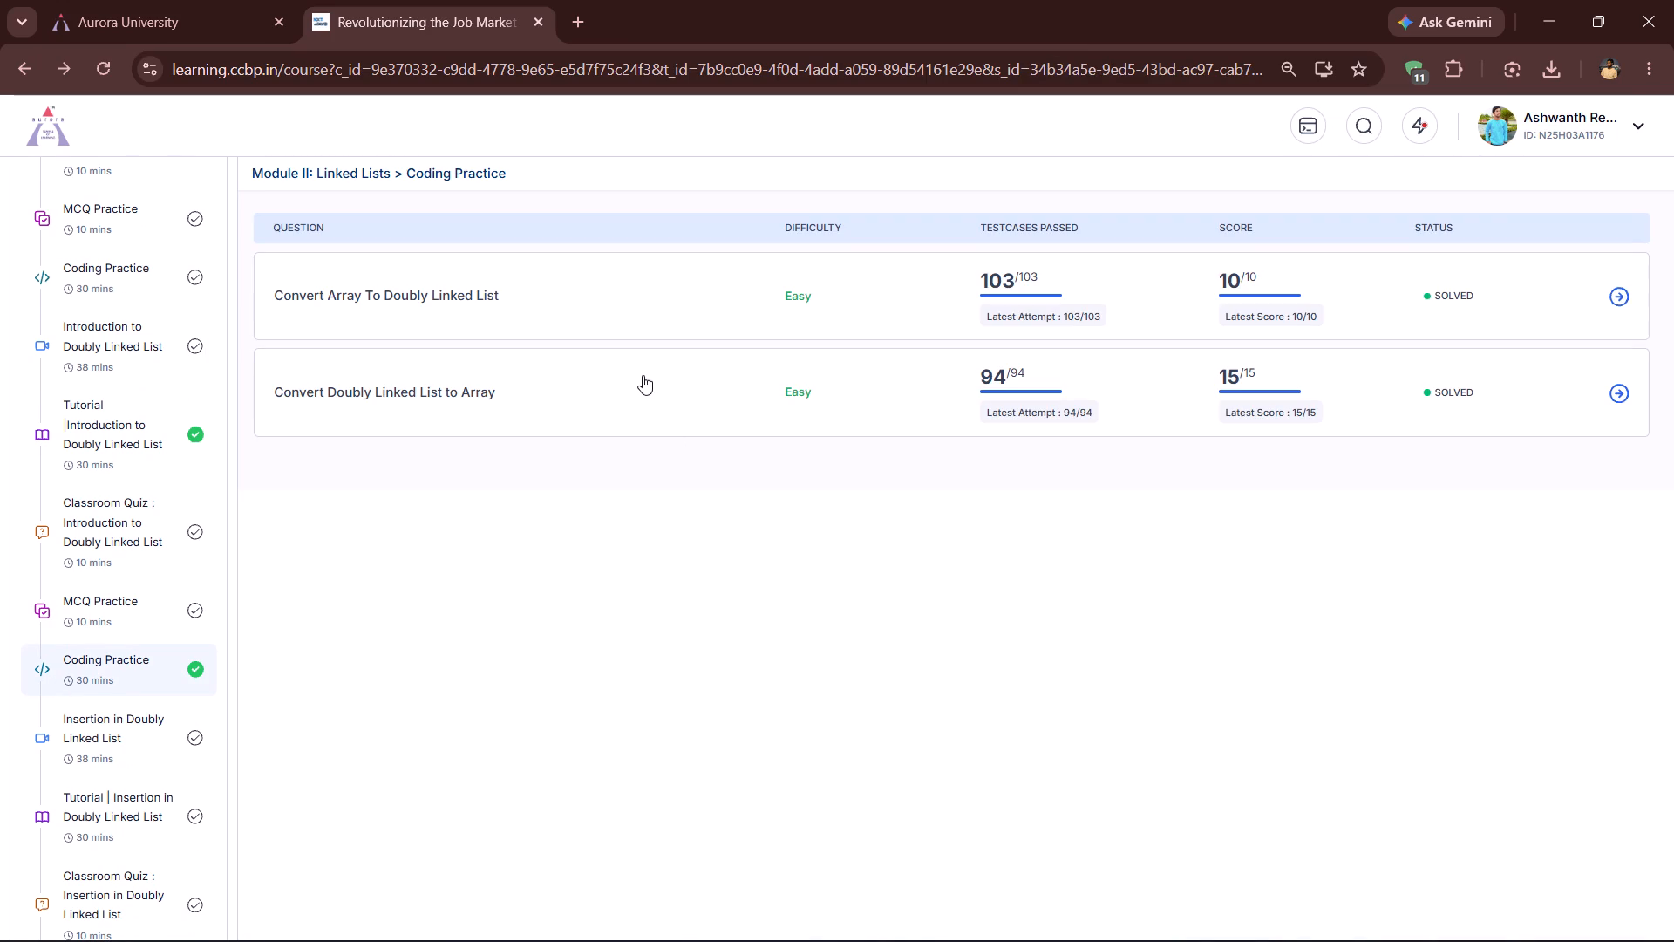
pyautogui.click(593, 289)
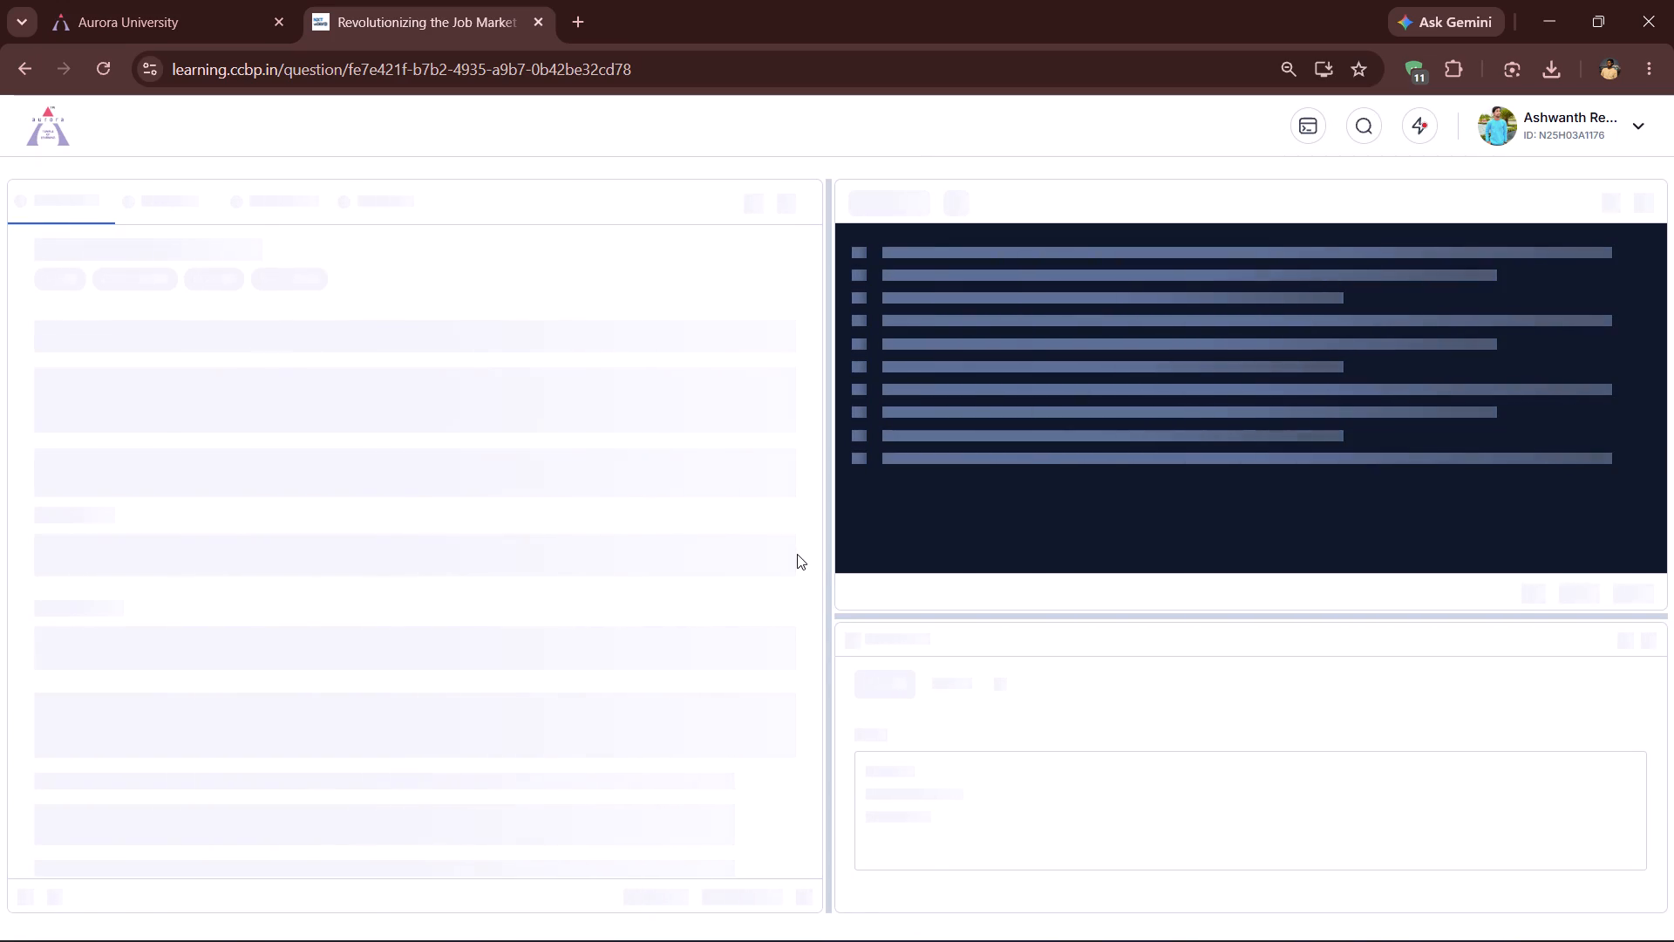
# Run the arrayToDLL C++ solution against its test cases and bring the solution class into view.
pyautogui.scroll(-2, 1149, 544)
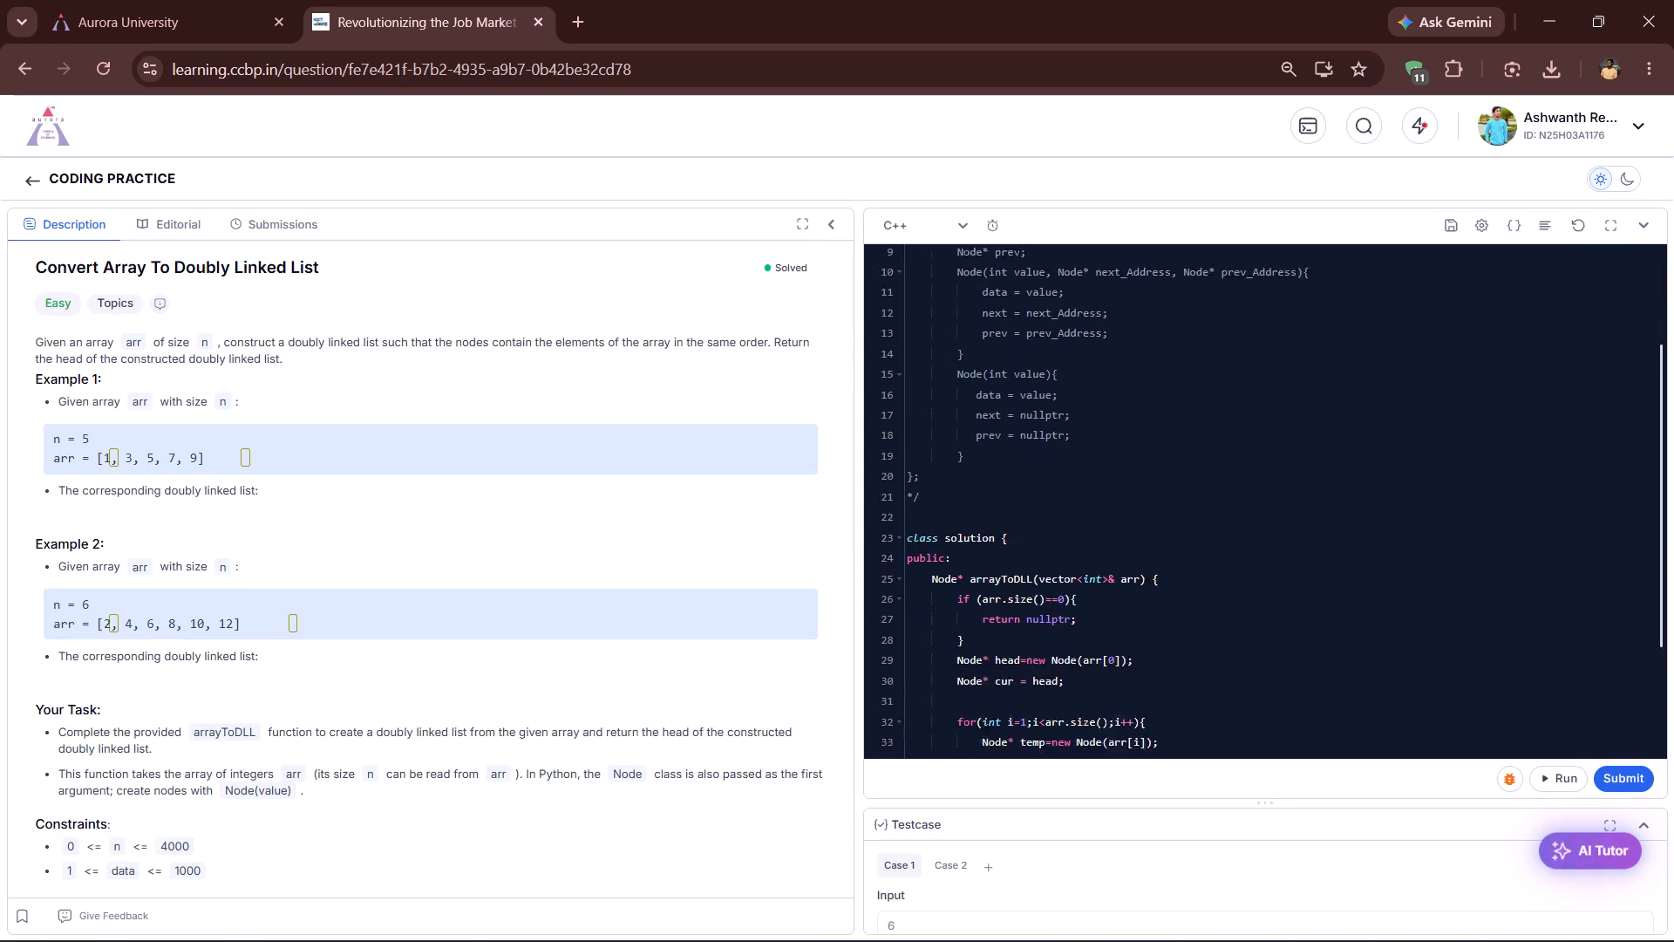
pyautogui.scroll(-6, 1149, 544)
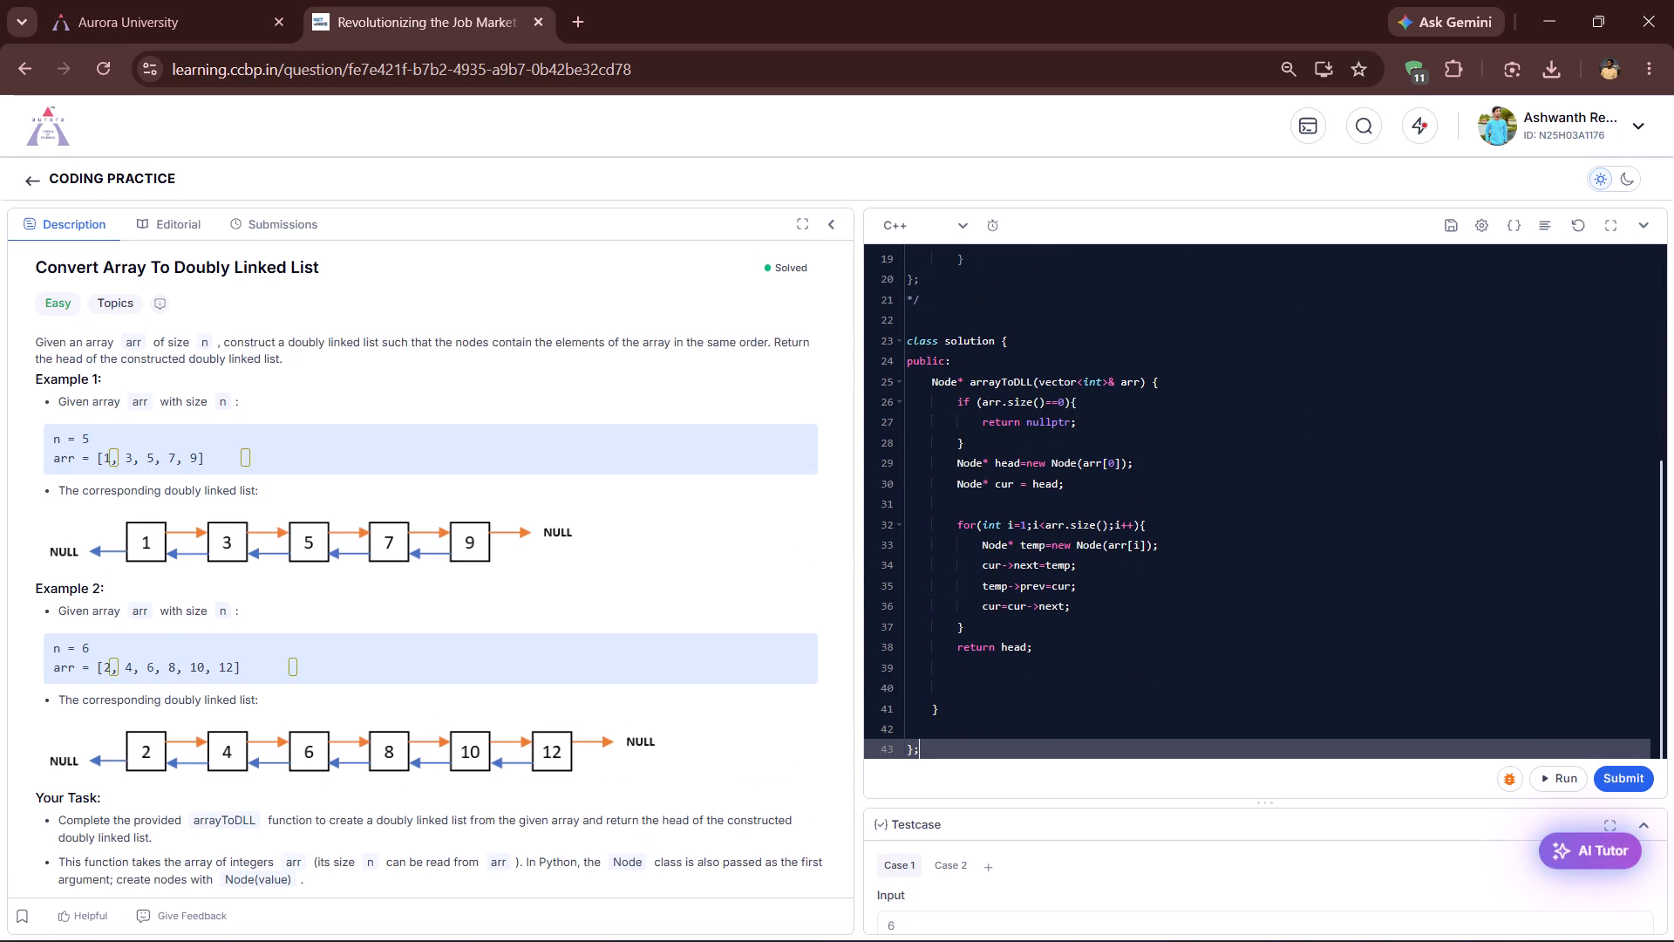
pyautogui.hotkey('ctrl', "'")
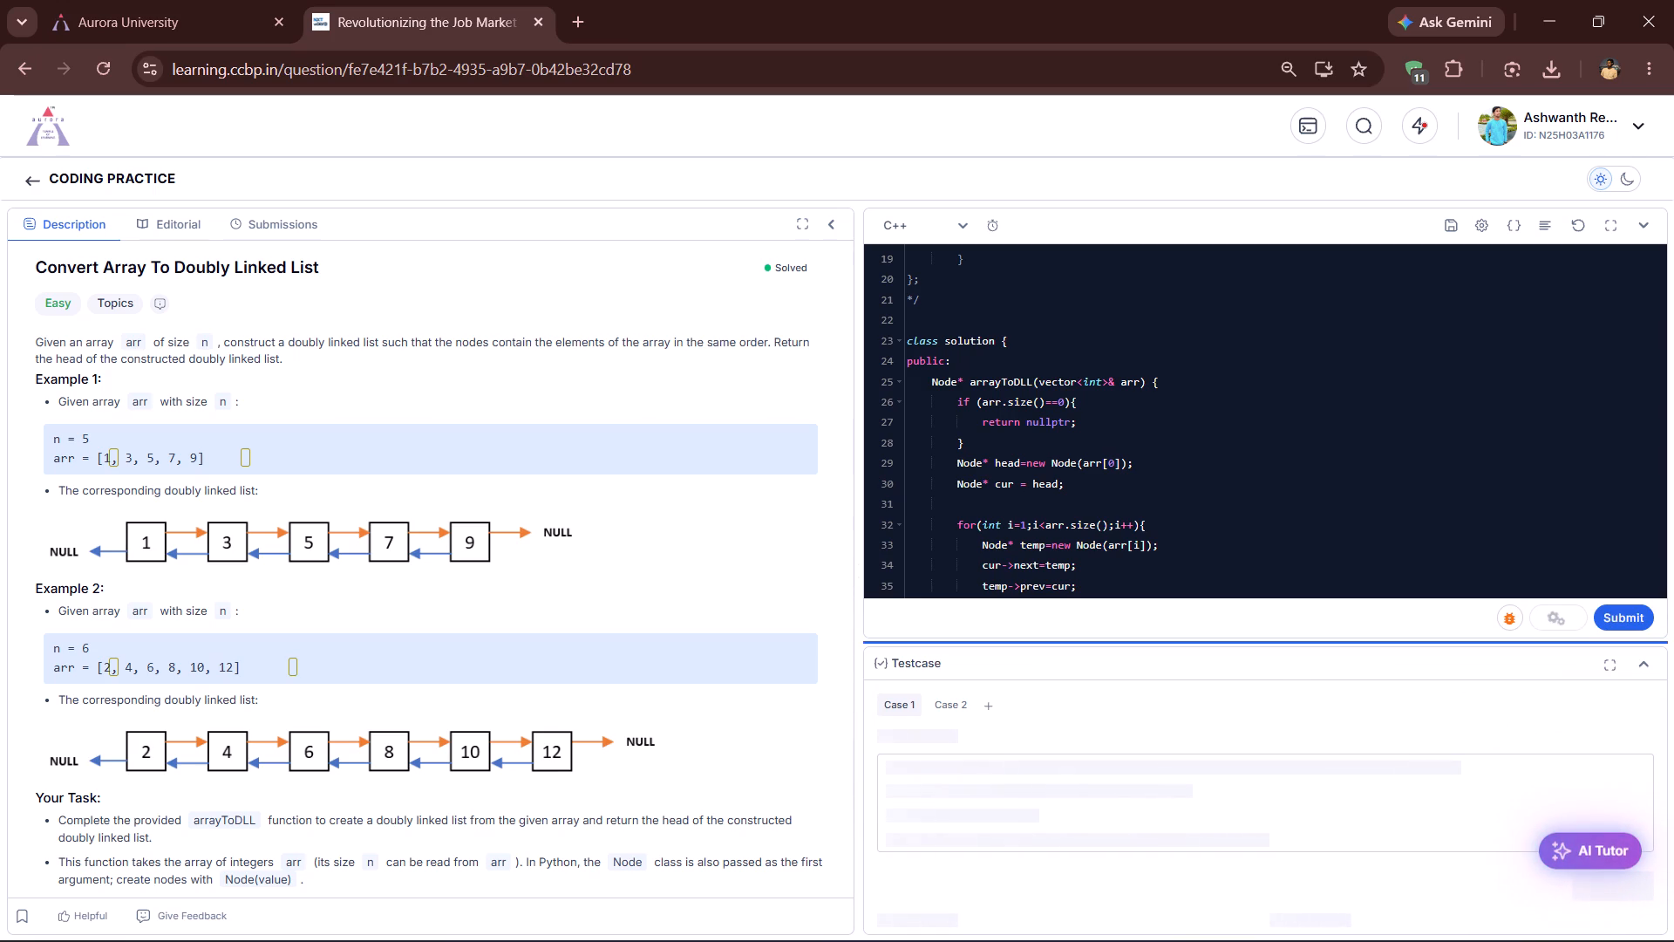
pyautogui.scroll(-1, 1241, 491)
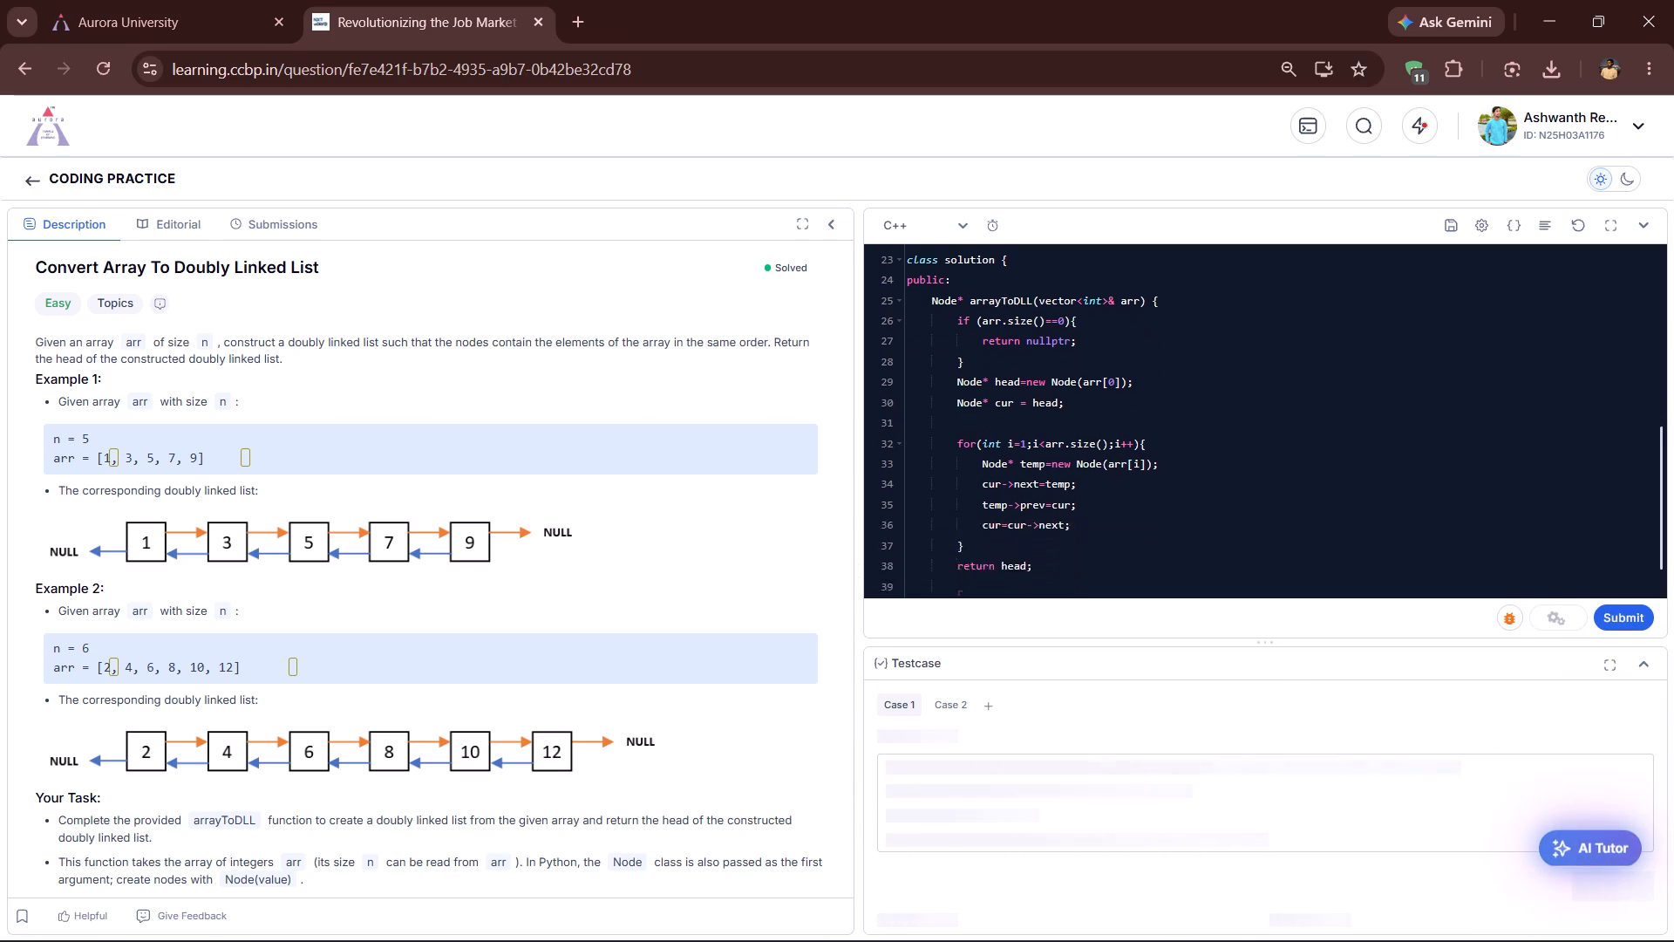
pyautogui.scroll(-1, 1241, 491)
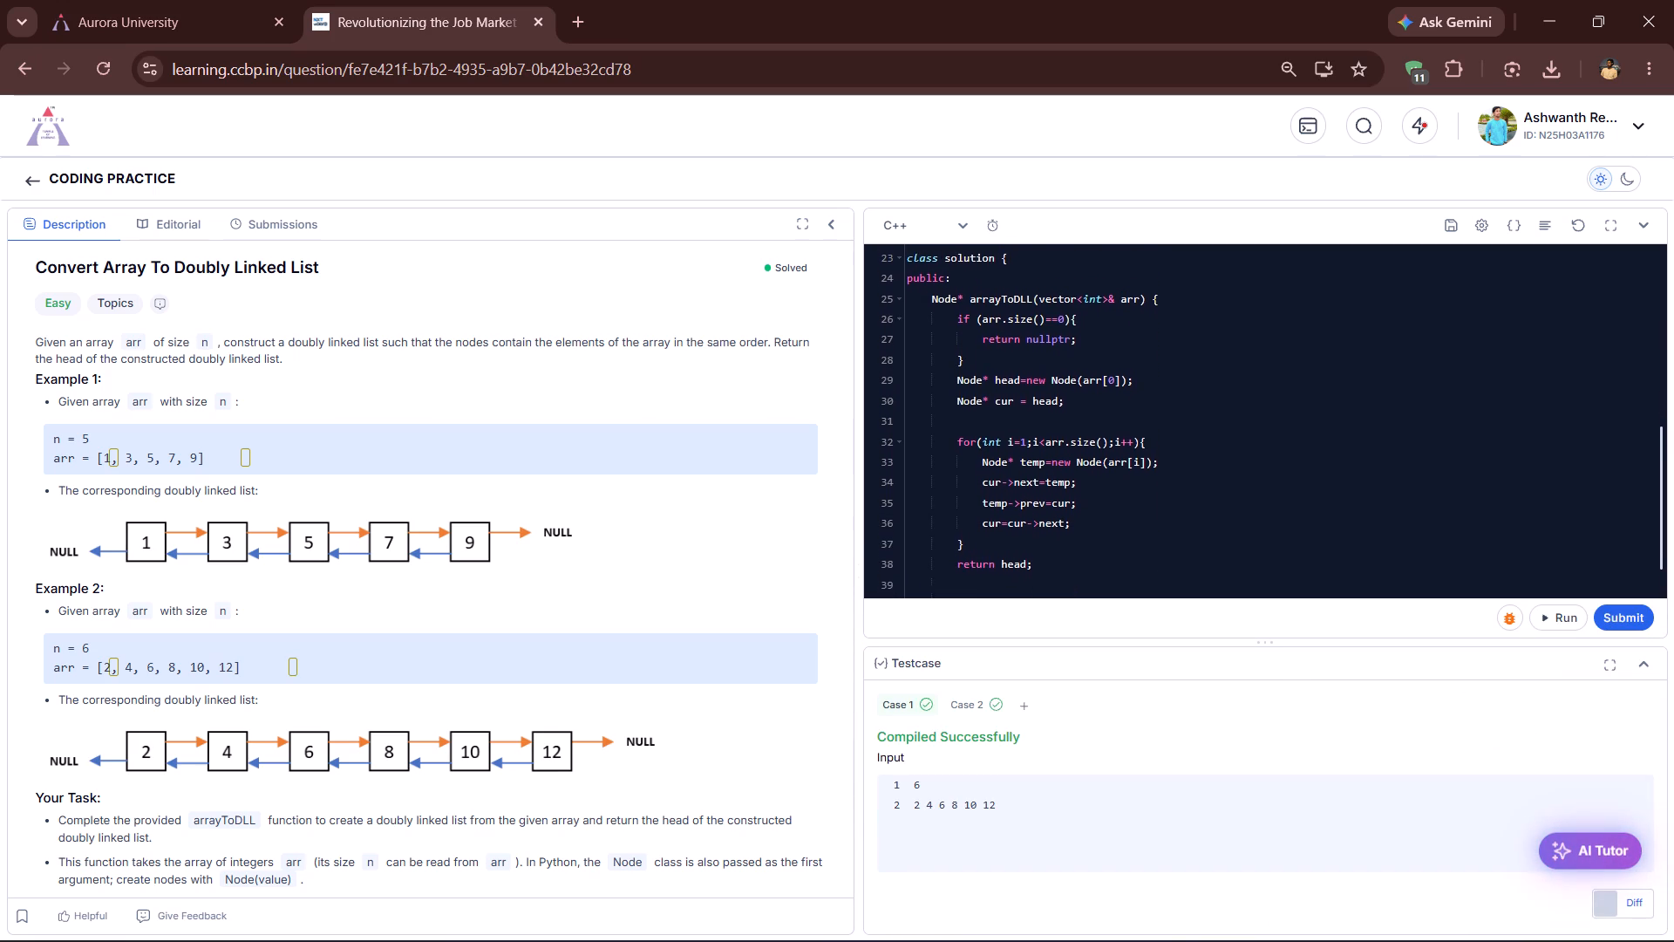
# Capture a screenshot of the Convert Array To Doubly Linked List page, showing the problem, arrayToDLL code and test case results.
pyautogui.scroll(-1, 1241, 491)
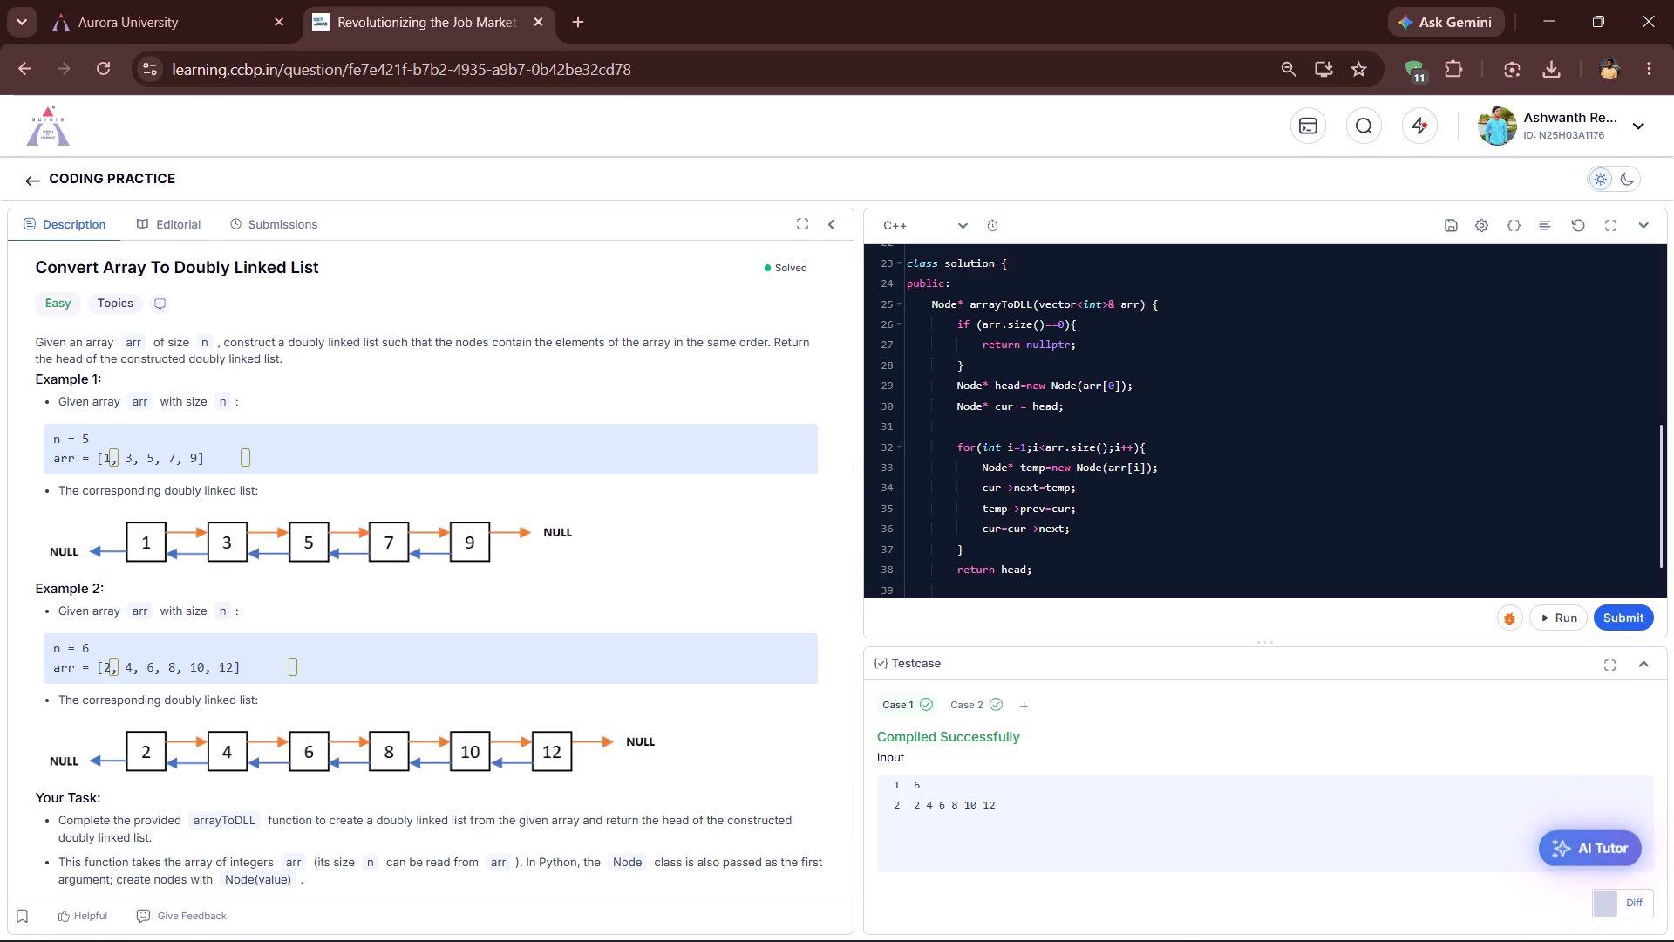
pyautogui.scroll(-1, 1241, 491)
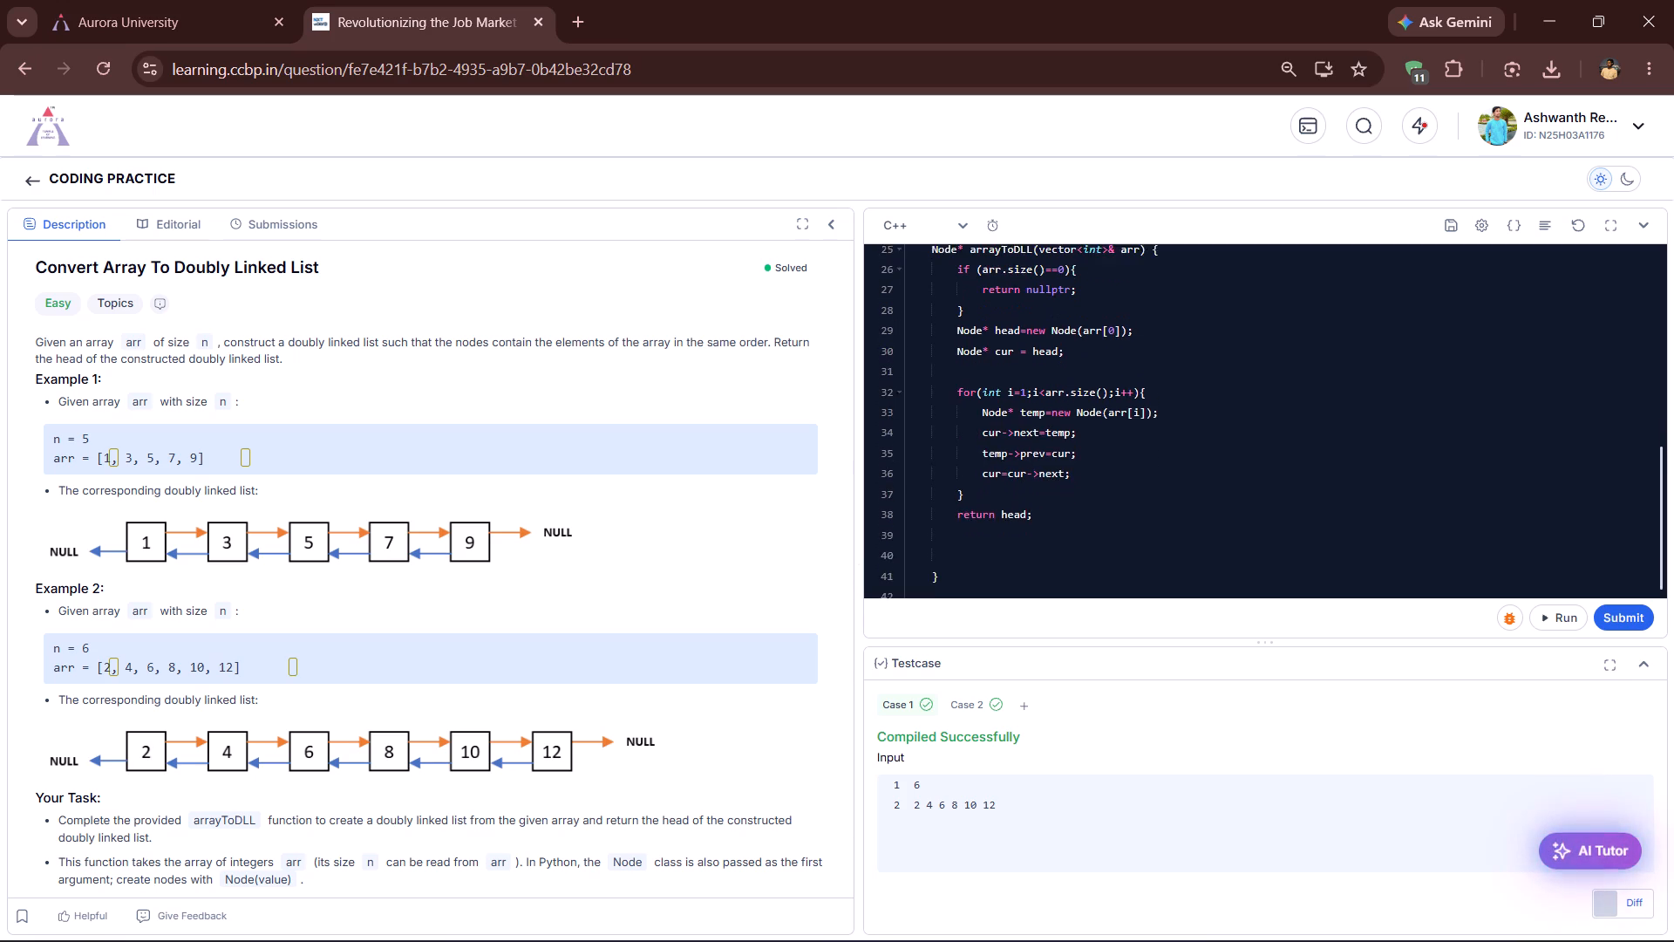
pyautogui.scroll(-1, 1241, 491)
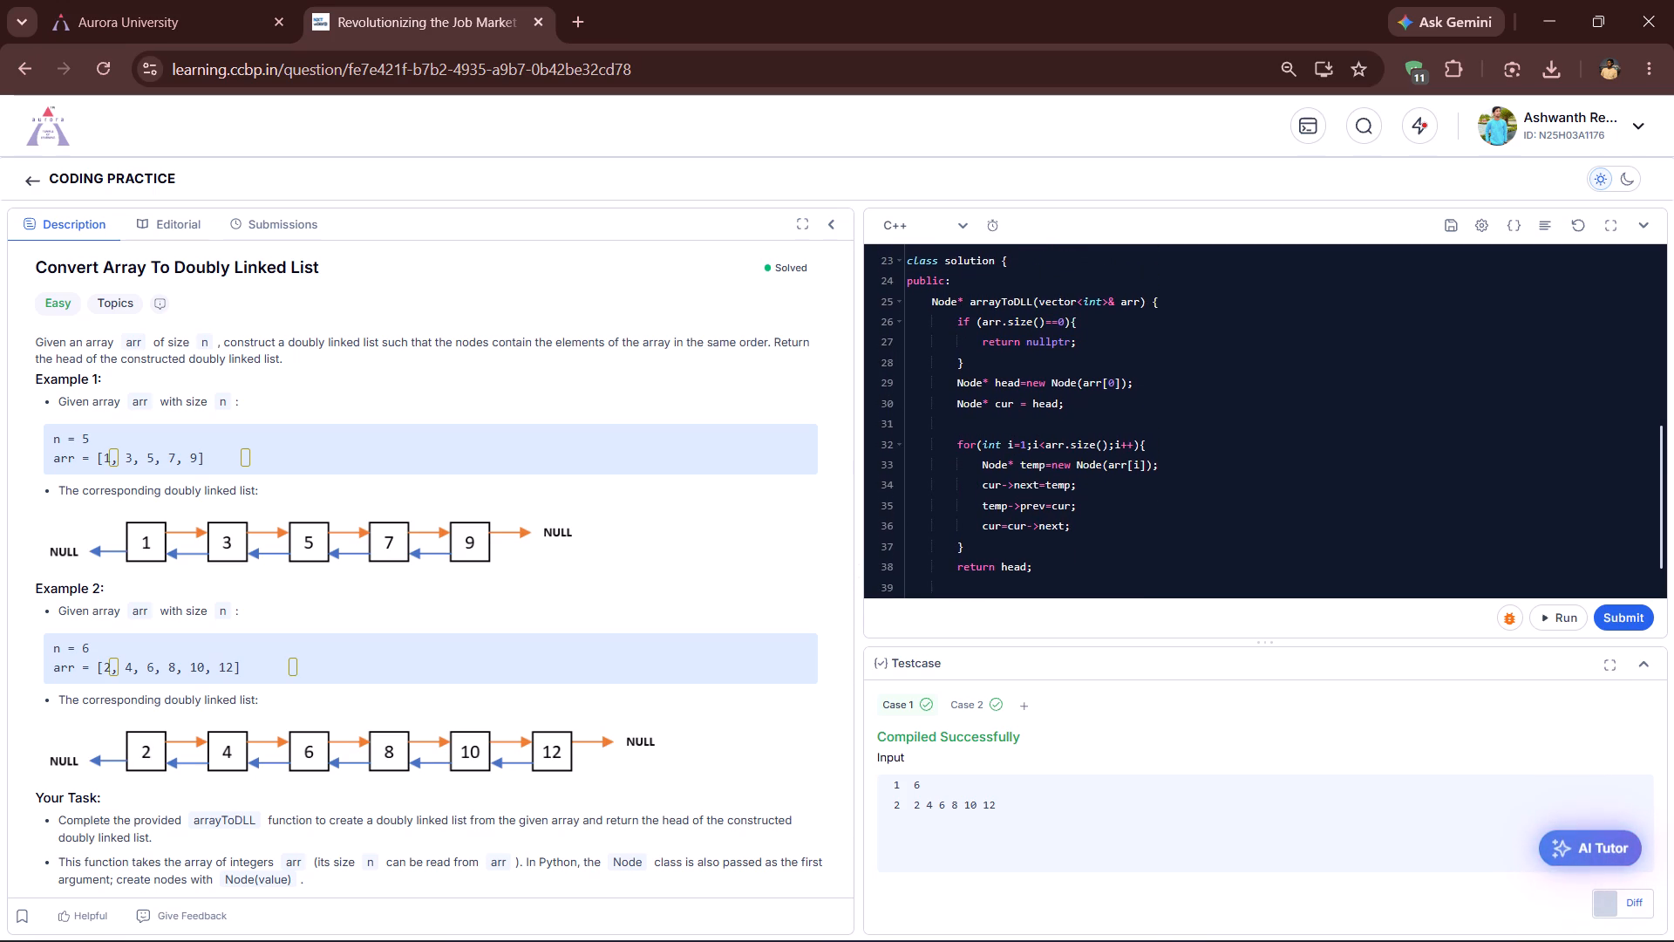
pyautogui.press('Print')
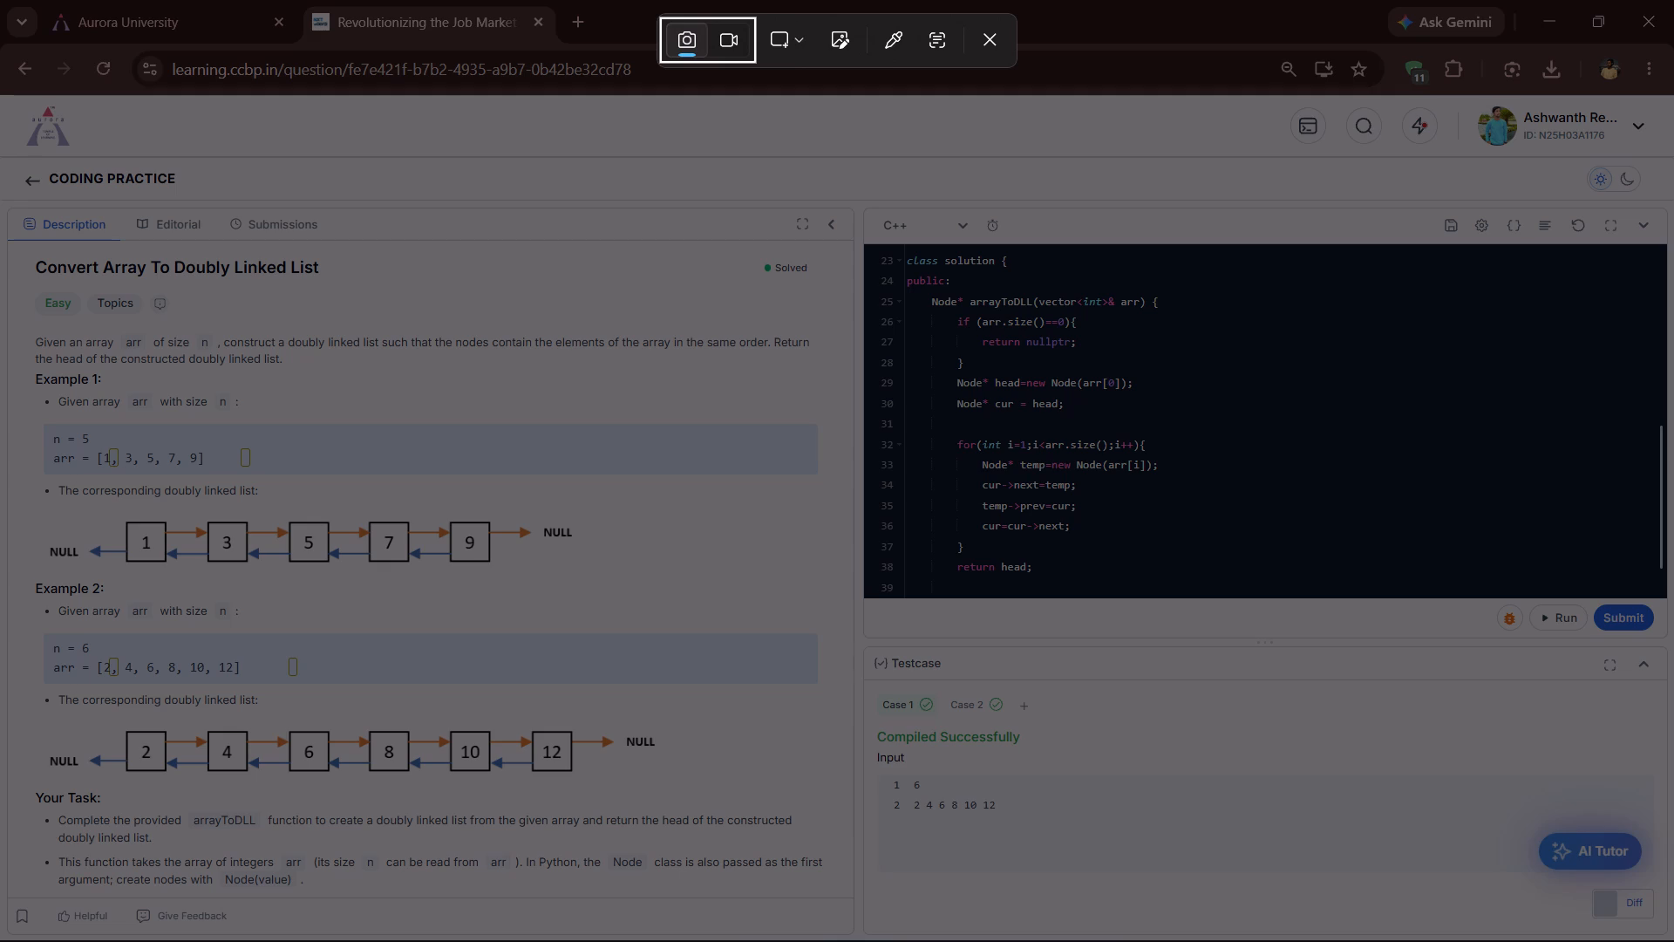
pyautogui.moveTo(0, 94); pyautogui.dragTo(1219, 686)
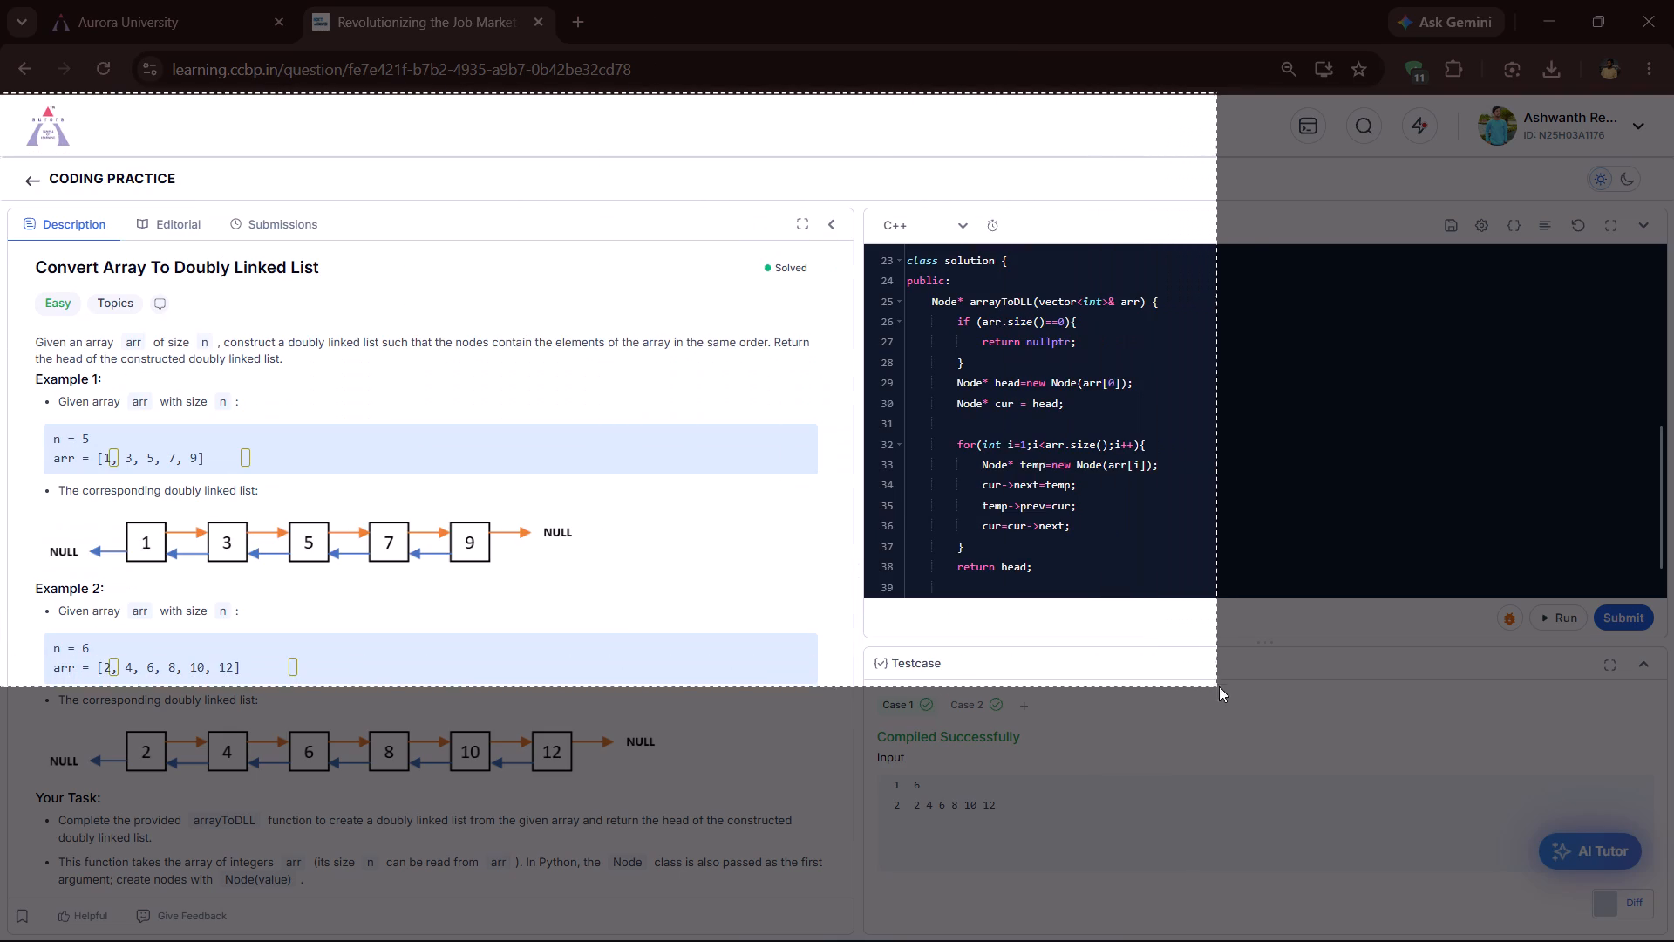
pyautogui.moveTo(1219, 686); pyautogui.dragTo(1648, 941)
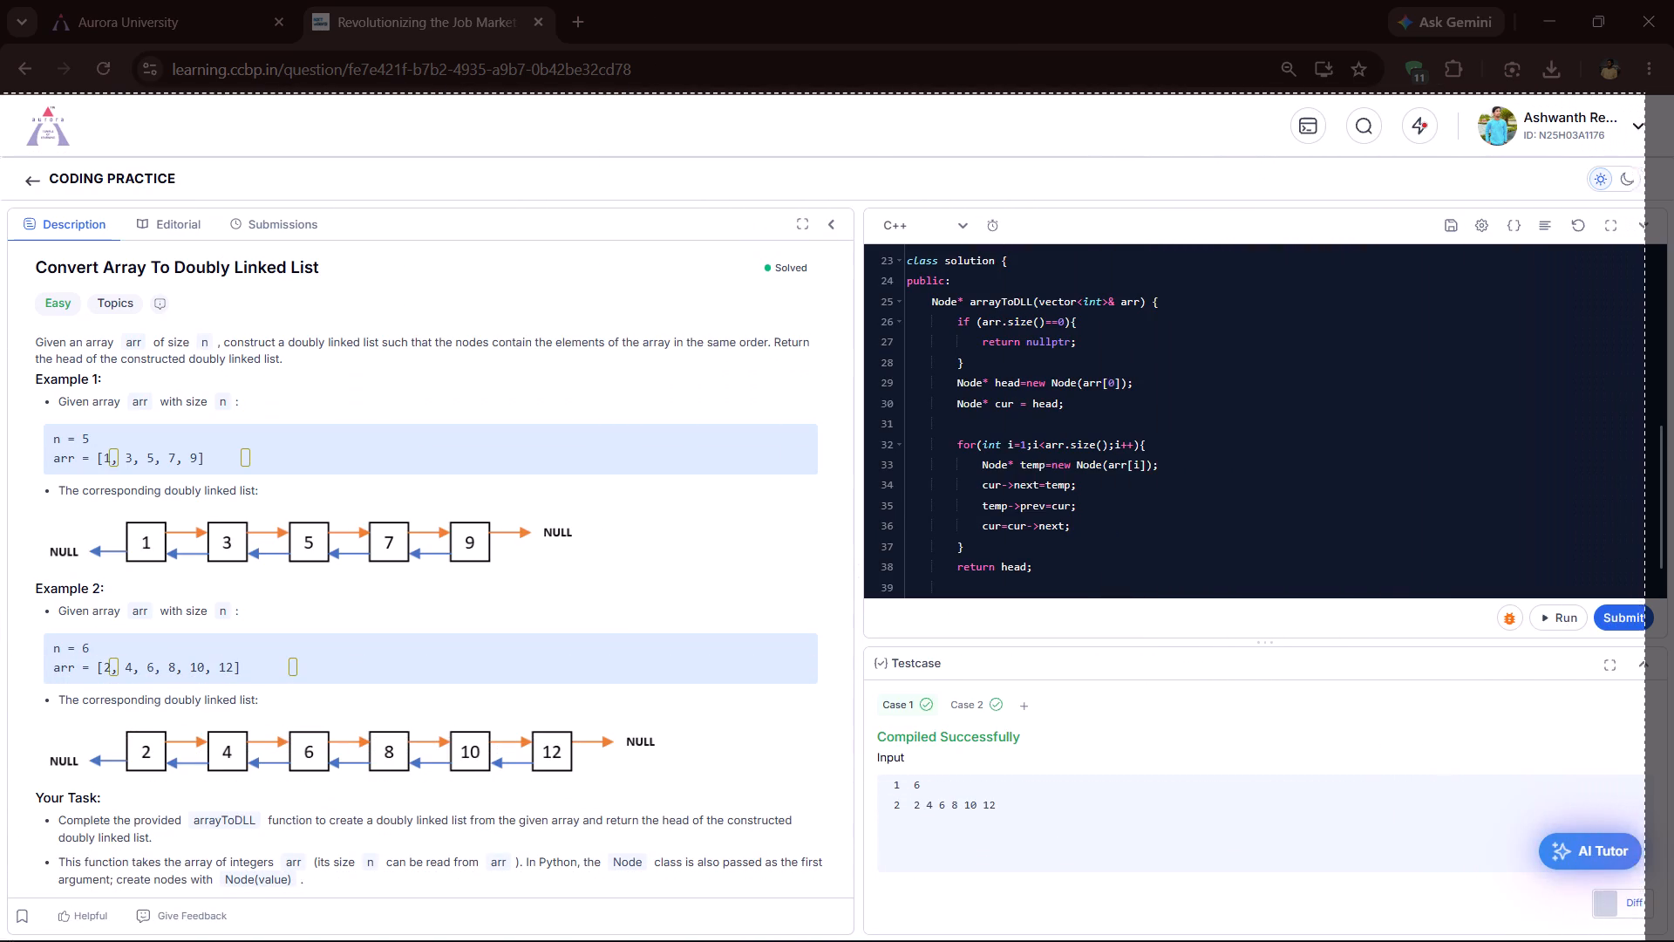
pyautogui.moveTo(1648, 941); pyautogui.dragTo(1673, 941)
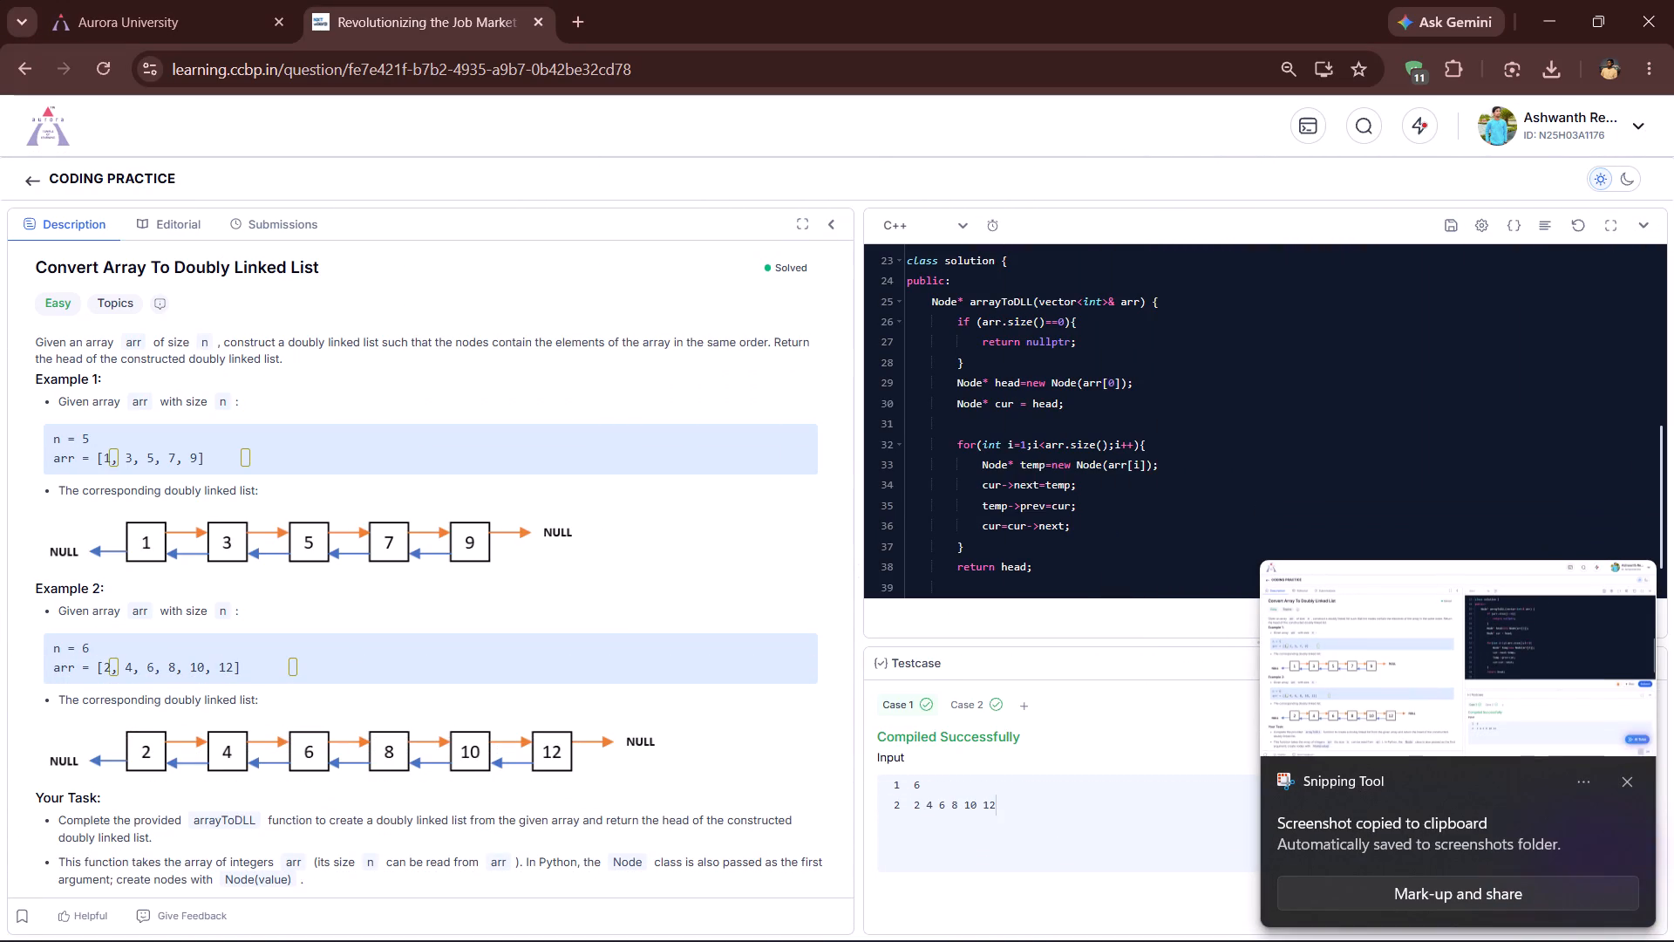
# Copy the entire C++ solution from the code editor.
pyautogui.click(1028, 447)
pyautogui.hotkey('ctrl', 'a')
pyautogui.hotkey('ctrl', 'c')
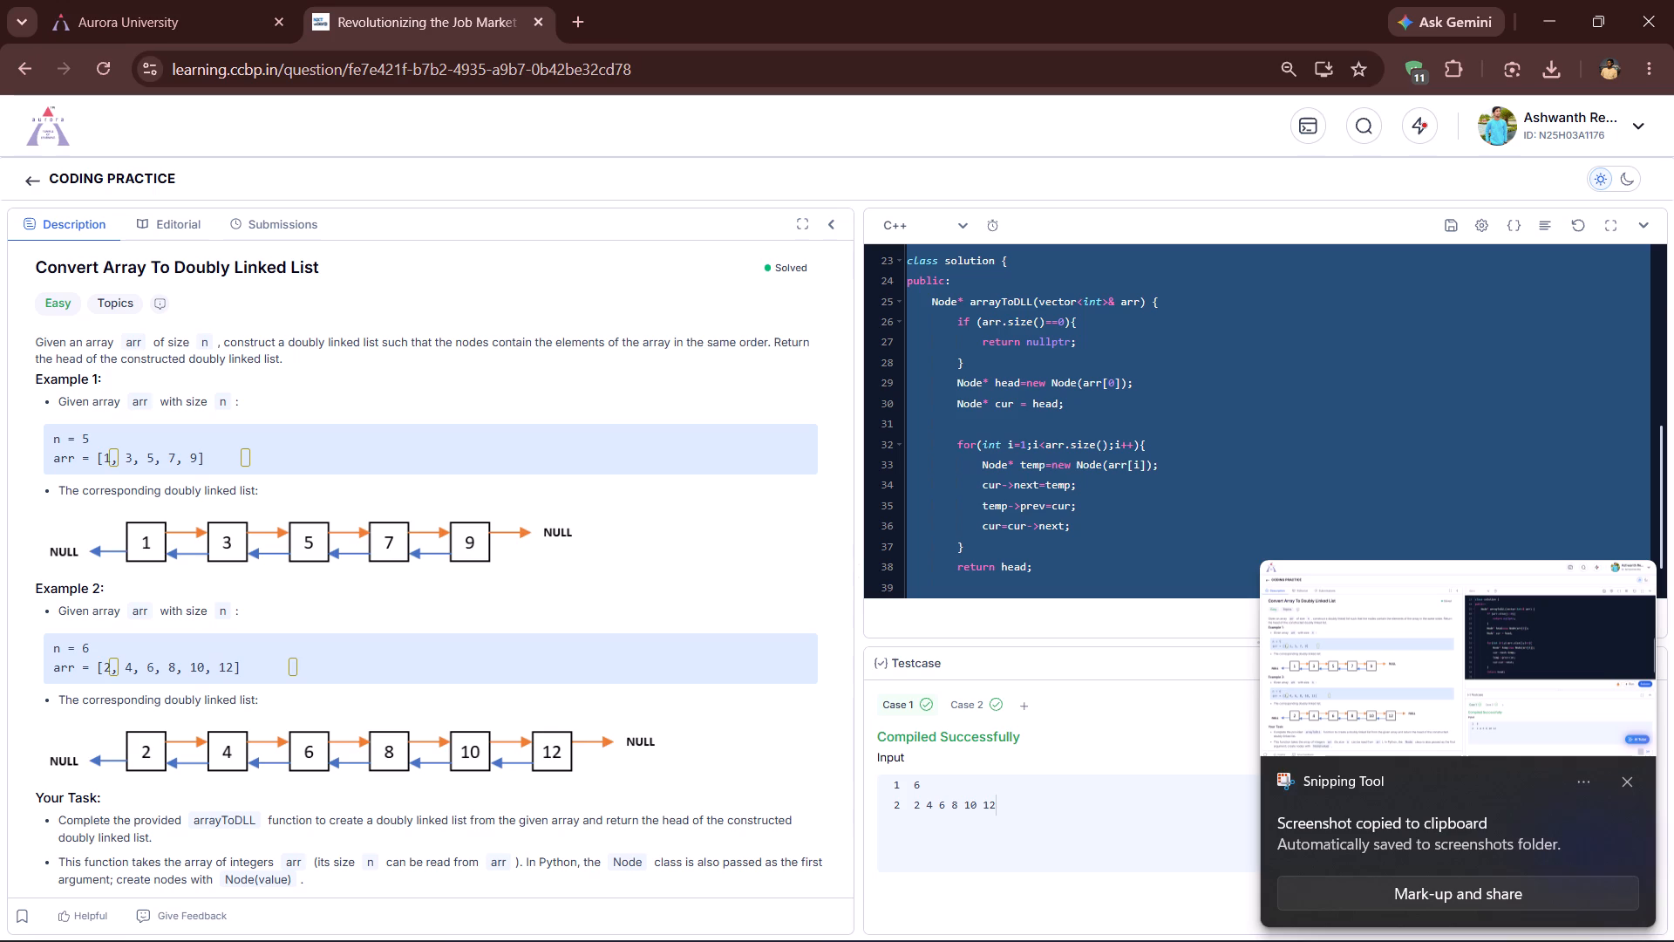
pyautogui.click(1028, 447)
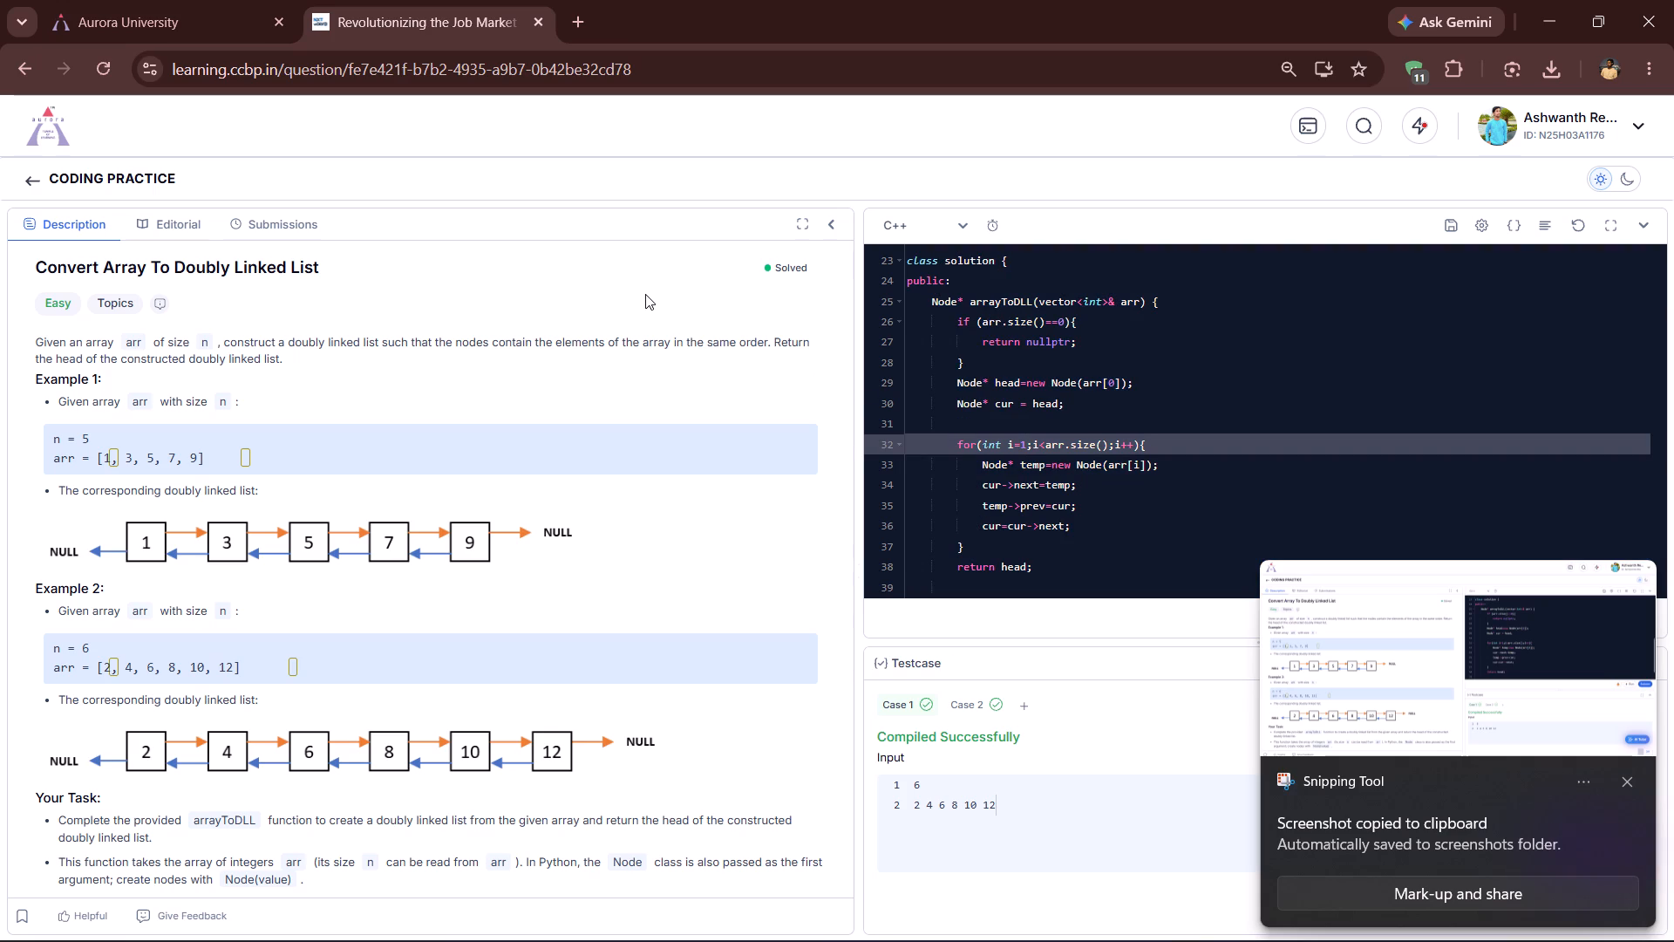
# Use Google Lens to copy the problem statement paragraph and the title 'Convert Array To Doubly Linked List' as text, then close Lens.
pyautogui.click(645, 294)
pyautogui.rightClick(645, 294)
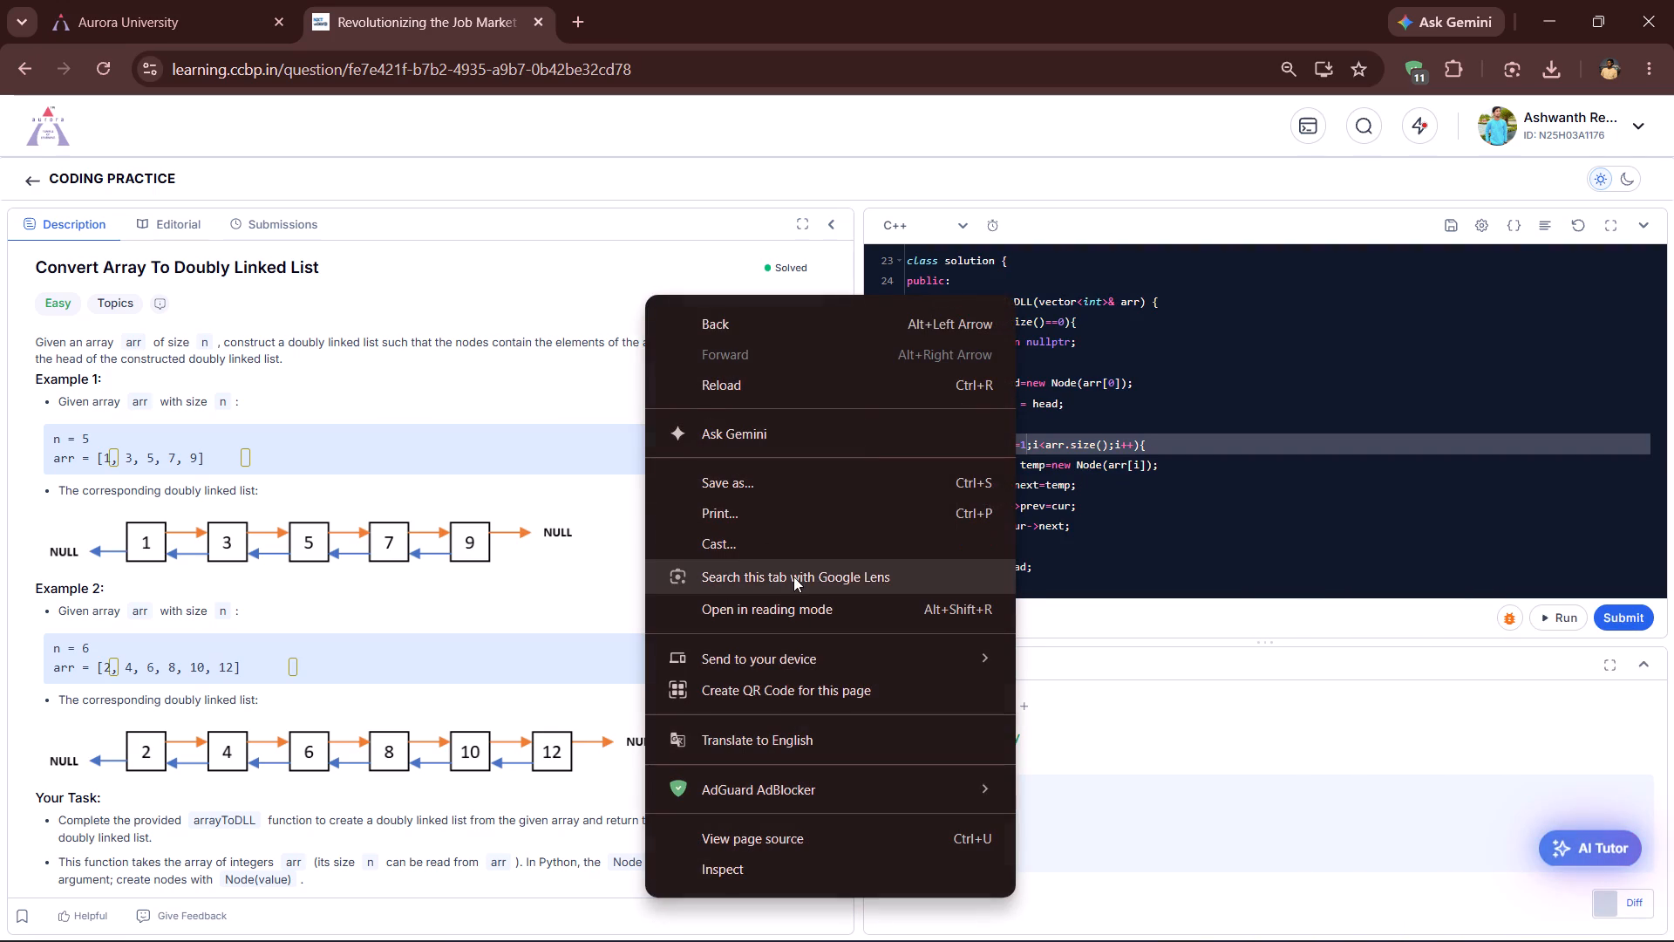
pyautogui.click(793, 575)
pyautogui.moveTo(31, 327); pyautogui.dragTo(829, 371)
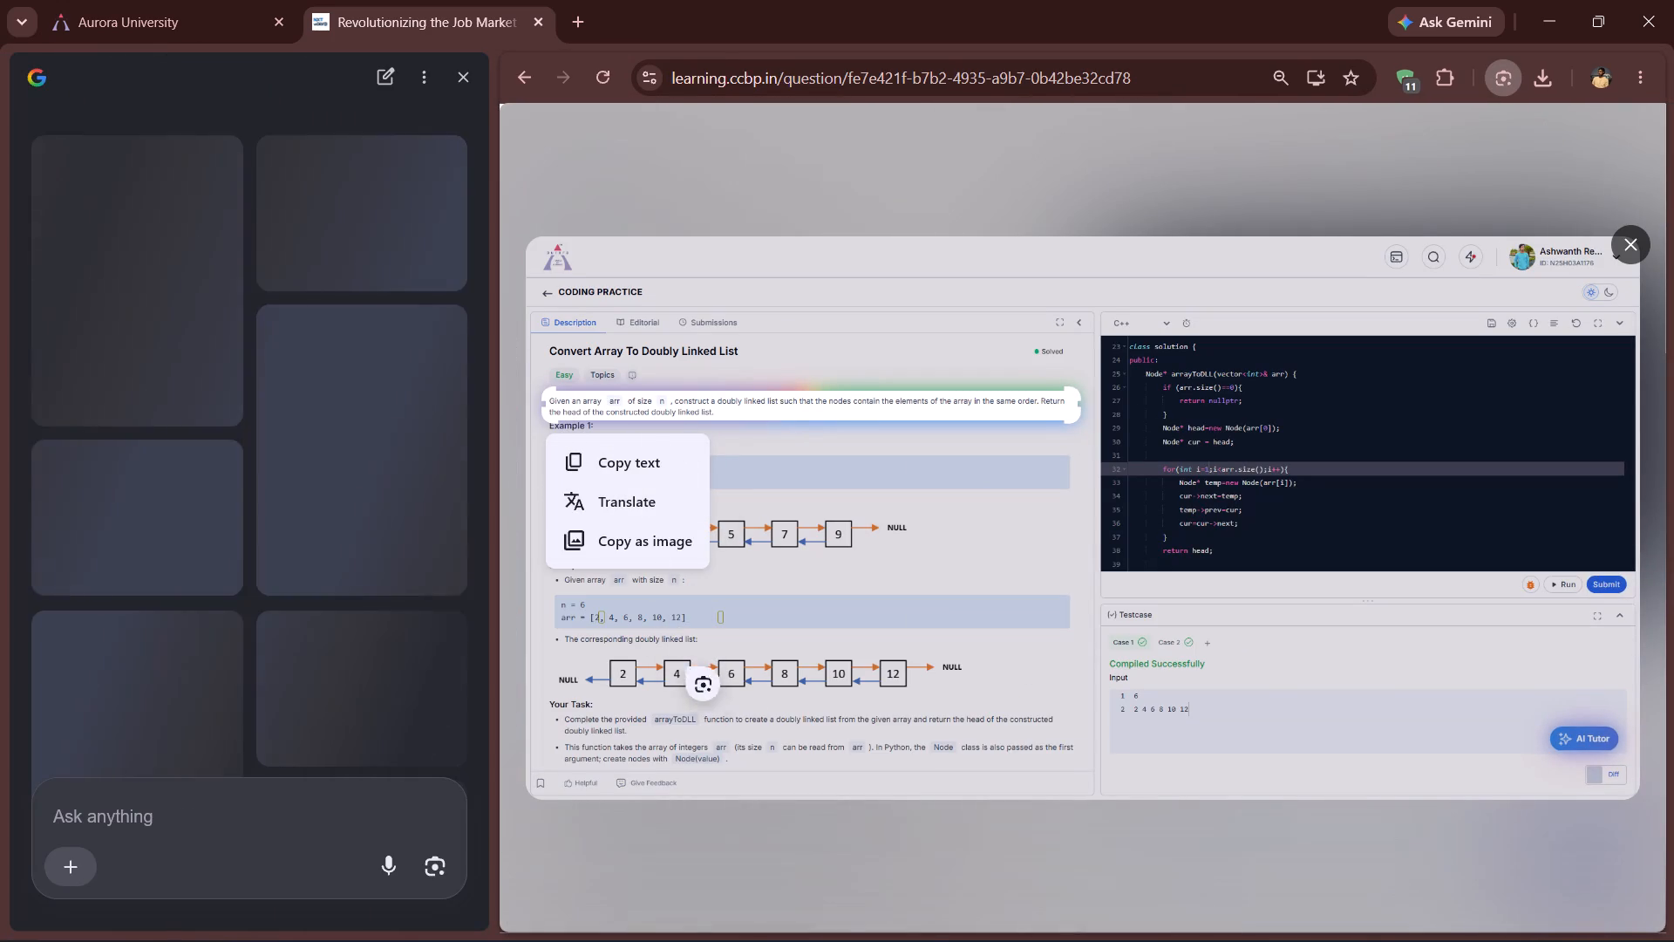
pyautogui.click(642, 462)
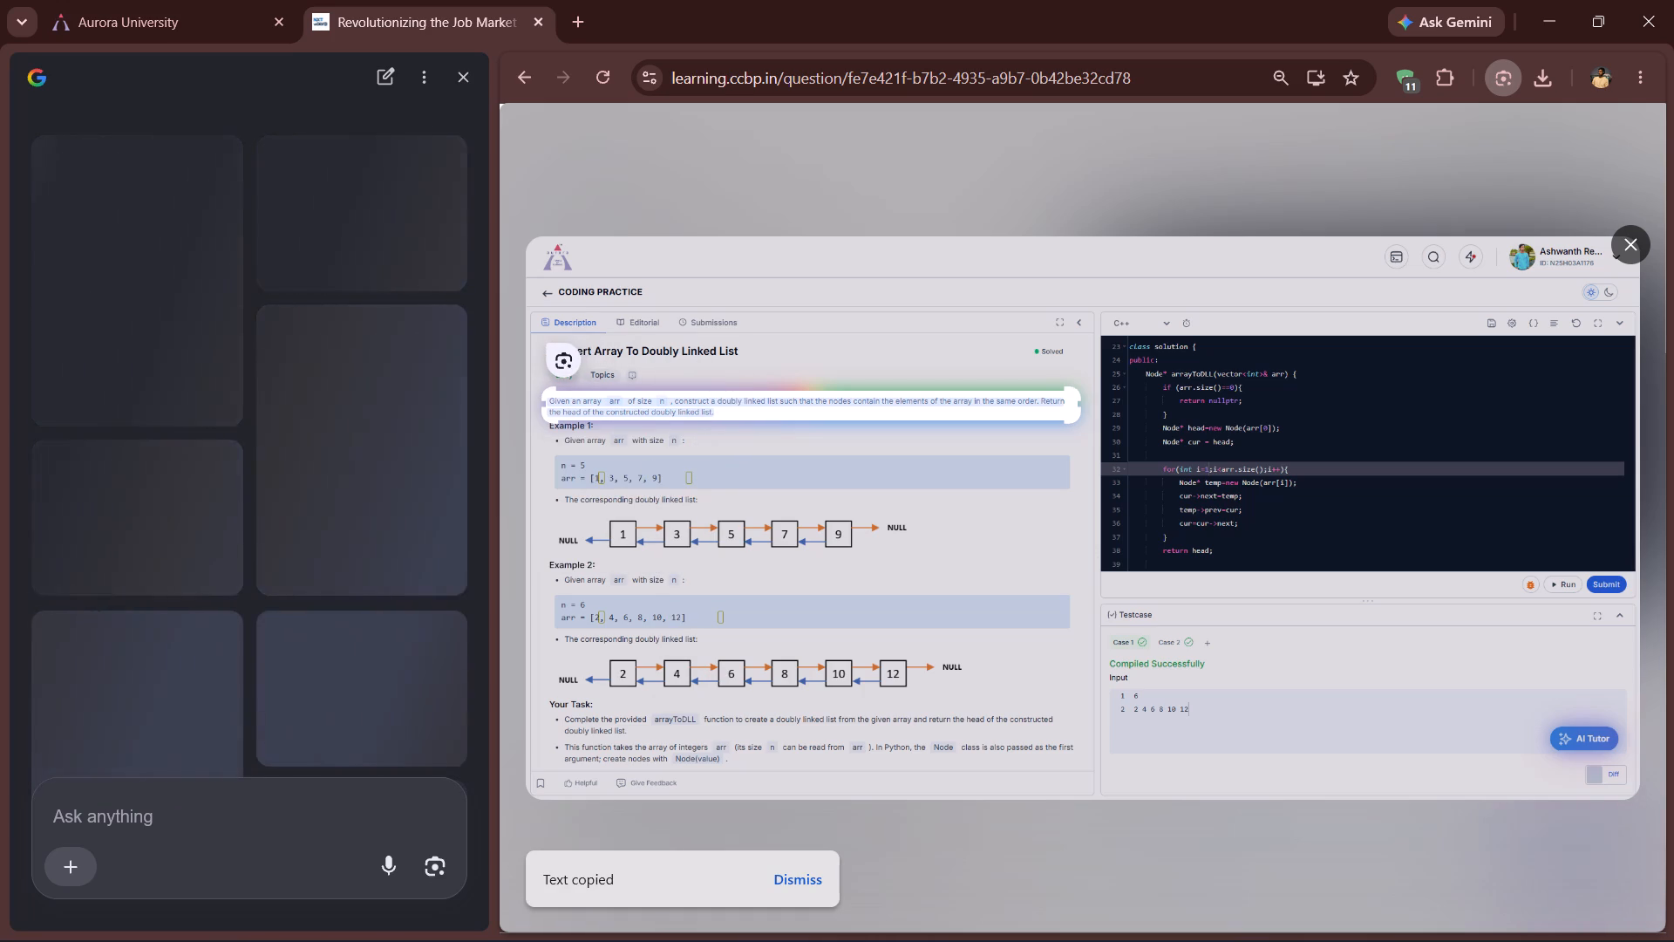
pyautogui.moveTo(542, 336); pyautogui.dragTo(752, 361)
pyautogui.click(640, 412)
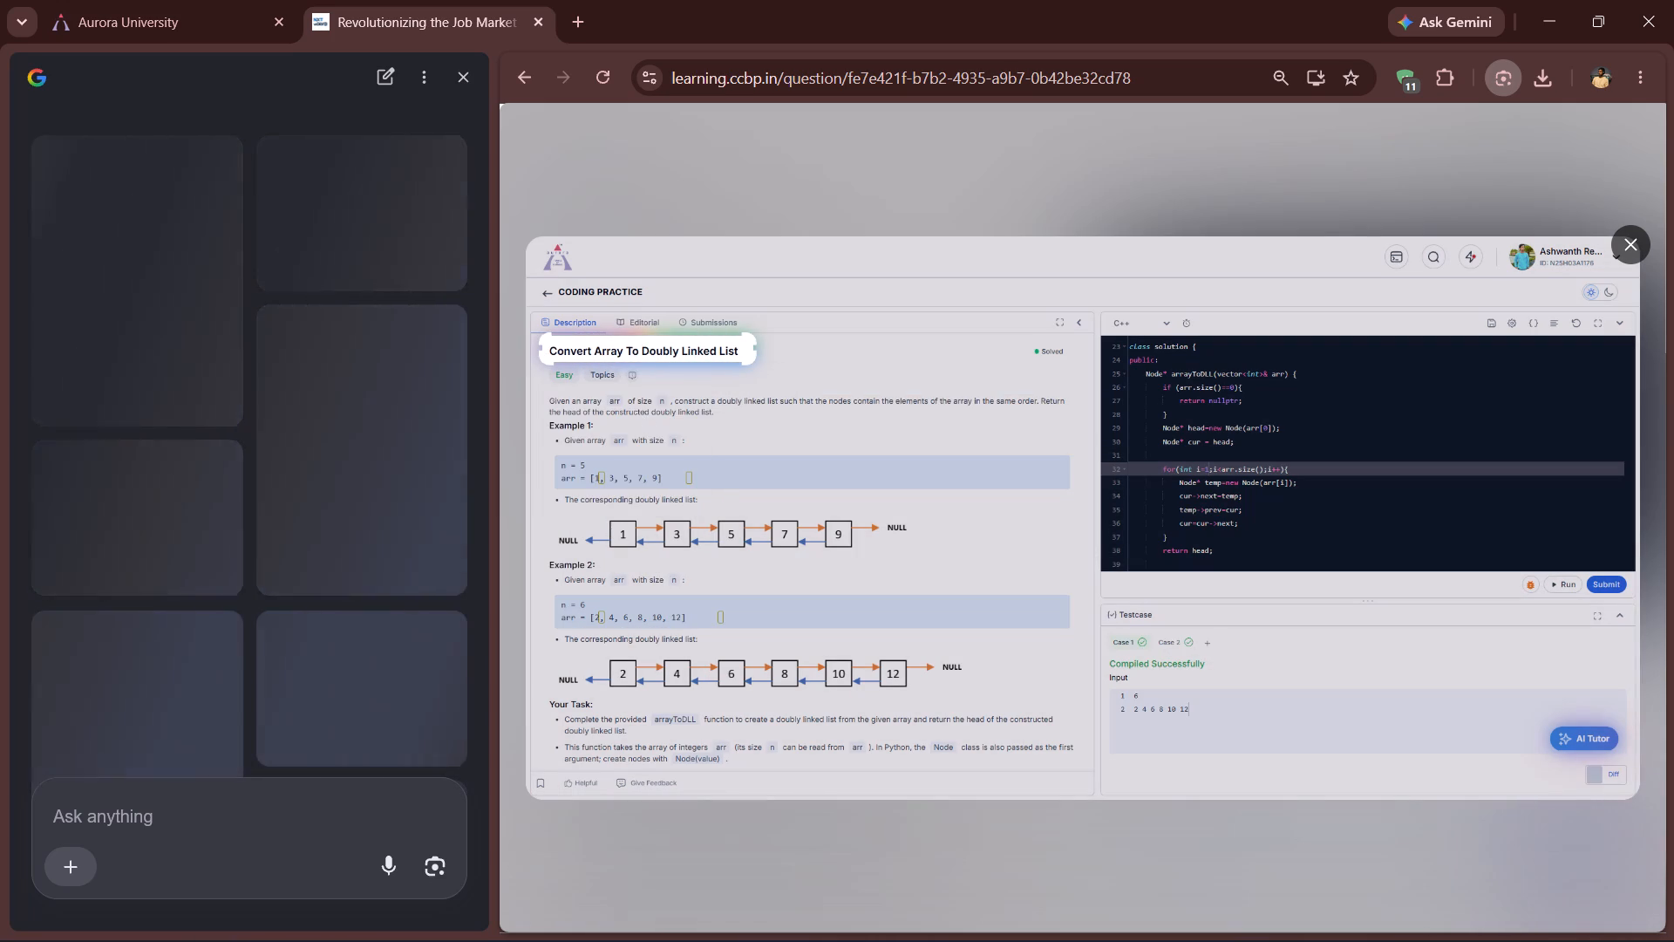
pyautogui.click(467, 71)
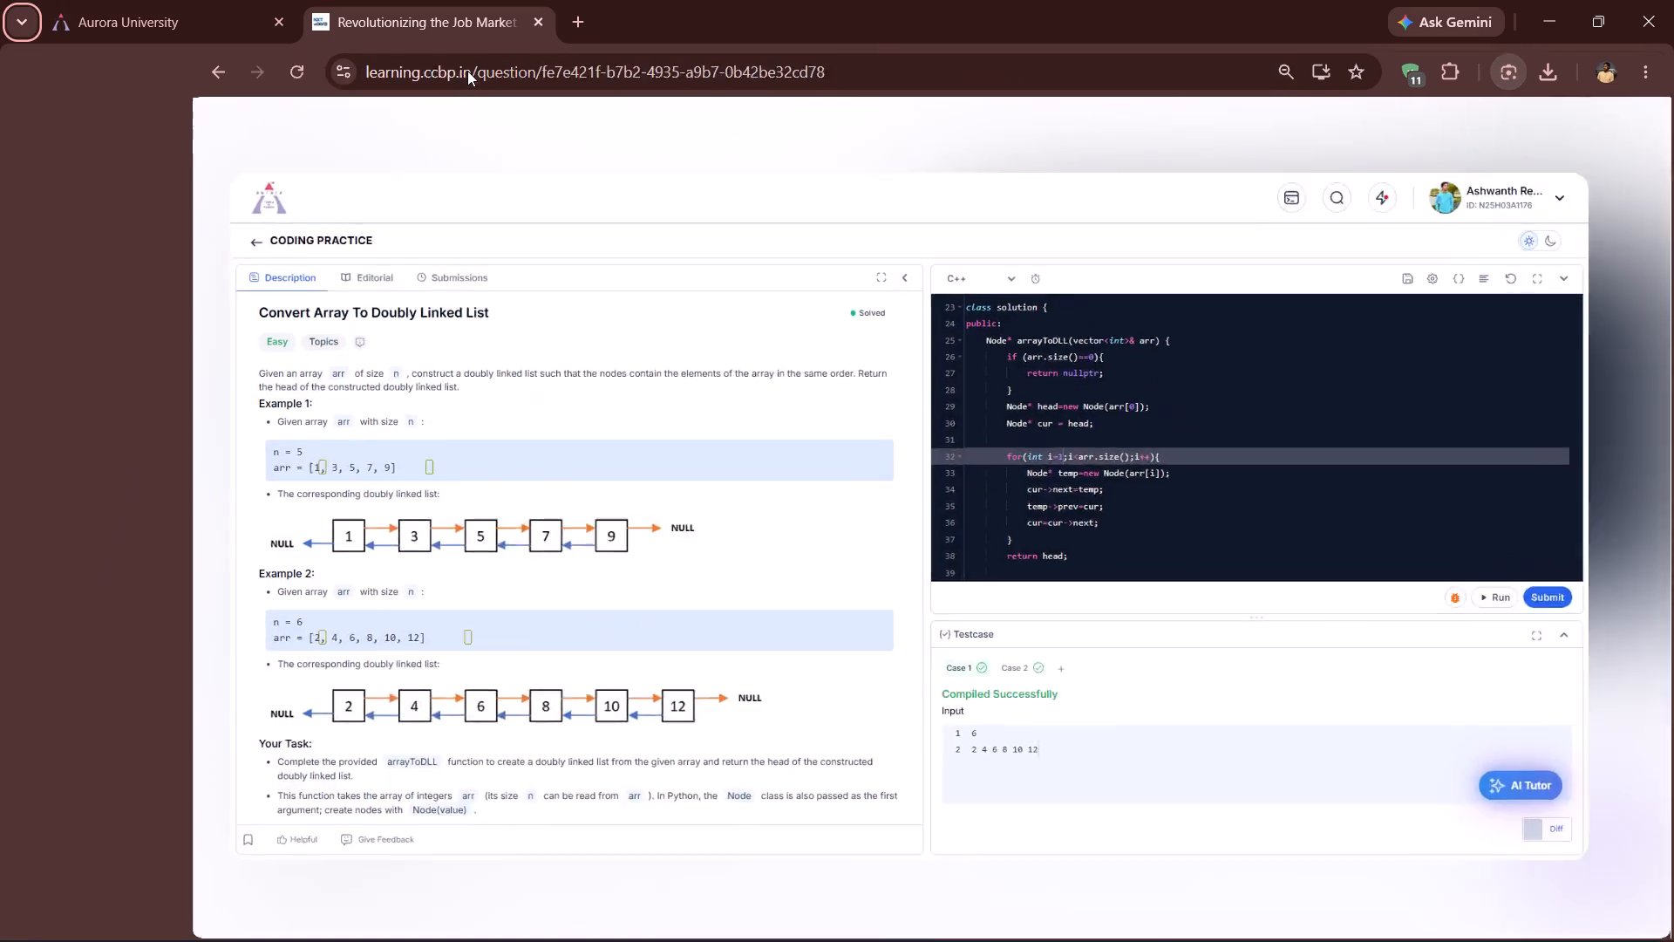
# Switch to Word and paste the Convert Array To Doubly Linked List title and problem statement below the Delete Node With Value X screenshot.
pyautogui.hotkey('alt', 'Tab')
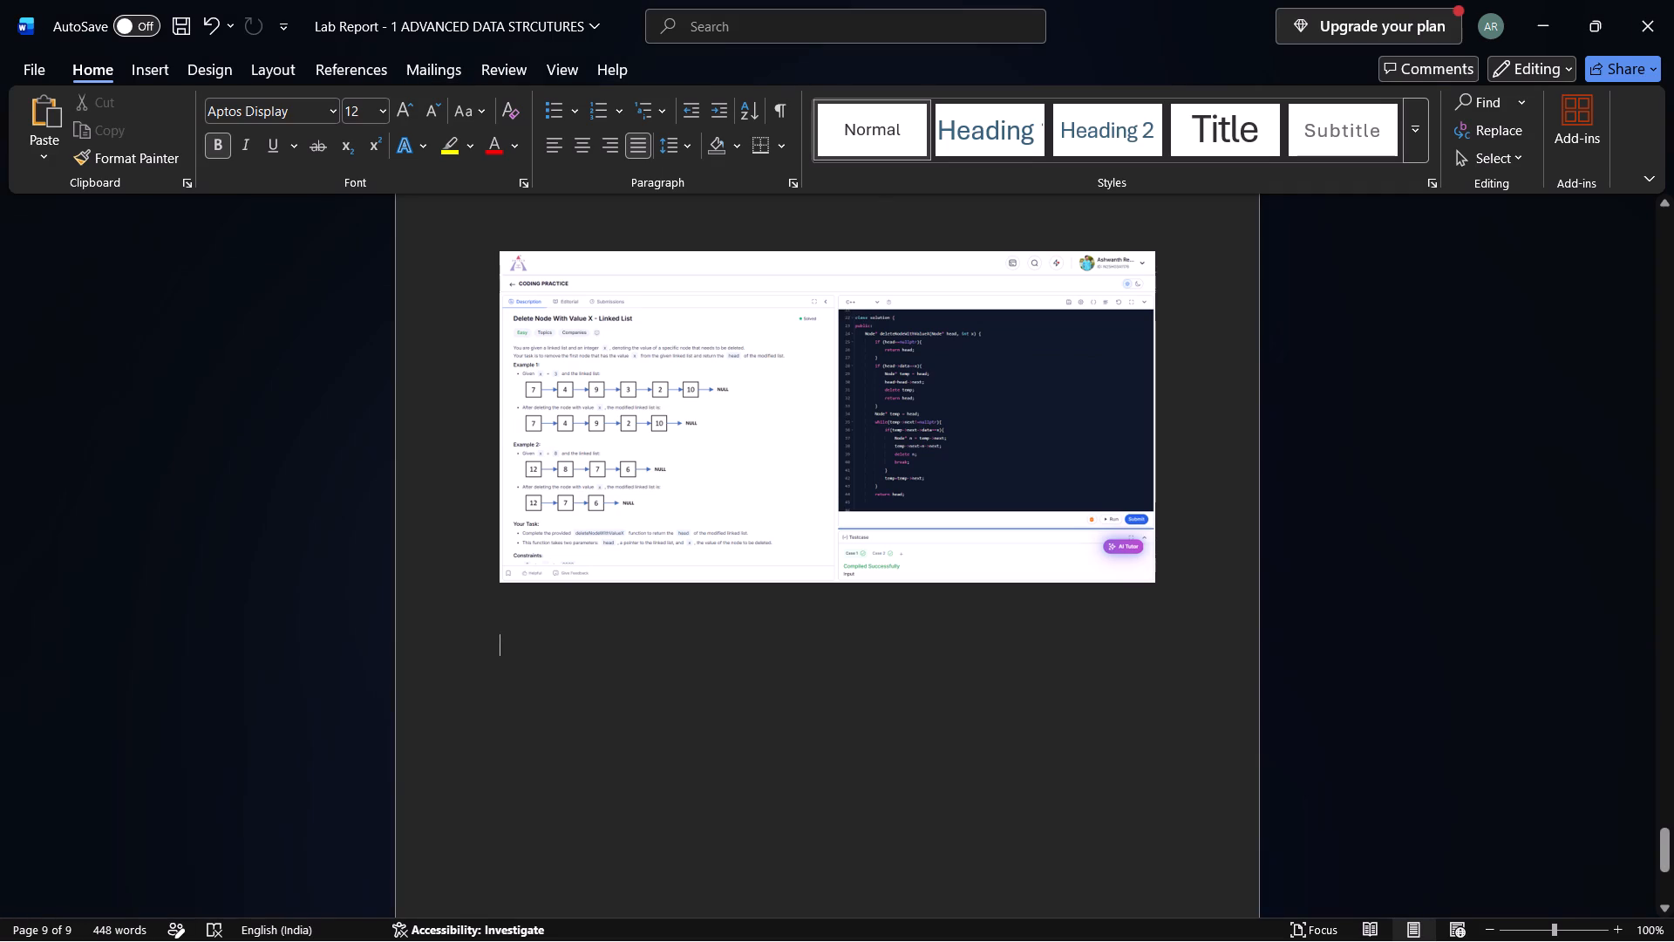
pyautogui.press('super+v')
pyautogui.click(657, 384)
pyautogui.hotkey('ctrl', 'v')
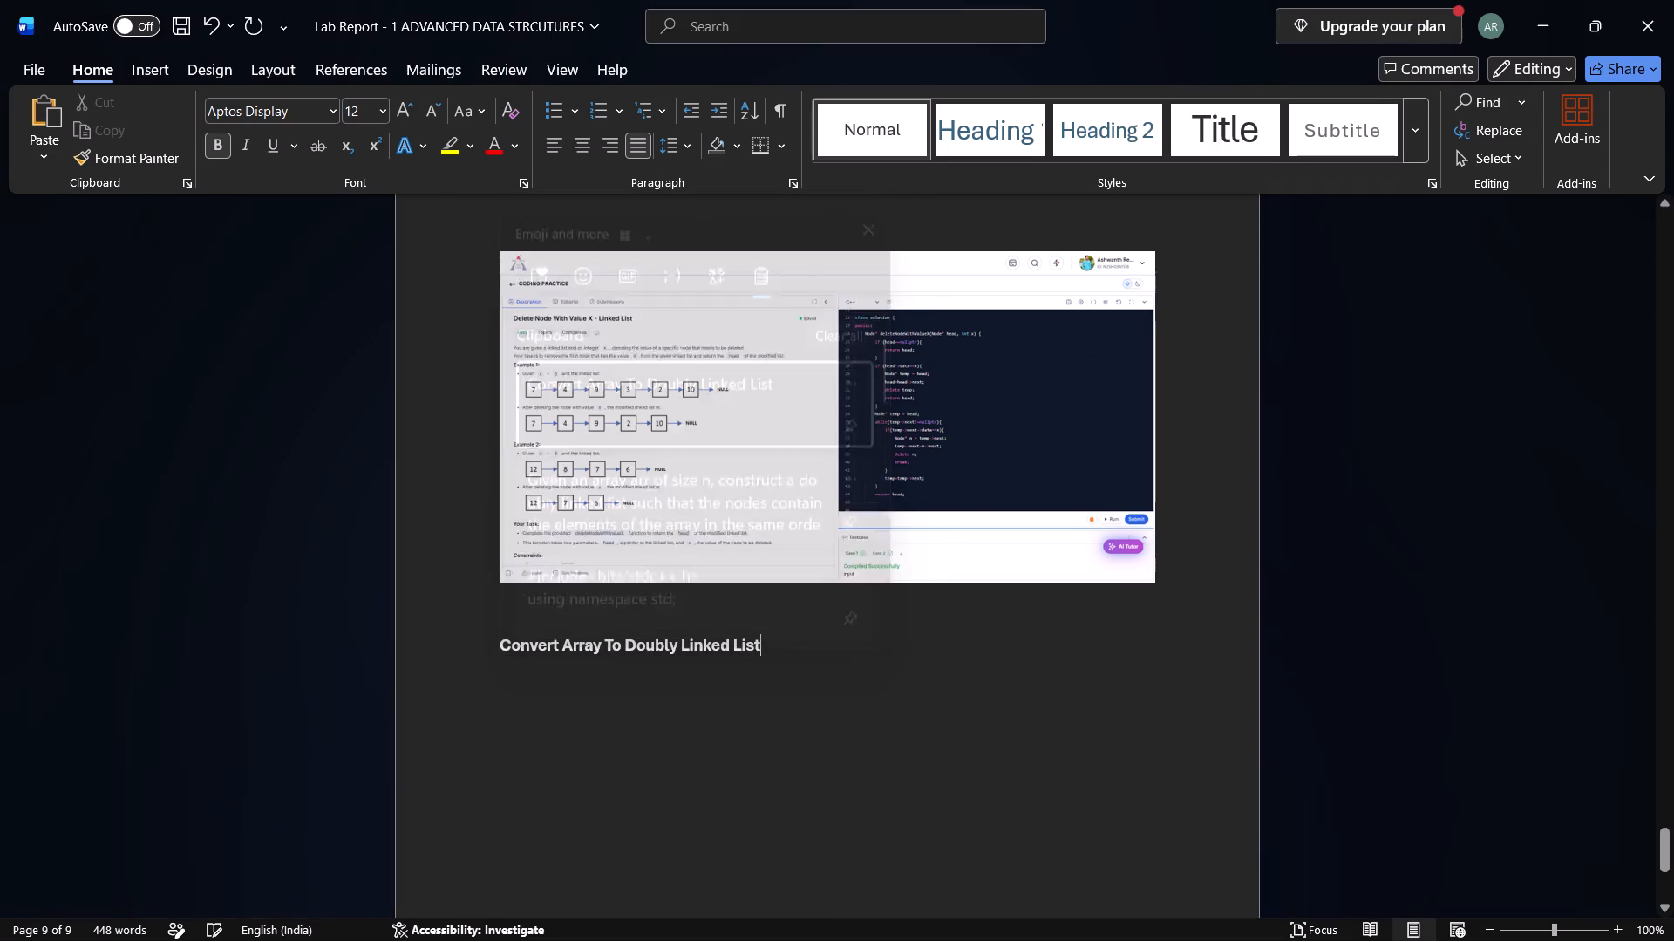
pyautogui.press('Return')
pyautogui.press('super+v')
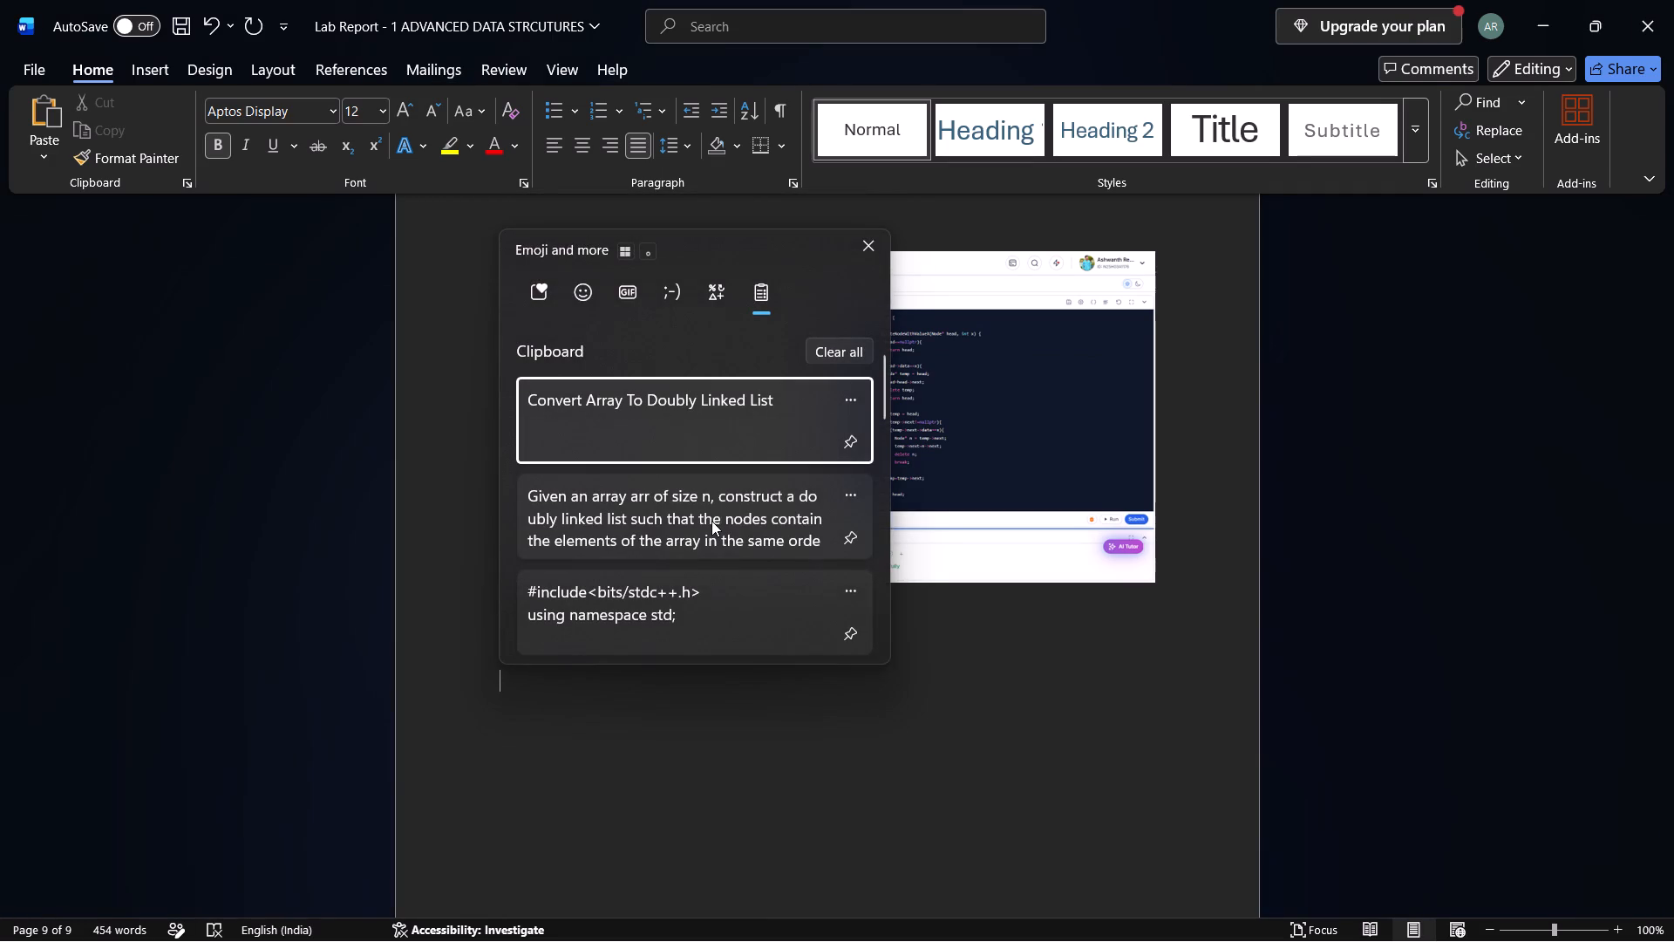
pyautogui.click(712, 518)
pyautogui.hotkey('ctrl', 'v')
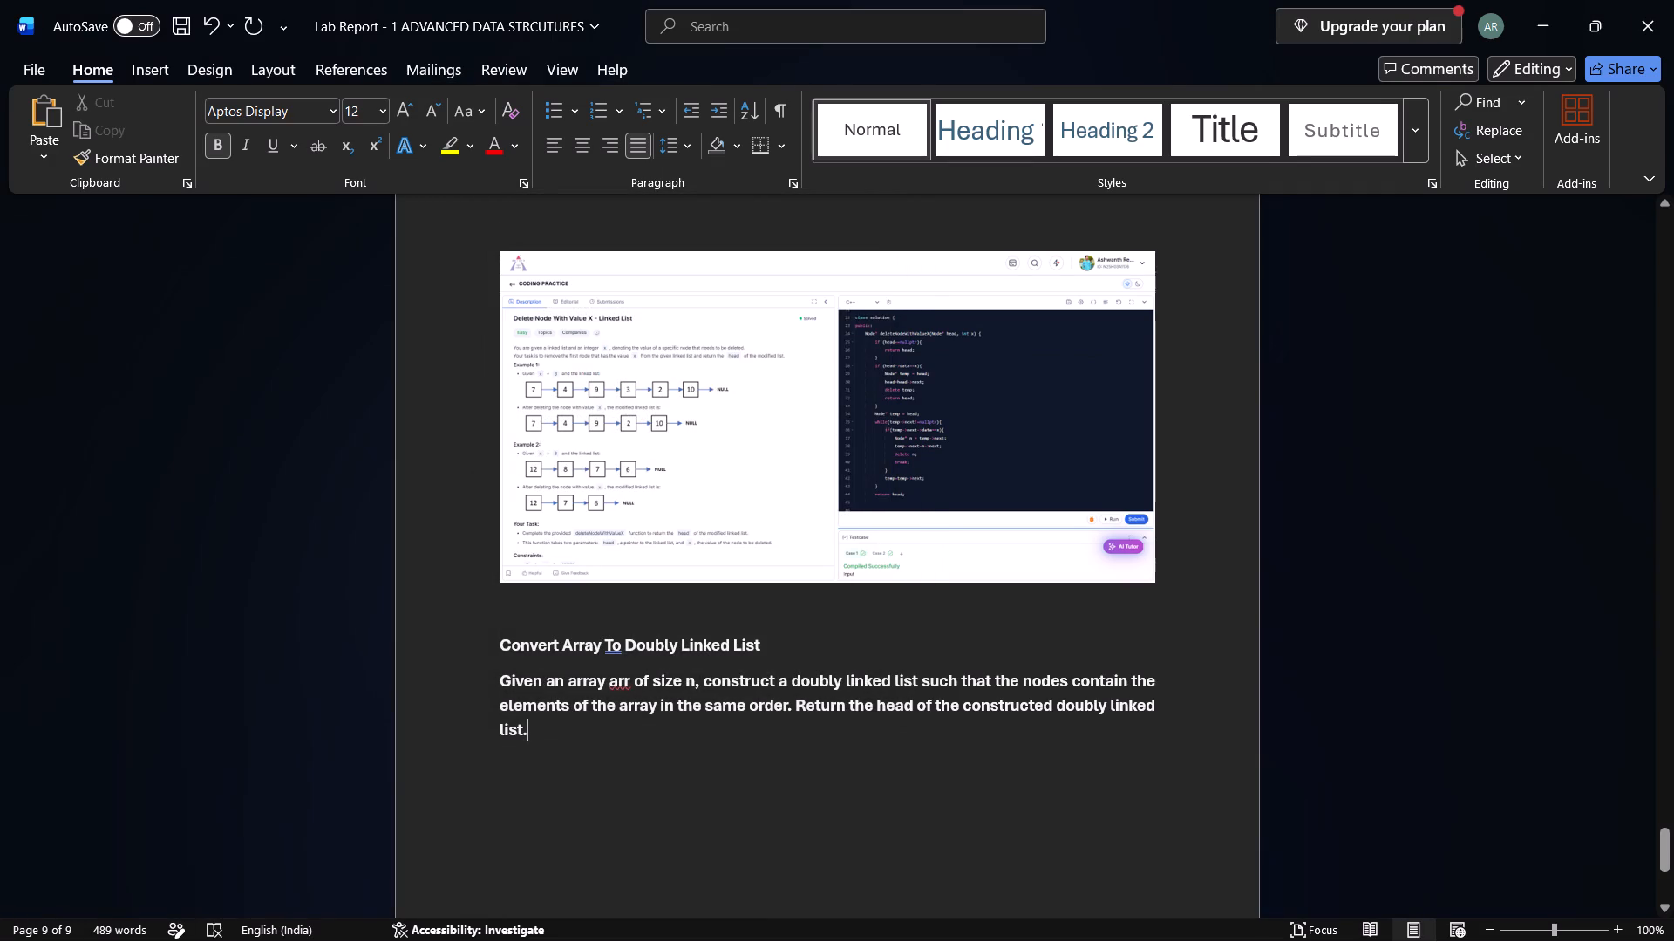
# Add the label 'Code:' on a new line below the problem statement.
pyautogui.press('Return')
pyautogui.hotkey('ctrl', 'c')
pyautogui.write('ode')
pyautogui.press('BackSpace')
pyautogui.press('BackSpace')
pyautogui.press('BackSpace')
pyautogui.hotkey('ctrl', 'c')
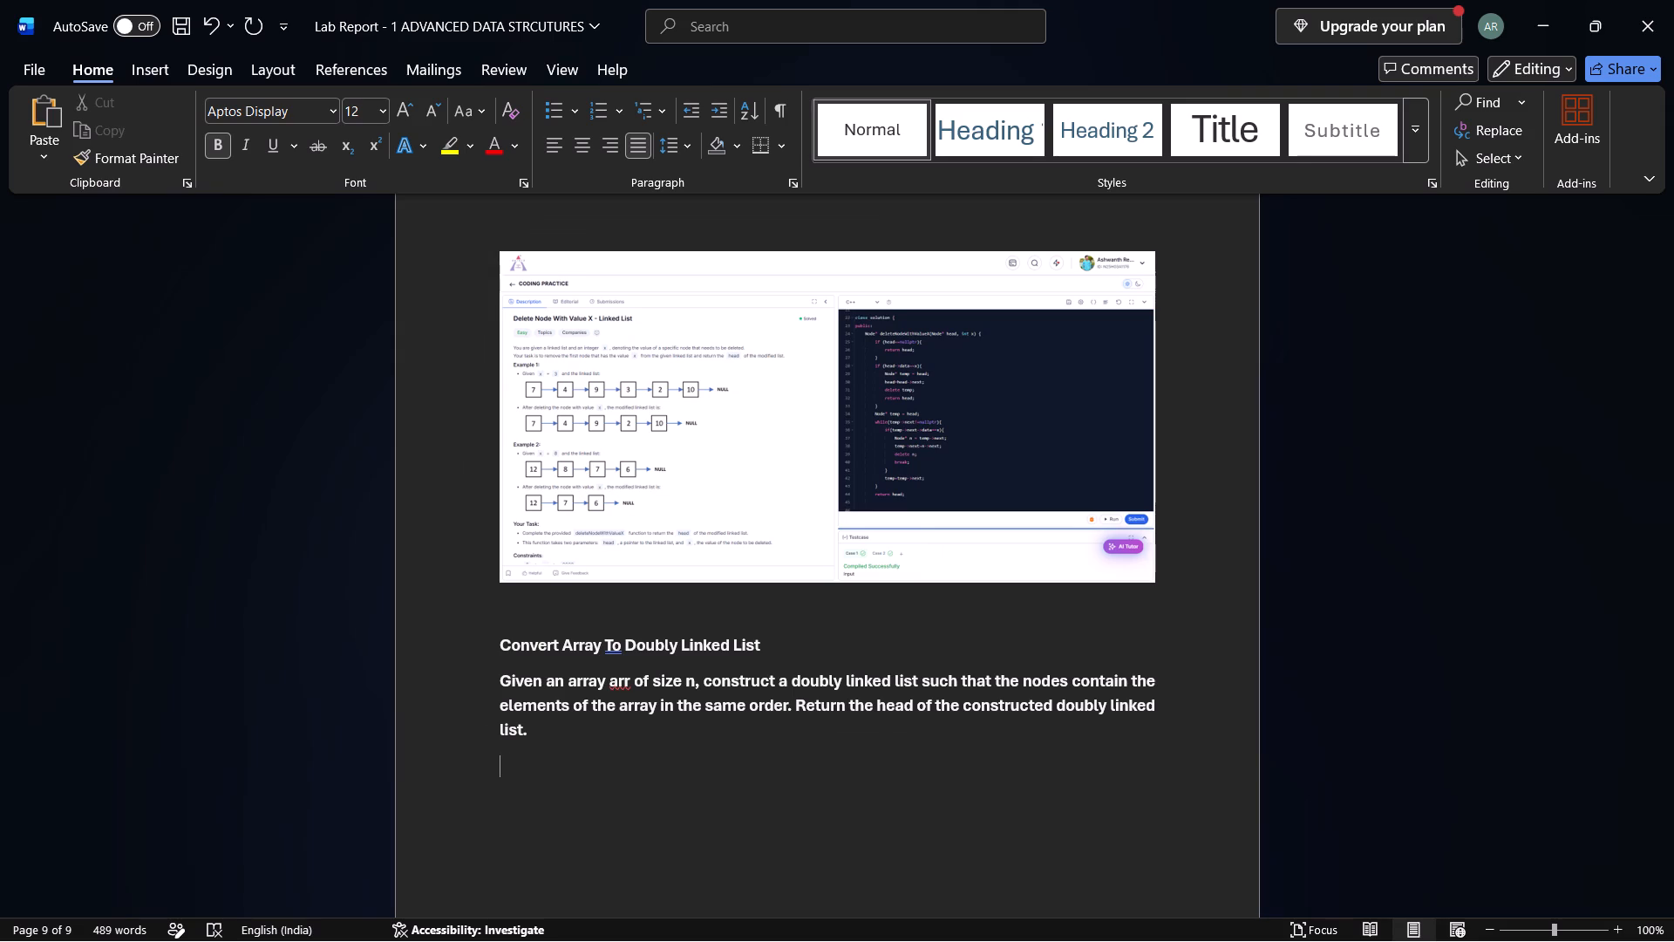
pyautogui.hotkey('shift', 'c')
pyautogui.write('ode:')
# Paste the copied arrayToDLL C++ solution on a new line below the 'Code:' label.
pyautogui.press('super+v')
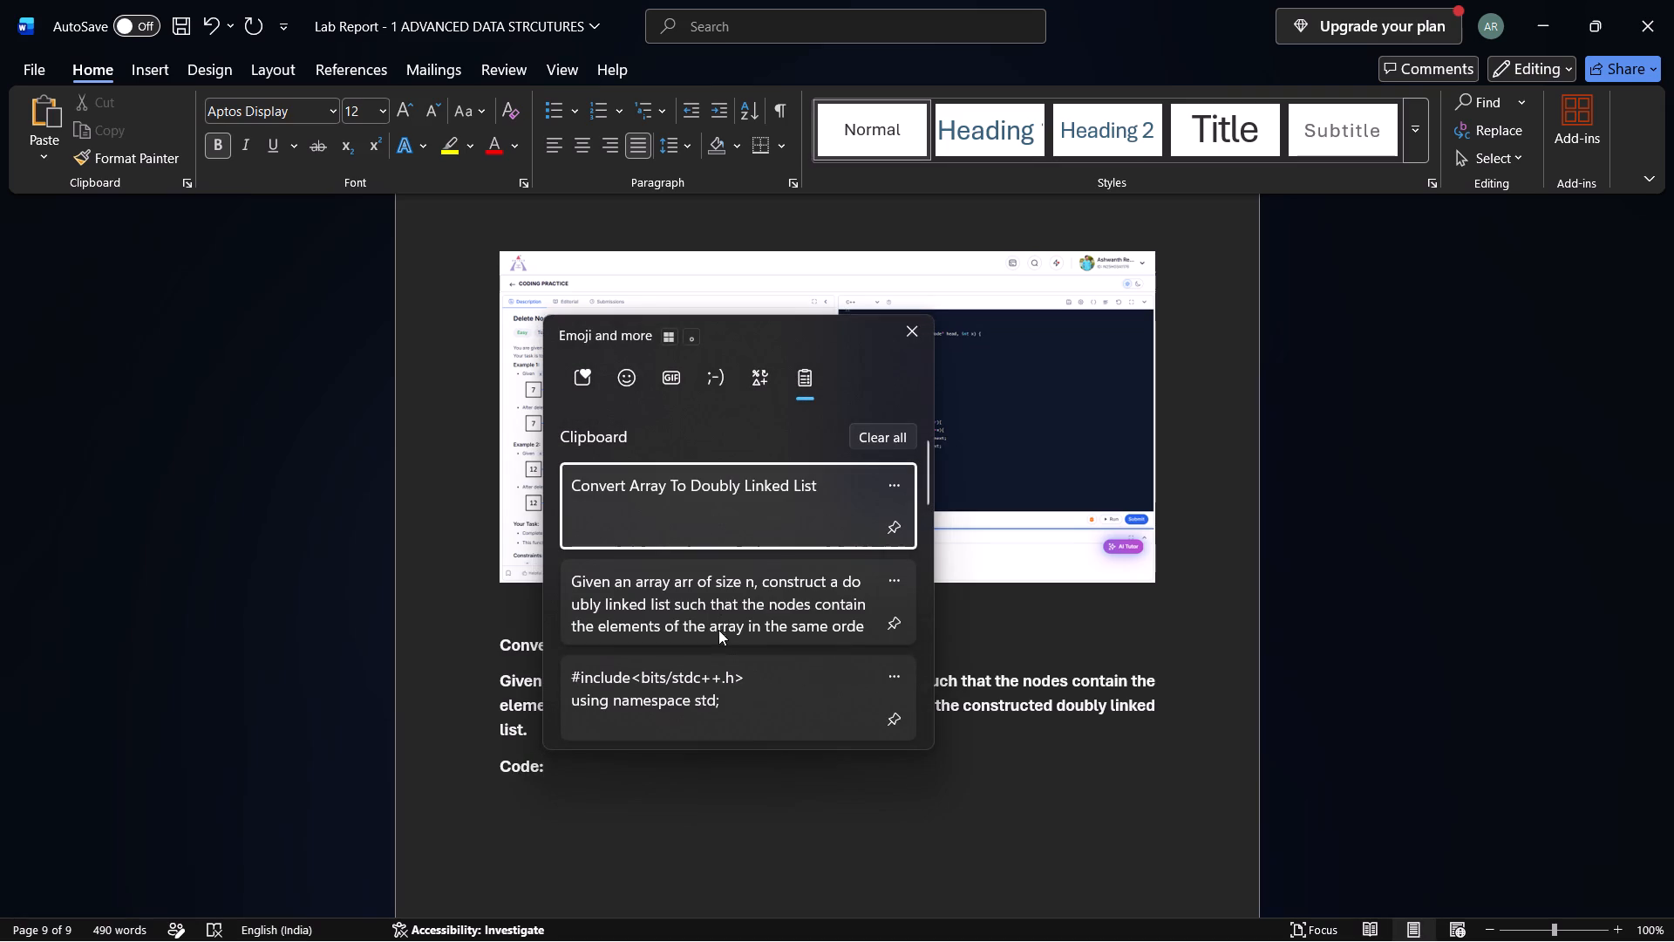
pyautogui.click(1010, 626)
pyautogui.press('Return')
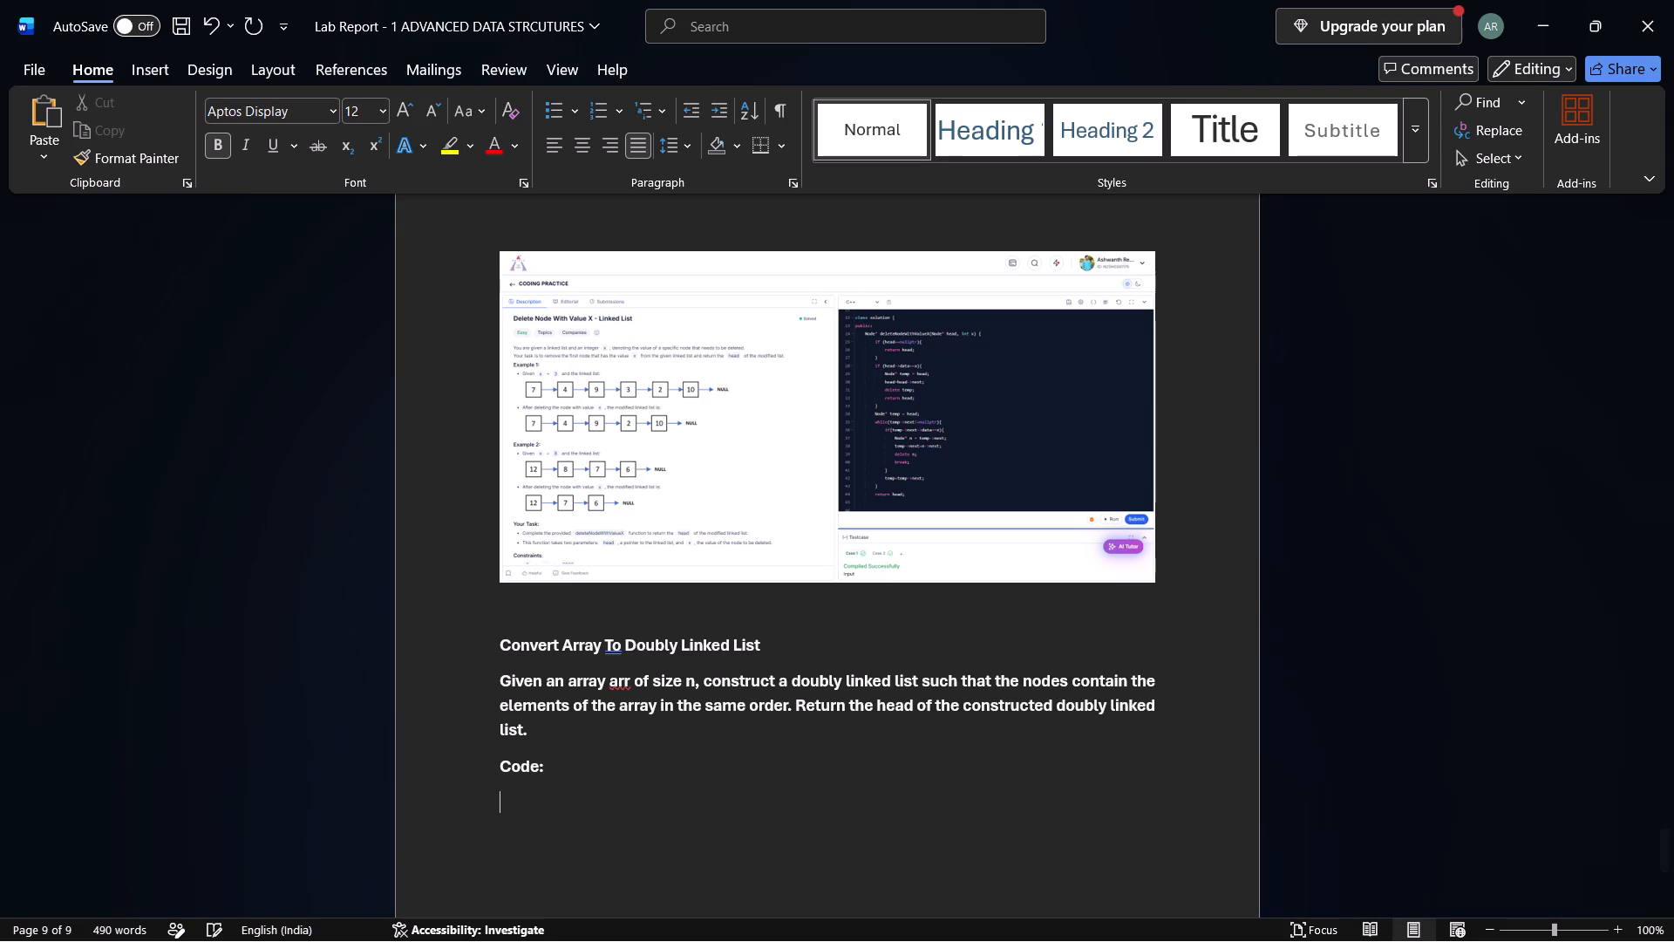
pyautogui.press('super+v')
pyautogui.click(709, 709)
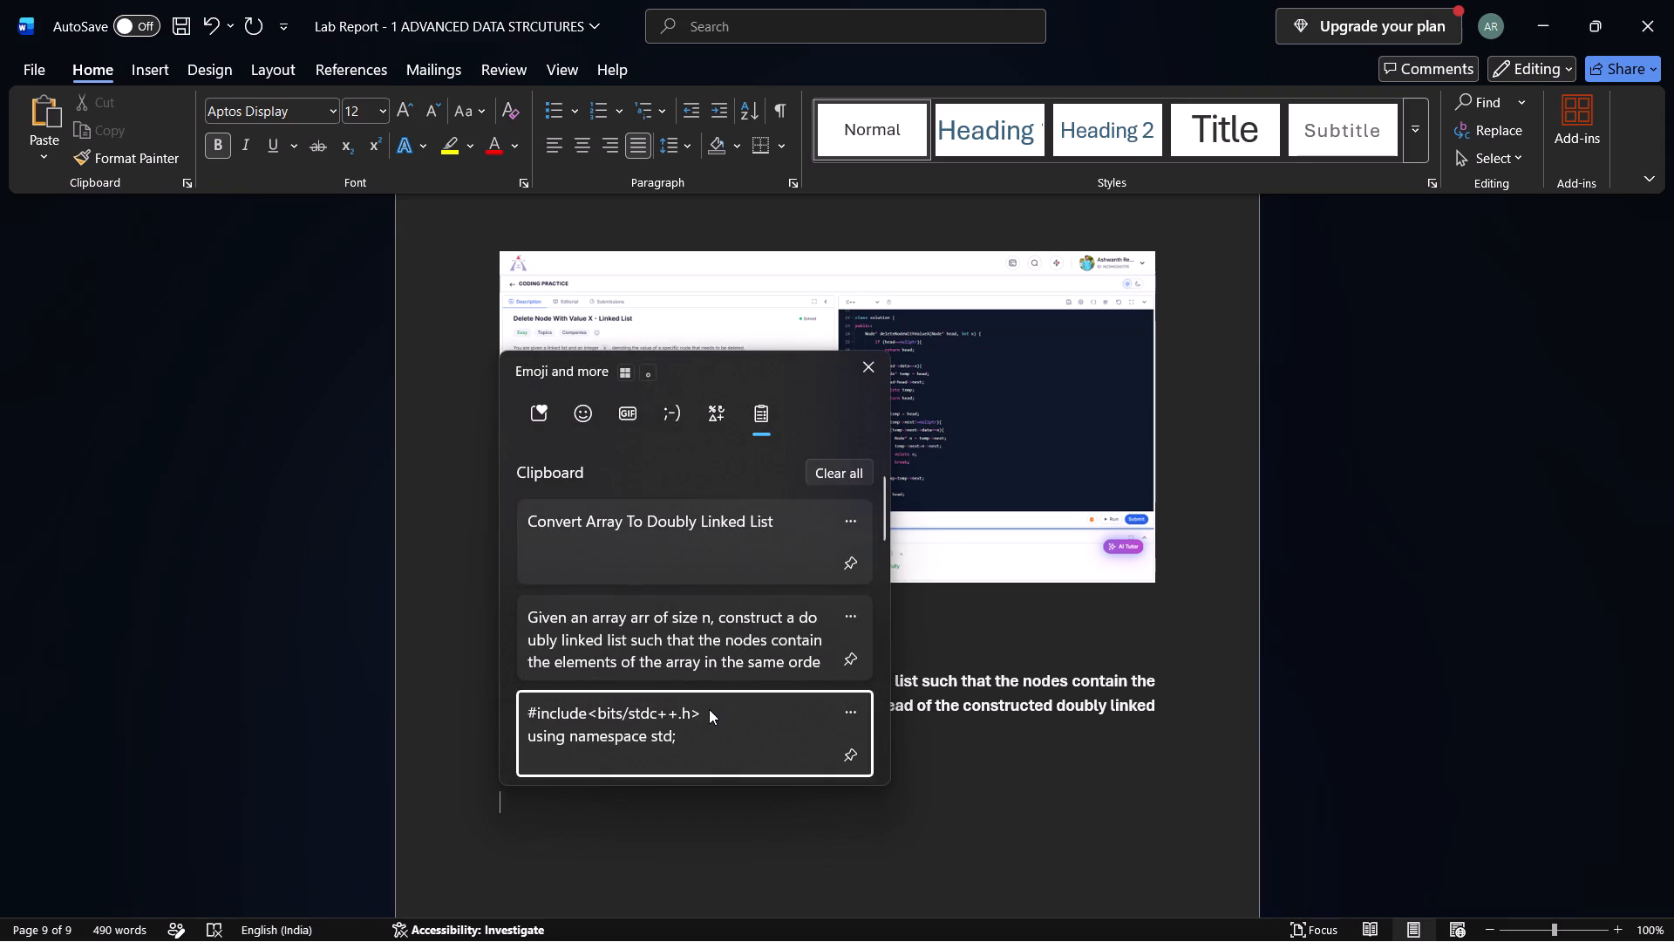
pyautogui.hotkey('ctrl', 'v')
# Add blank space after the end of the code and paste the Convert Array To Doubly Linked List tested-code screenshot there.
pyautogui.scroll(-2, 589, 798)
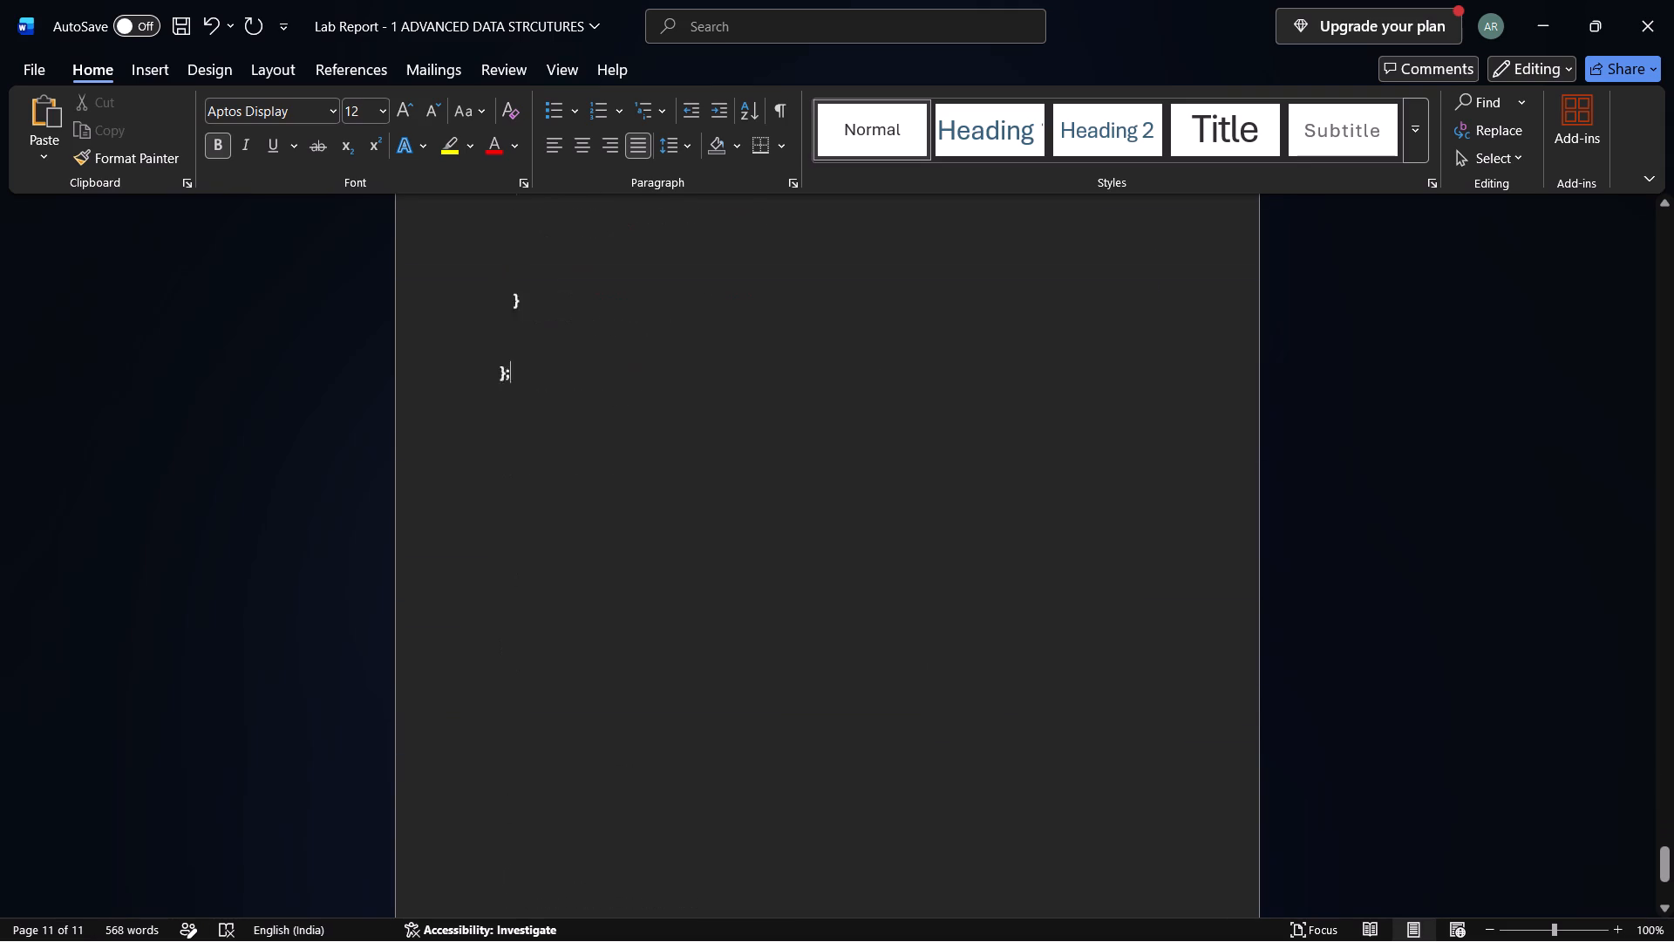
pyautogui.scroll(-1, 589, 798)
pyautogui.press('Return')
pyautogui.press('Return')
pyautogui.press('super+v')
pyautogui.scroll(-1, 625, 613)
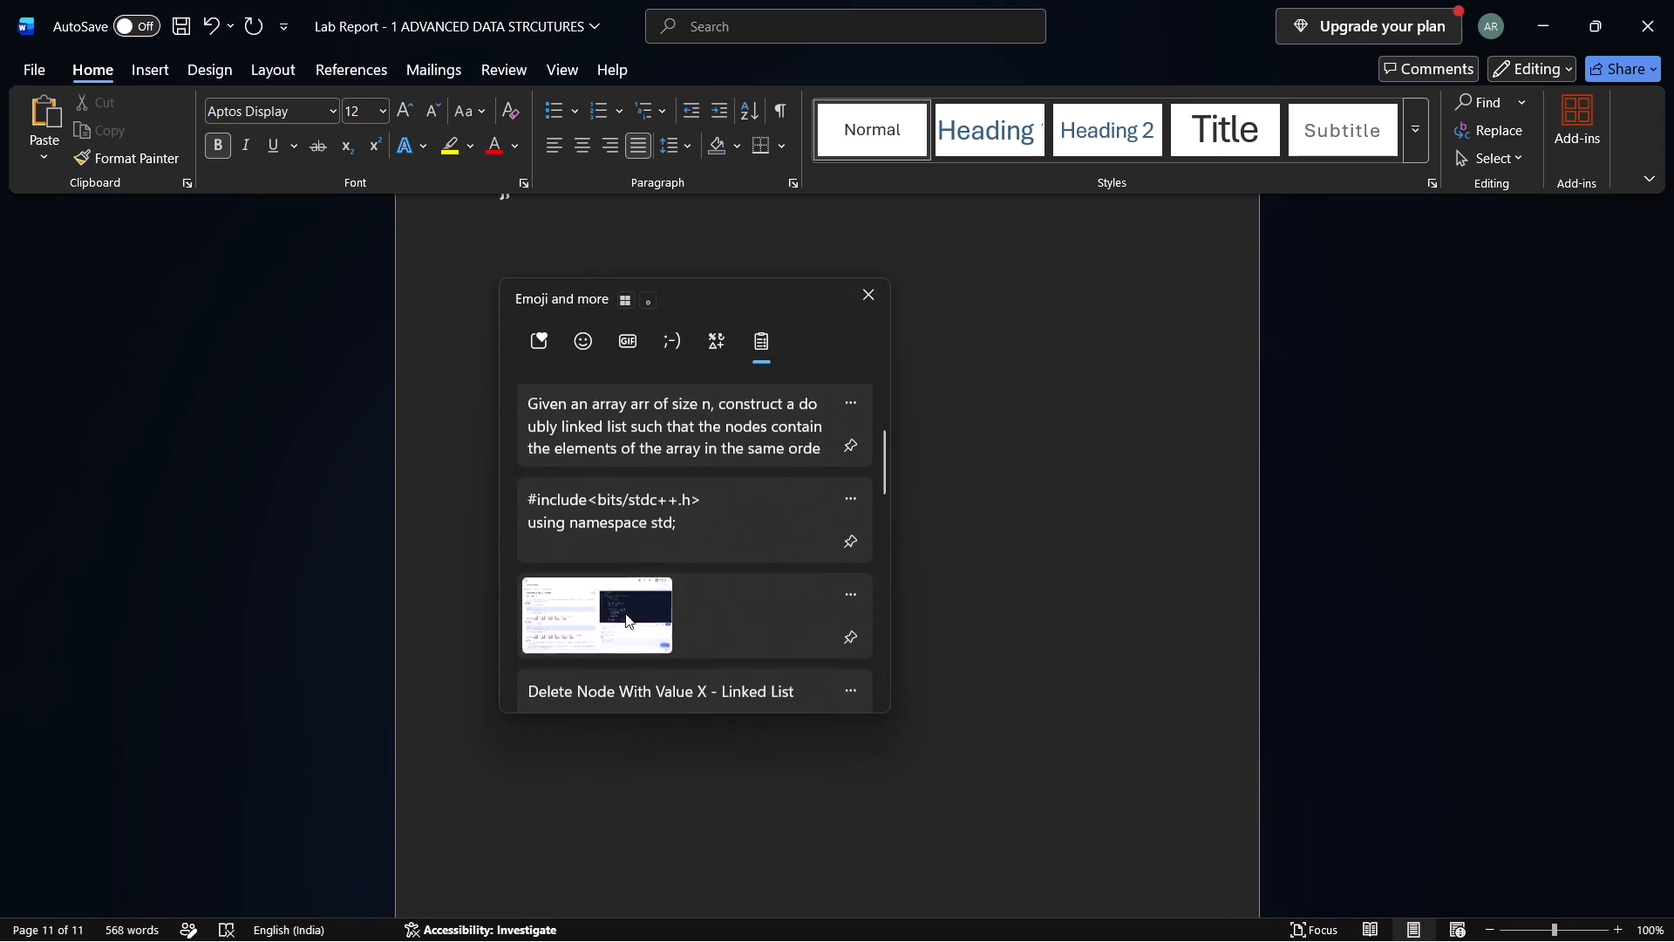
pyautogui.scroll(-1, 625, 613)
pyautogui.click(625, 613)
pyautogui.hotkey('ctrl', 'v')
# Review the lab report from the newly added section back to the cover and certificate pages.
pyautogui.scroll(1, 939, 597)
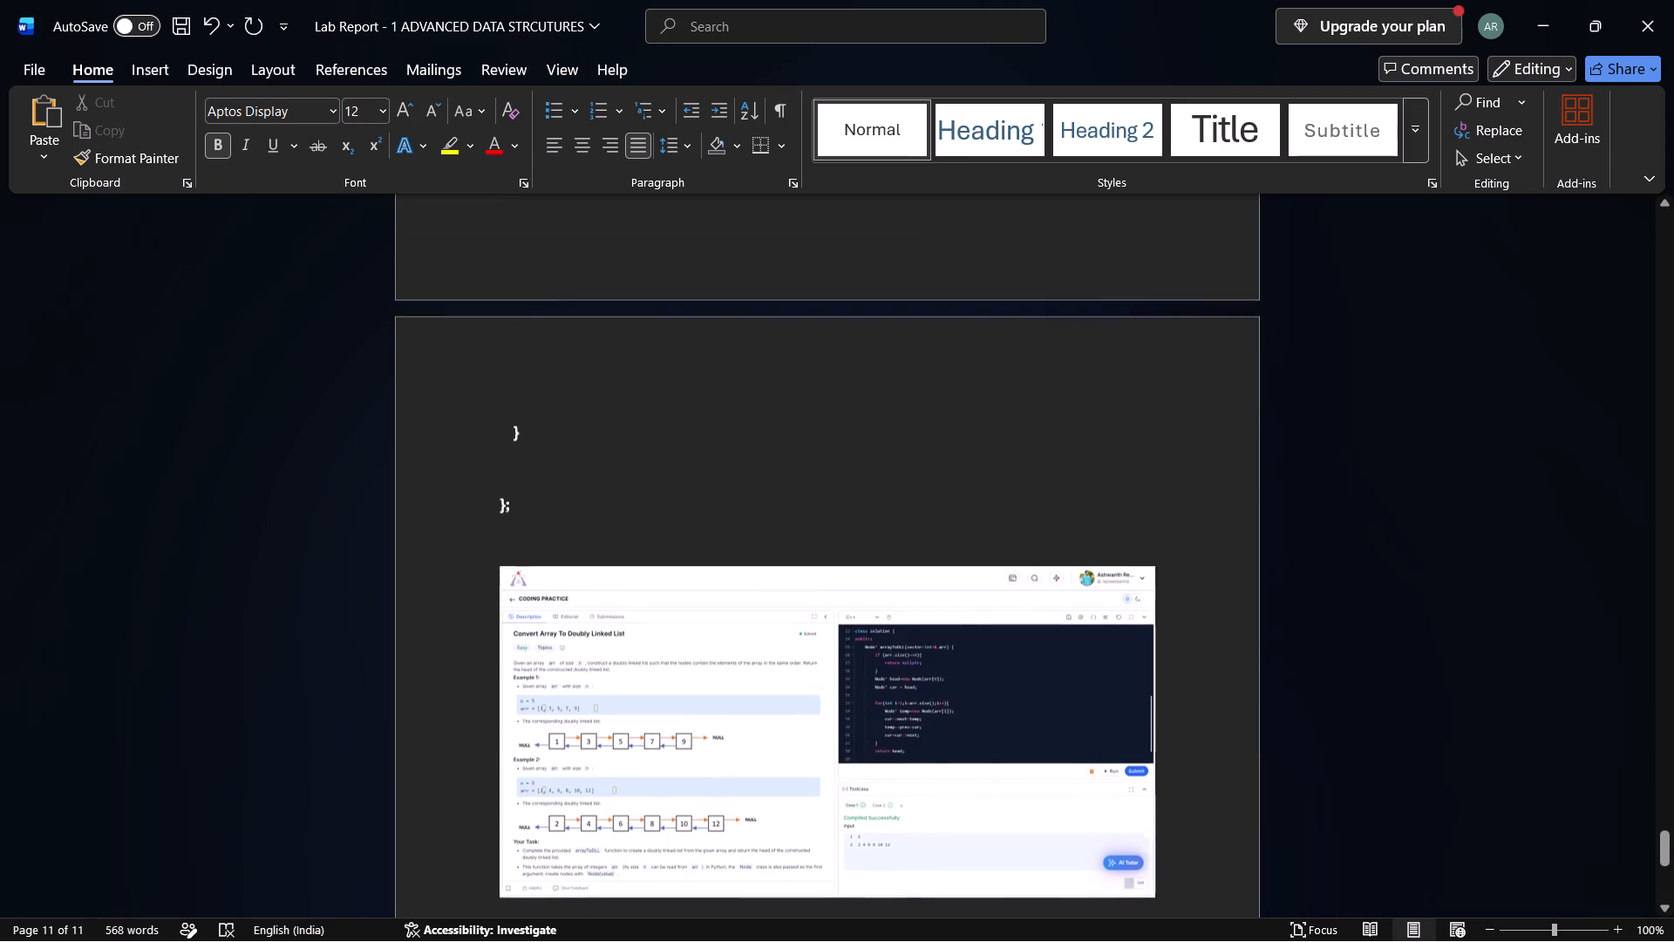
pyautogui.scroll(4, 939, 597)
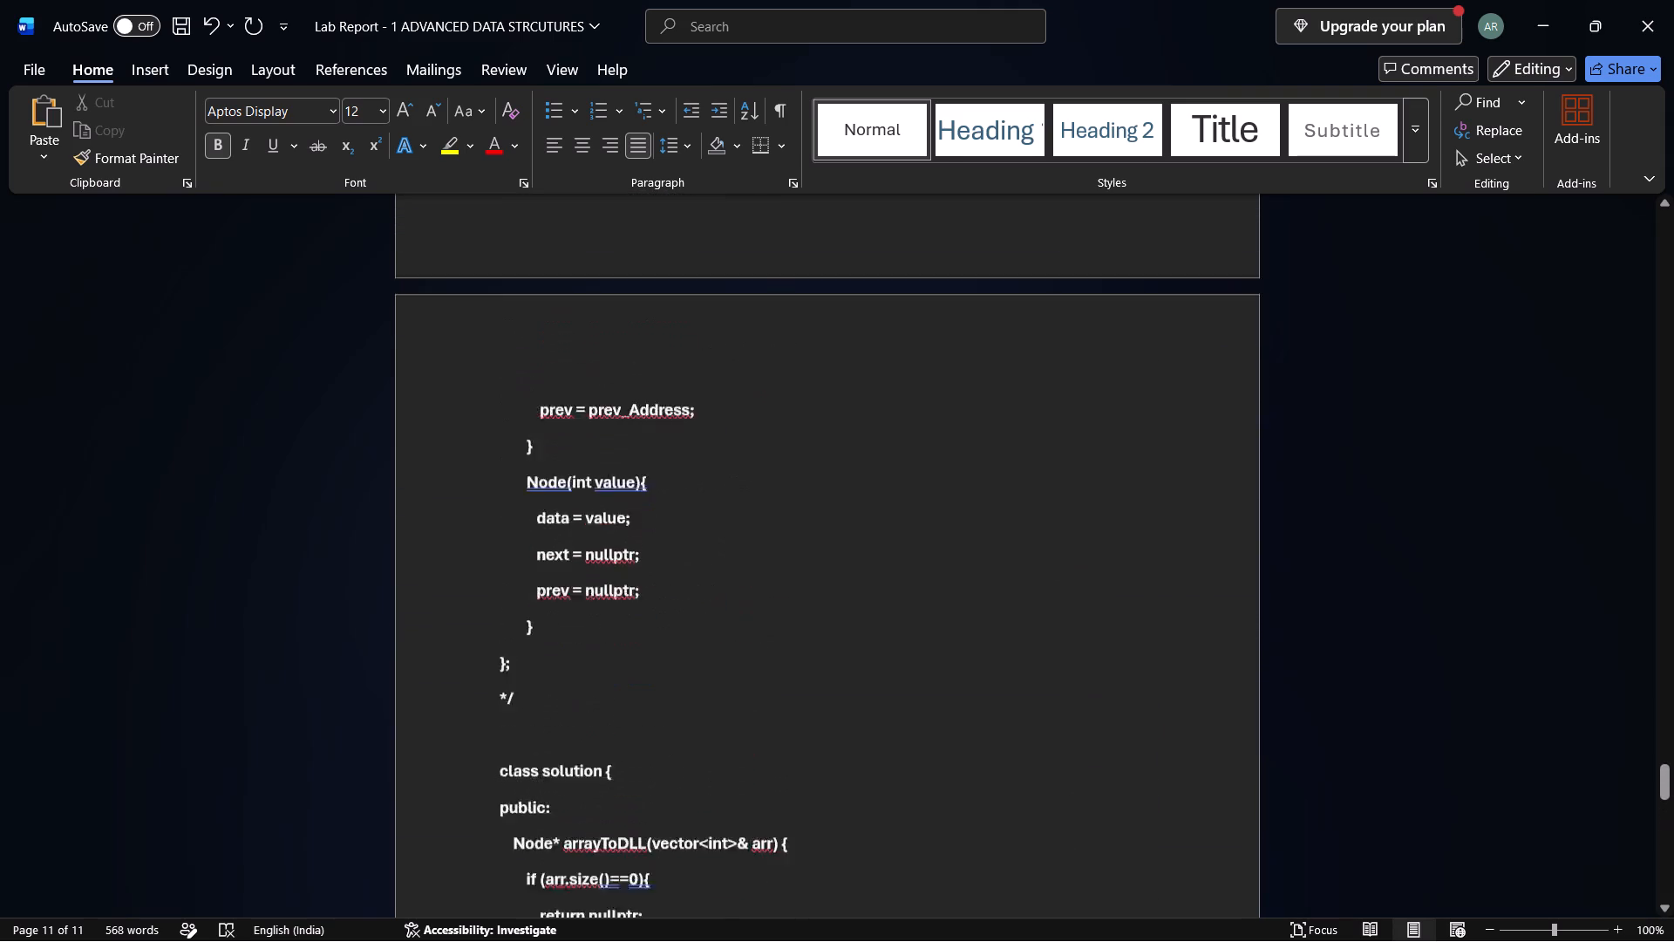
pyautogui.scroll(6, 939, 597)
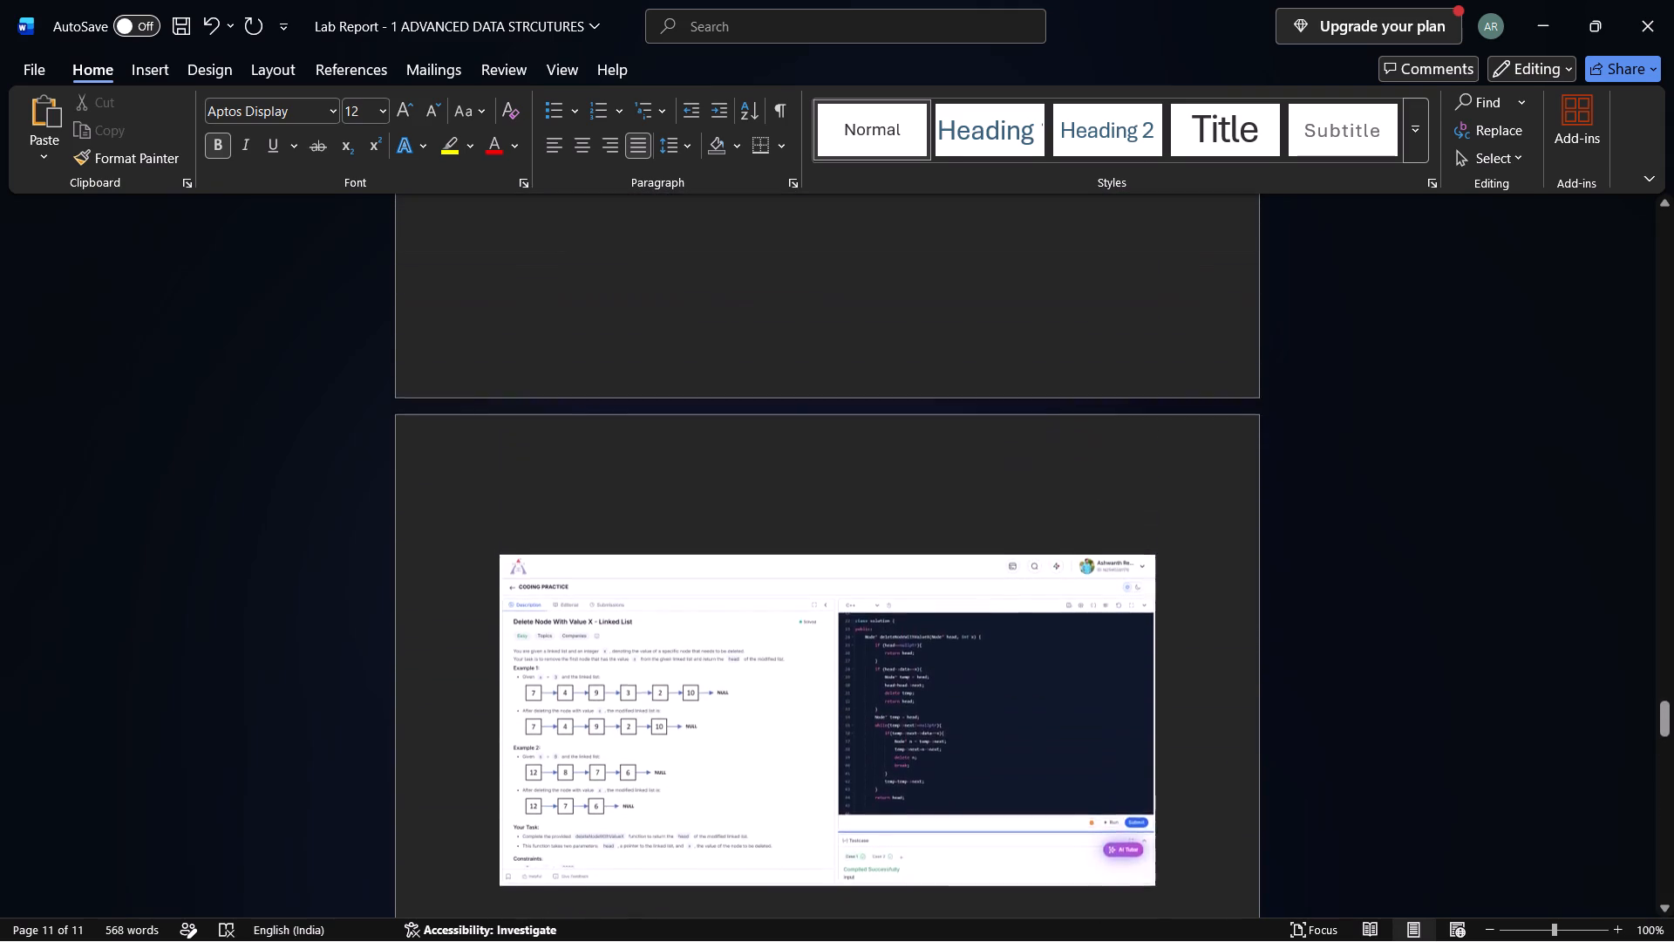
pyautogui.scroll(13, 939, 597)
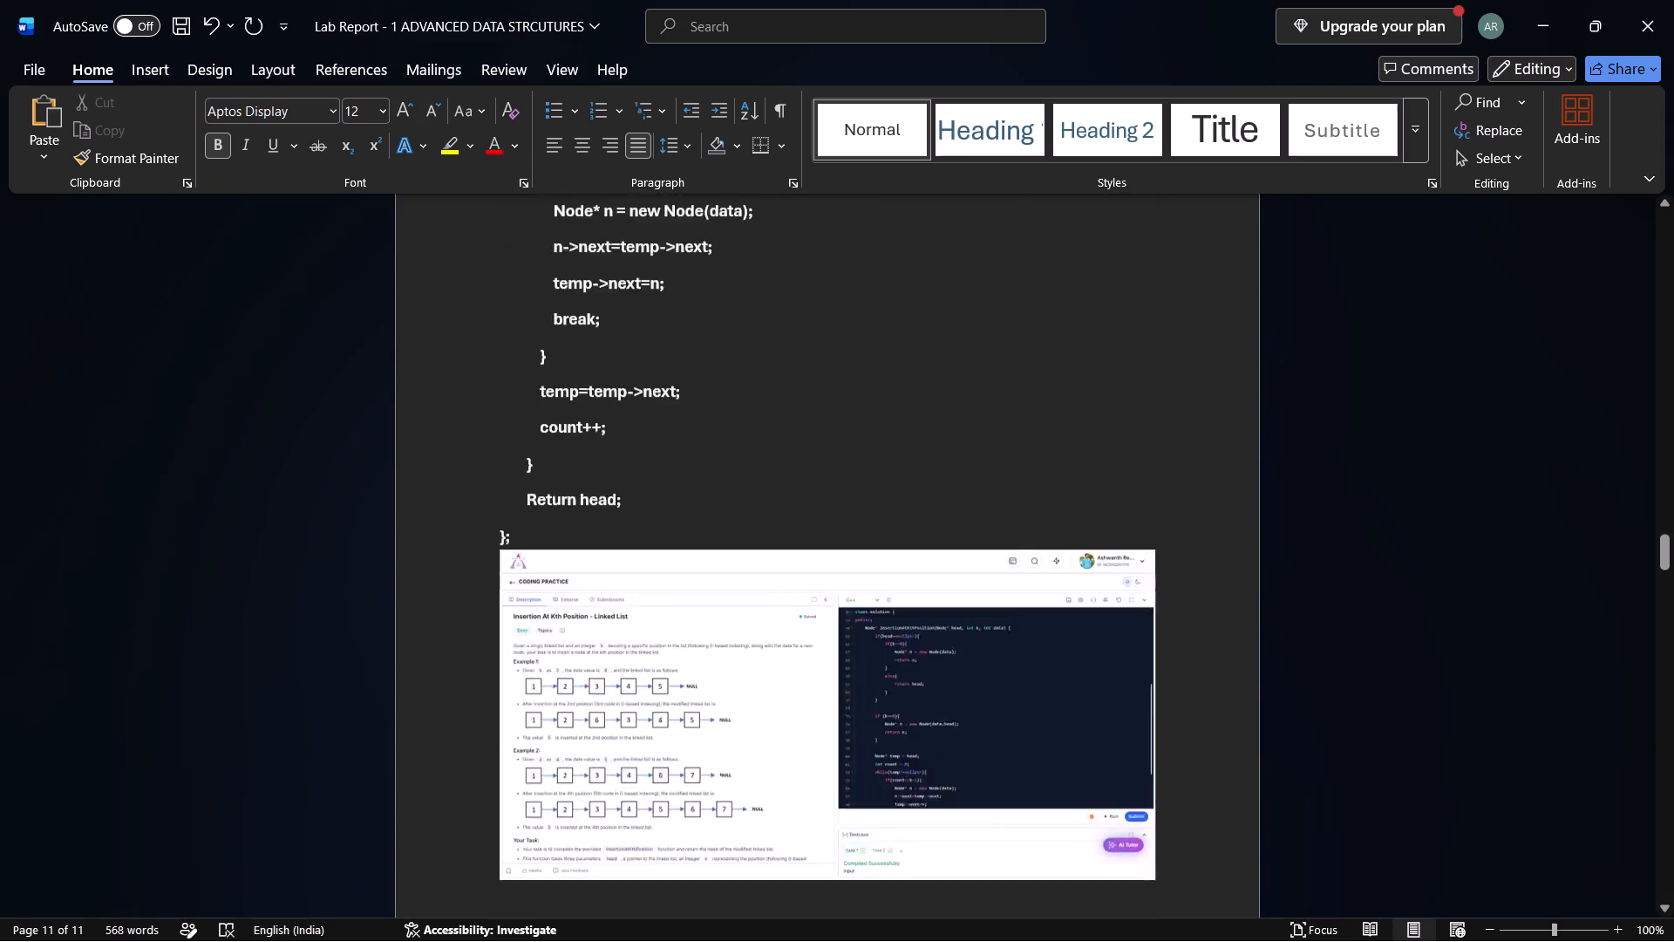
pyautogui.scroll(13, 939, 597)
pyautogui.scroll(-2, 939, 597)
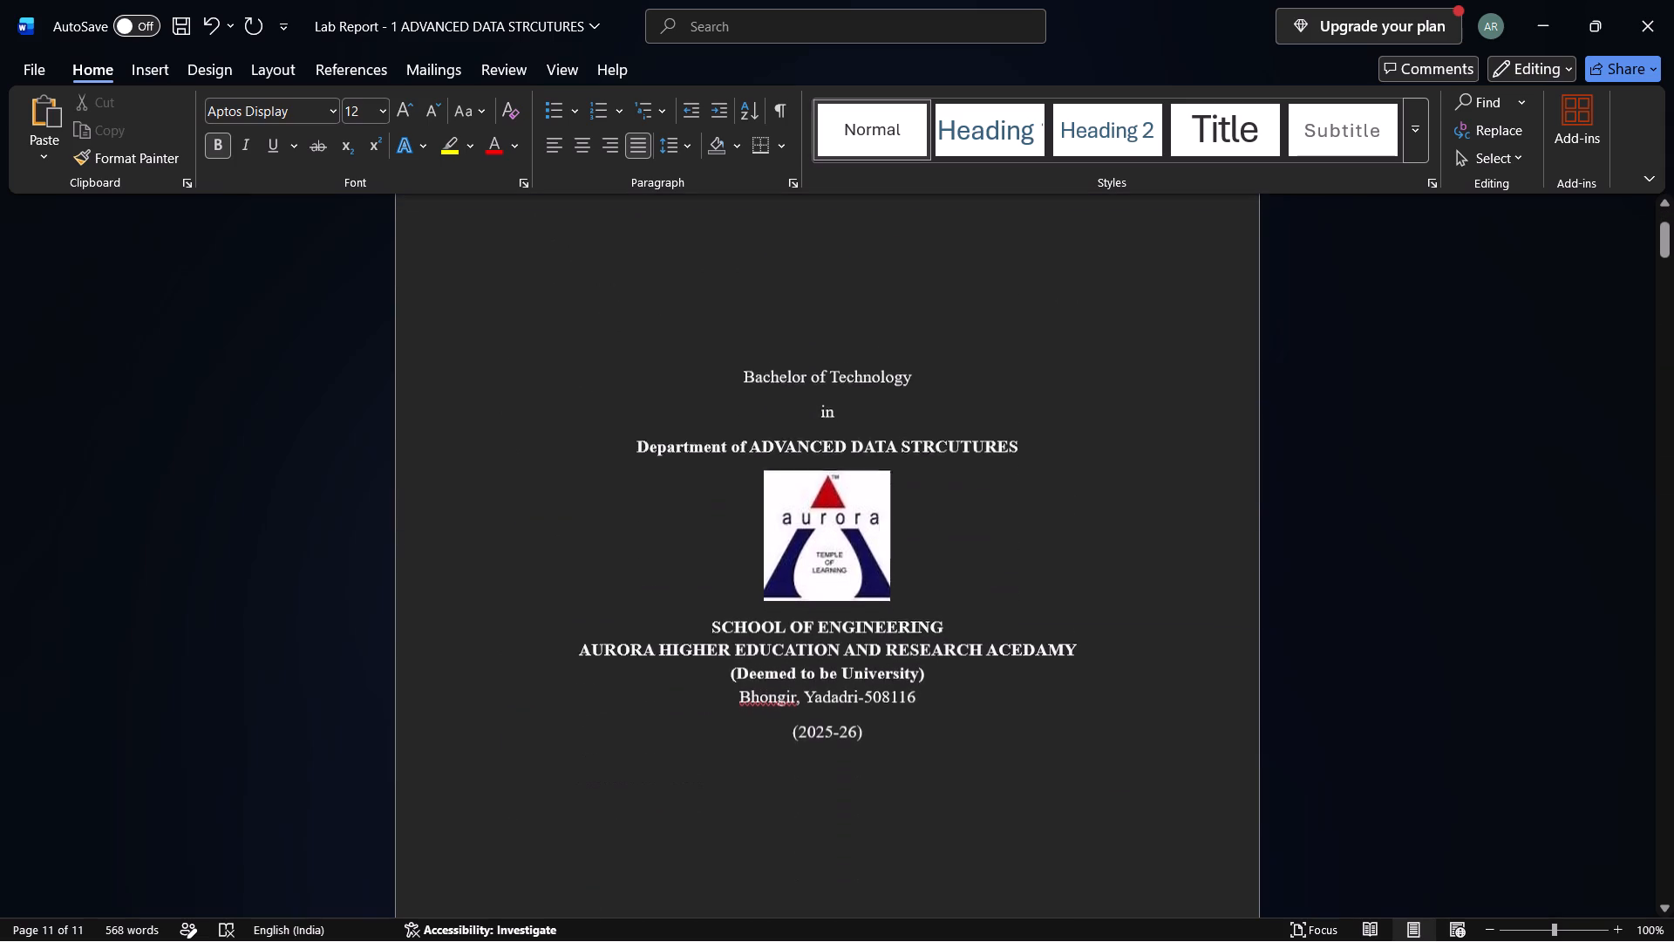
pyautogui.scroll(-8, 939, 597)
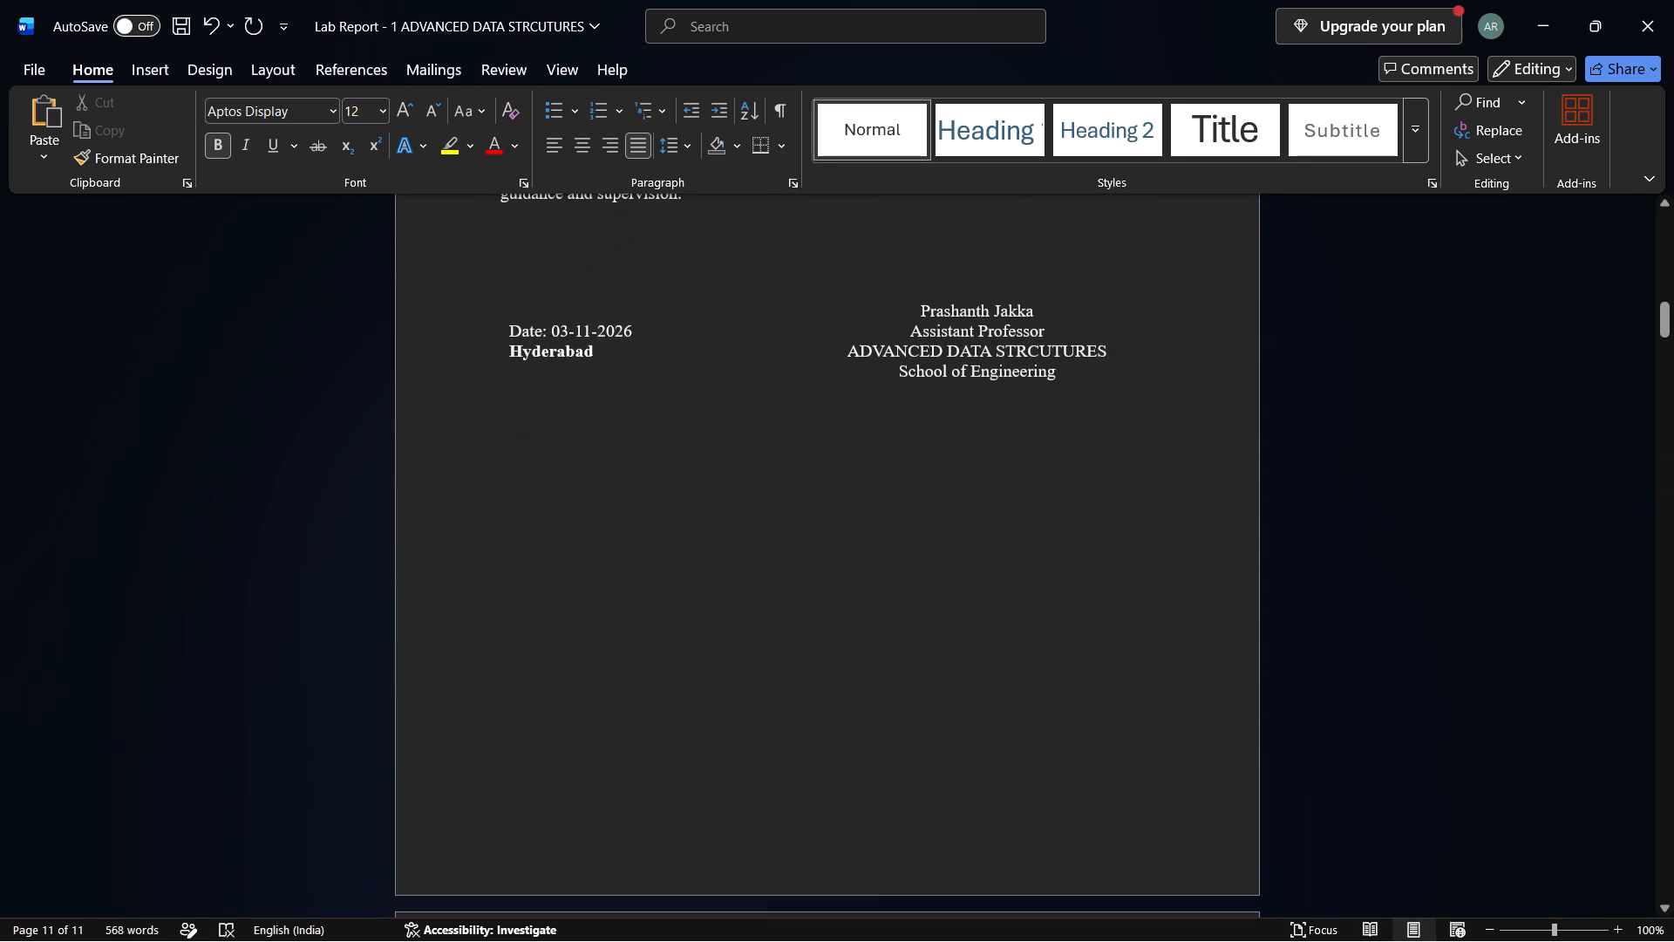
# Publish the lab report as a PDF in Downloads named 'Lab Report - 2 ADVANCED DATA STRCUTURES'.
pyautogui.hotkey('alt', 'f')
pyautogui.write('ea')
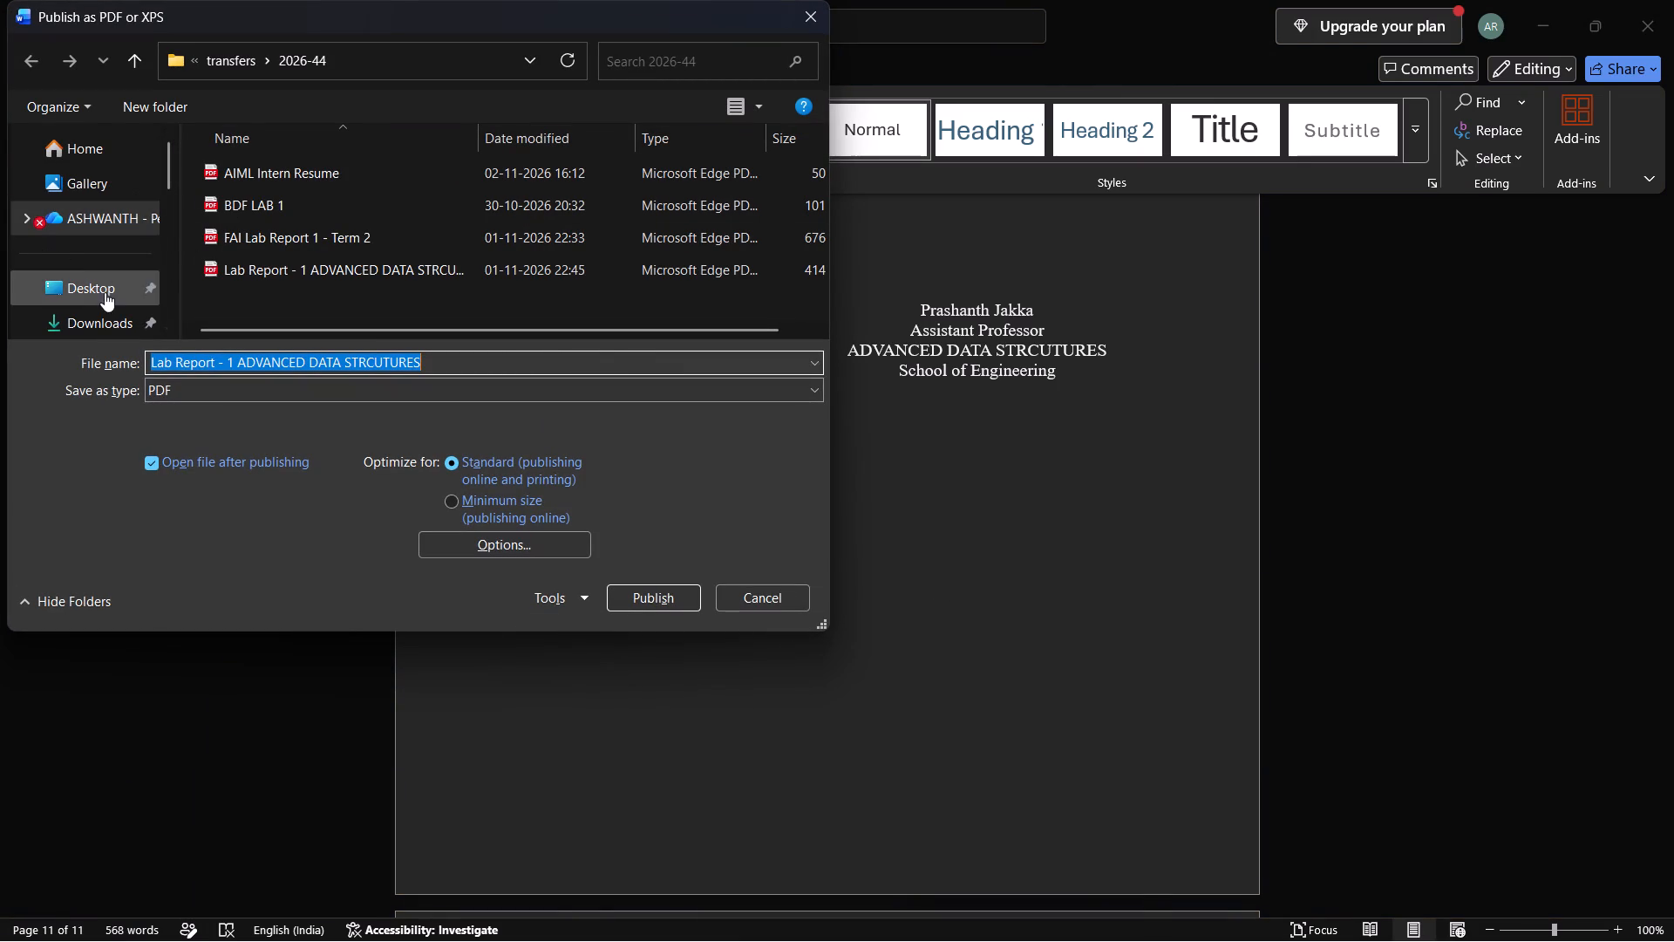
pyautogui.click(95, 312)
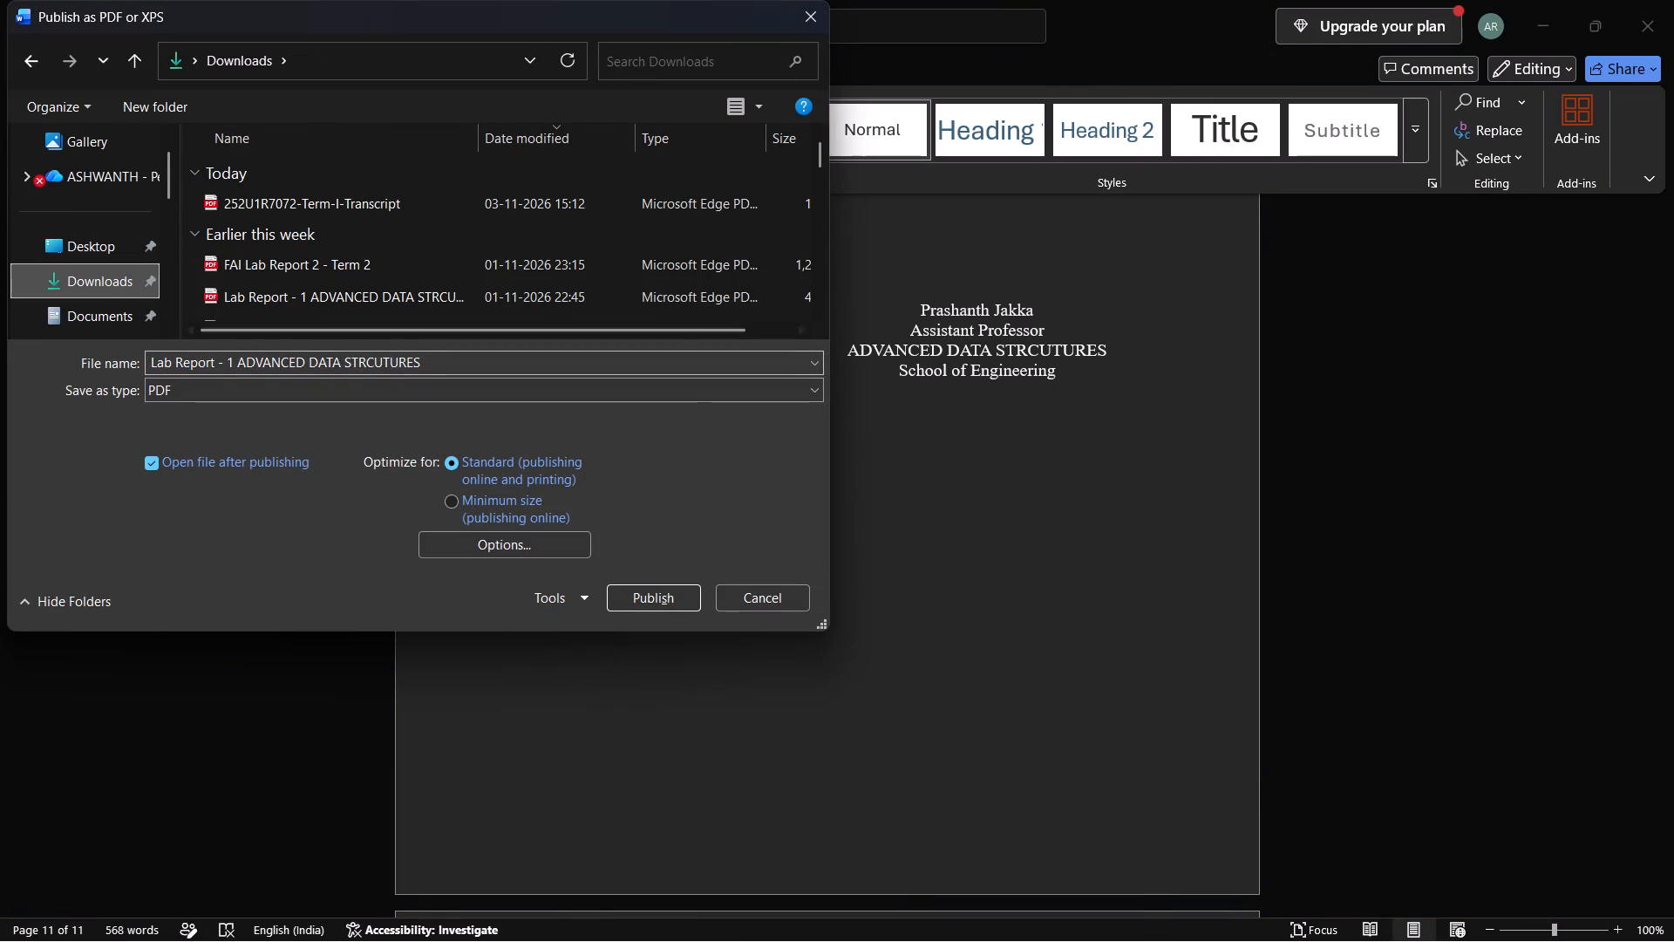
pyautogui.click(235, 362)
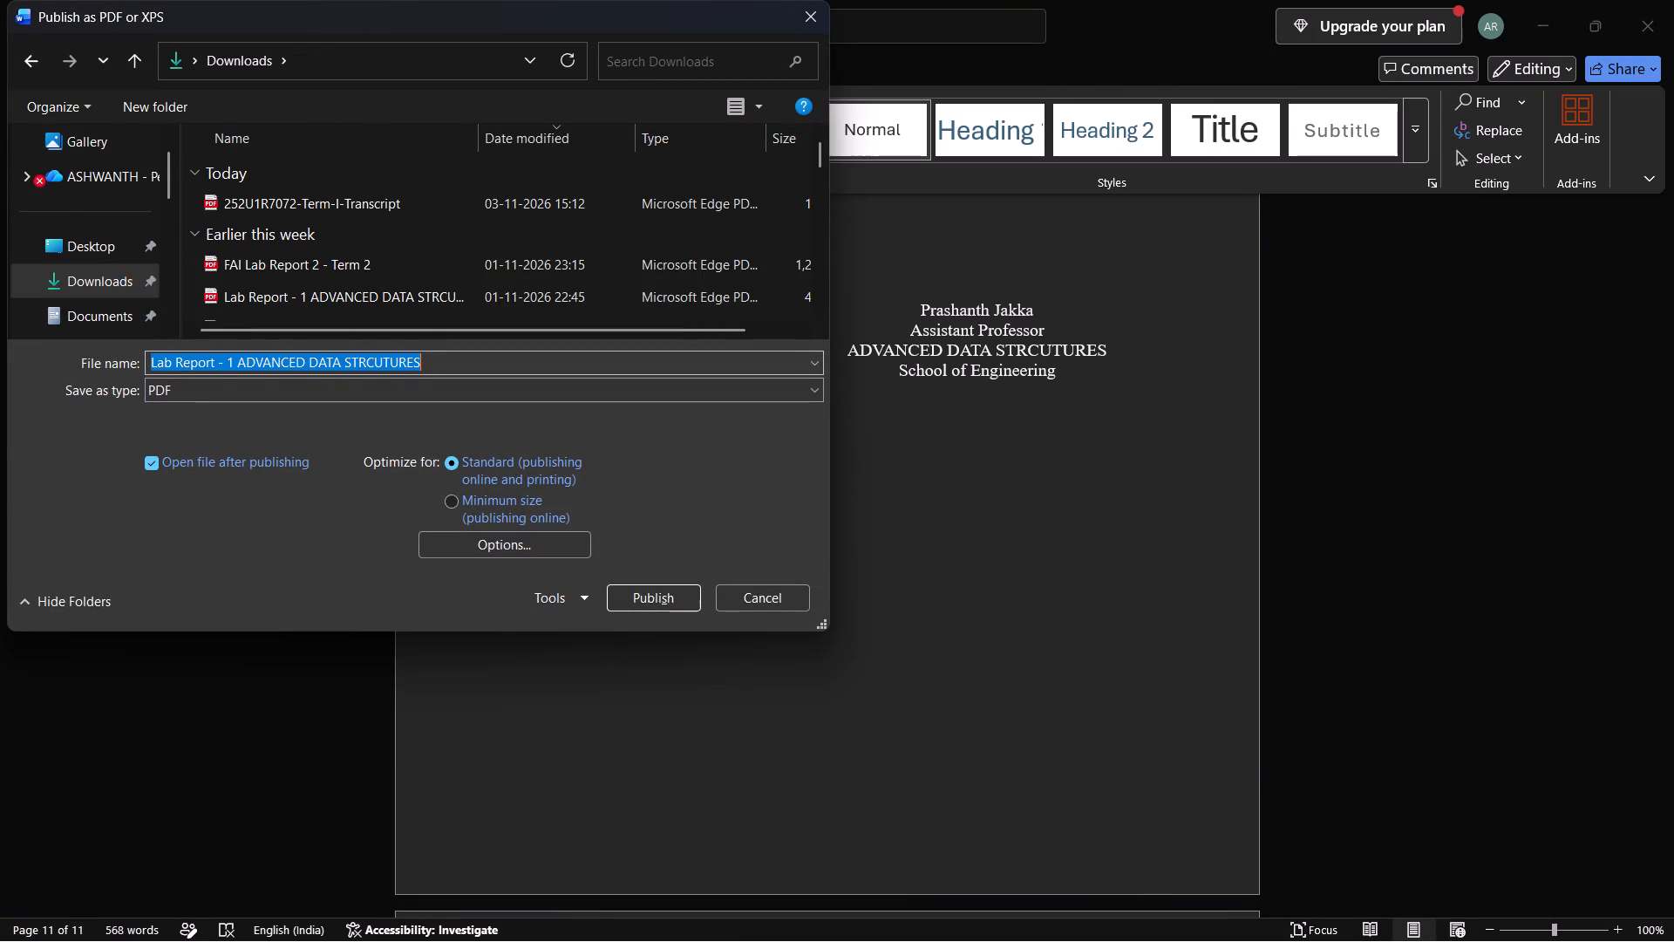
pyautogui.click(235, 362)
pyautogui.press('BackSpace')
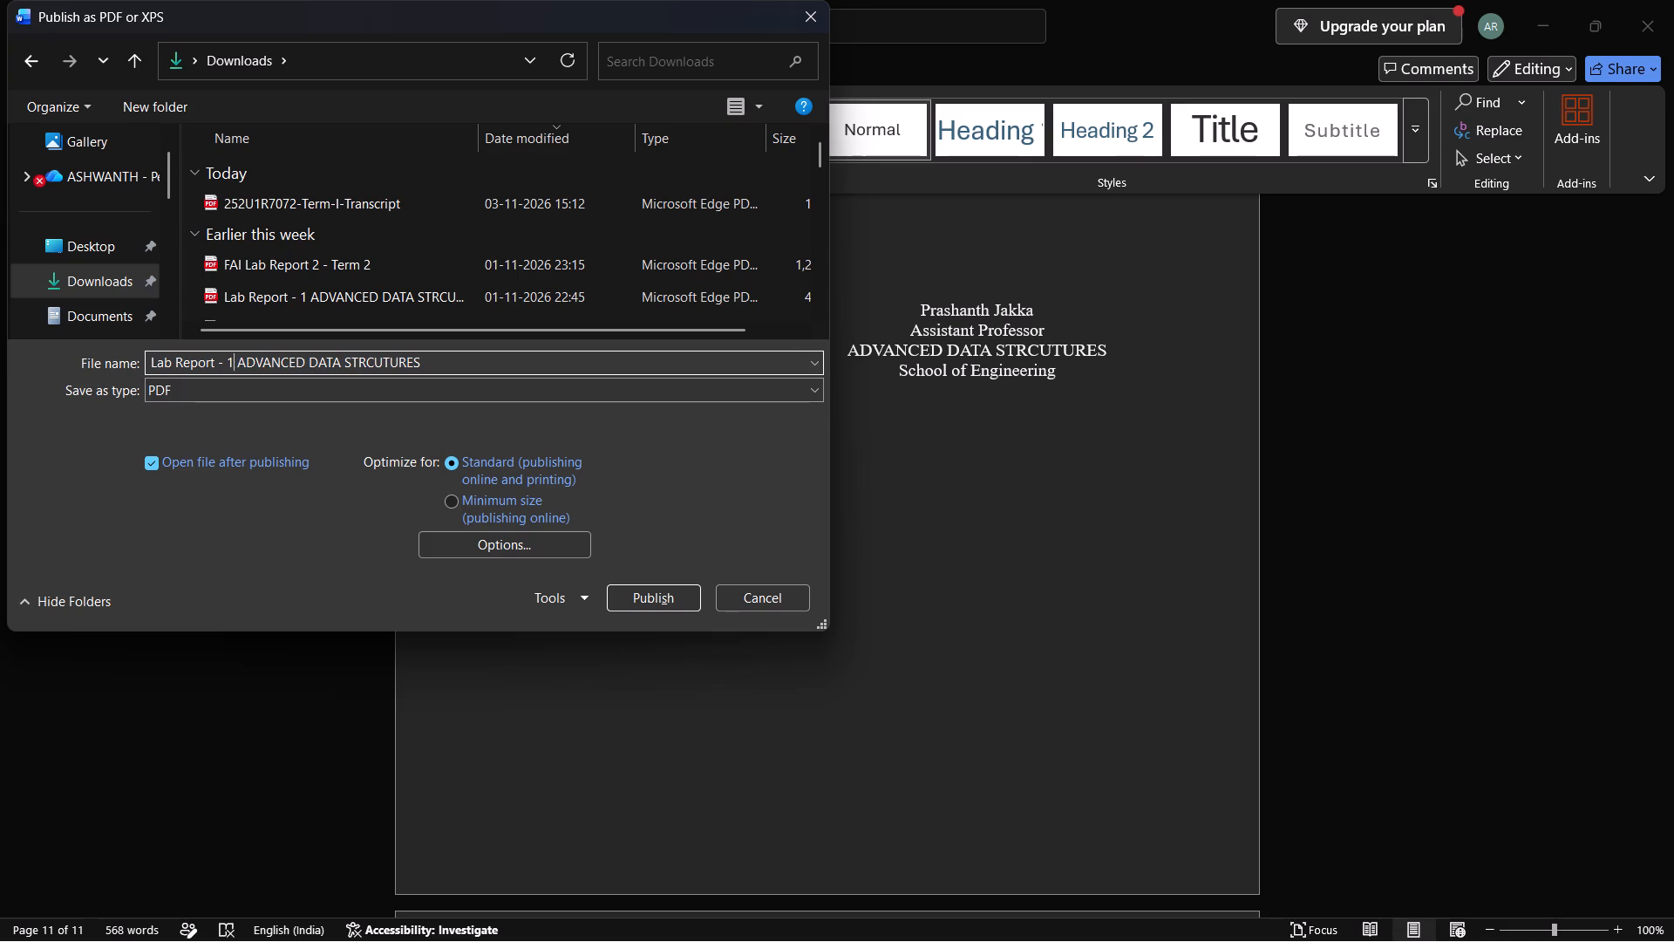
pyautogui.press('2')
pyautogui.press('Return')
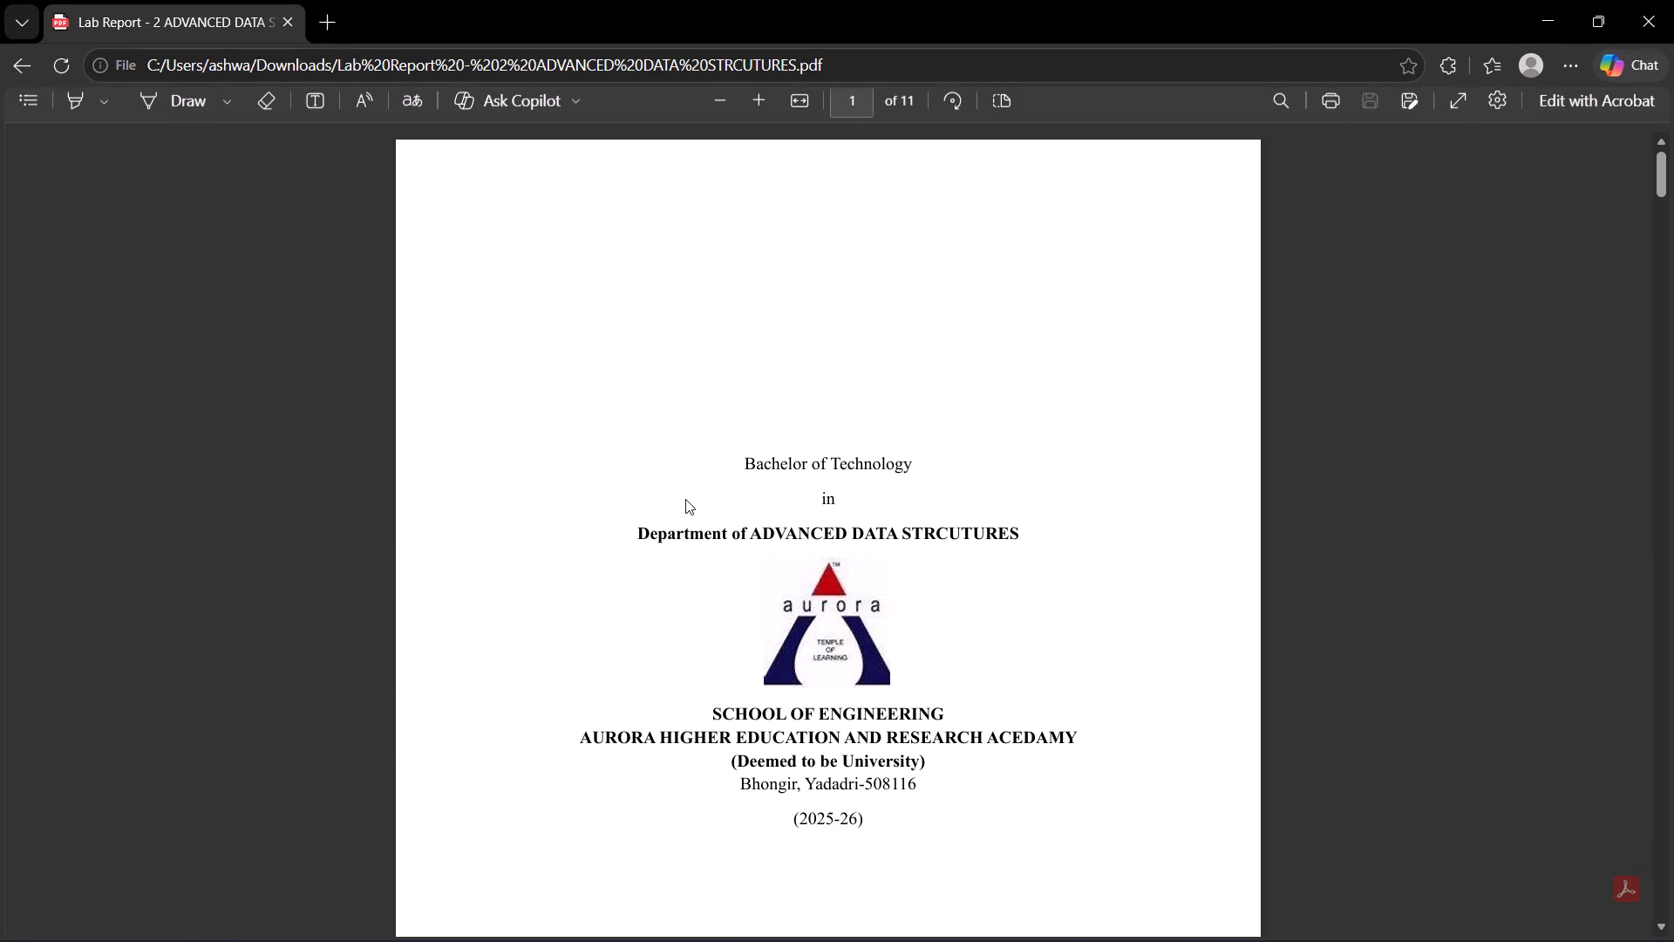
# Review the published PDF from the cover through the code sections to the last page, and close it.
pyautogui.scroll(-10, 834, 611)
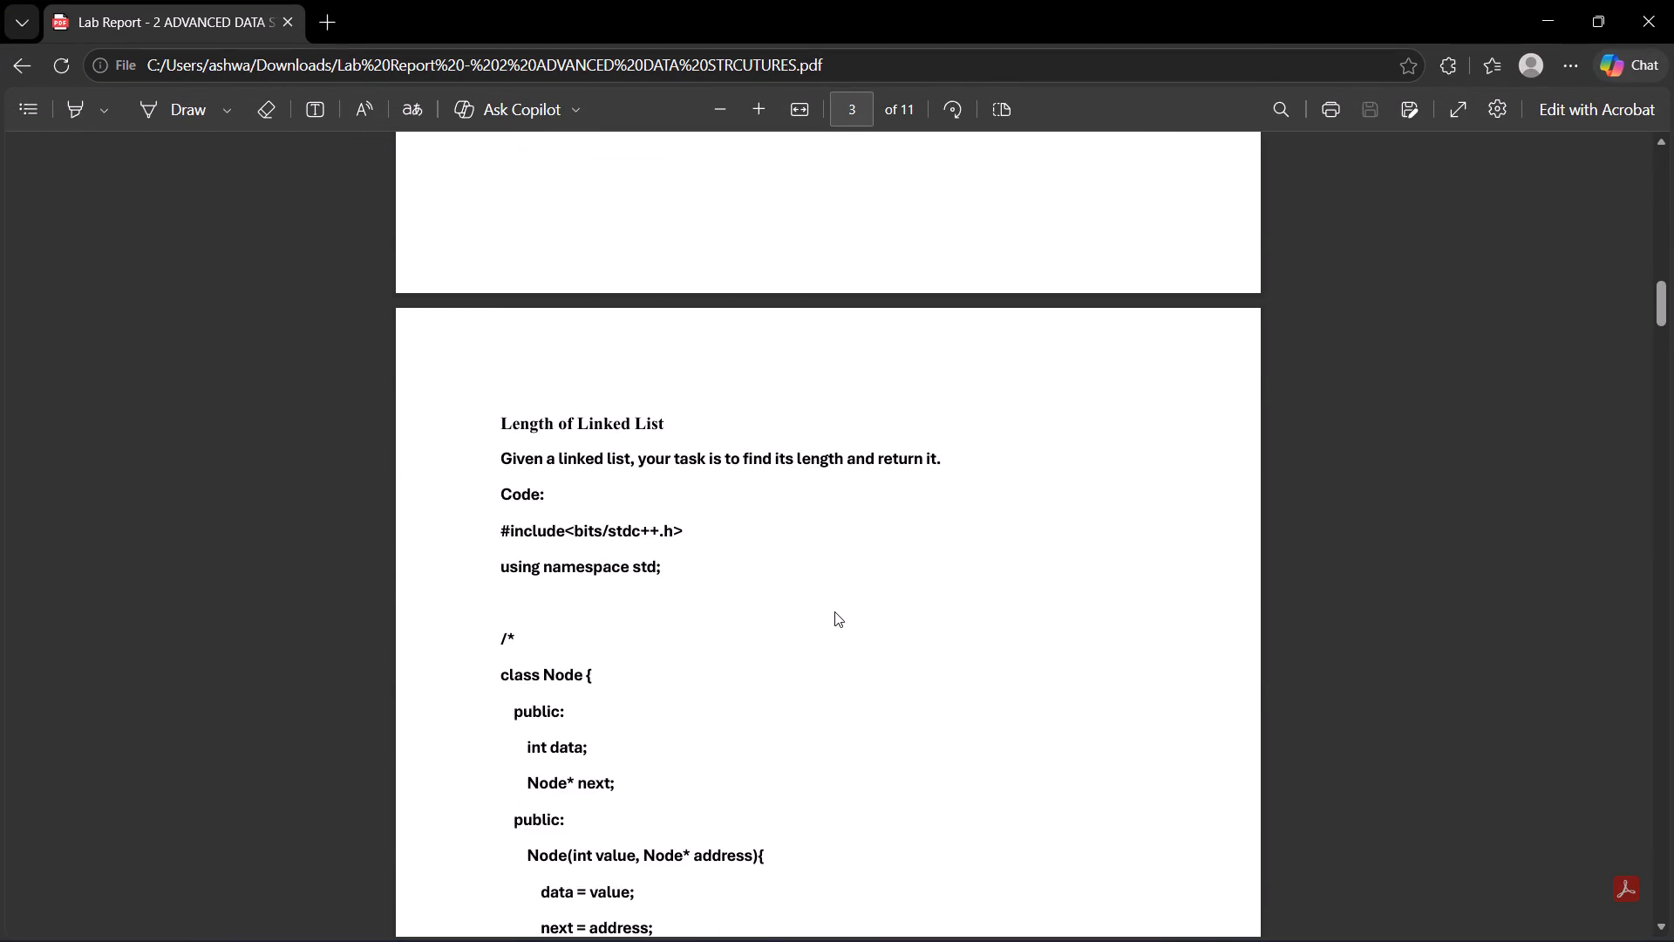
pyautogui.scroll(-10, 834, 611)
pyautogui.scroll(1, 834, 611)
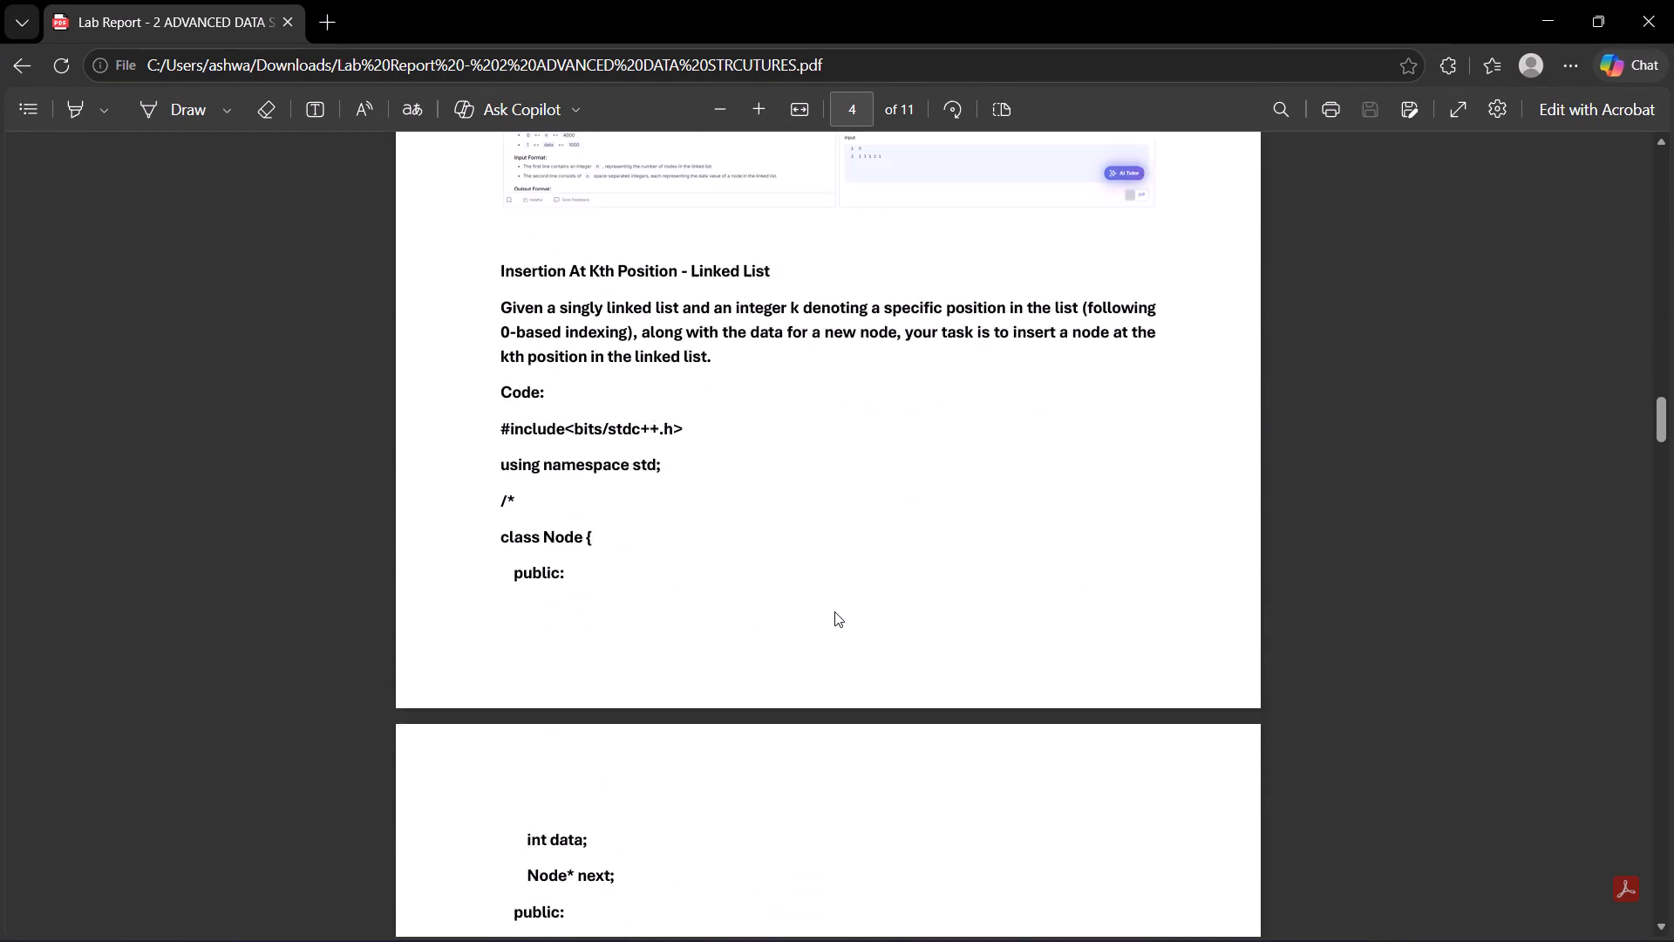
pyautogui.scroll(2, 834, 611)
pyautogui.scroll(-7, 834, 611)
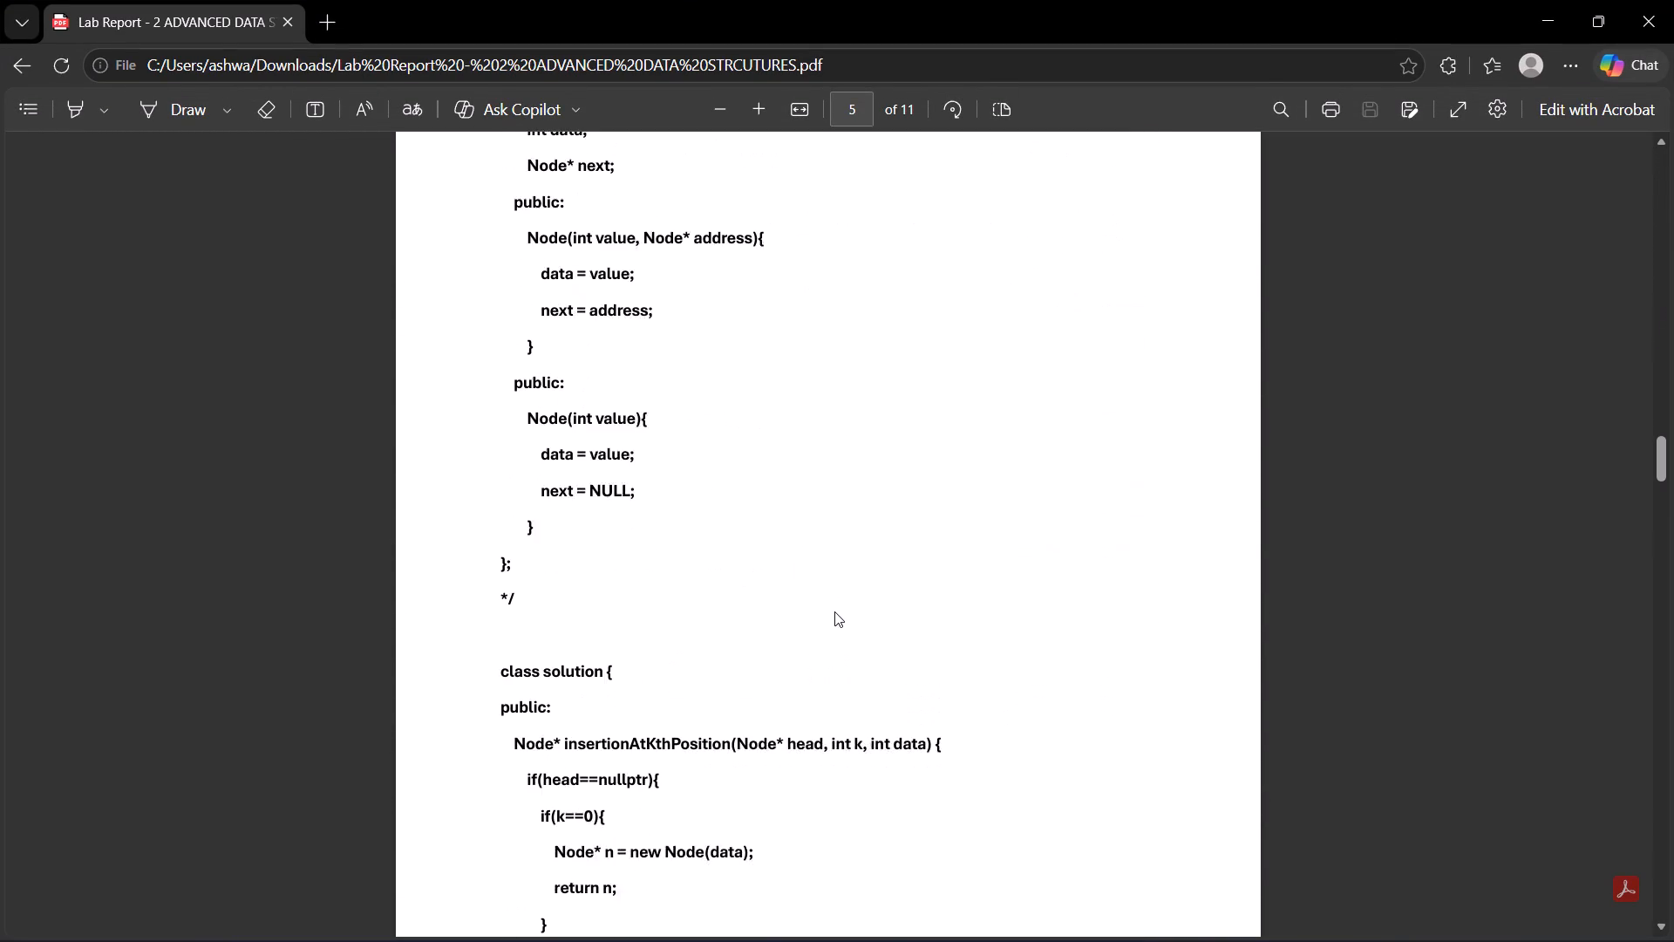
pyautogui.scroll(-15, 834, 611)
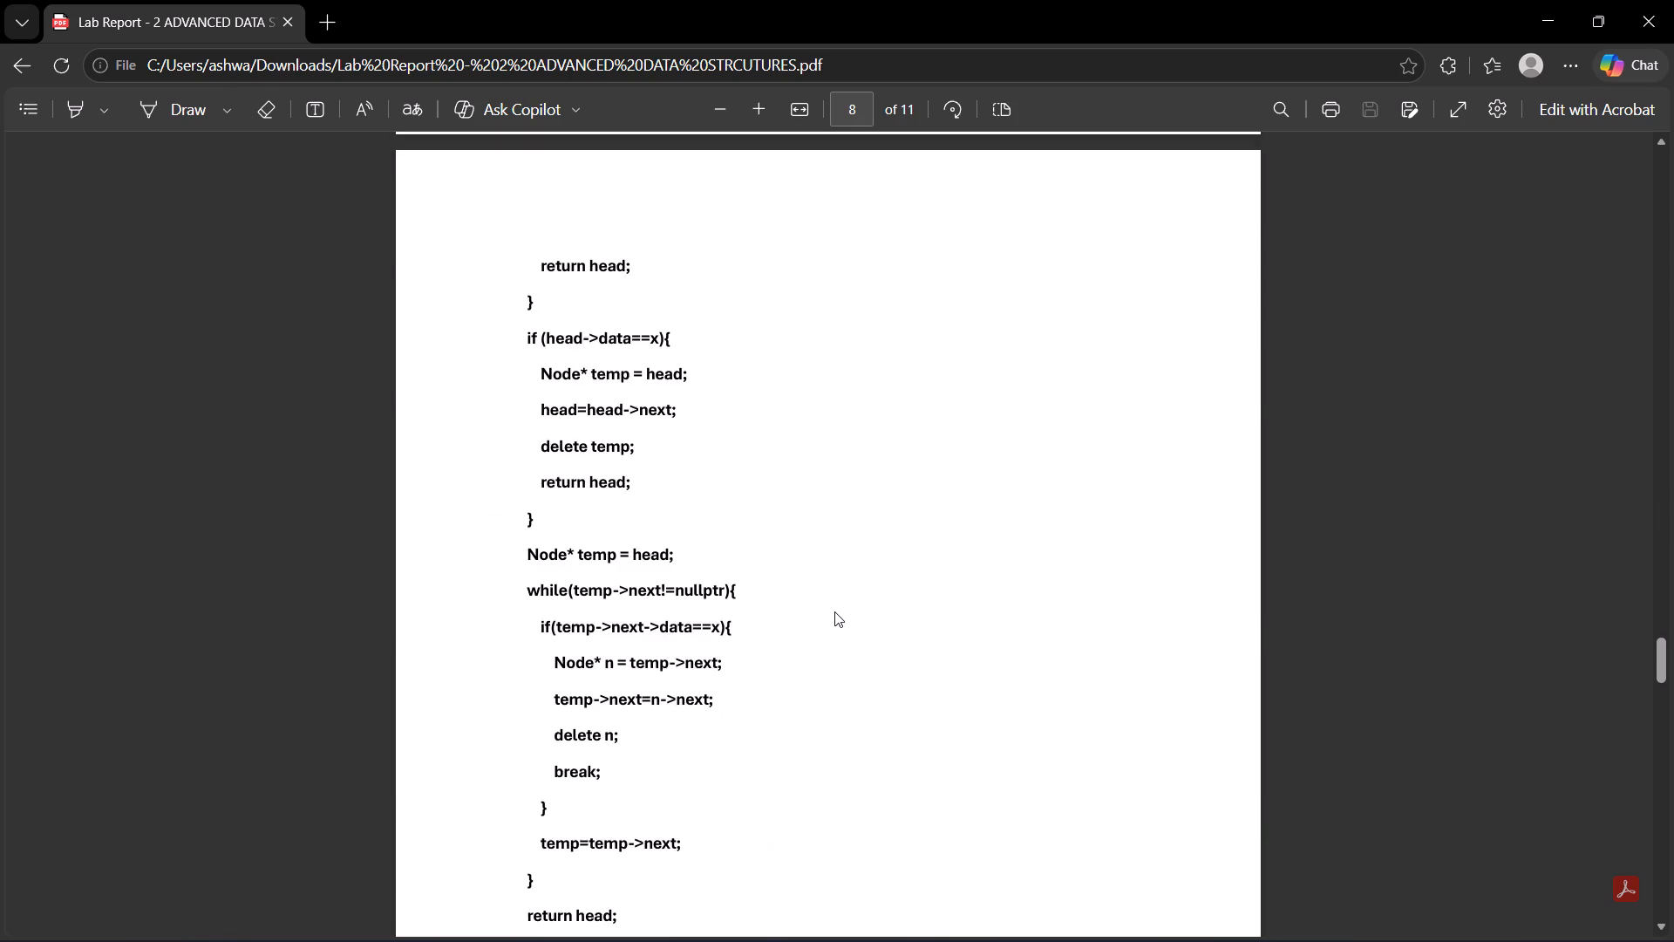
pyautogui.scroll(-15, 834, 611)
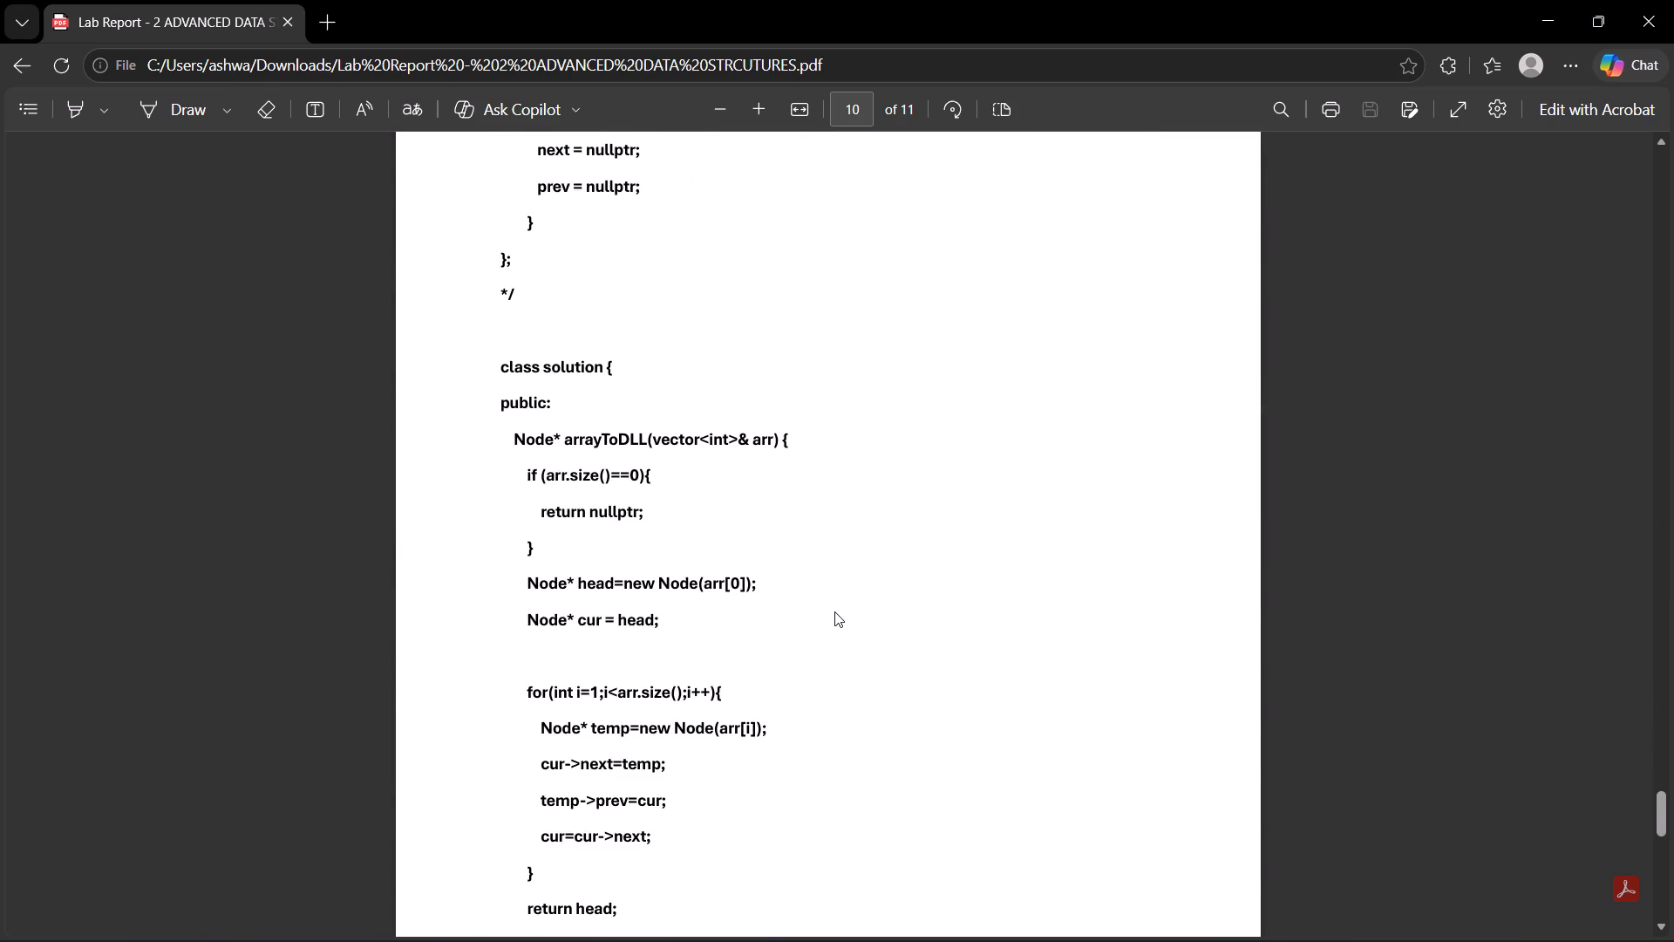
pyautogui.scroll(-15, 834, 611)
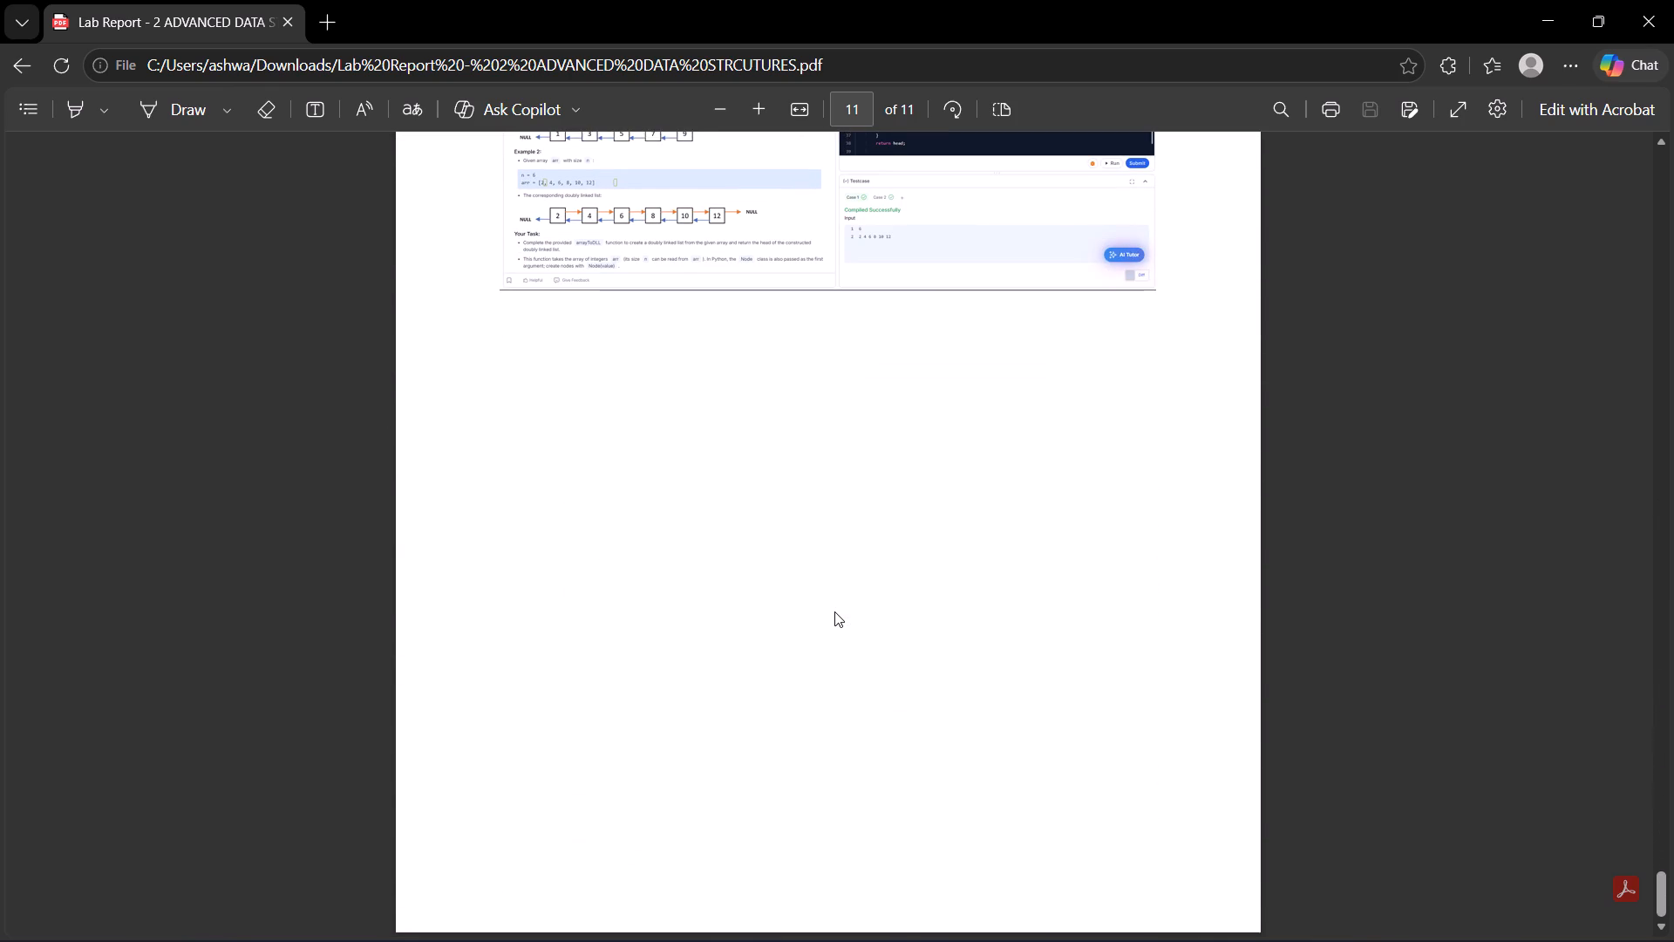
pyautogui.click(1673, 2)
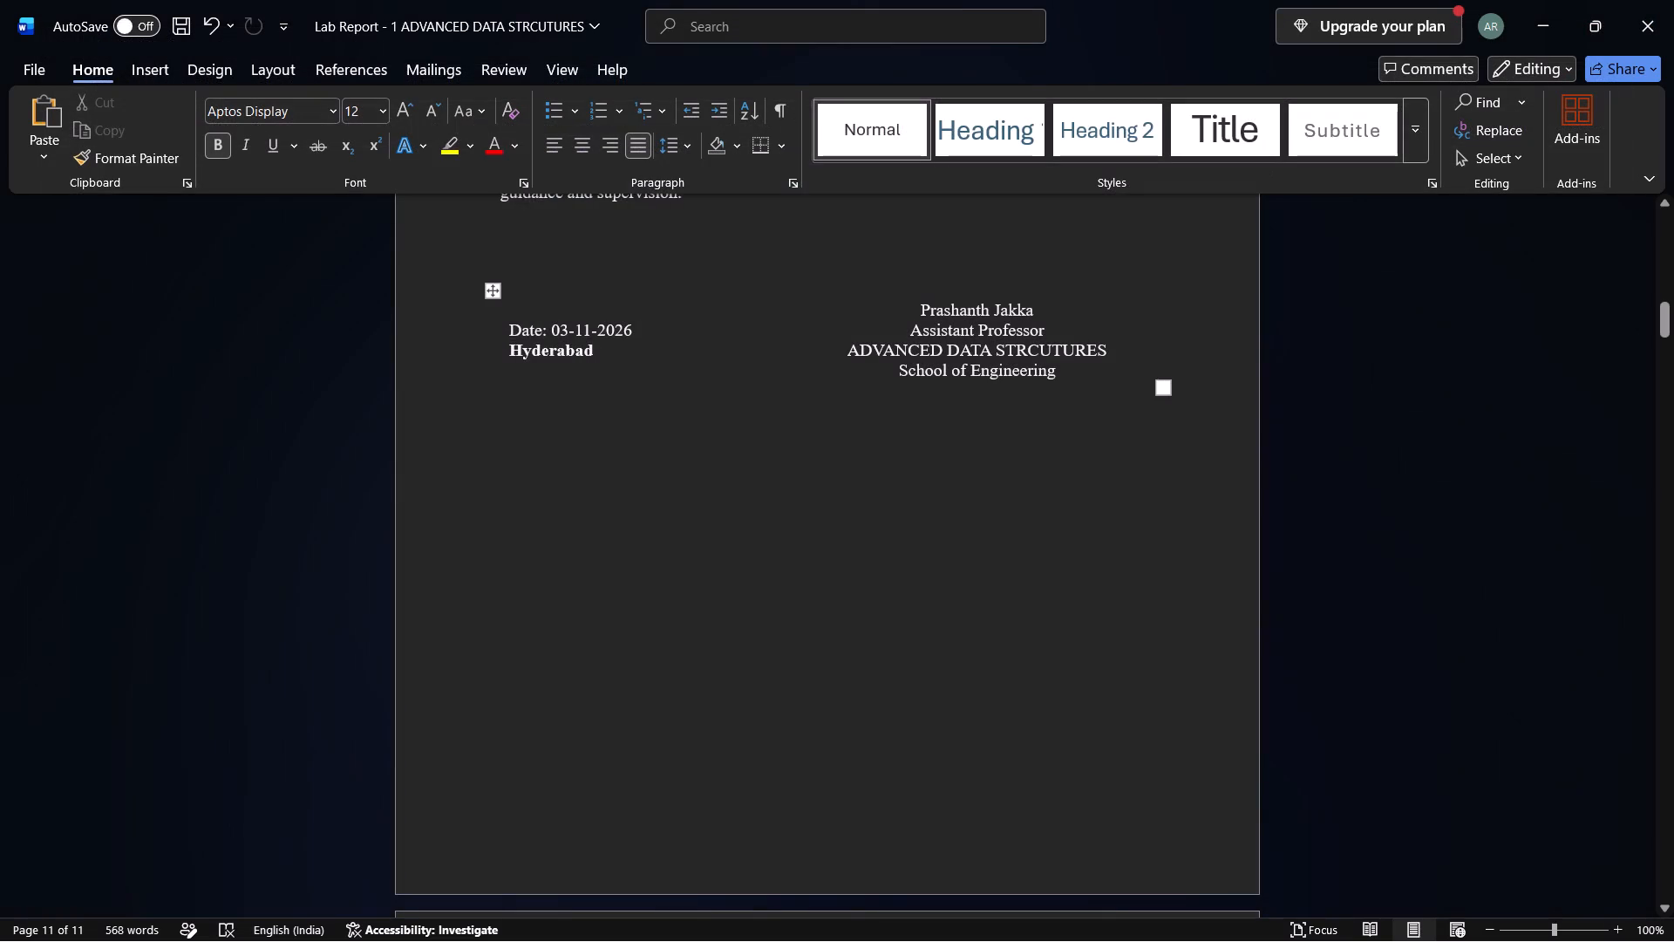
# Save the Word lab report and check the Downloads folder for the published PDF.
pyautogui.hotkey('ctrl', 's')
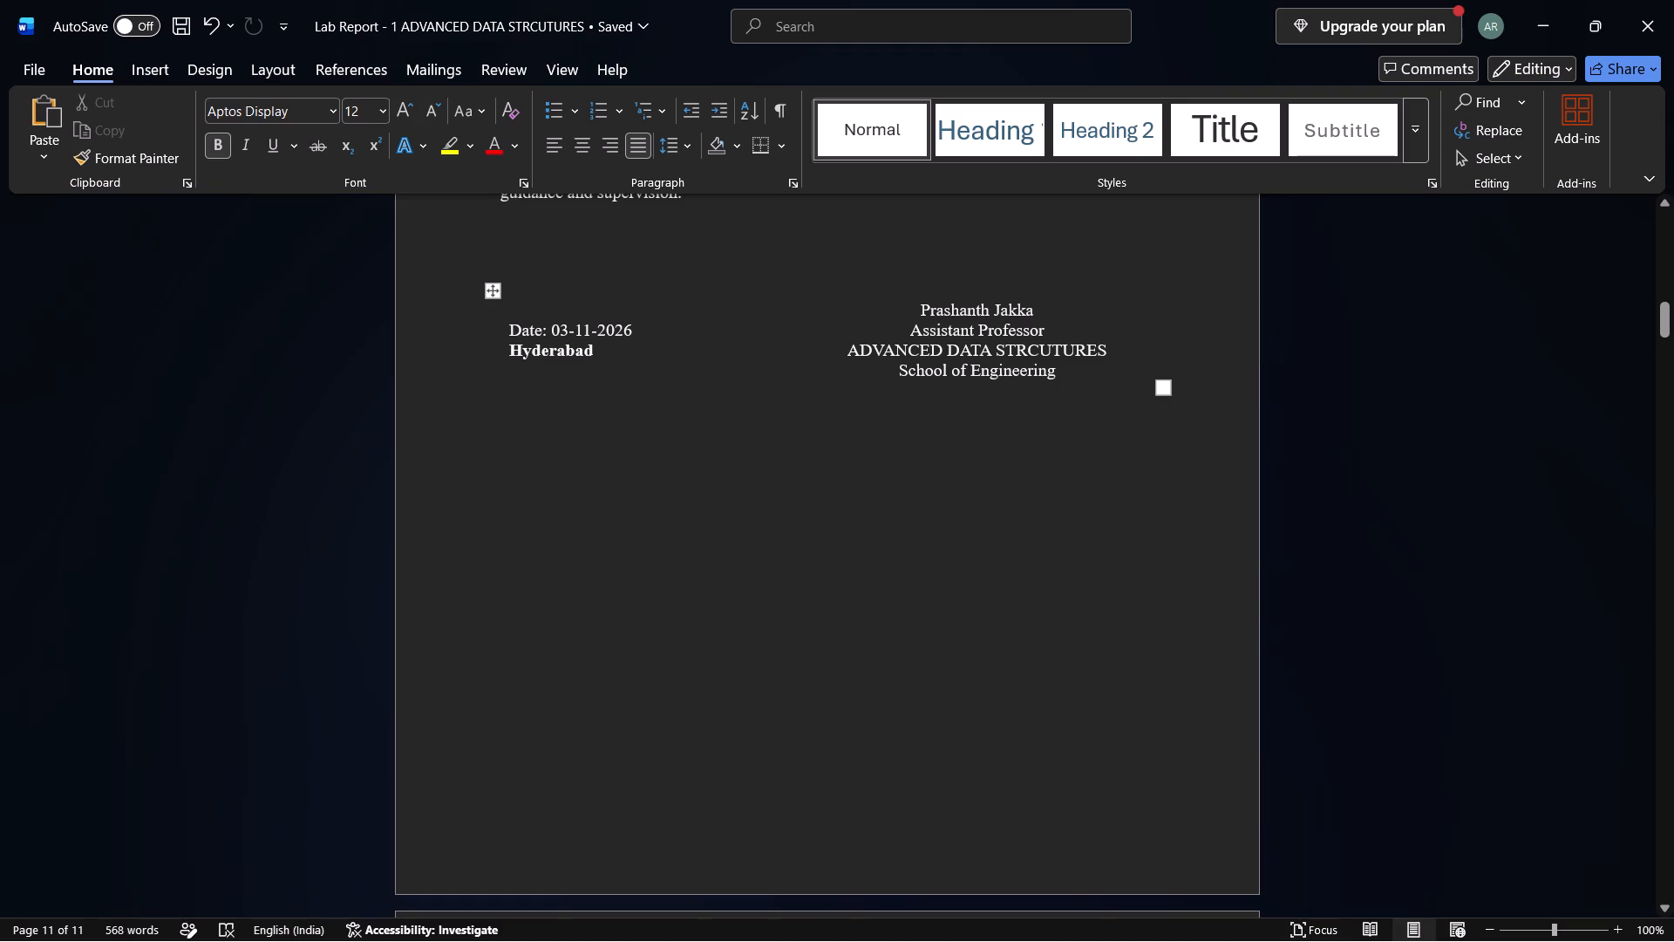
pyautogui.hotkey('ctrl', 's')
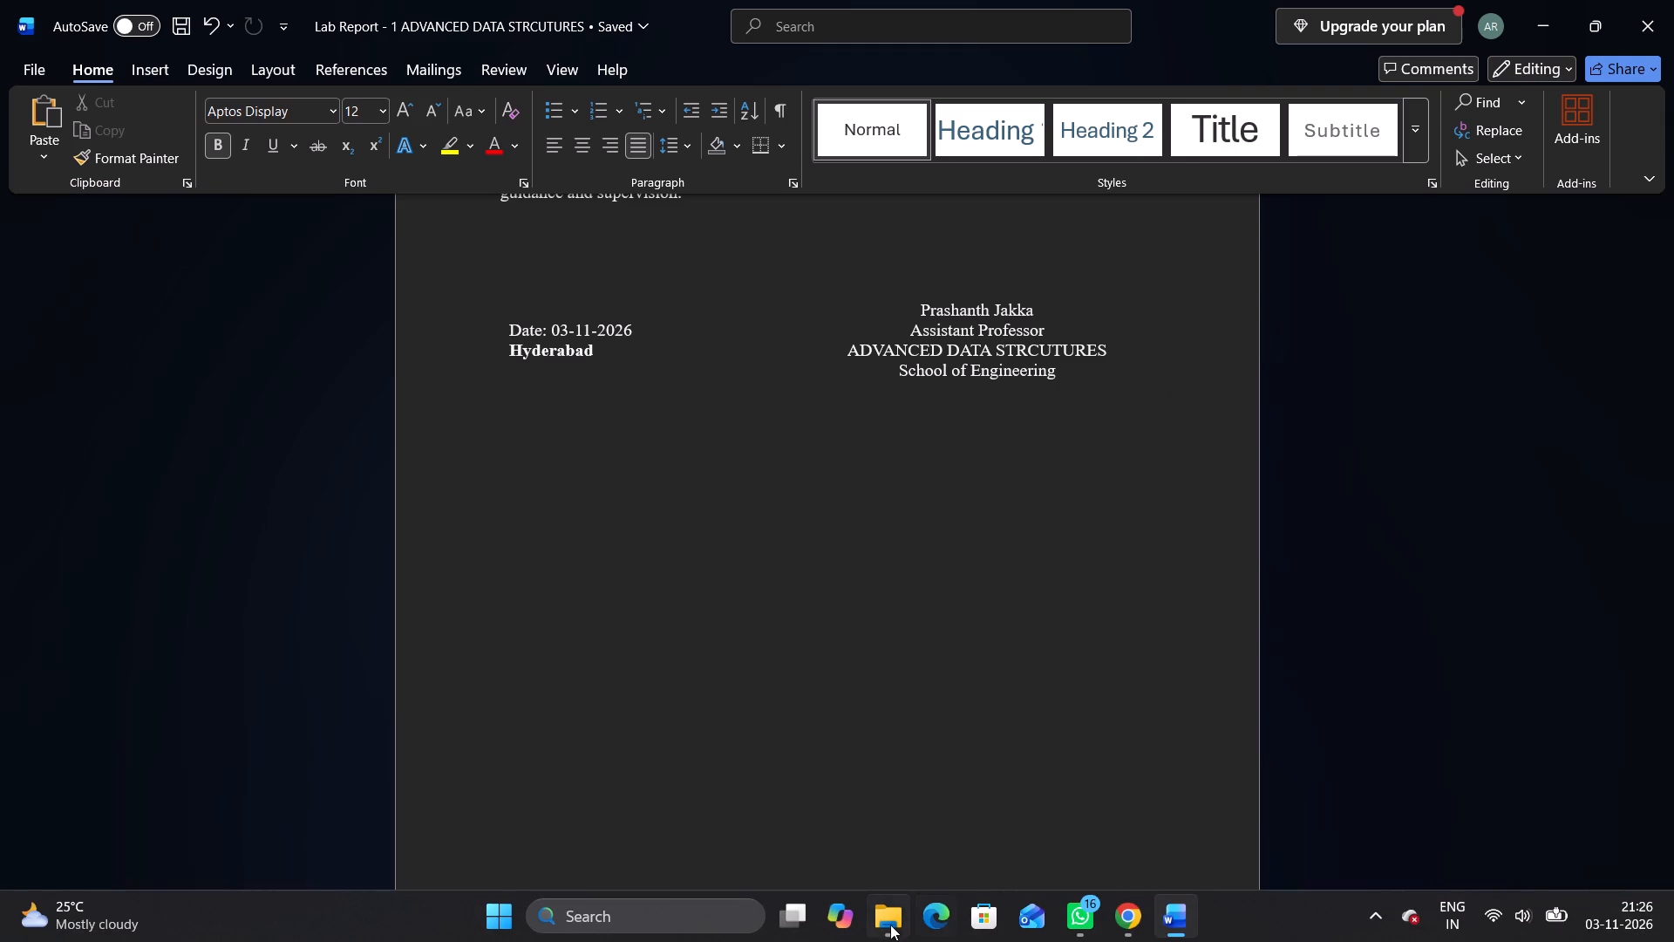
pyautogui.click(881, 925)
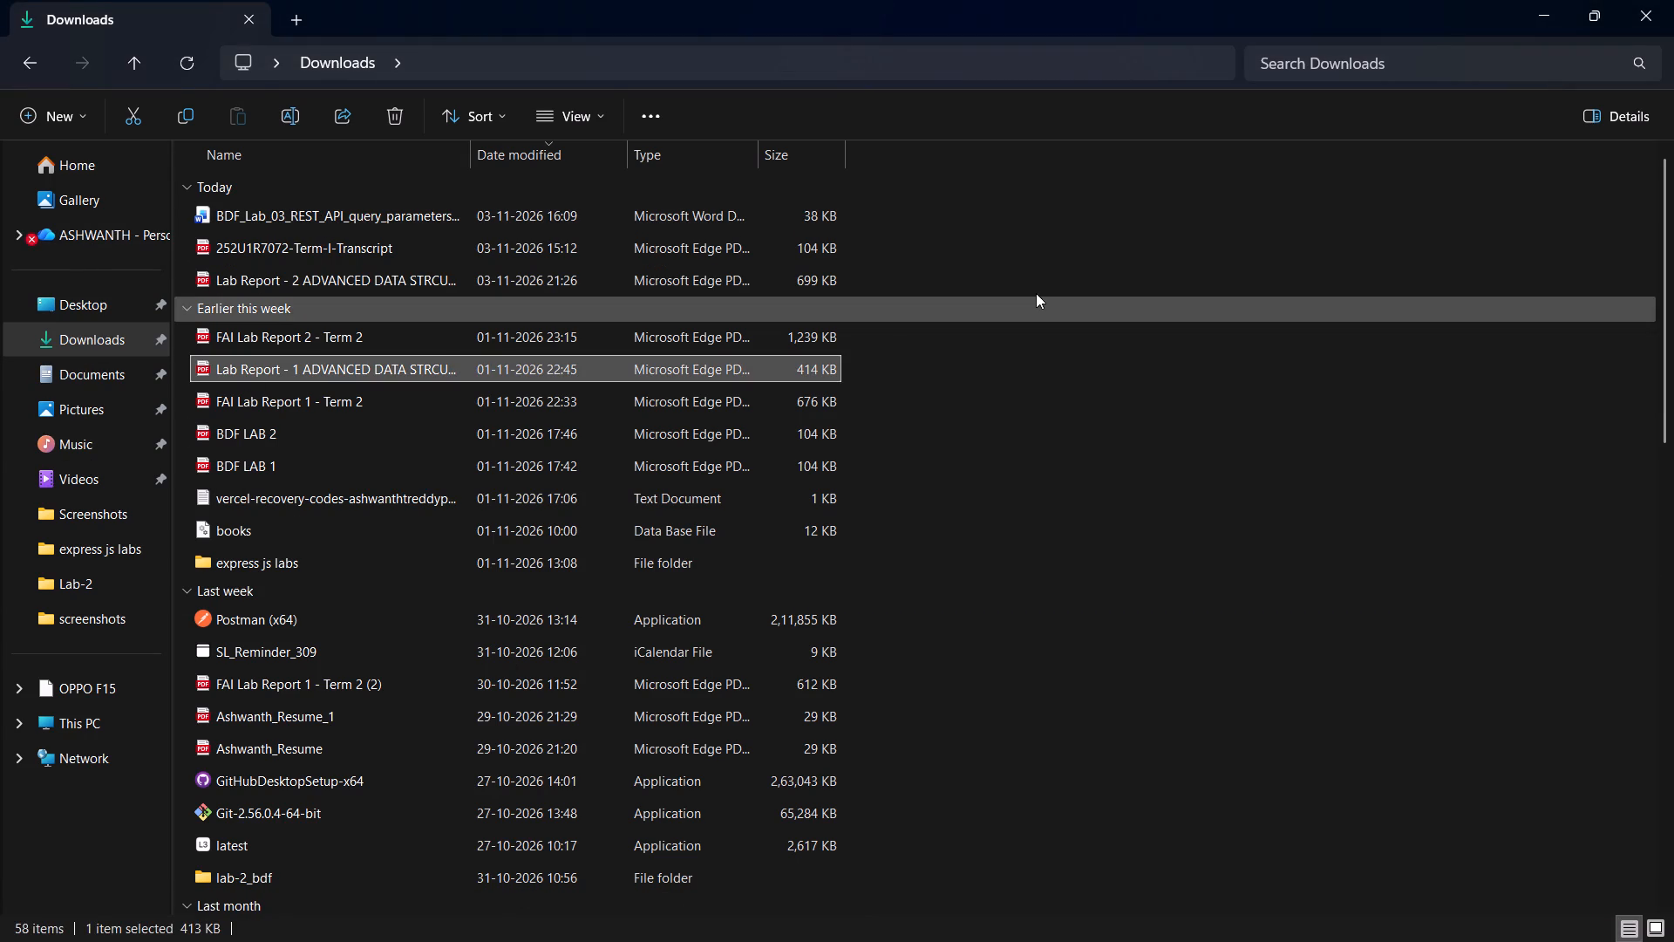
pyautogui.click(1655, 19)
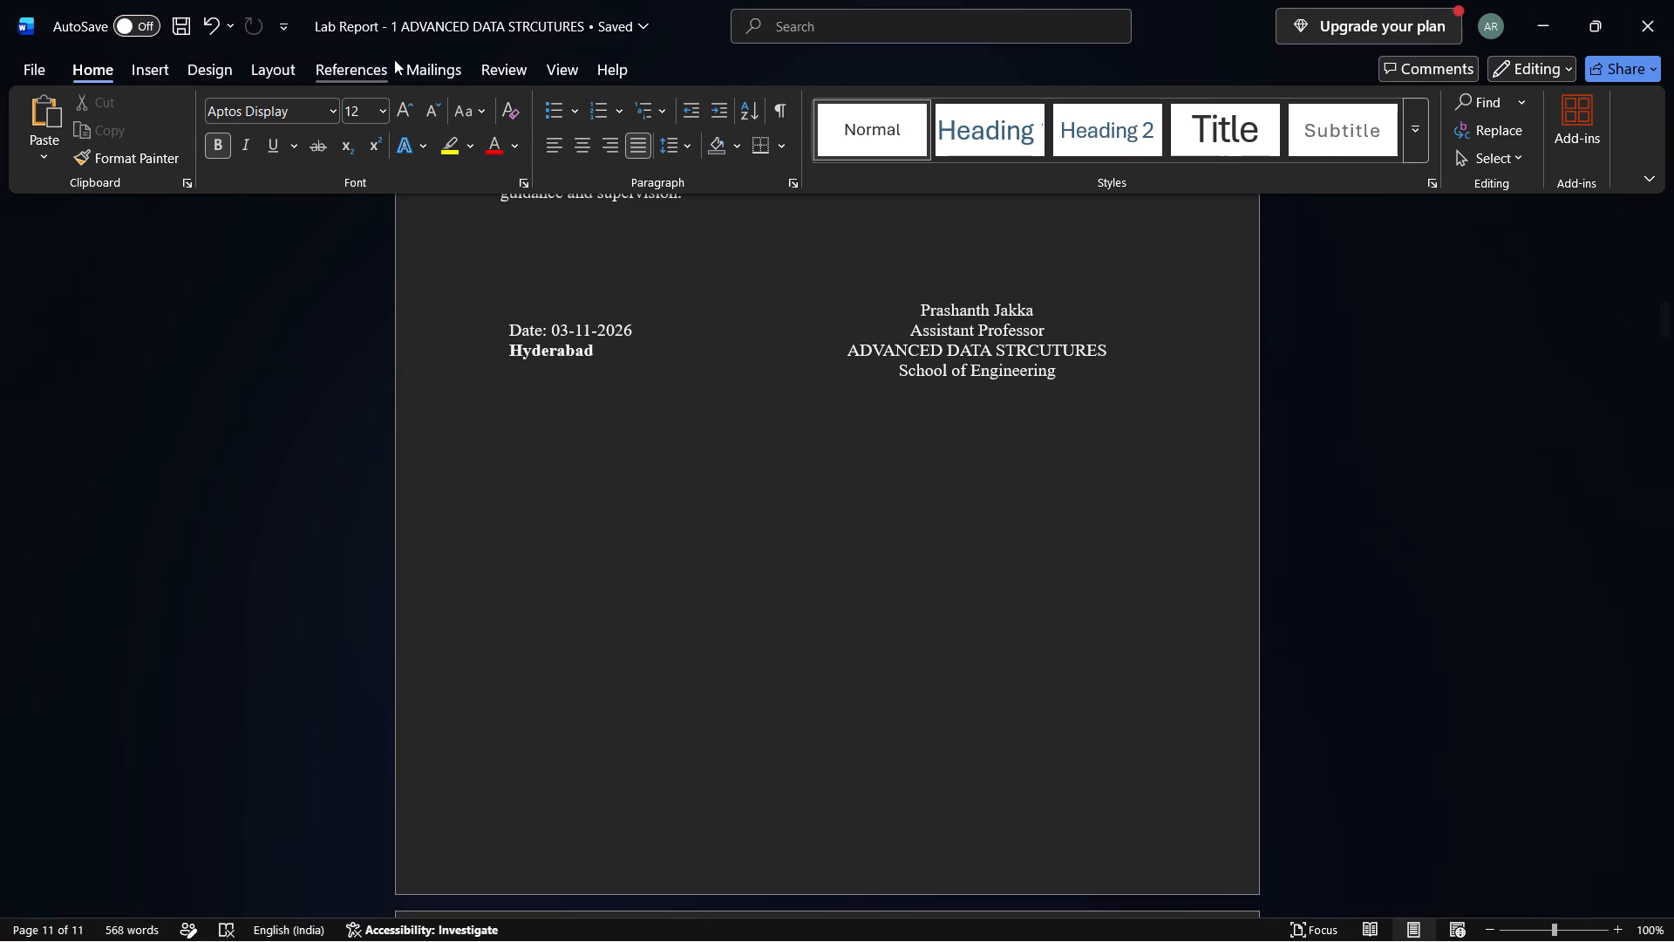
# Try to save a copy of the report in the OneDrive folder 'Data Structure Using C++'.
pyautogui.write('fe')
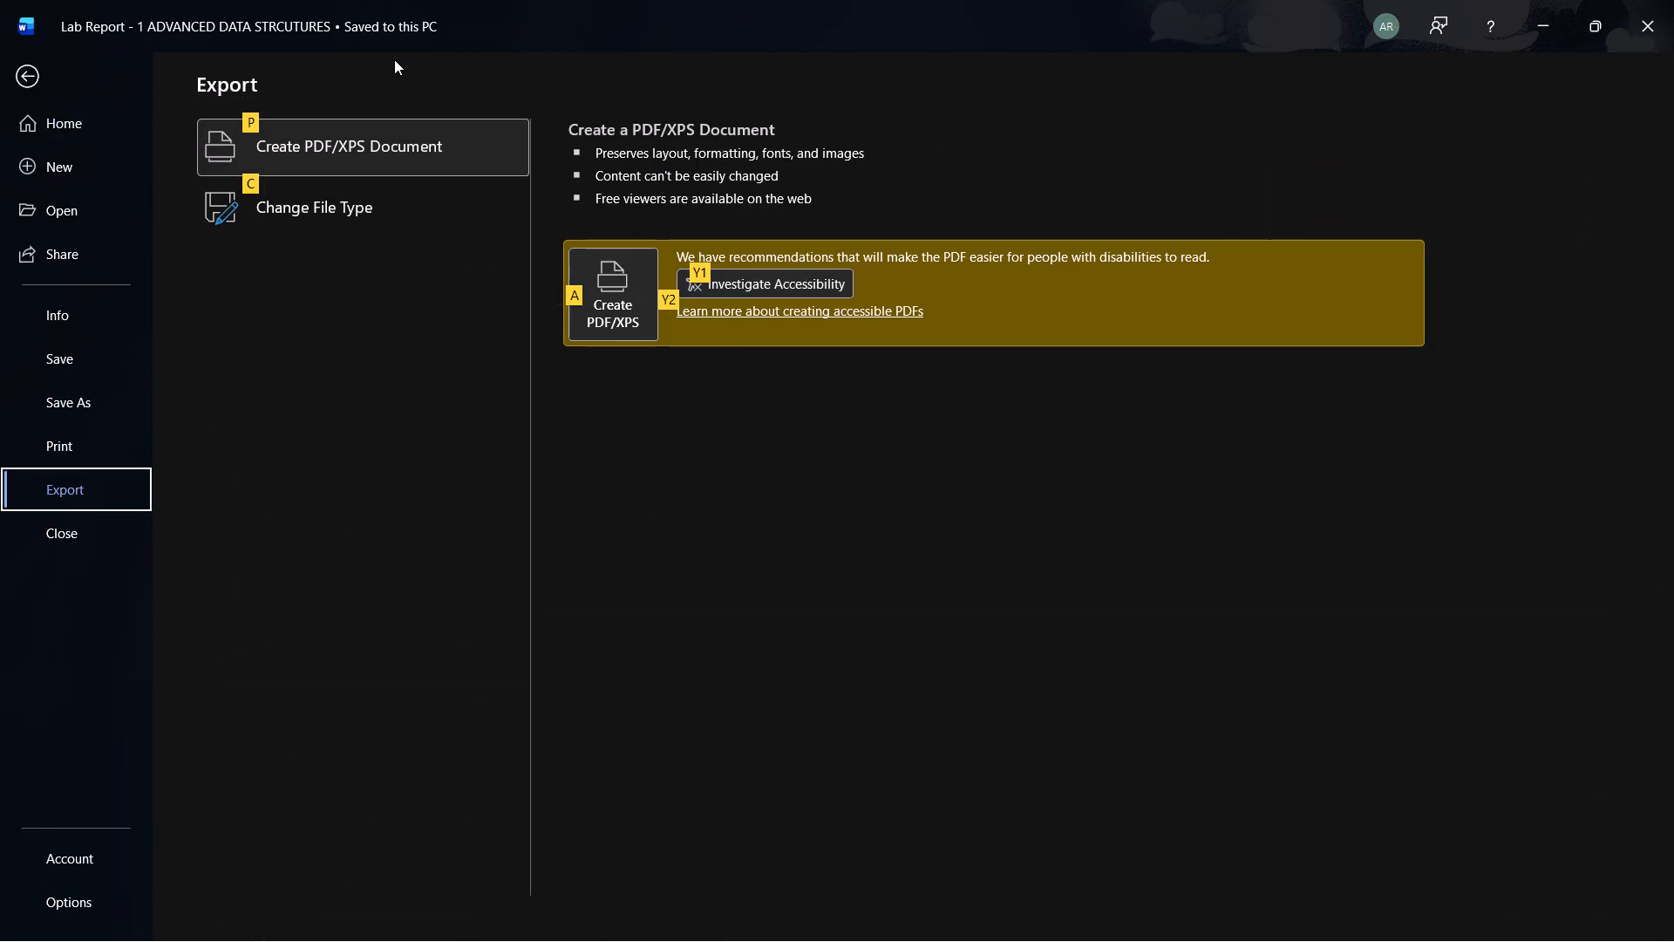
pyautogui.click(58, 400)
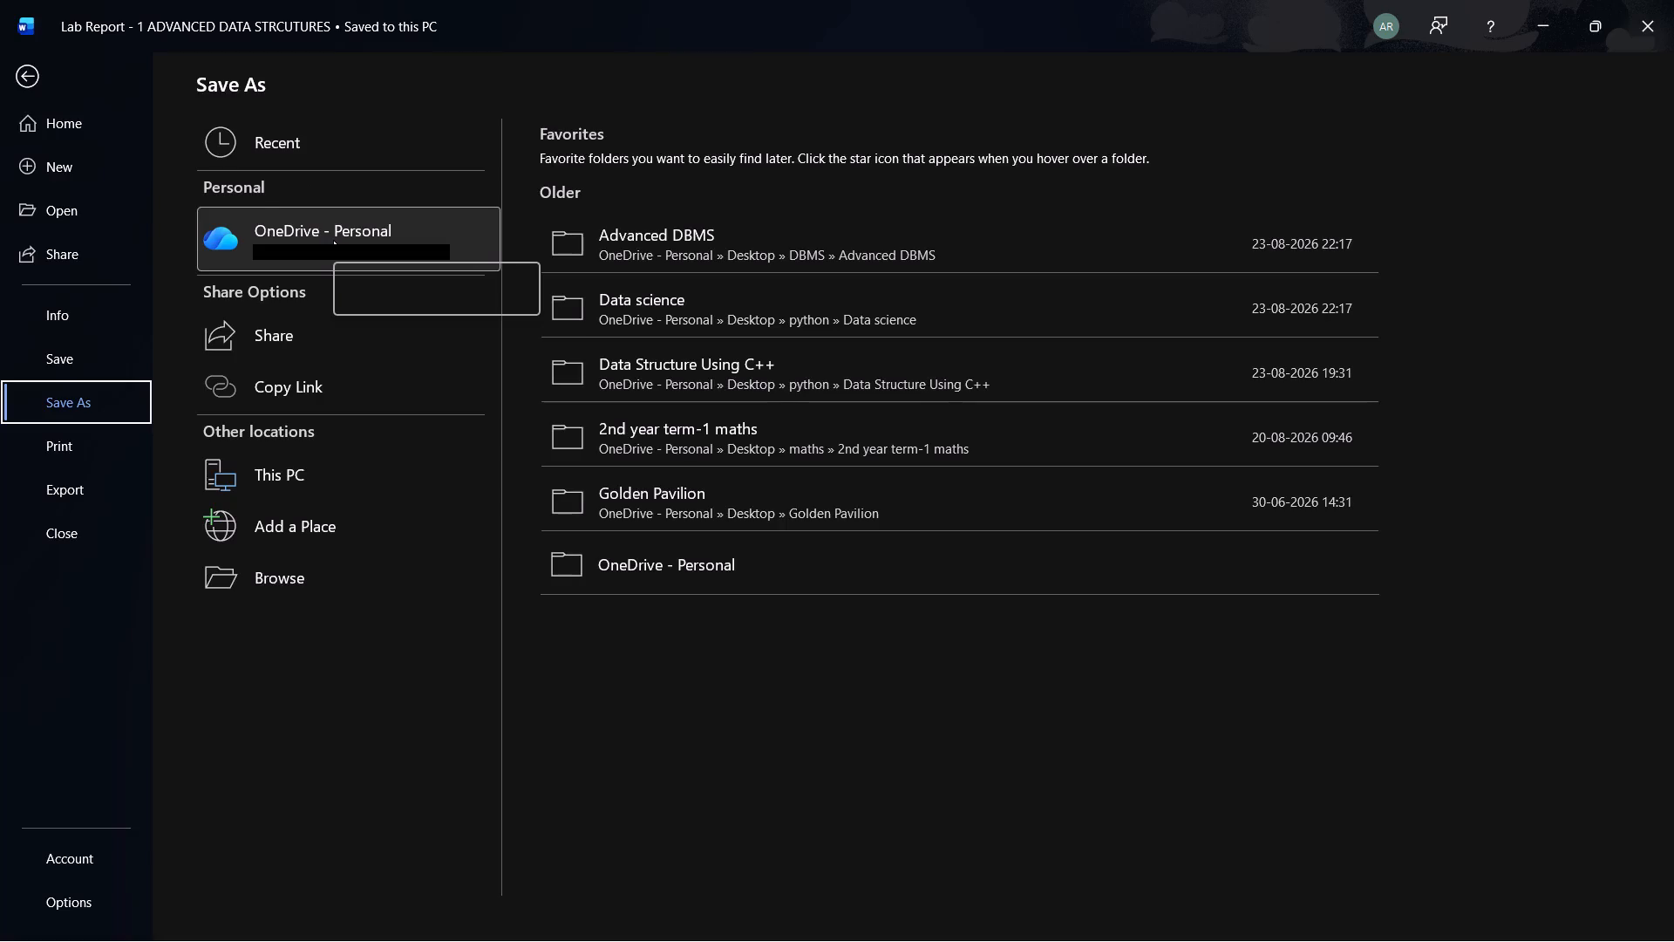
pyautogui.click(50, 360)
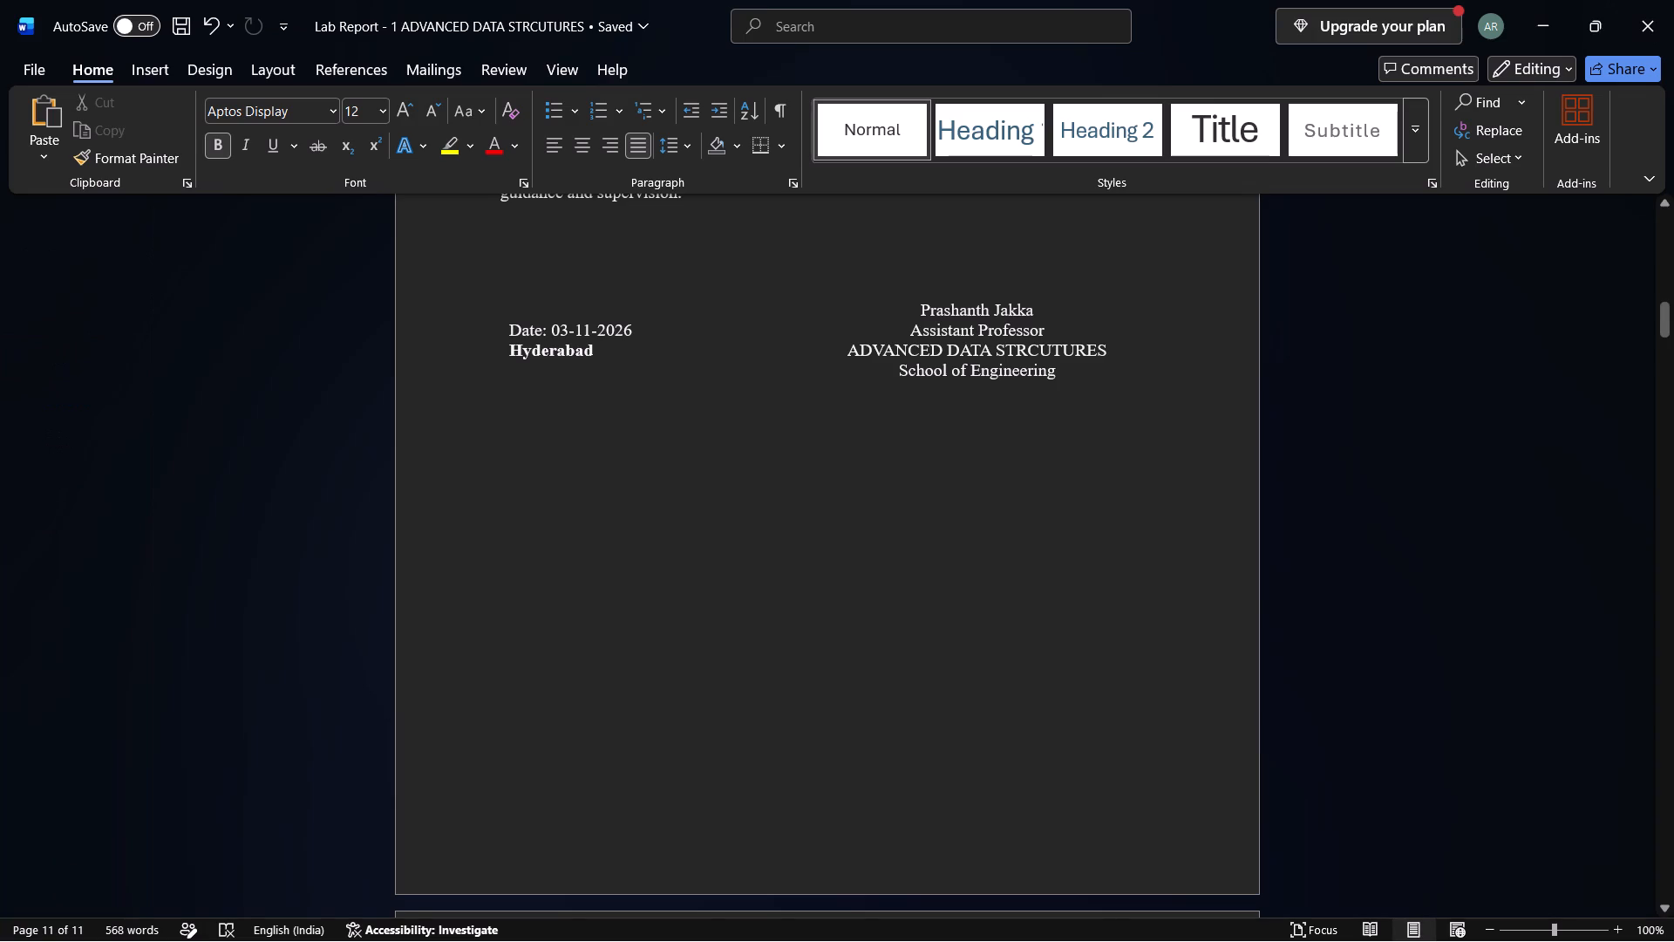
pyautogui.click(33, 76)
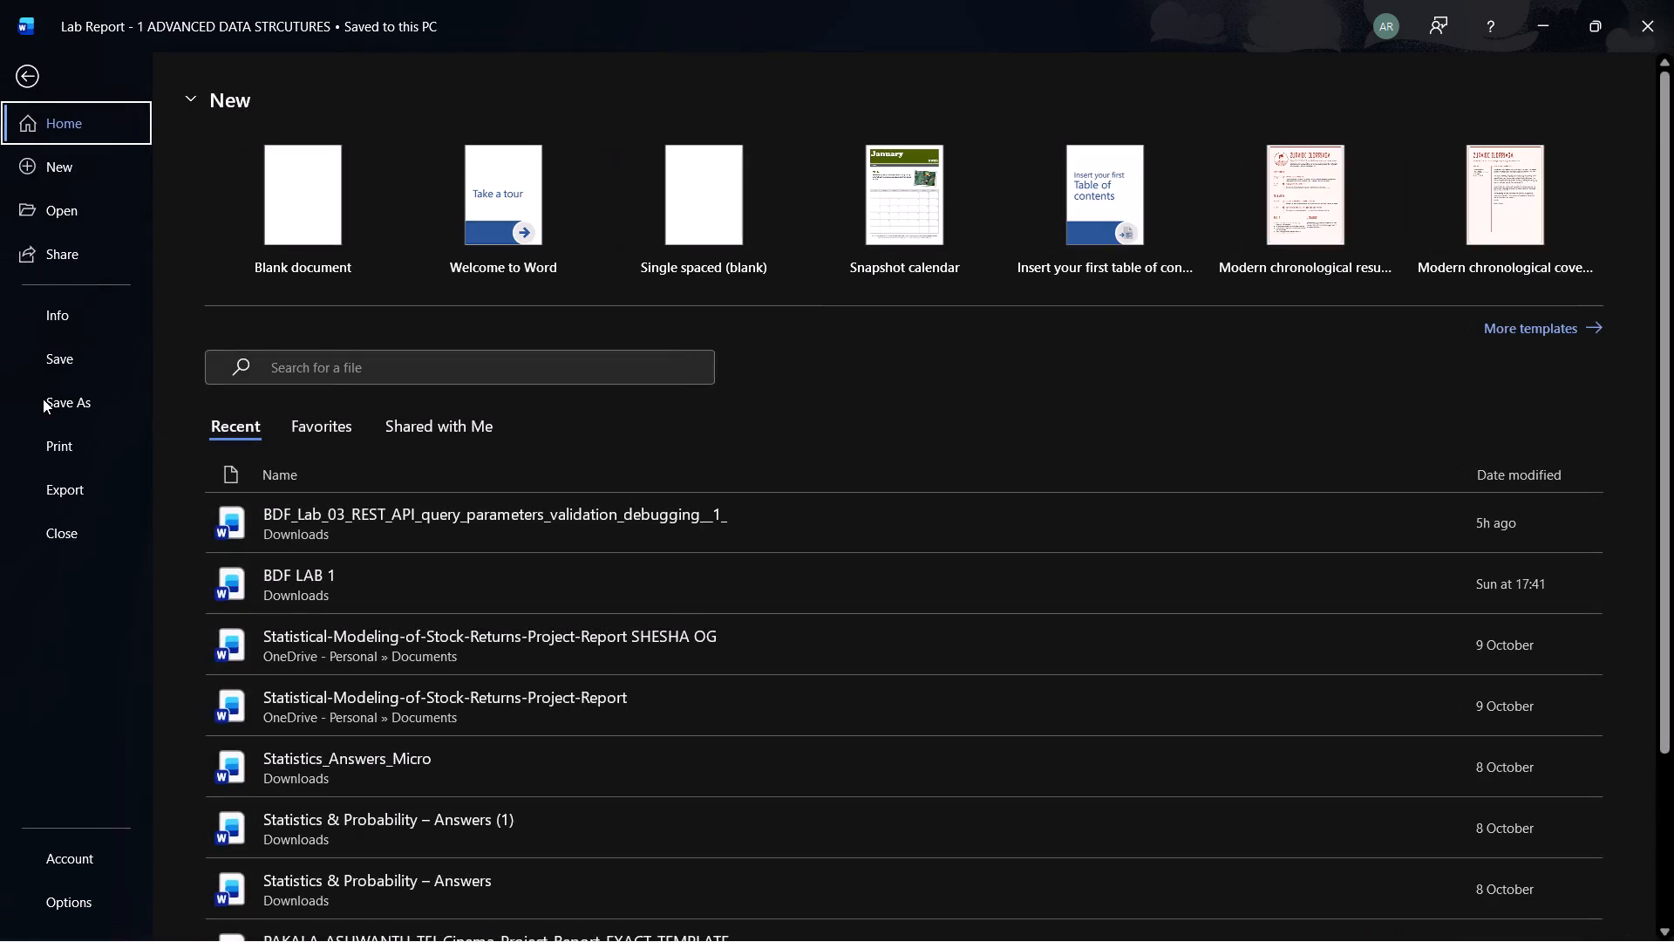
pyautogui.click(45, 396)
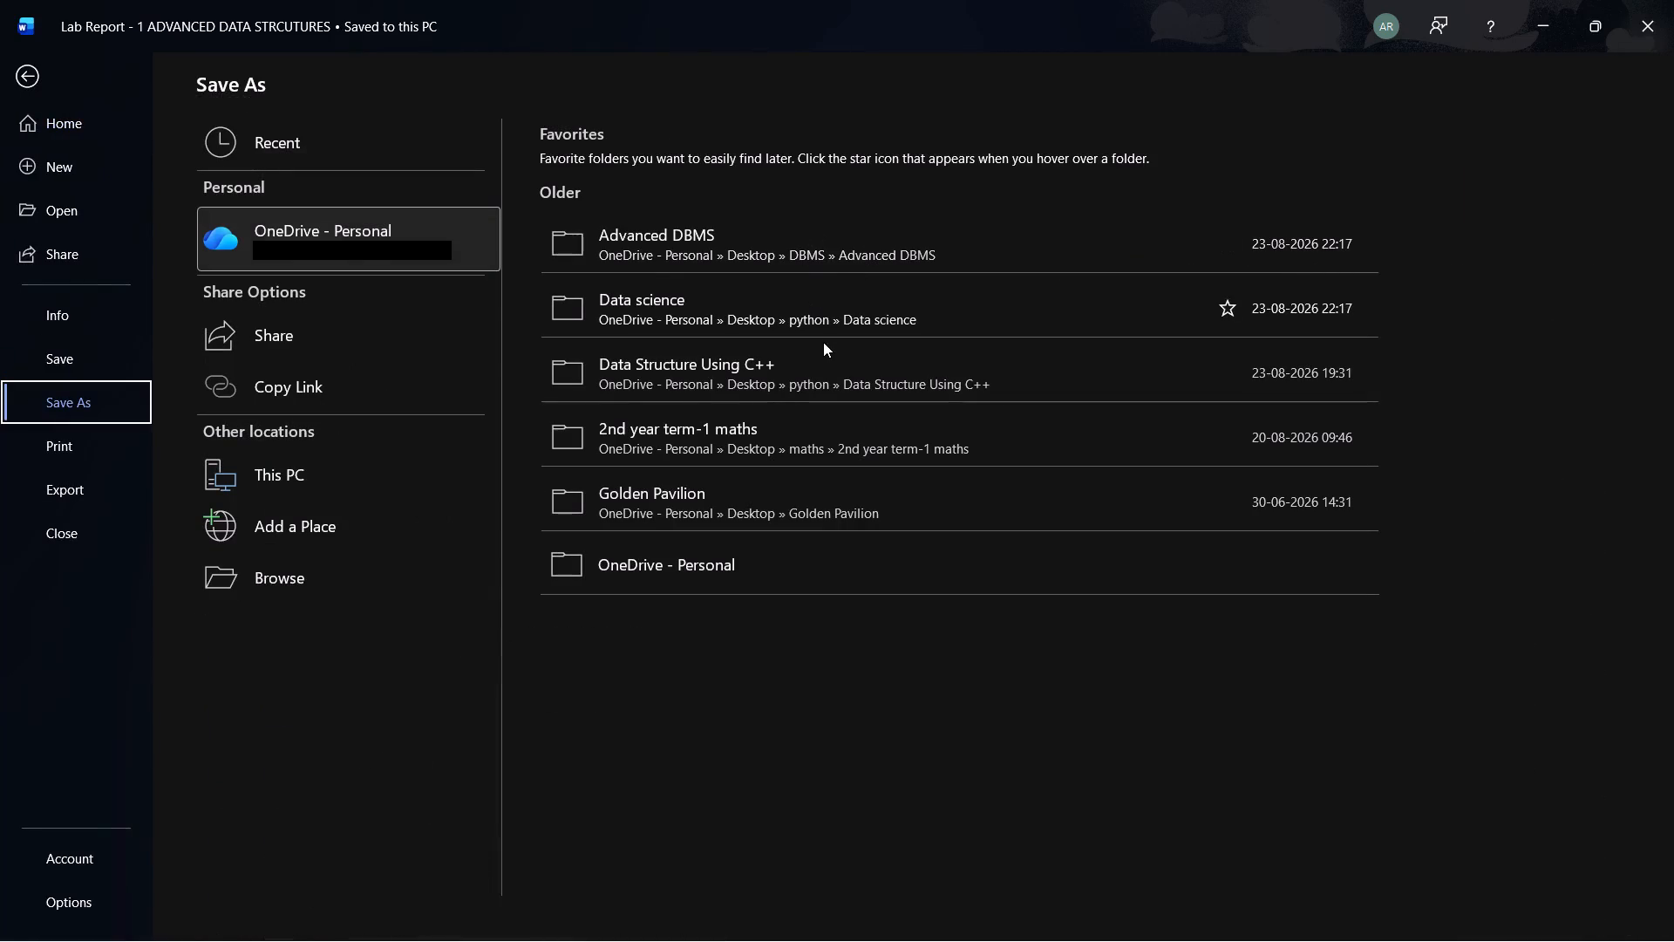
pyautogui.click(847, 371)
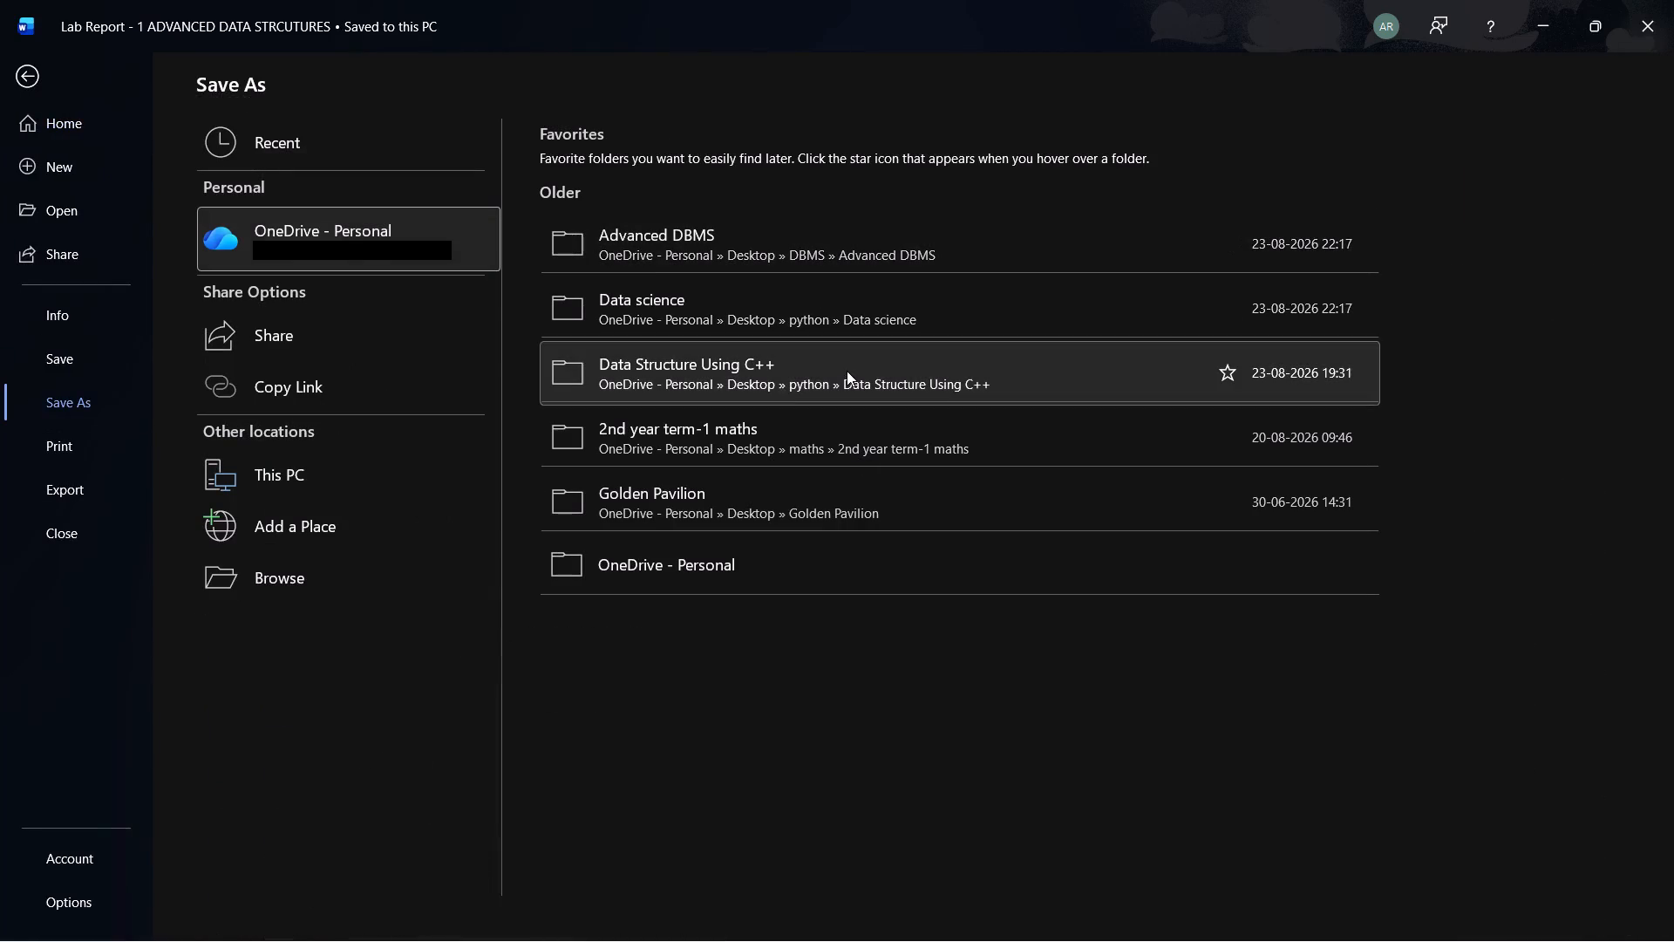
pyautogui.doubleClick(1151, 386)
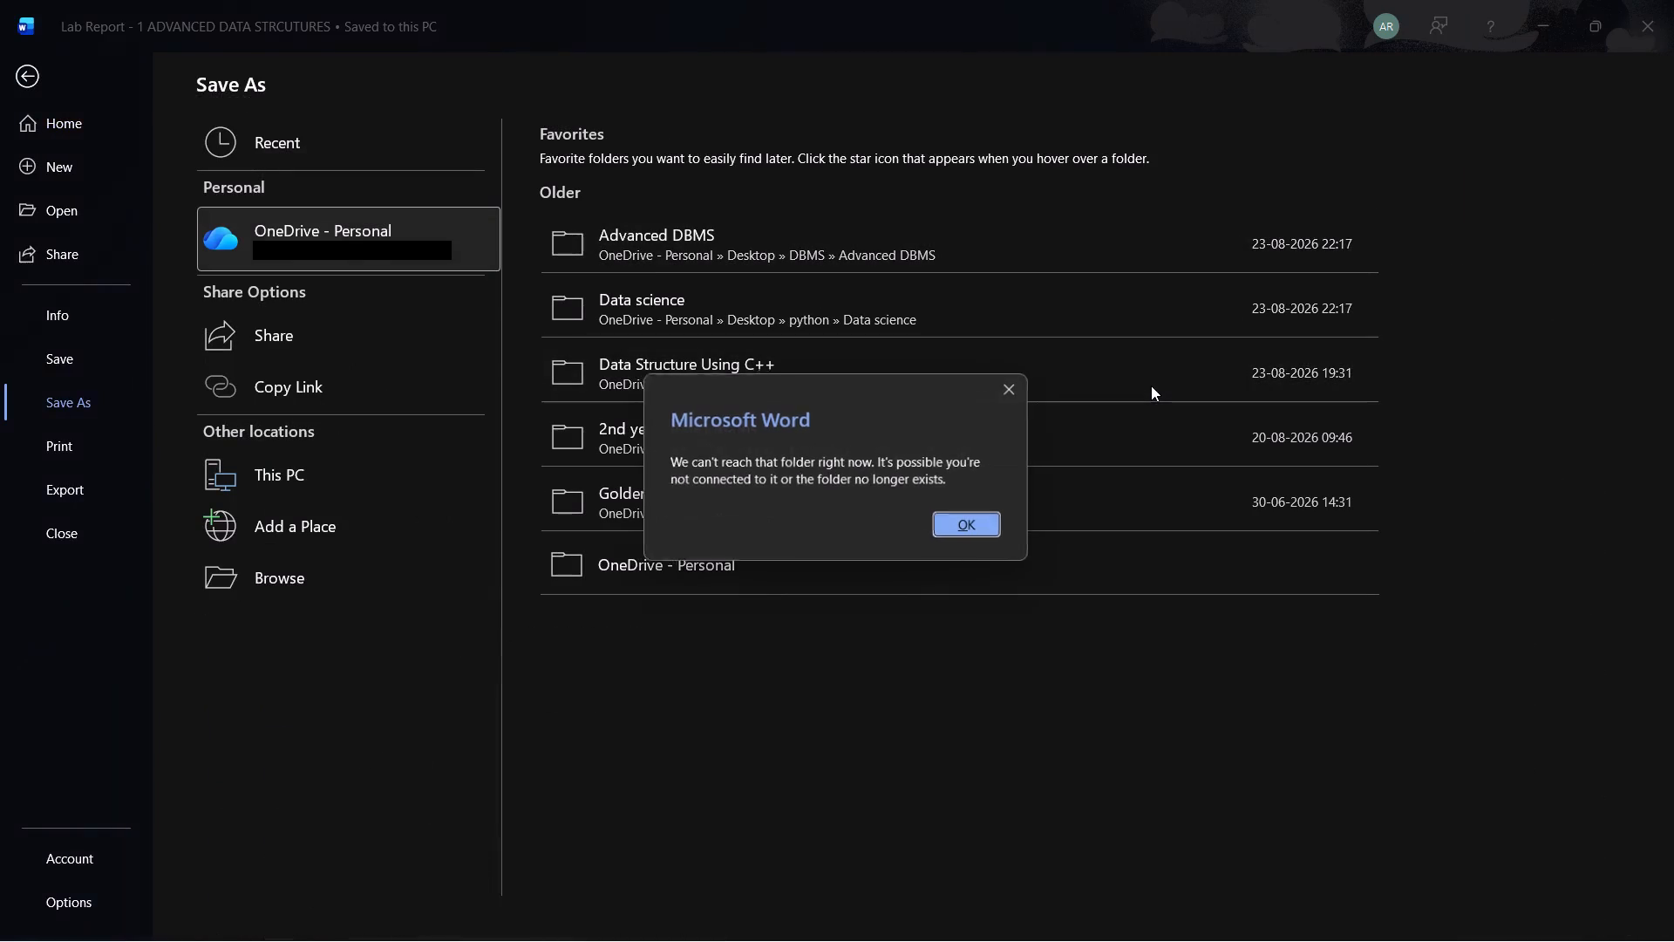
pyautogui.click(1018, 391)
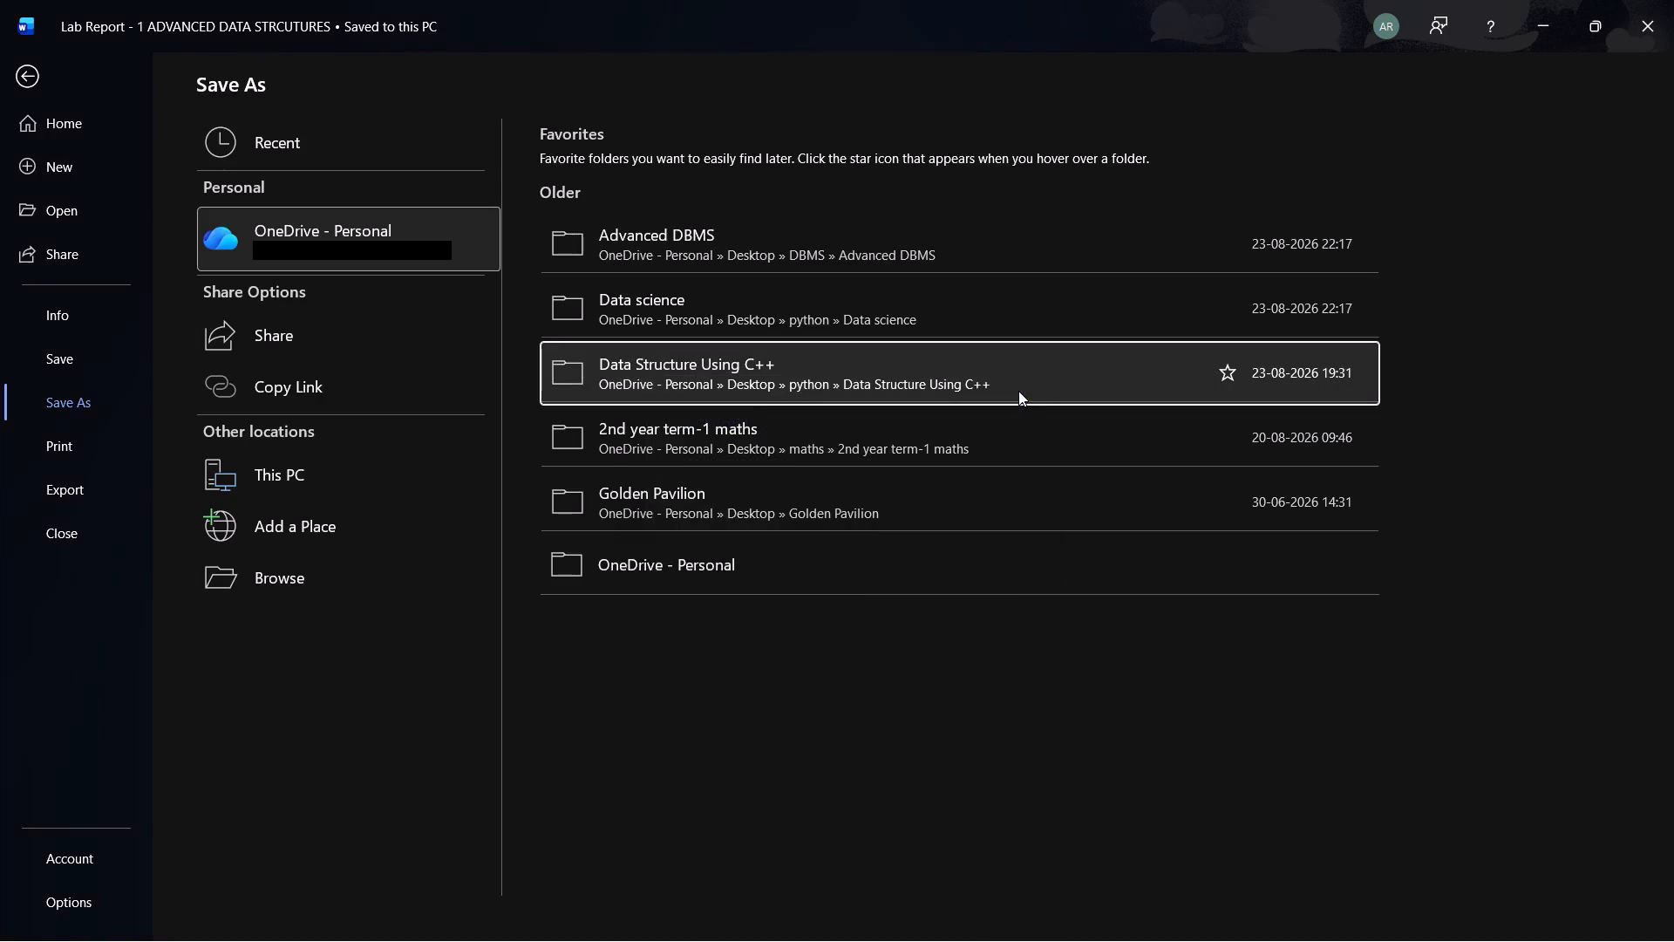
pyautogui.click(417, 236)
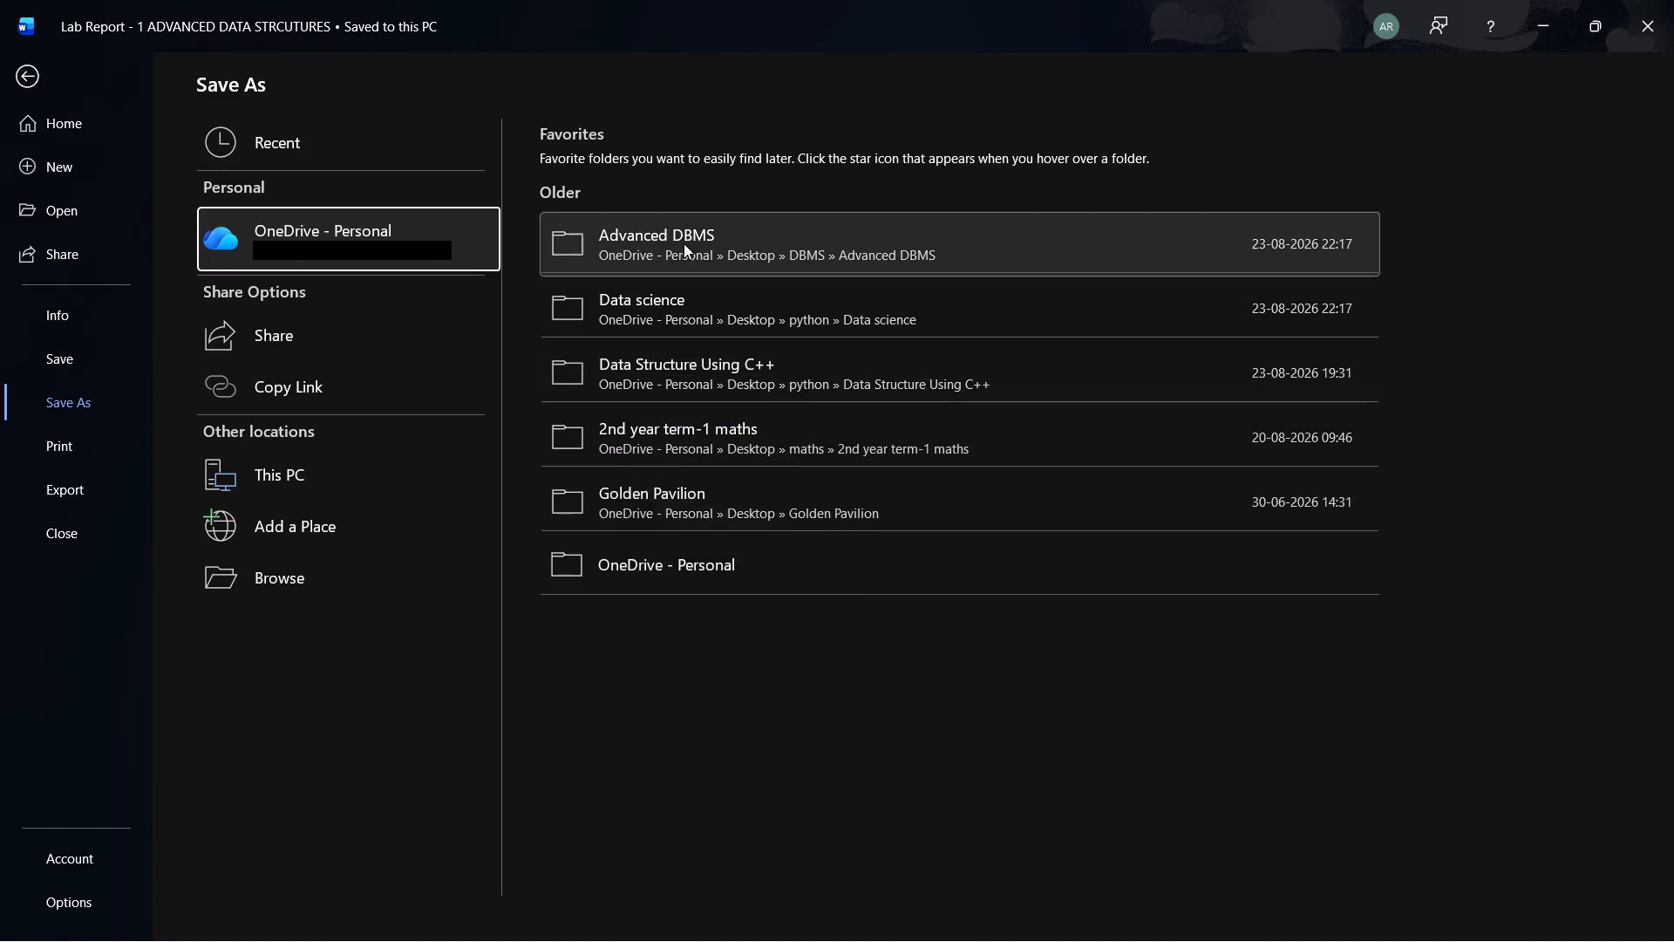
# Save the report as a Word Document in Downloads, named 'Lab Report - 1 ADVANCED DATA STRCUTURES', and close it.
pyautogui.click(293, 130)
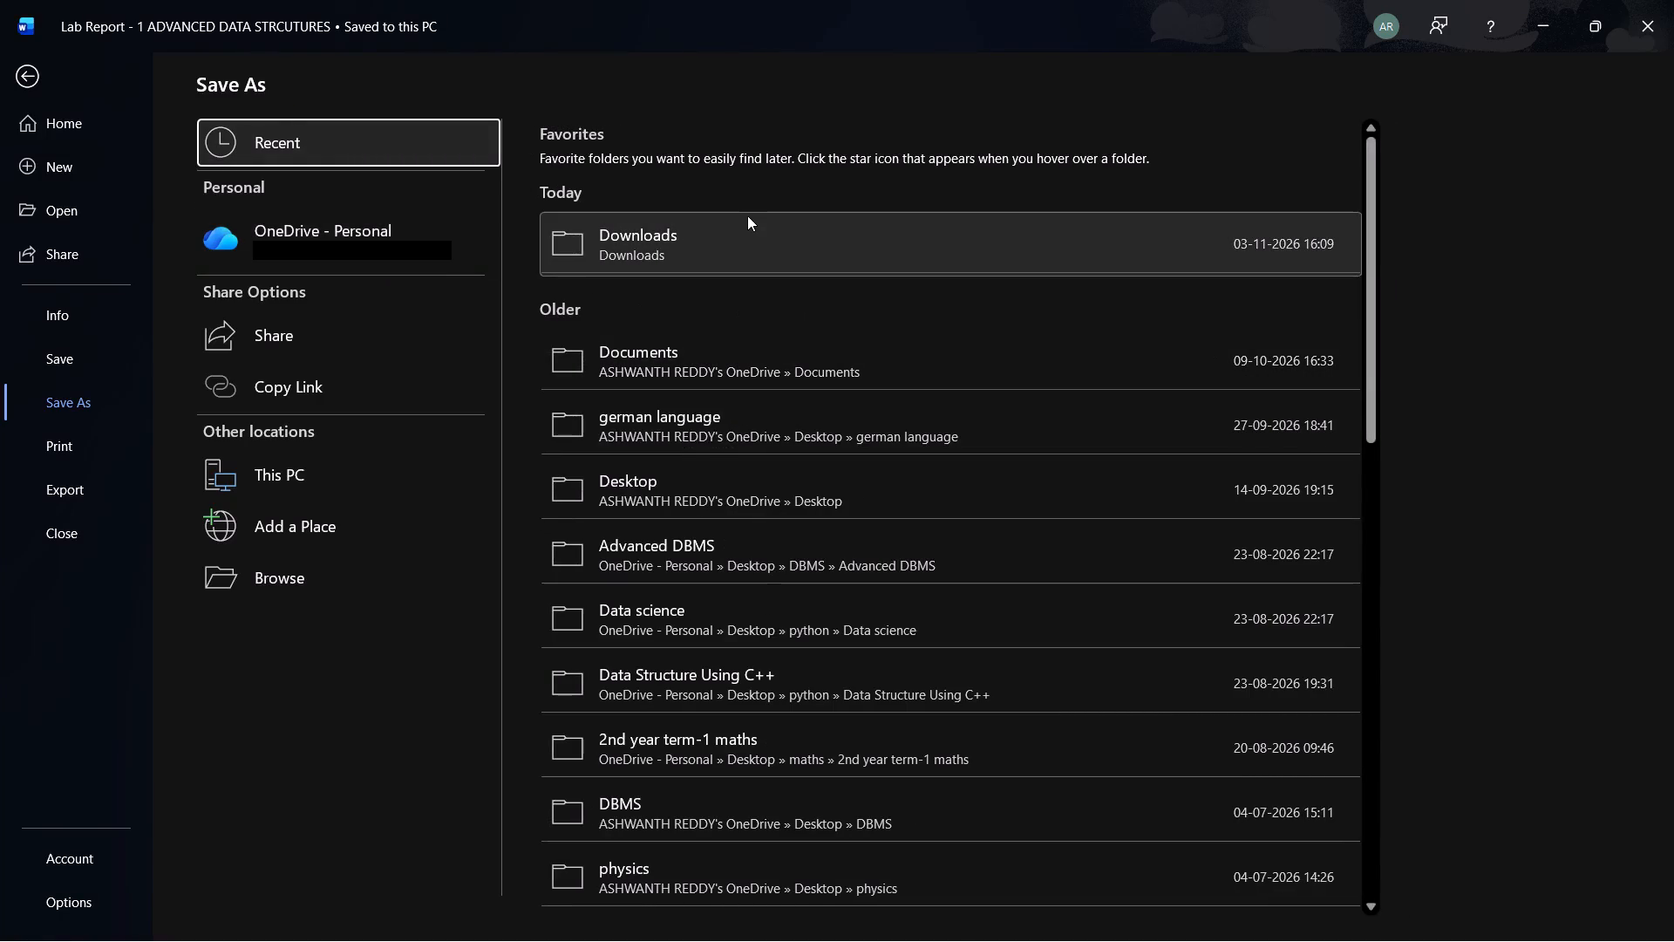
pyautogui.click(747, 215)
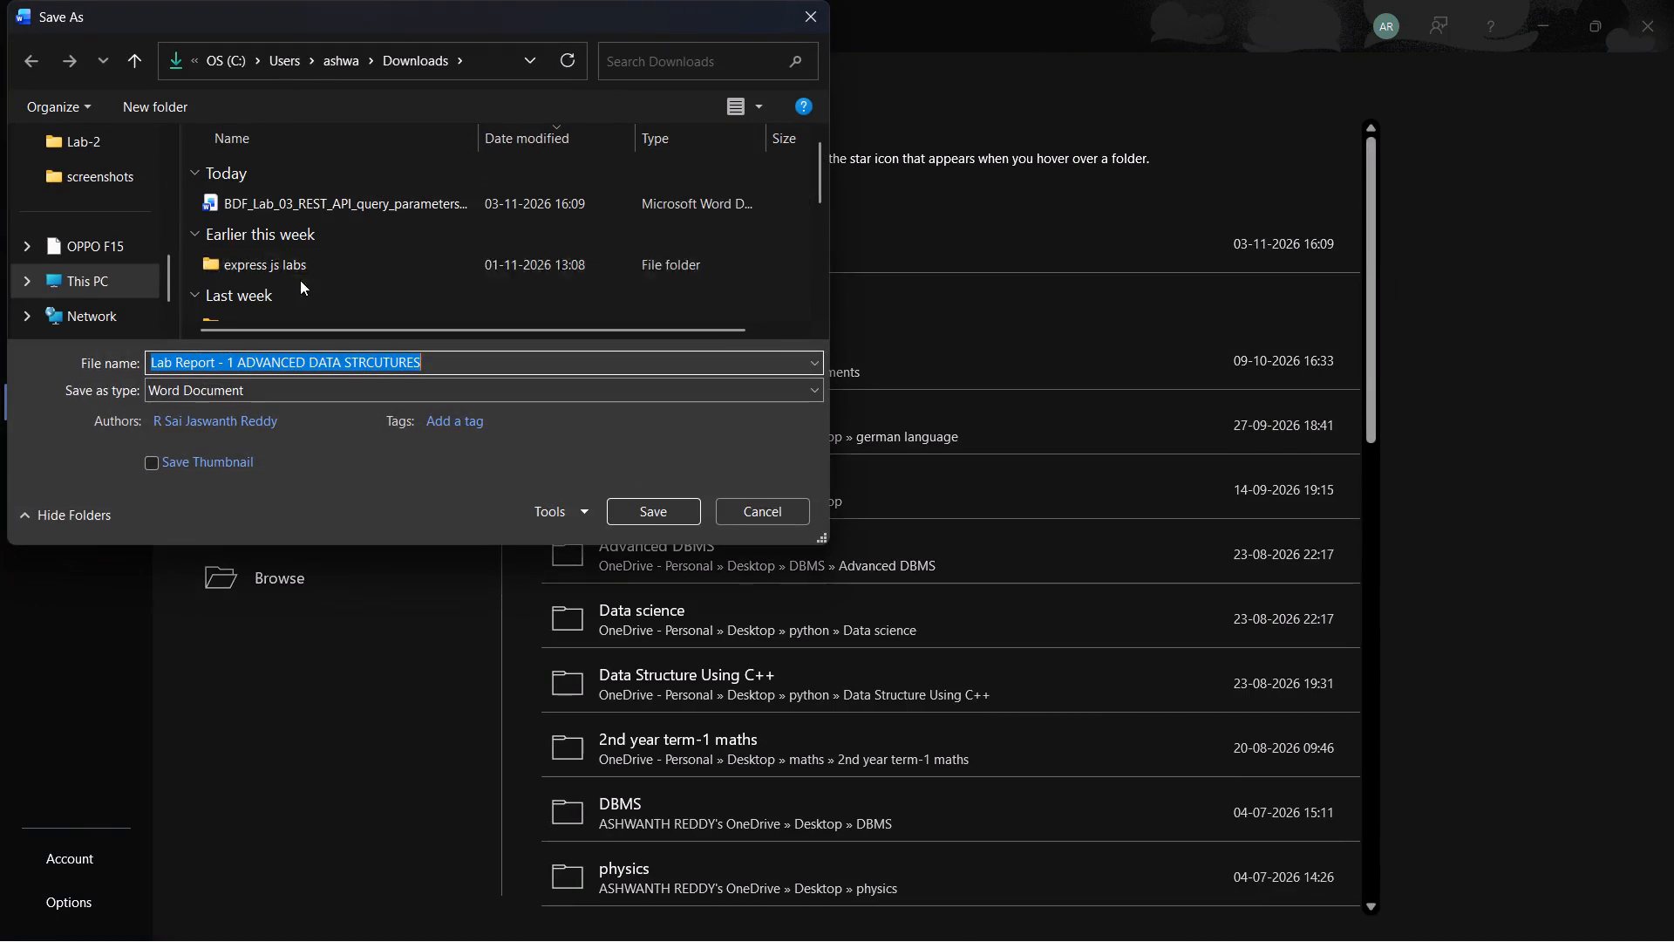
pyautogui.click(630, 505)
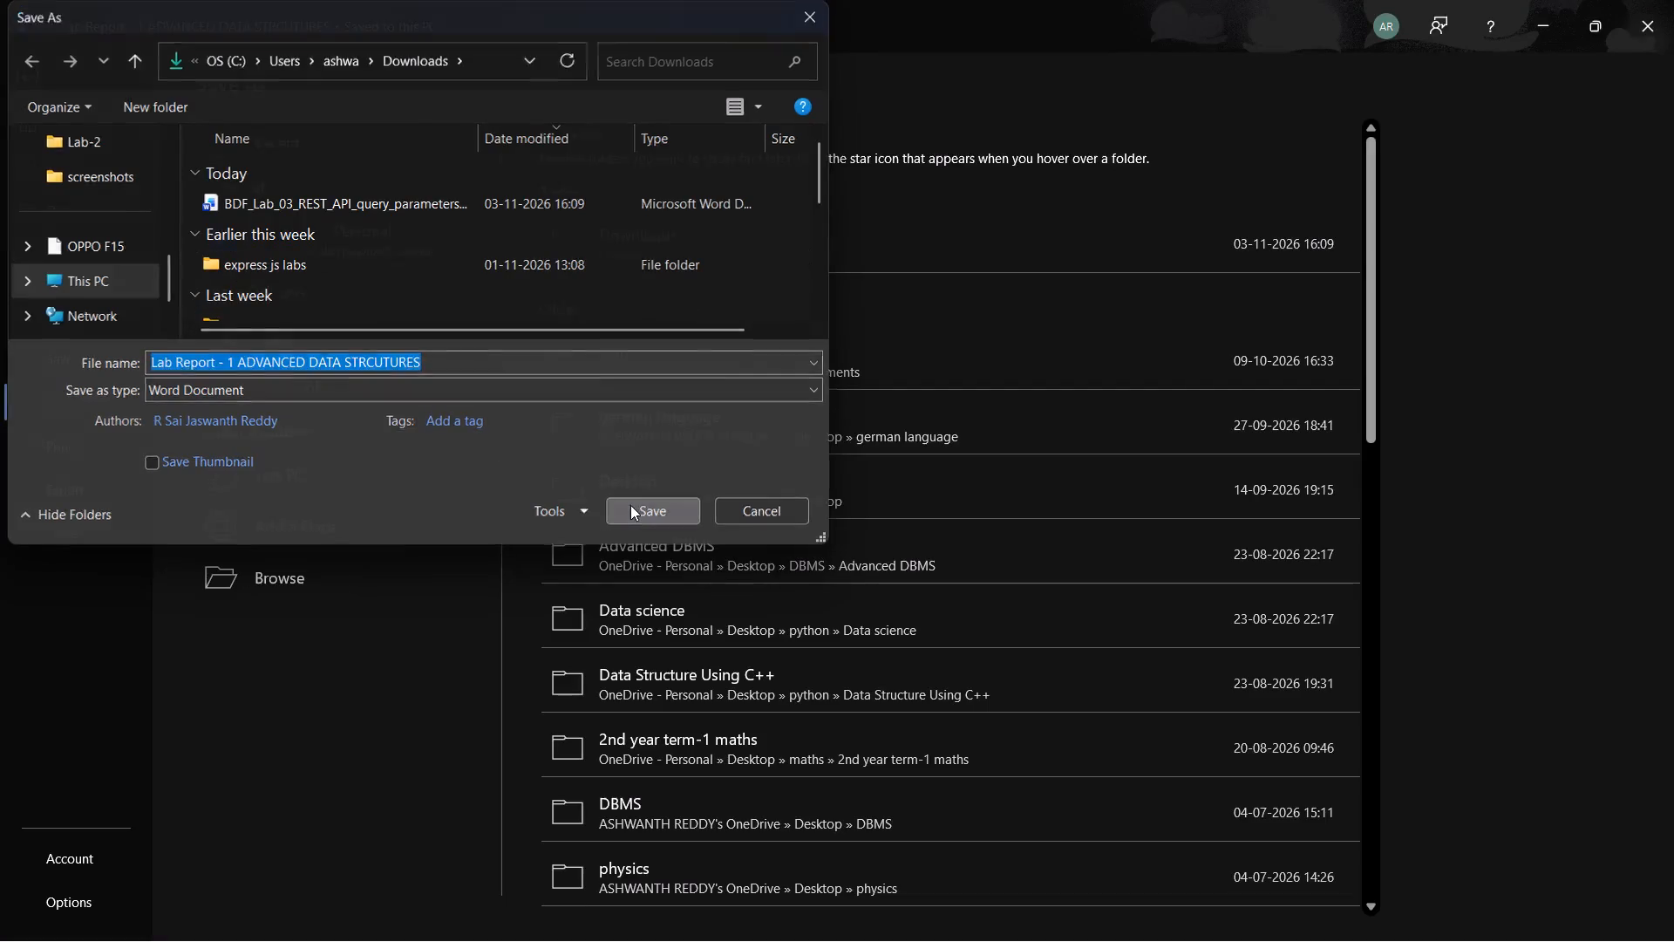
pyautogui.click(1668, 0)
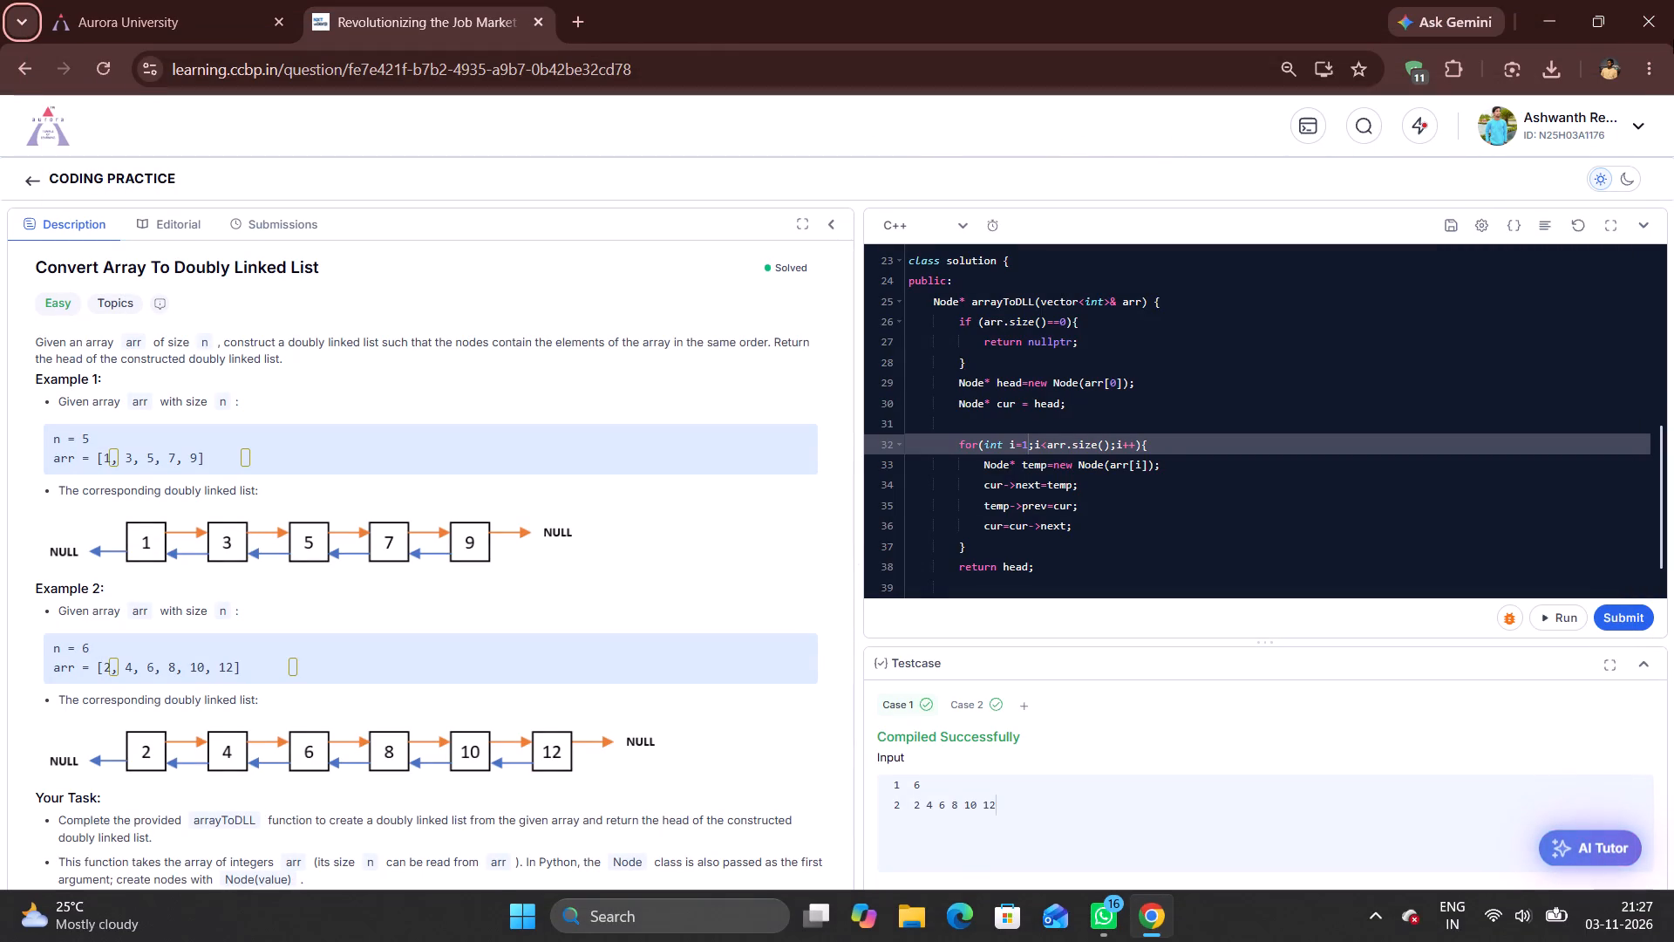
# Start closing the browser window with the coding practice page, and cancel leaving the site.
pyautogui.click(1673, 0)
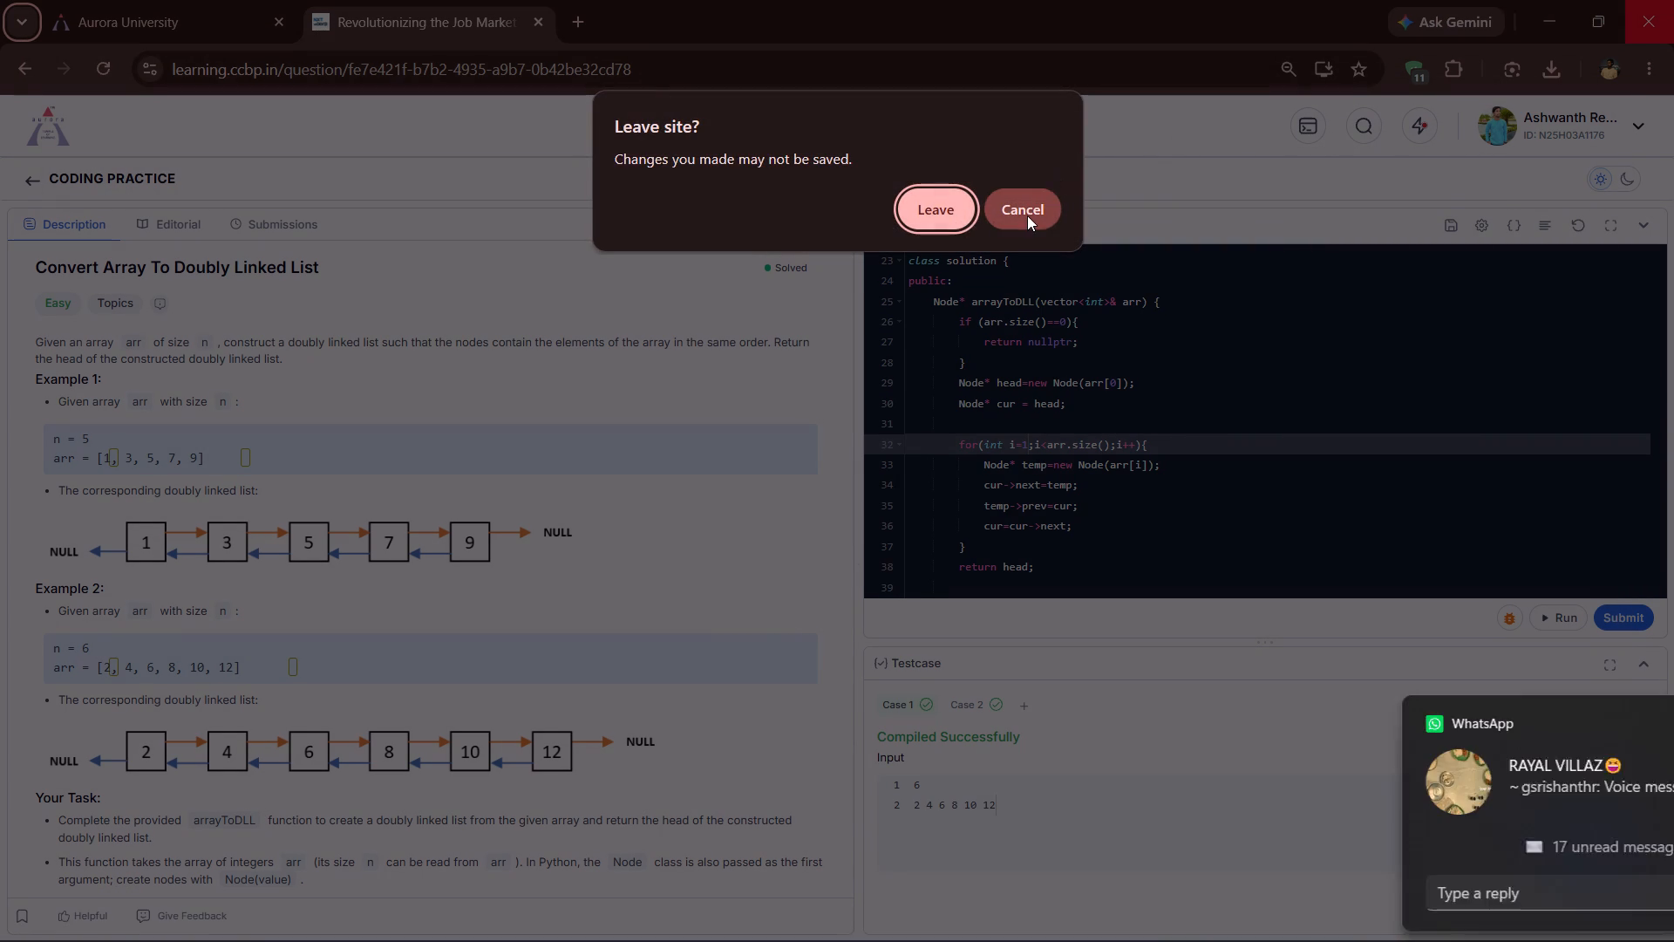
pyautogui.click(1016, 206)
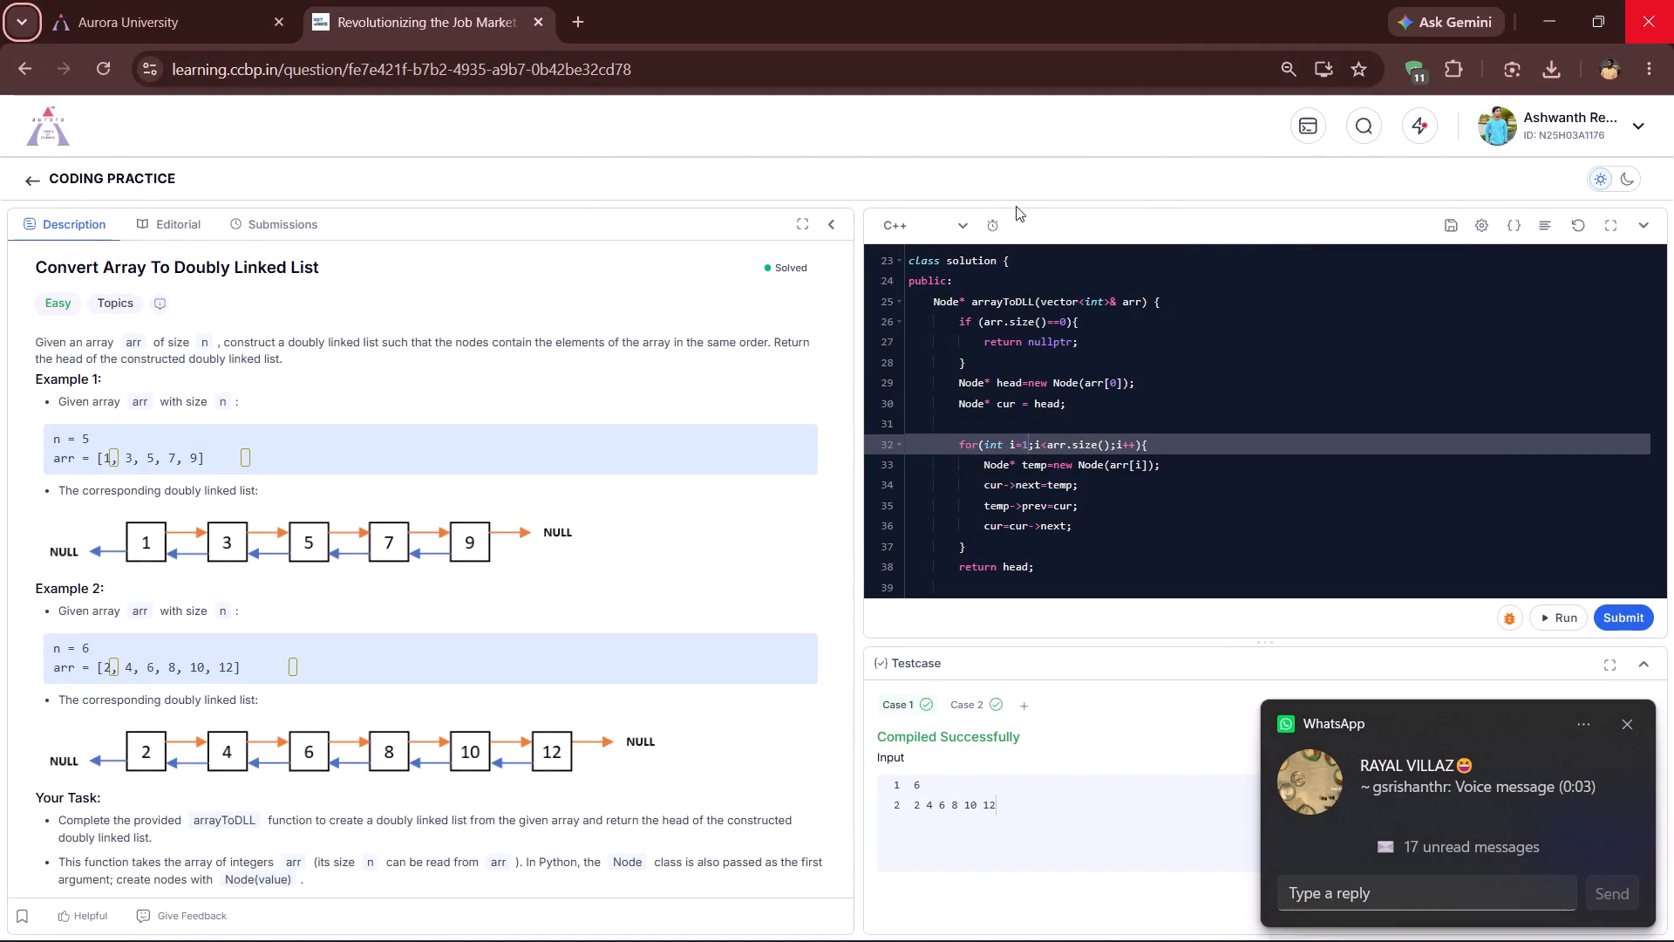
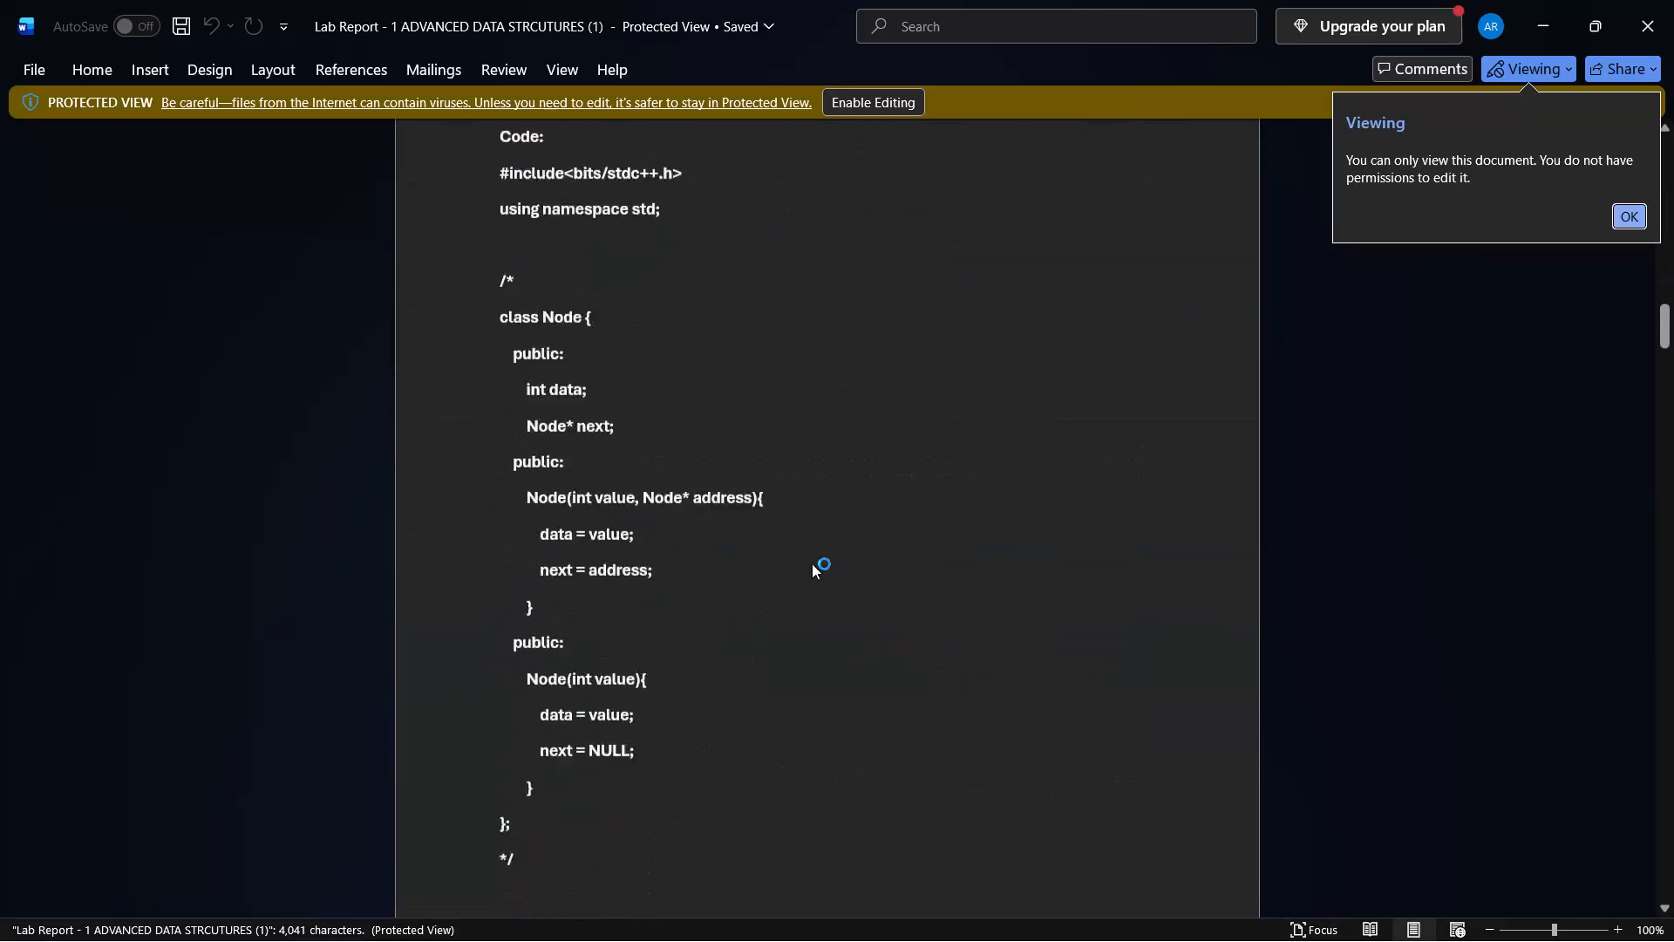
# Look through the code and screenshots in the protected copy of the Lab Report - 1 document down to its last page.
pyautogui.scroll(1, 812, 563)
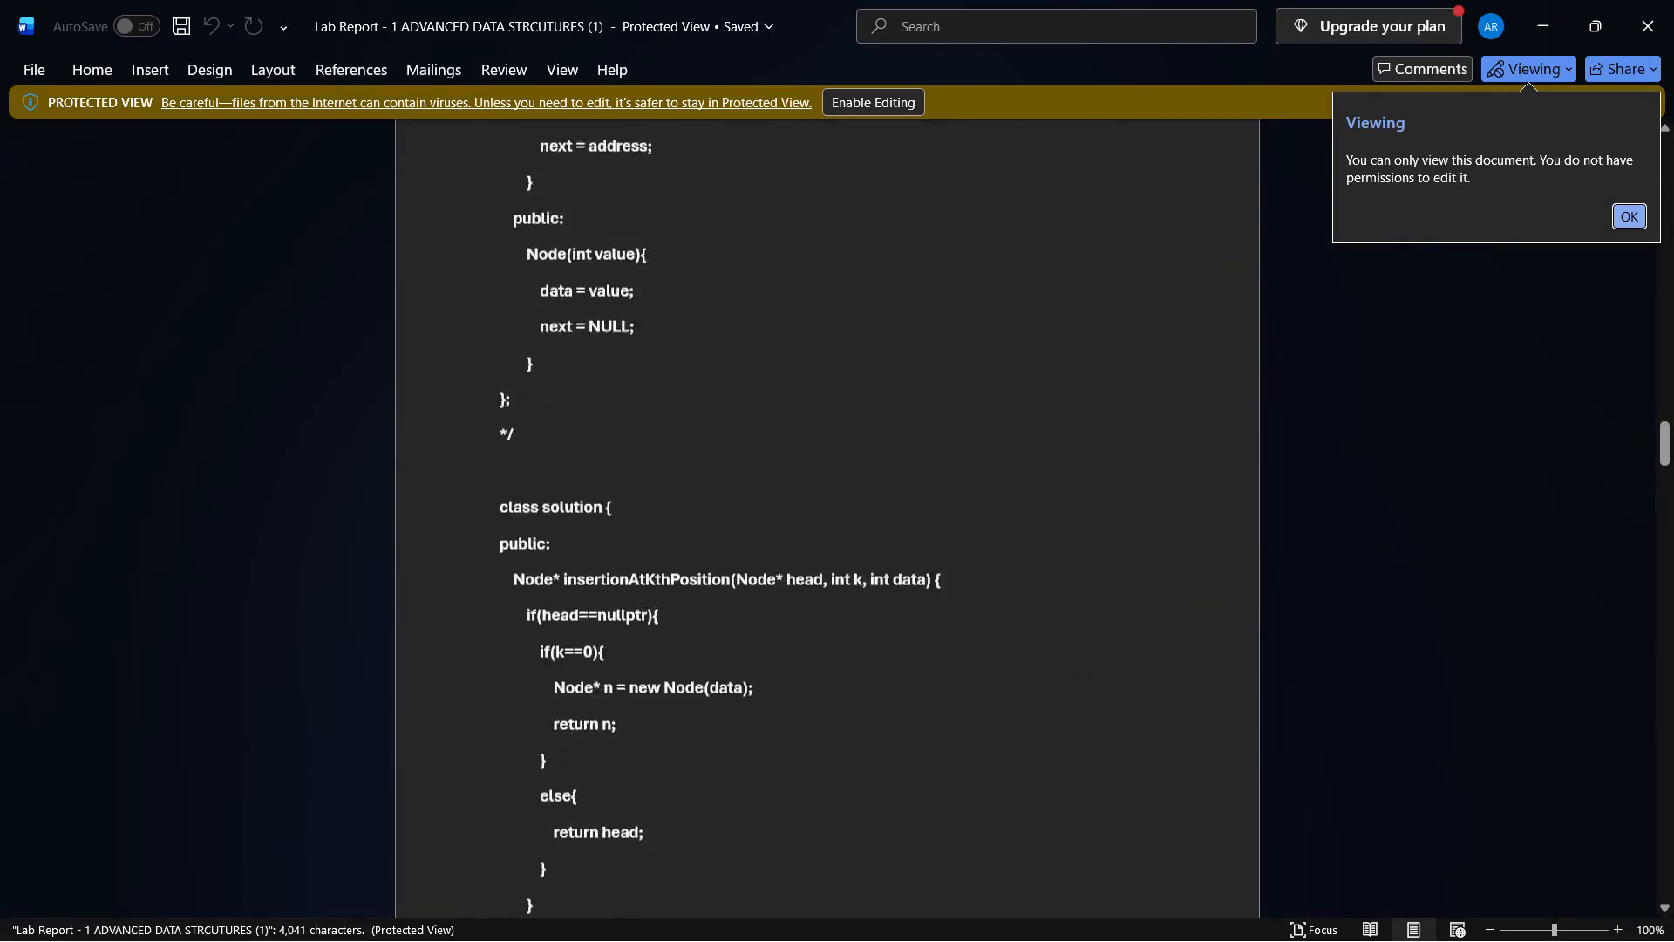
pyautogui.scroll(3, 812, 563)
pyautogui.scroll(-12, 812, 563)
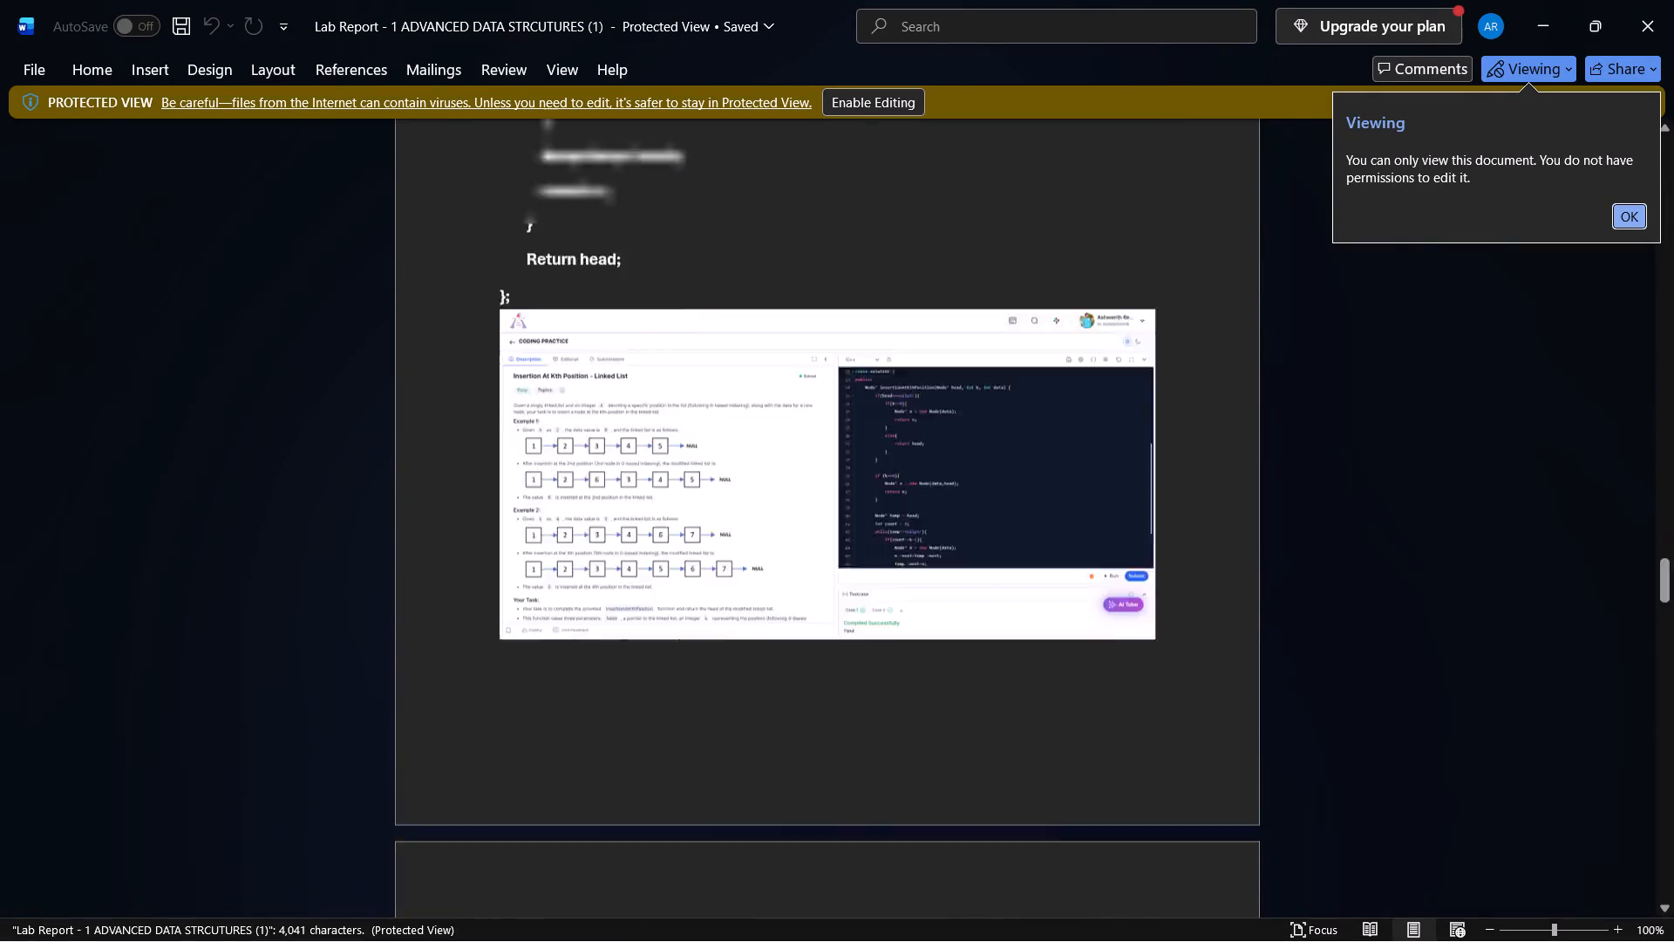
pyautogui.scroll(-11, 812, 563)
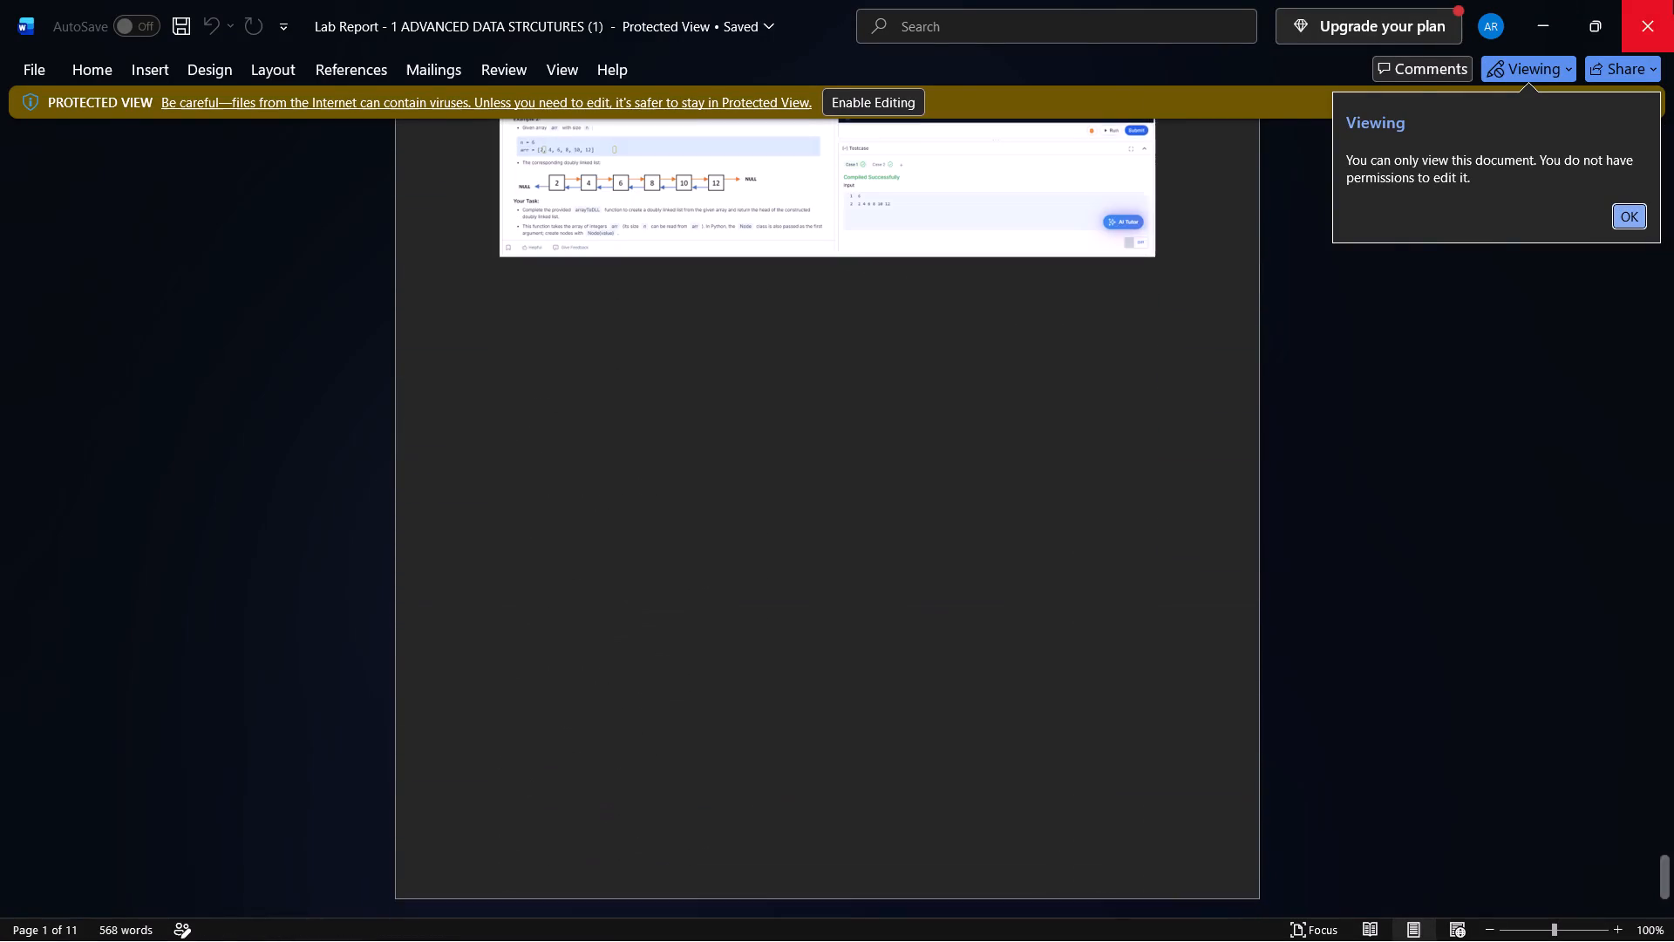
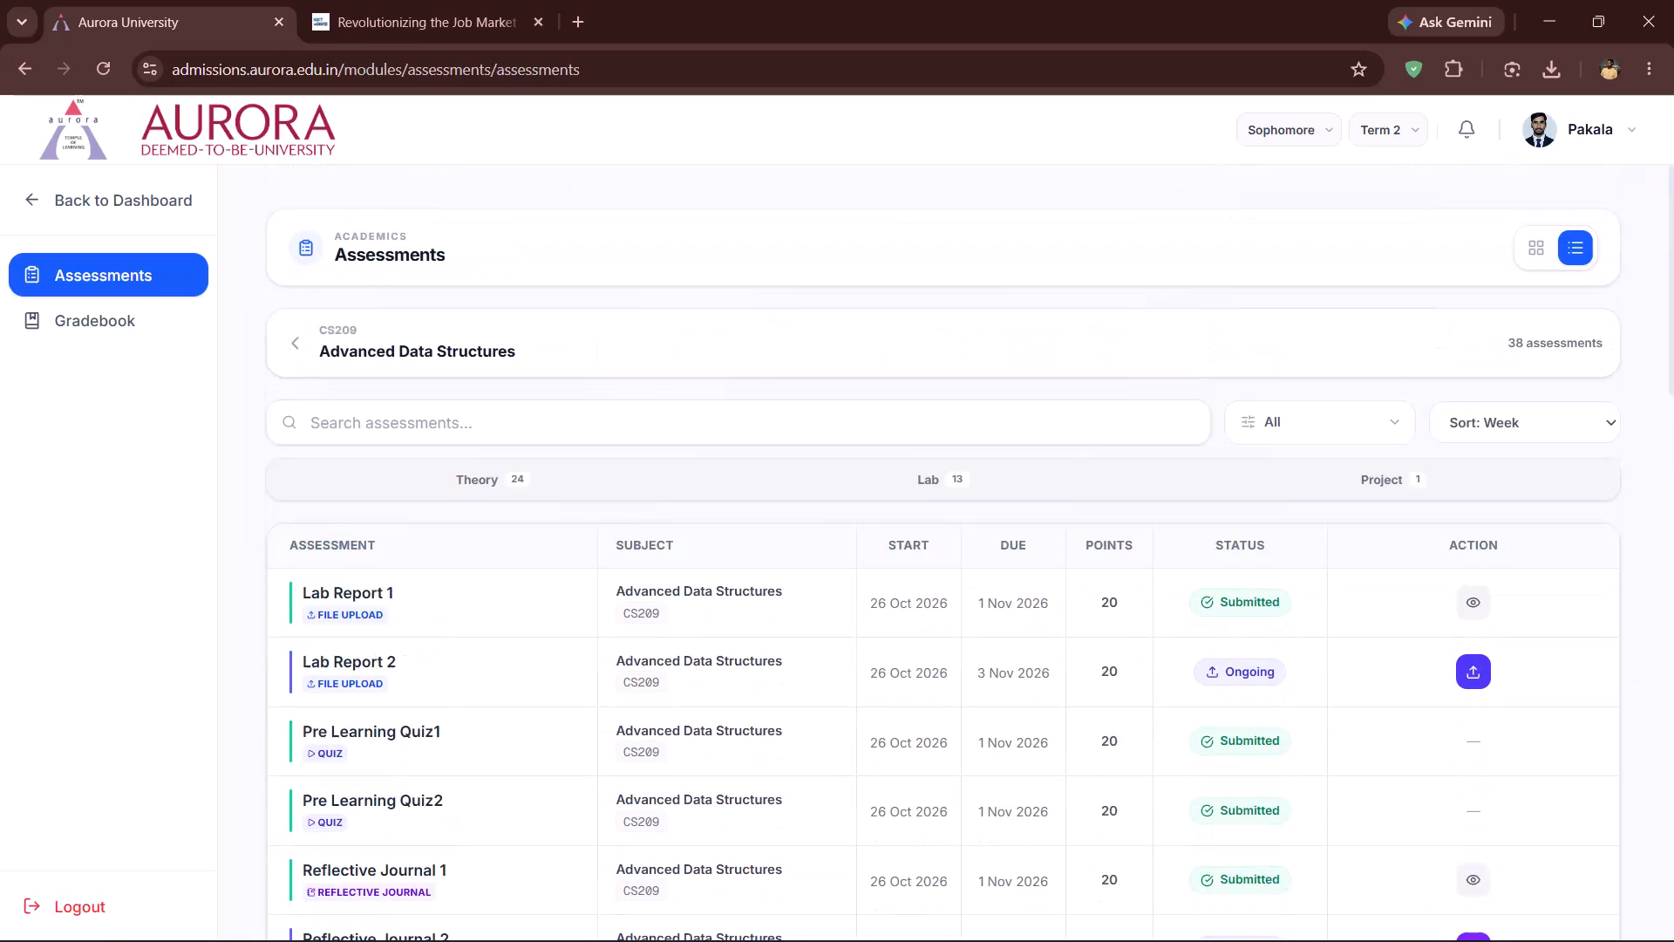
# Look over the Advanced Data Structures assessments list, including the lab report entries and their submission status.
pyautogui.scroll(-1, 668, 496)
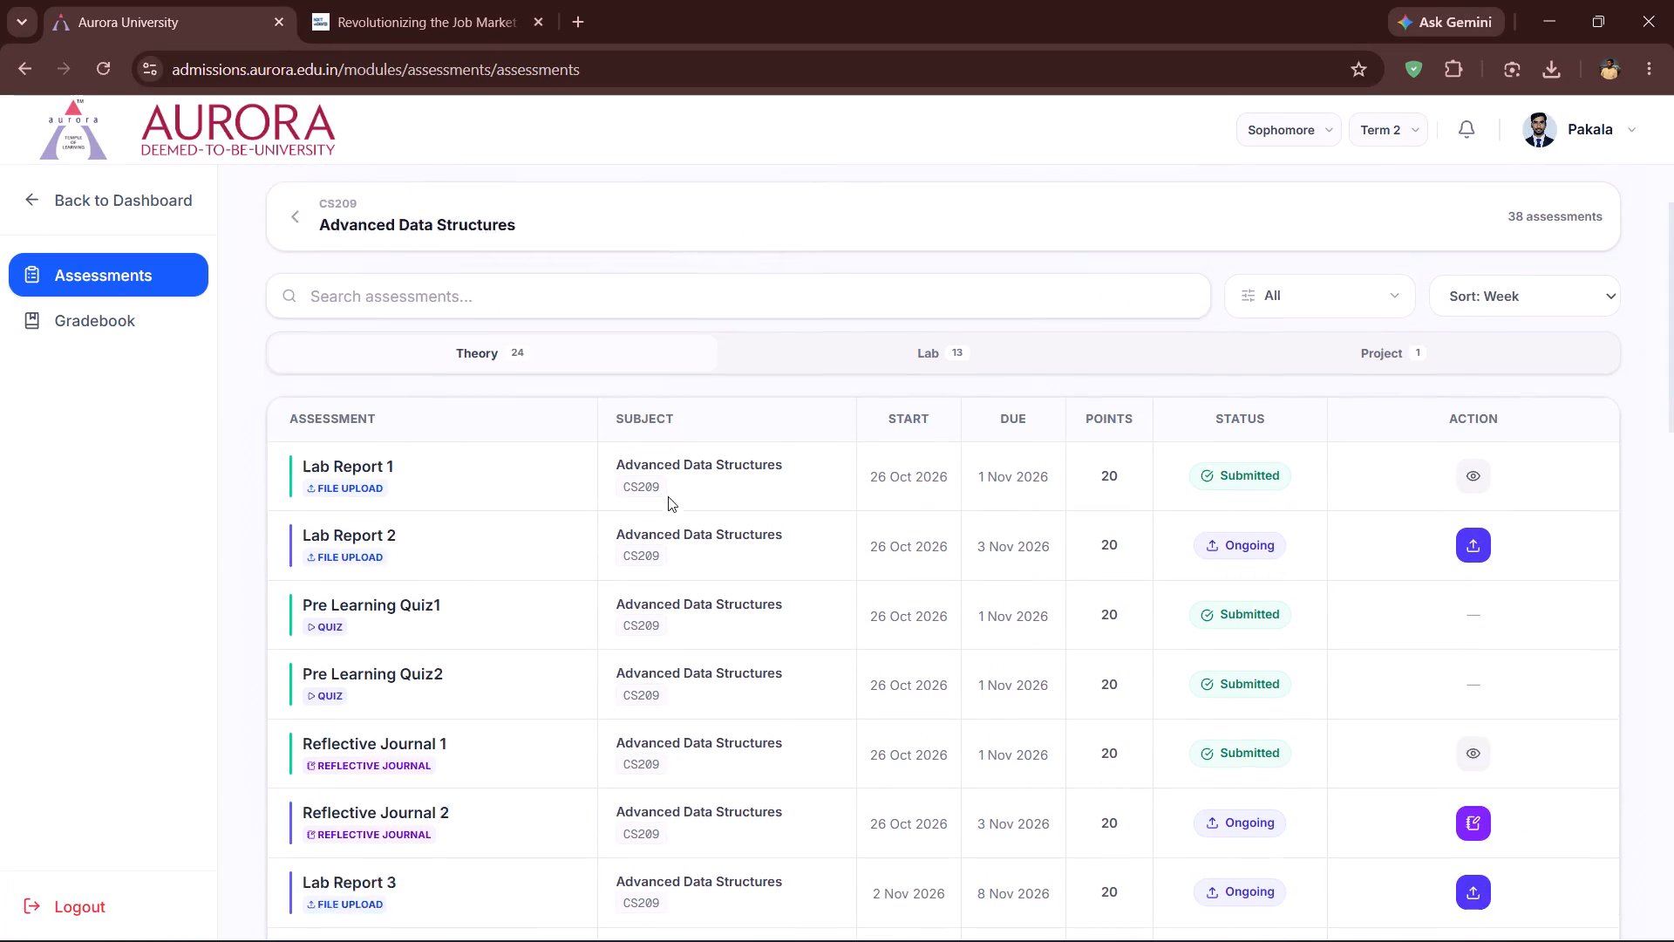
# Upload the PDF 'Lab Report - 2 ADVANCED DATA STRCUTURES' from Downloads as the submission for the Lab Report 2 assessment.
pyautogui.scroll(-1, 668, 496)
pyautogui.click(1475, 444)
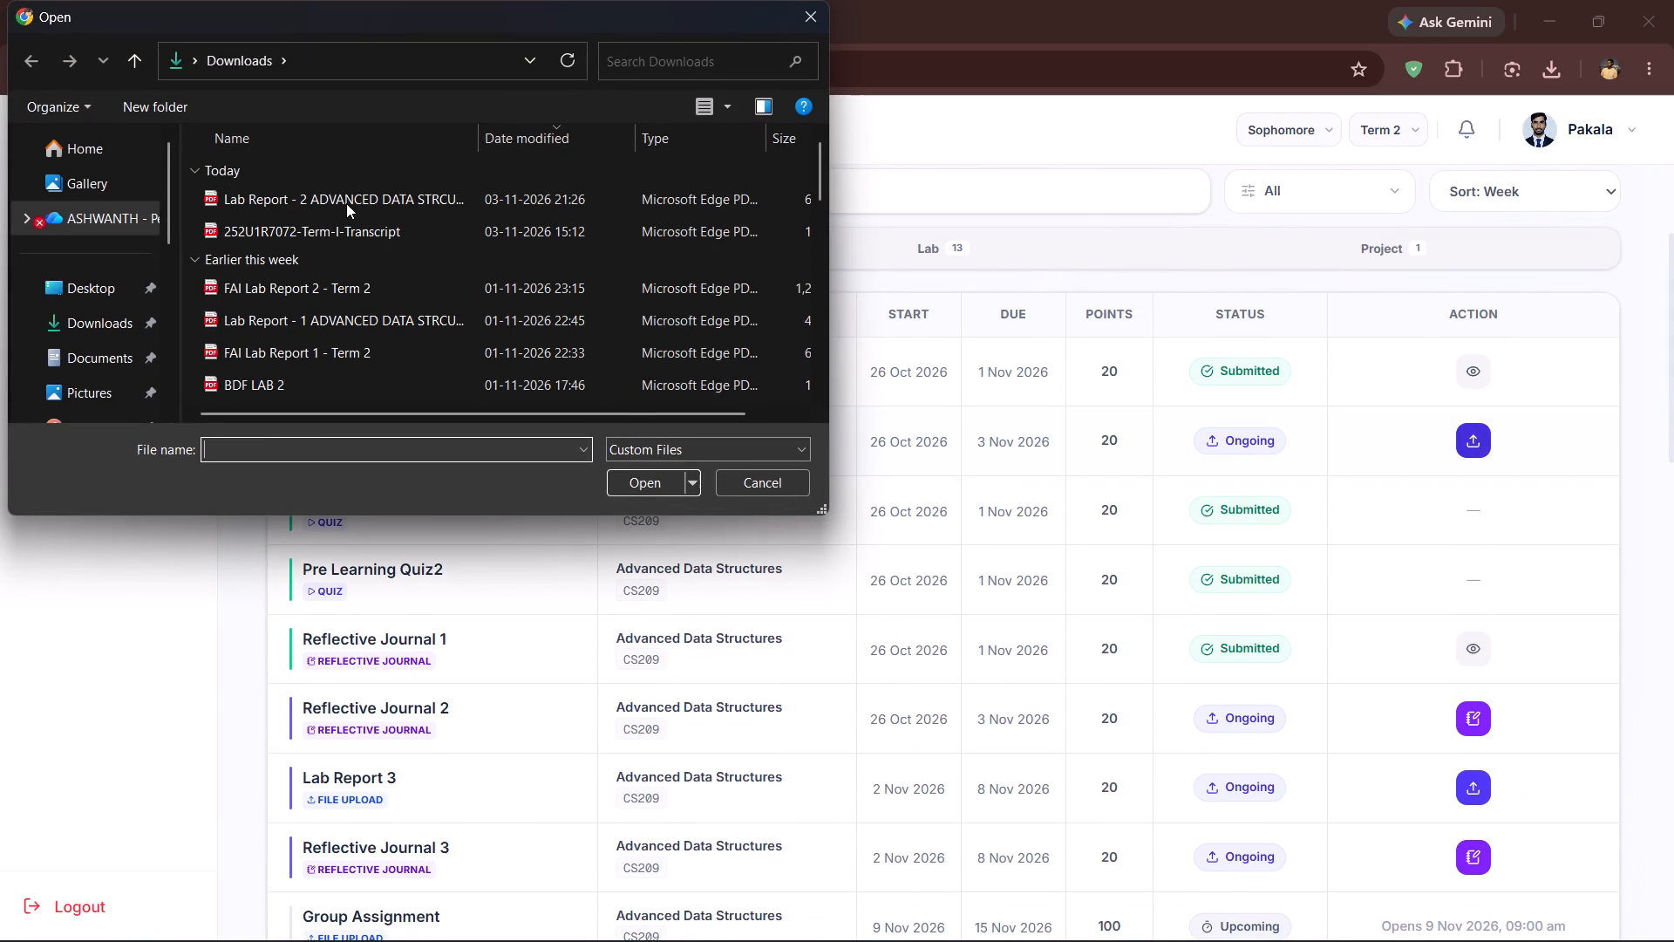
pyautogui.doubleClick(347, 202)
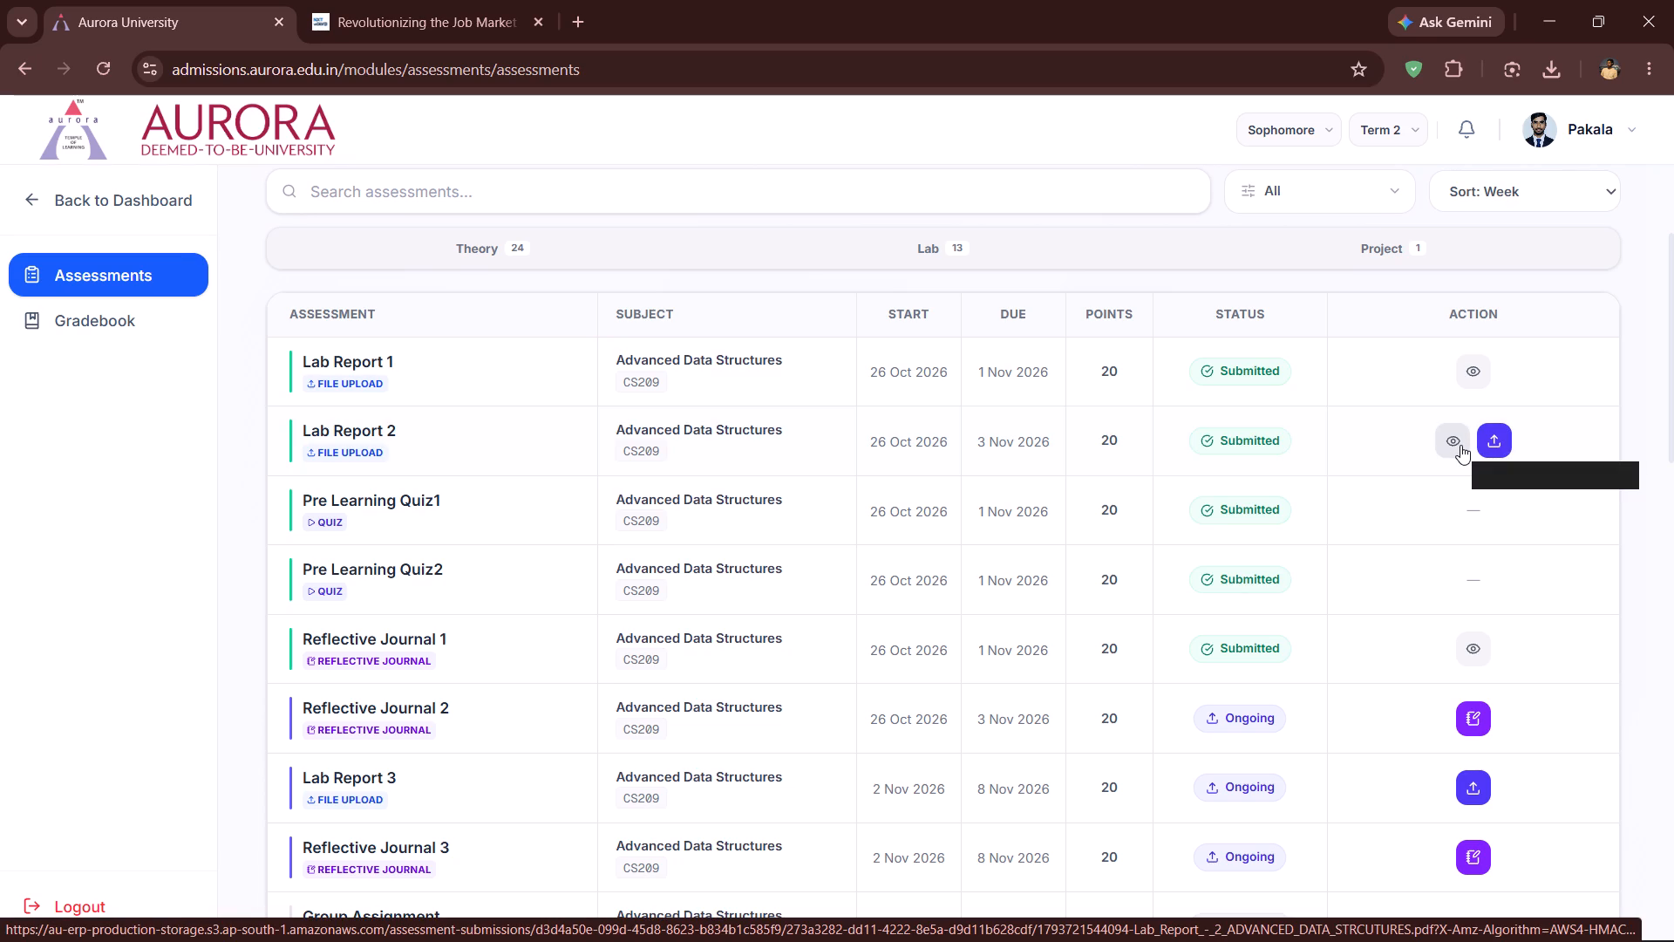
# Open the submitted Lab Report 2 file to check the upload.
pyautogui.click(1453, 442)
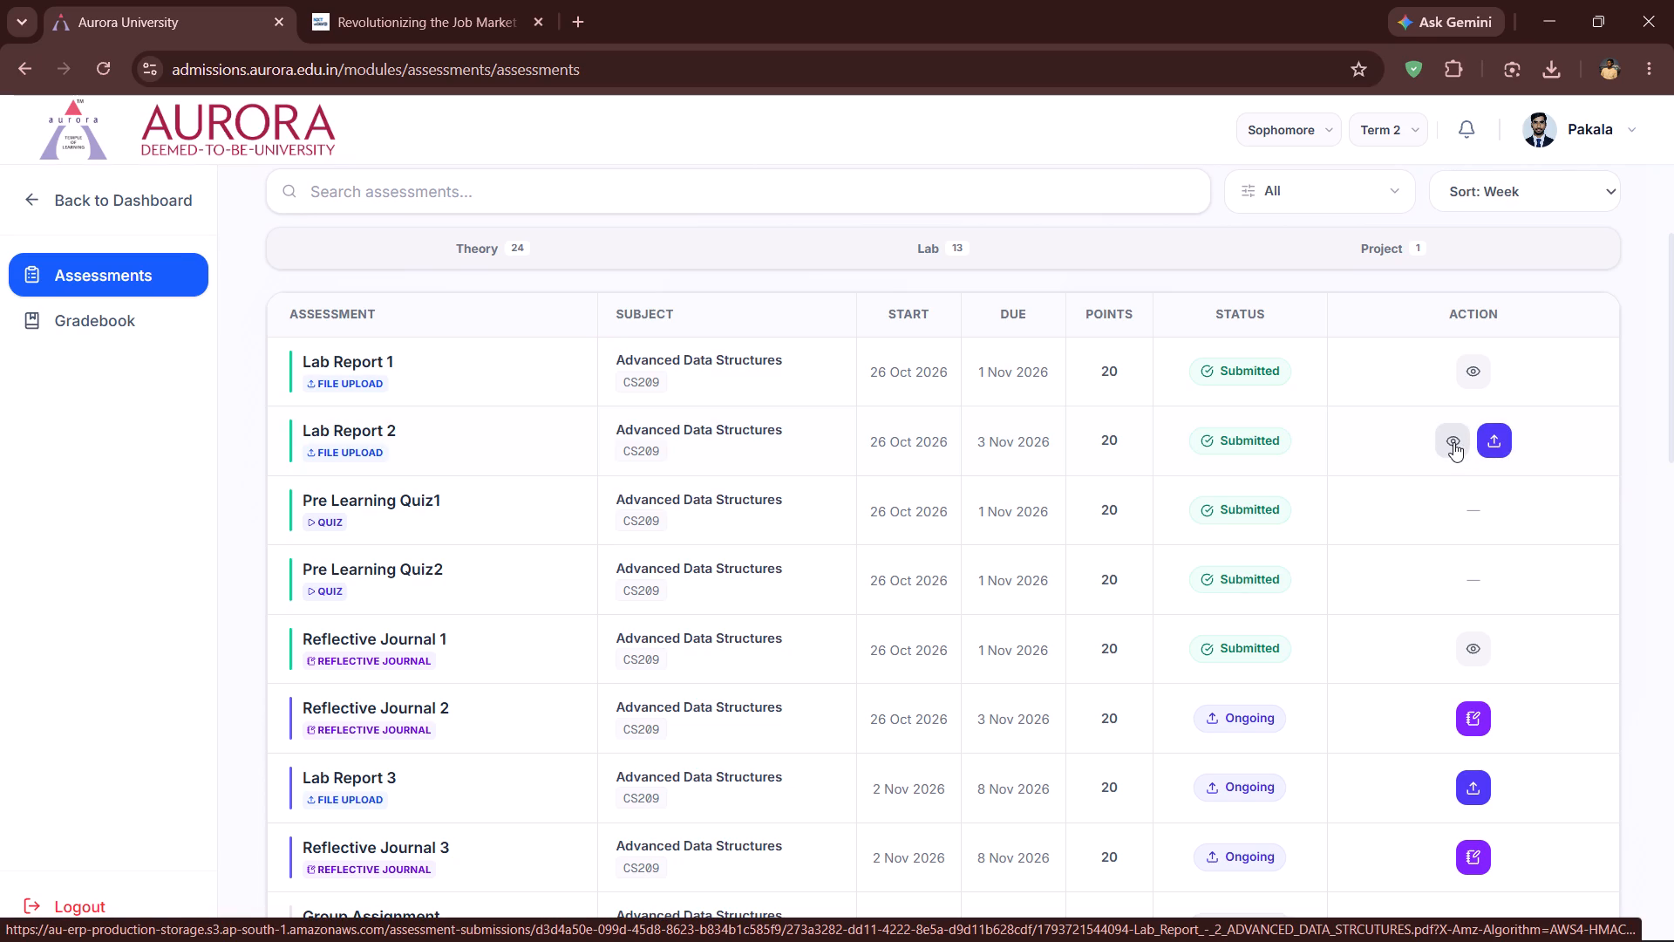
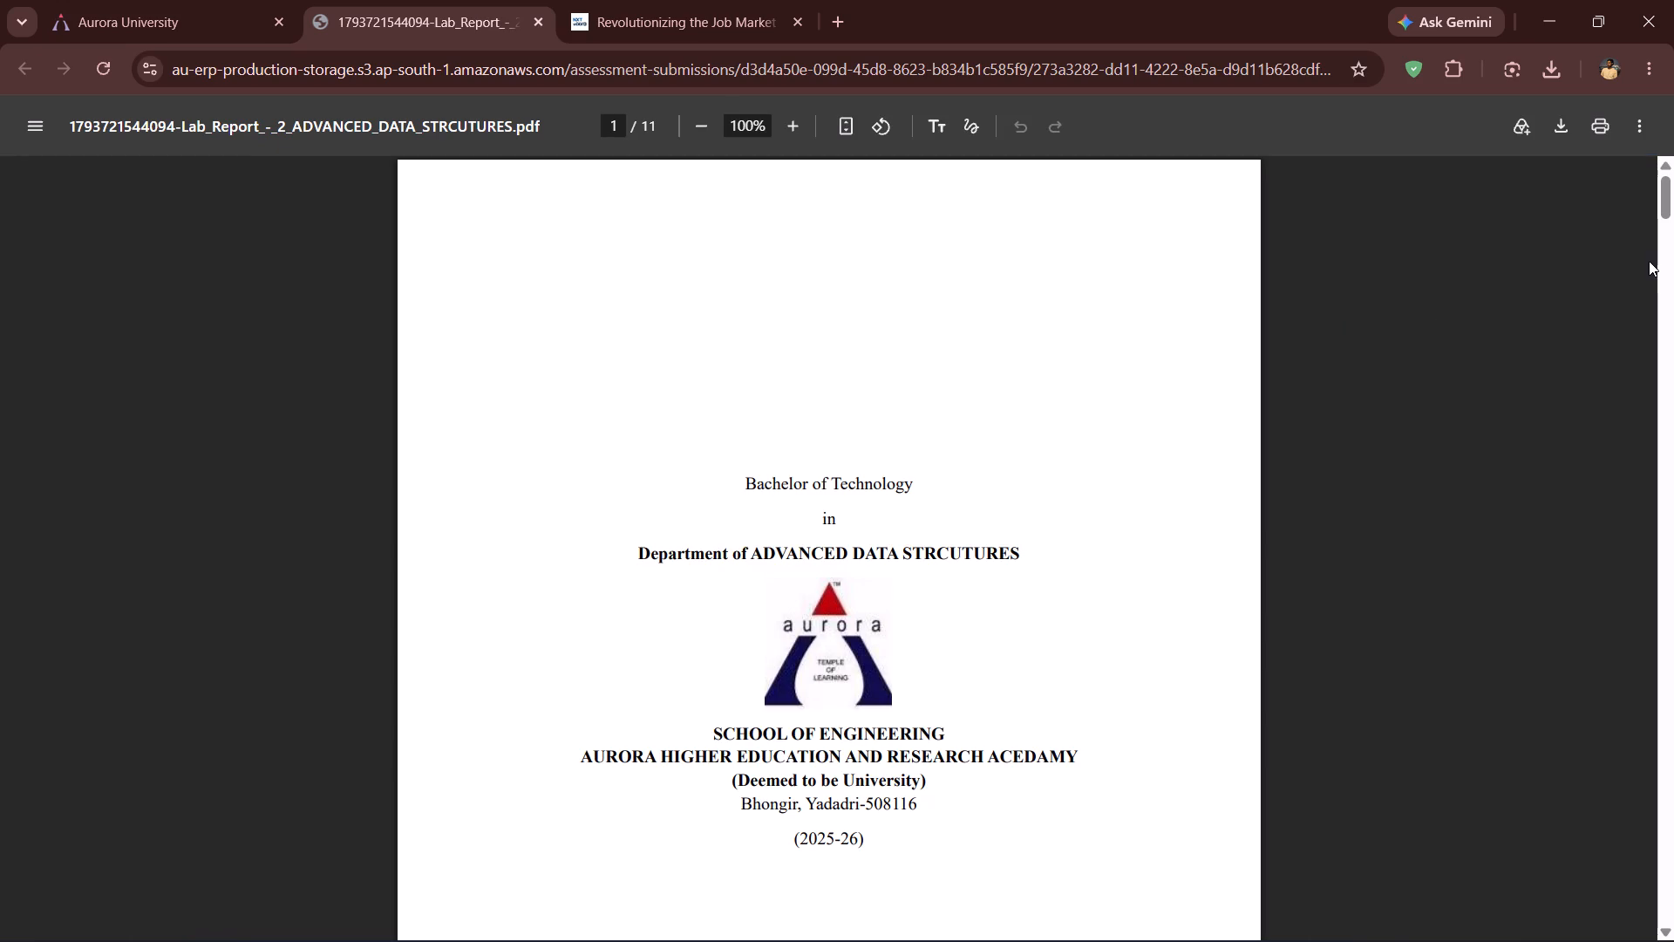
# Read through the submitted Lab Report 2 PDF from the cover page and certificate to the final solution screenshot.
pyautogui.scroll(-5, 1185, 428)
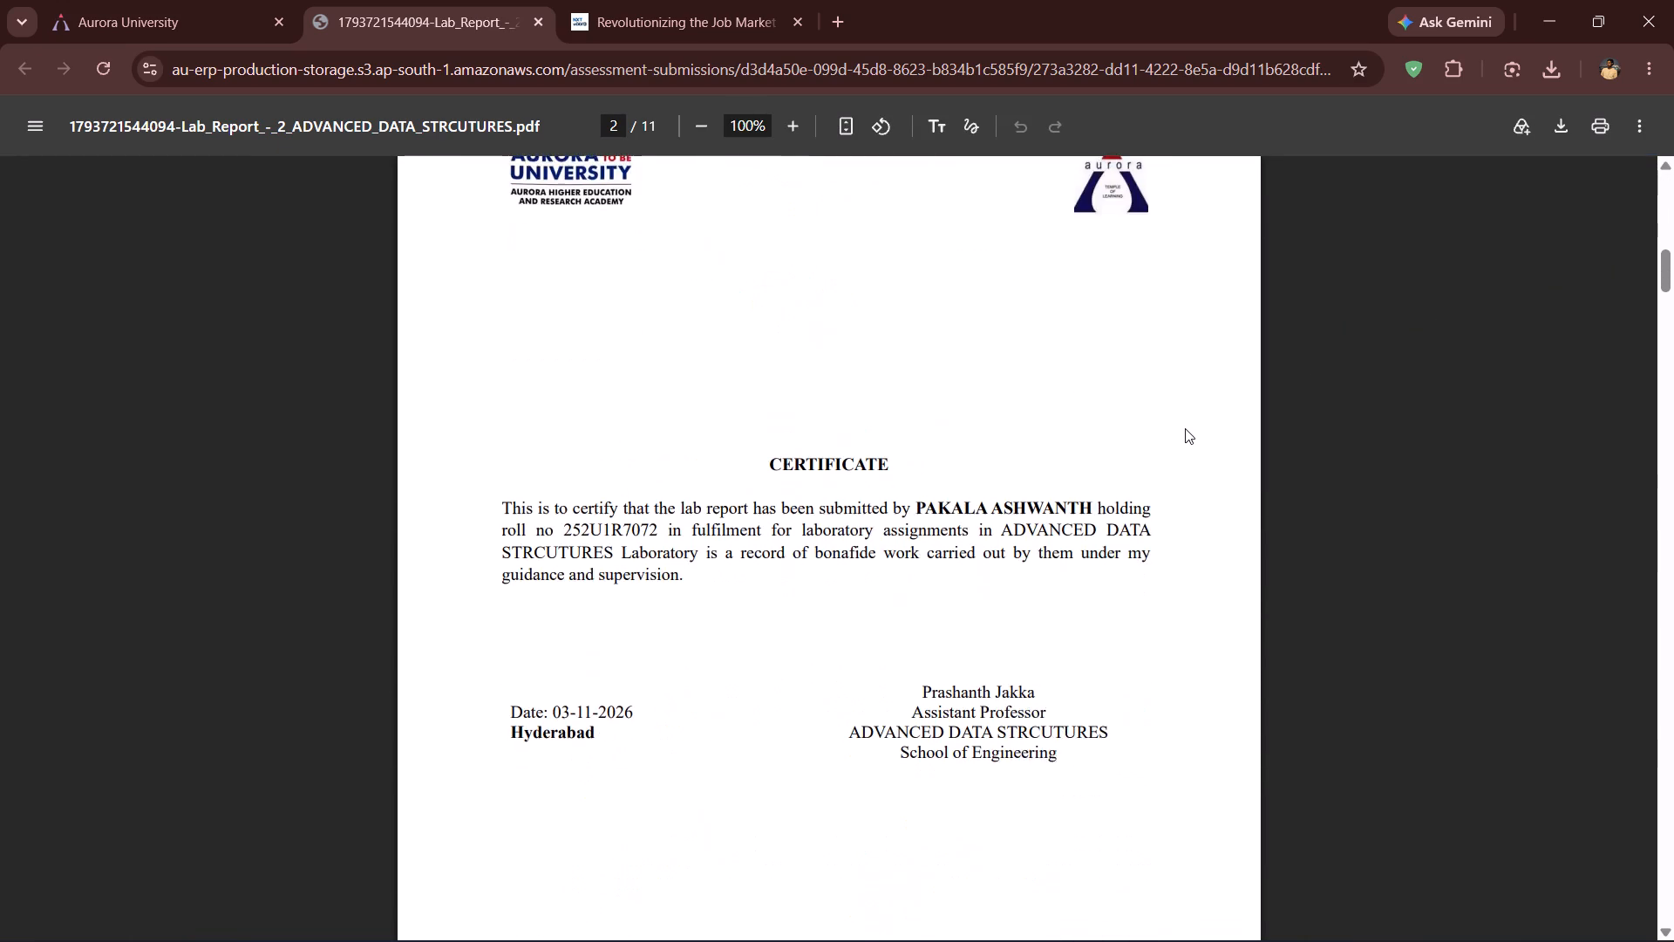
pyautogui.scroll(-5, 1185, 428)
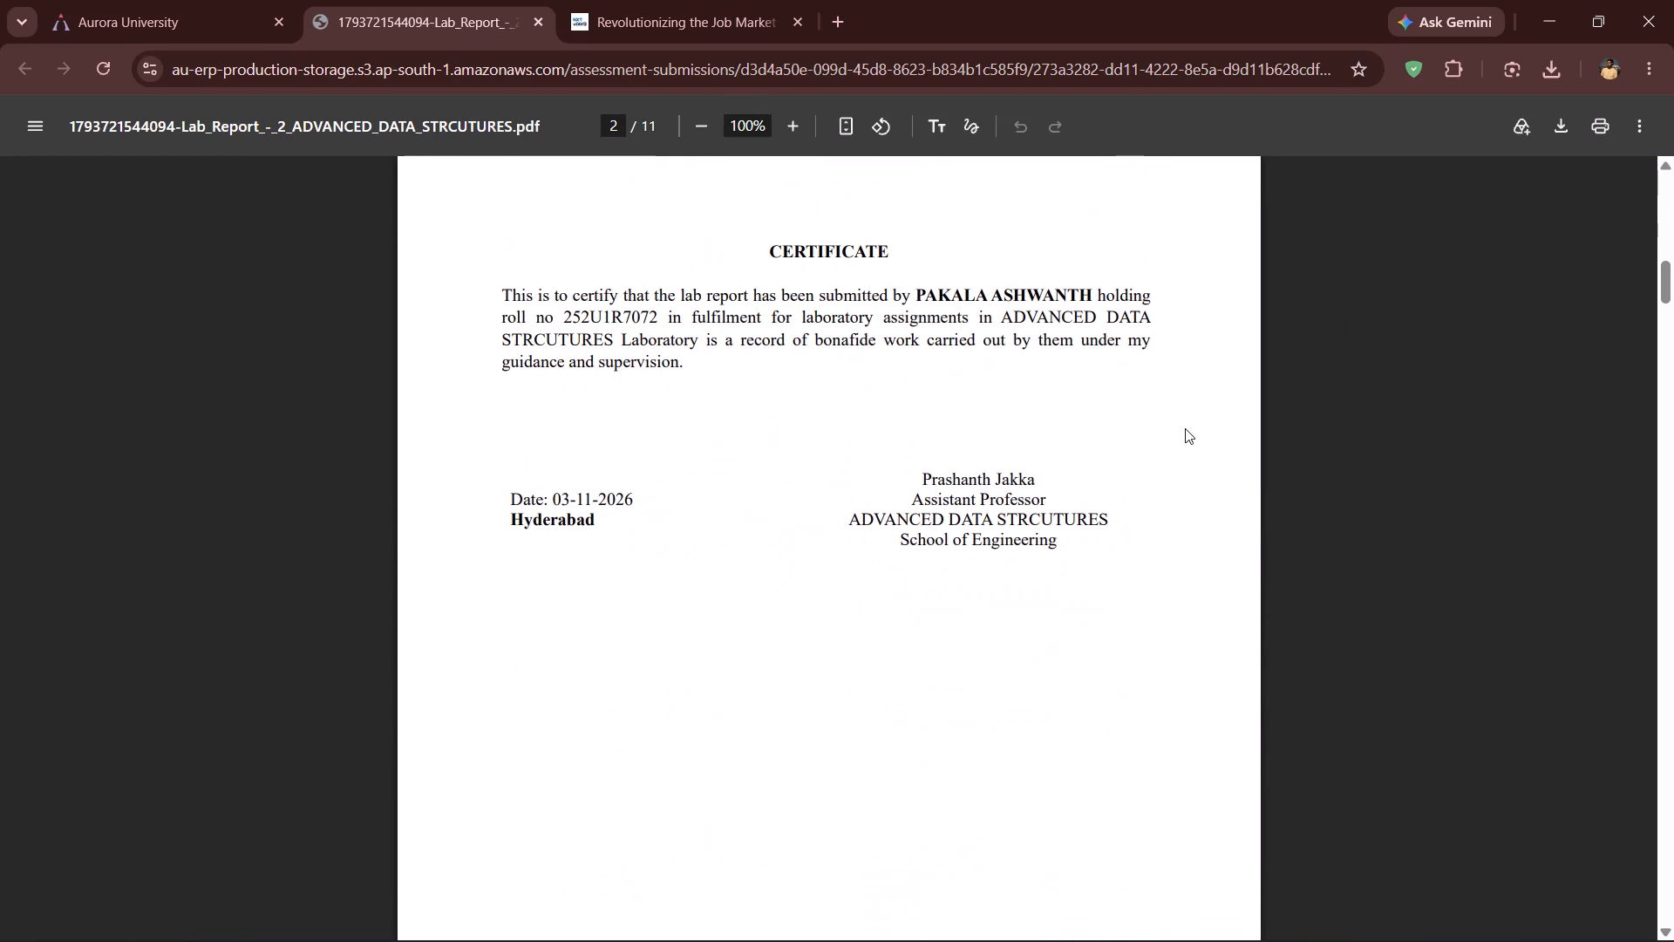
pyautogui.scroll(-6, 1185, 428)
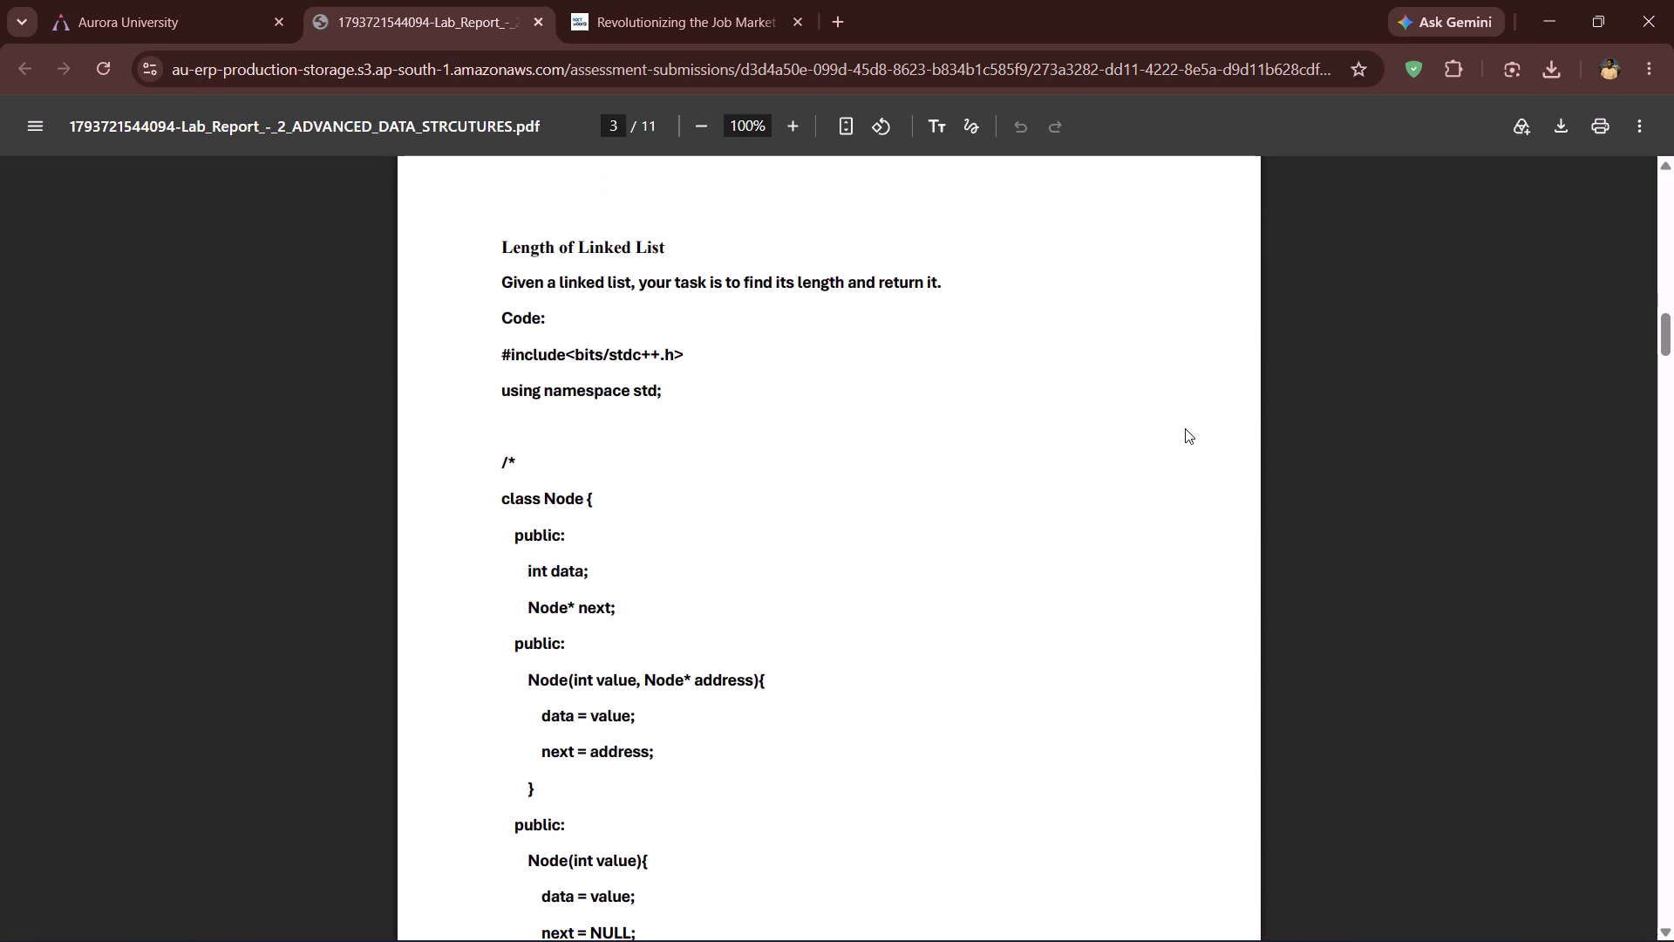
pyautogui.scroll(-5, 1185, 428)
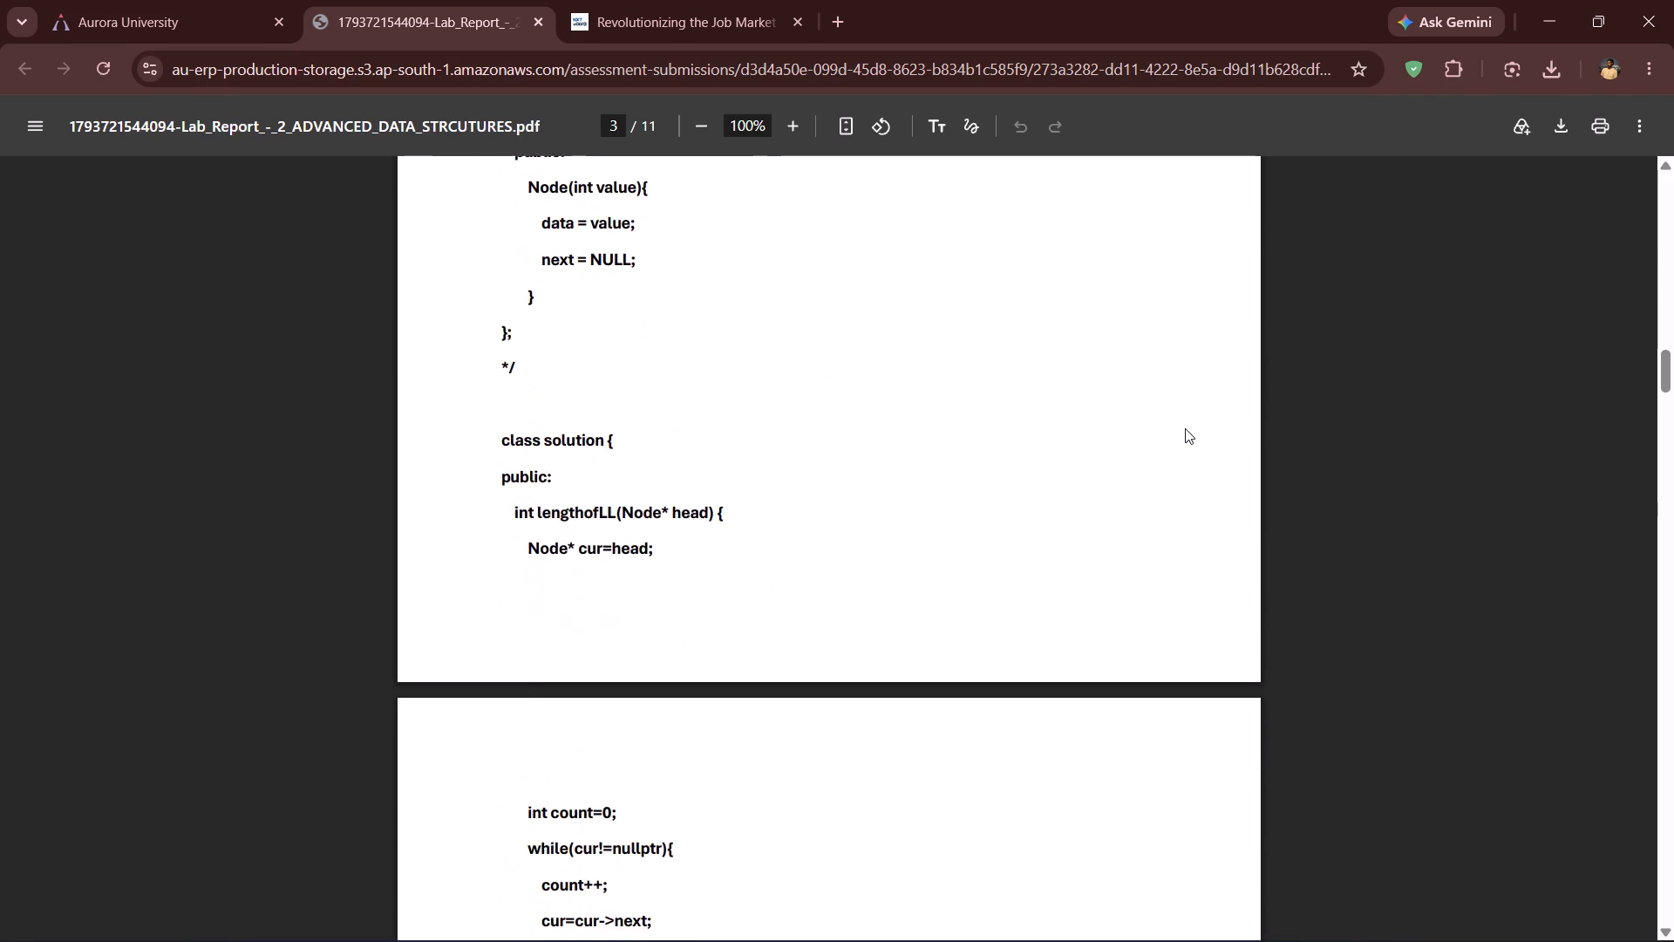
pyautogui.scroll(-5, 1185, 428)
pyautogui.scroll(-18, 1185, 428)
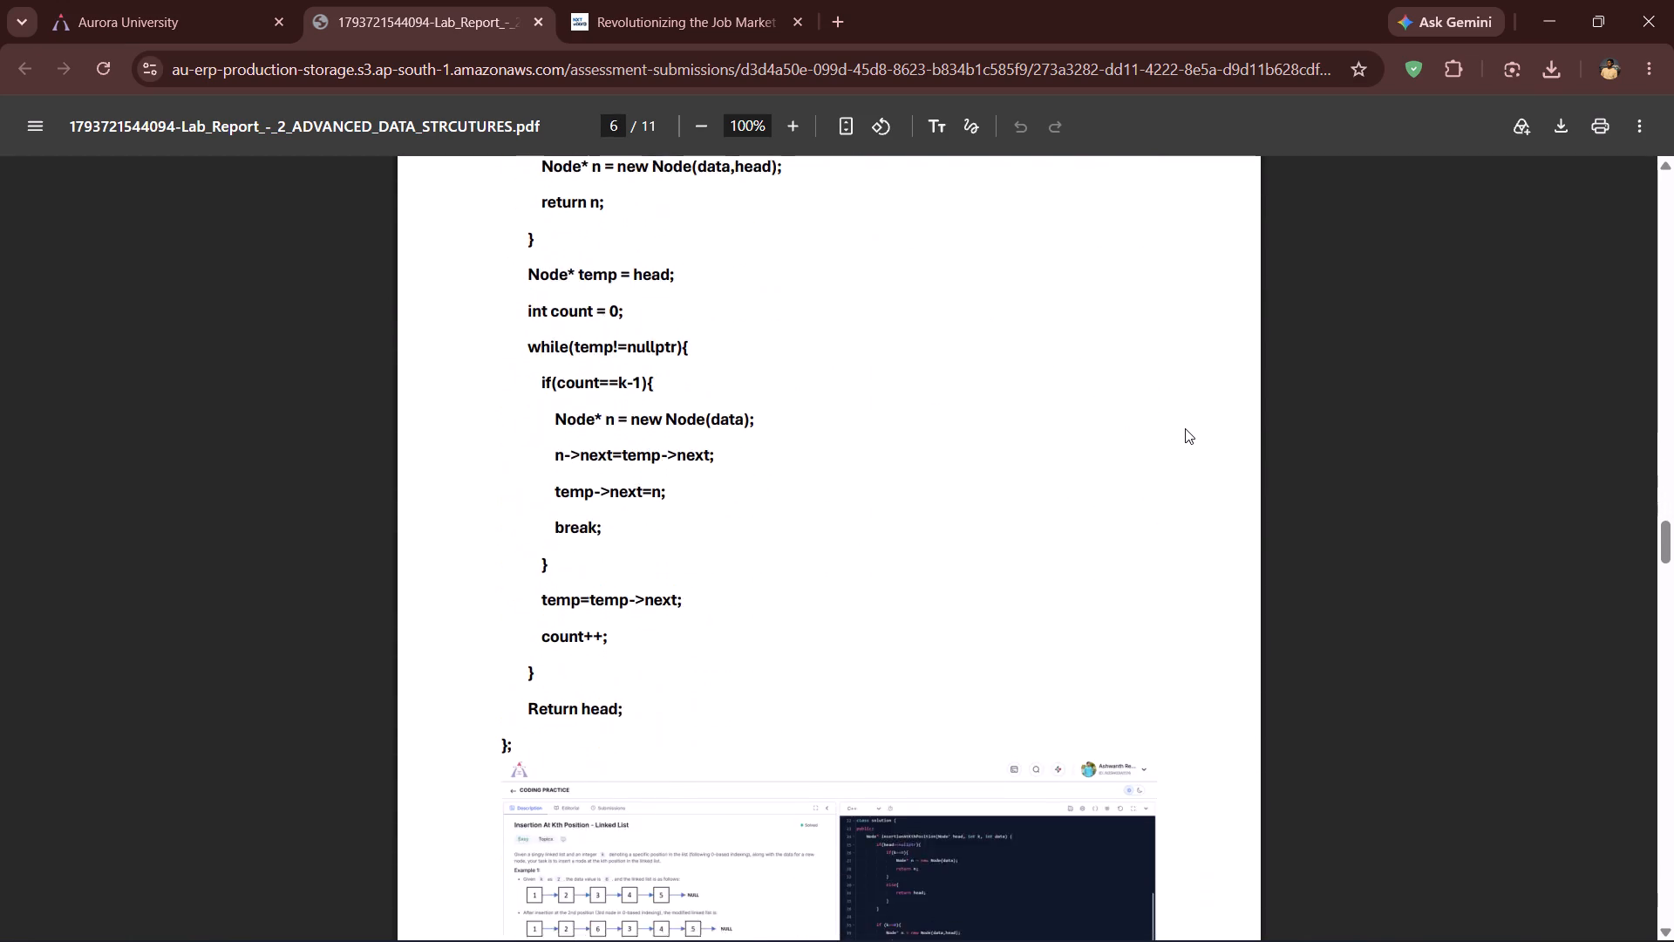
pyautogui.scroll(-13, 1185, 428)
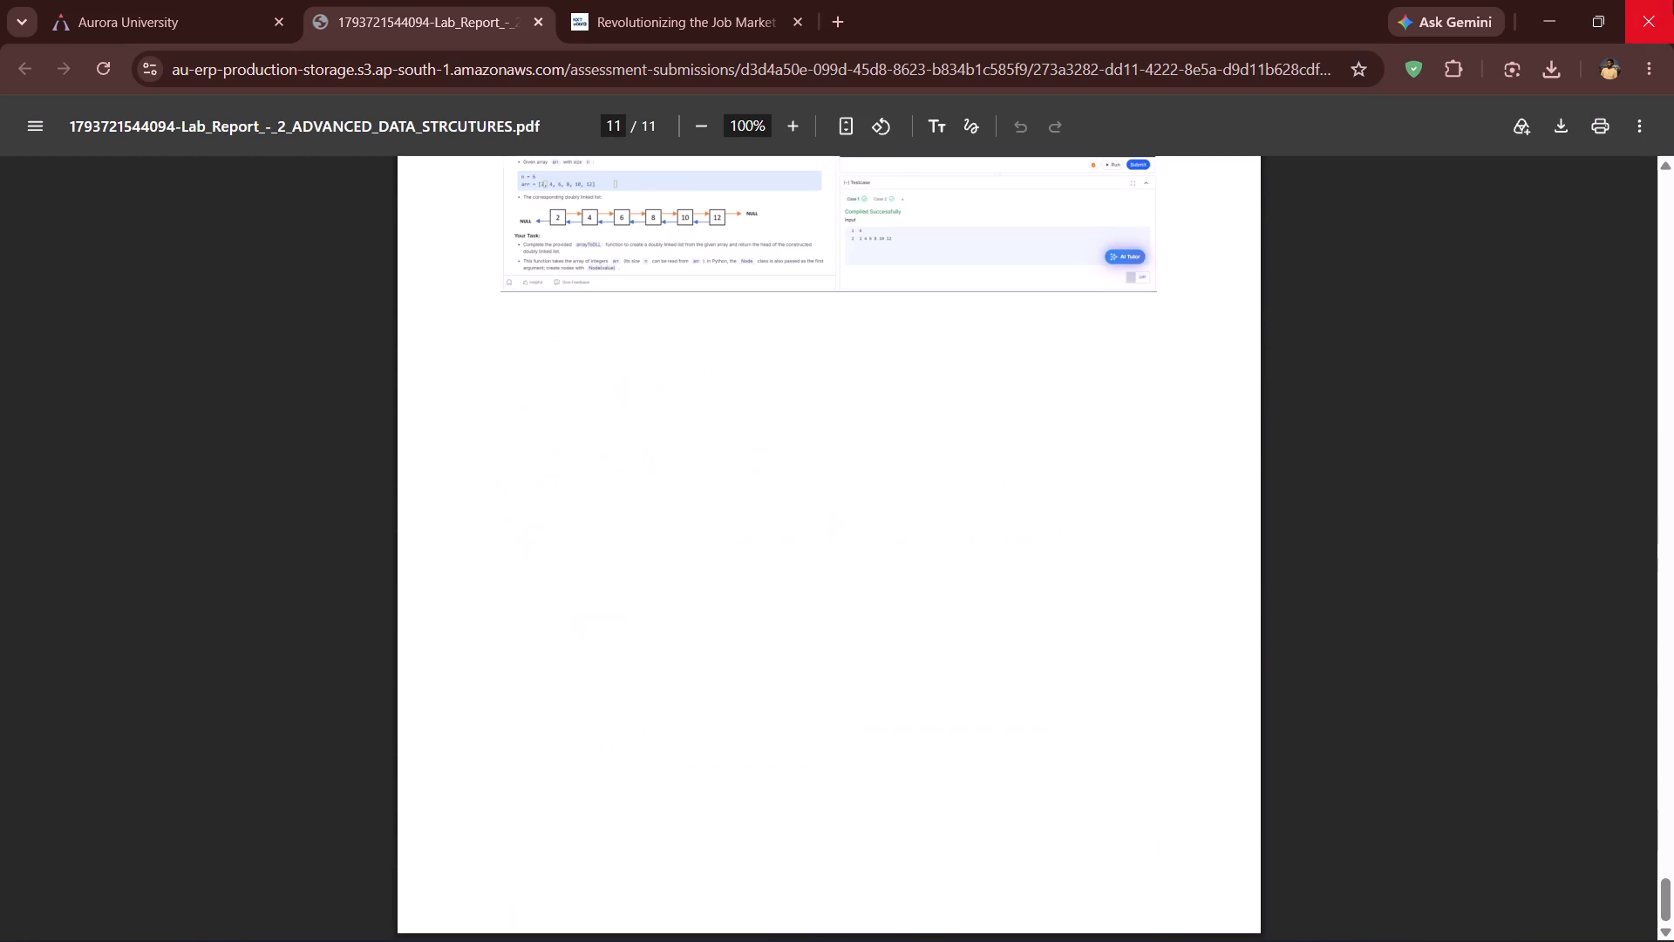
# Exit the coding practice problem and close its page and the submitted report PDF, keeping the university assessments page open.
pyautogui.click(1673, 0)
pyautogui.click(1040, 249)
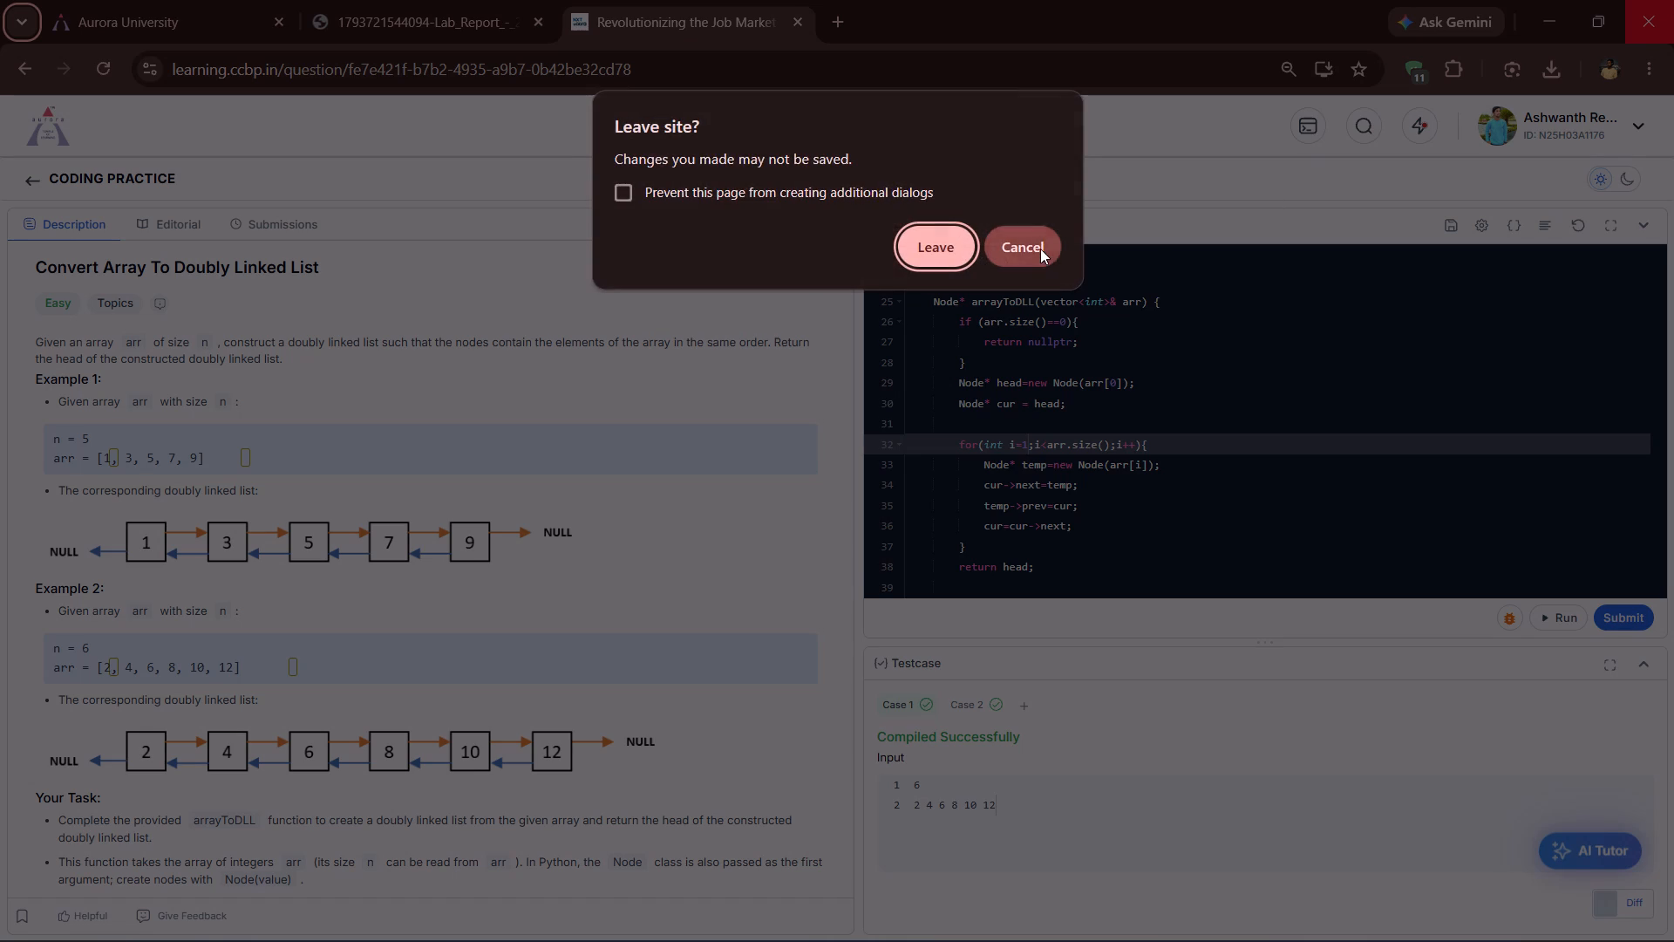
pyautogui.click(31, 177)
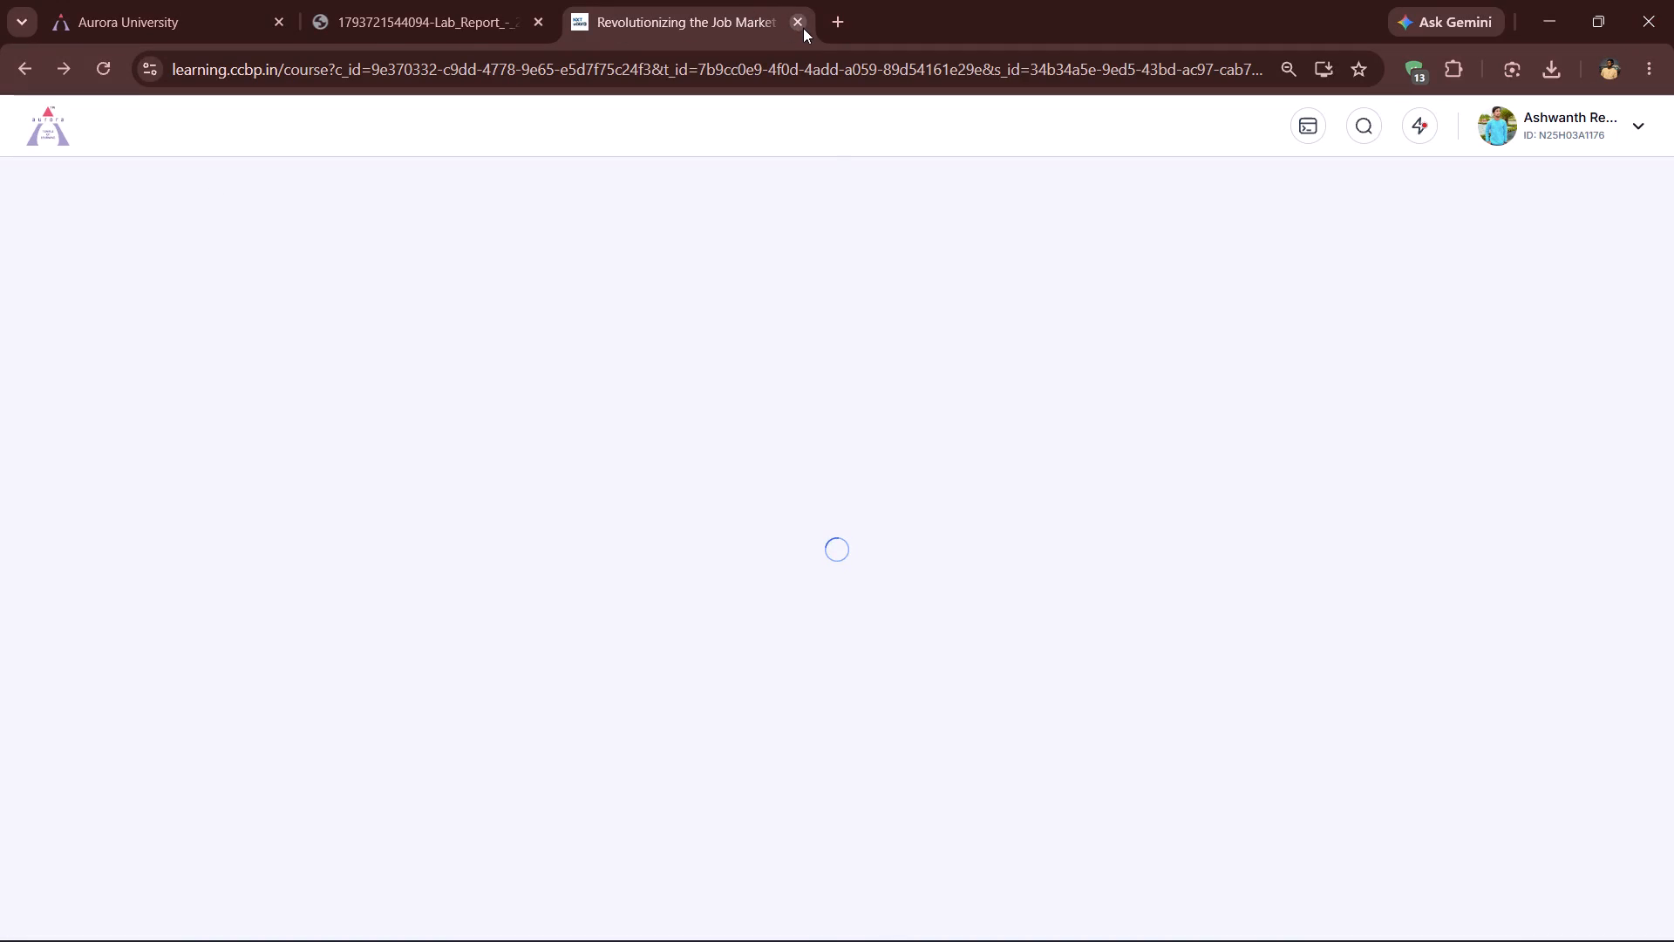
pyautogui.click(801, 25)
pyautogui.click(547, 22)
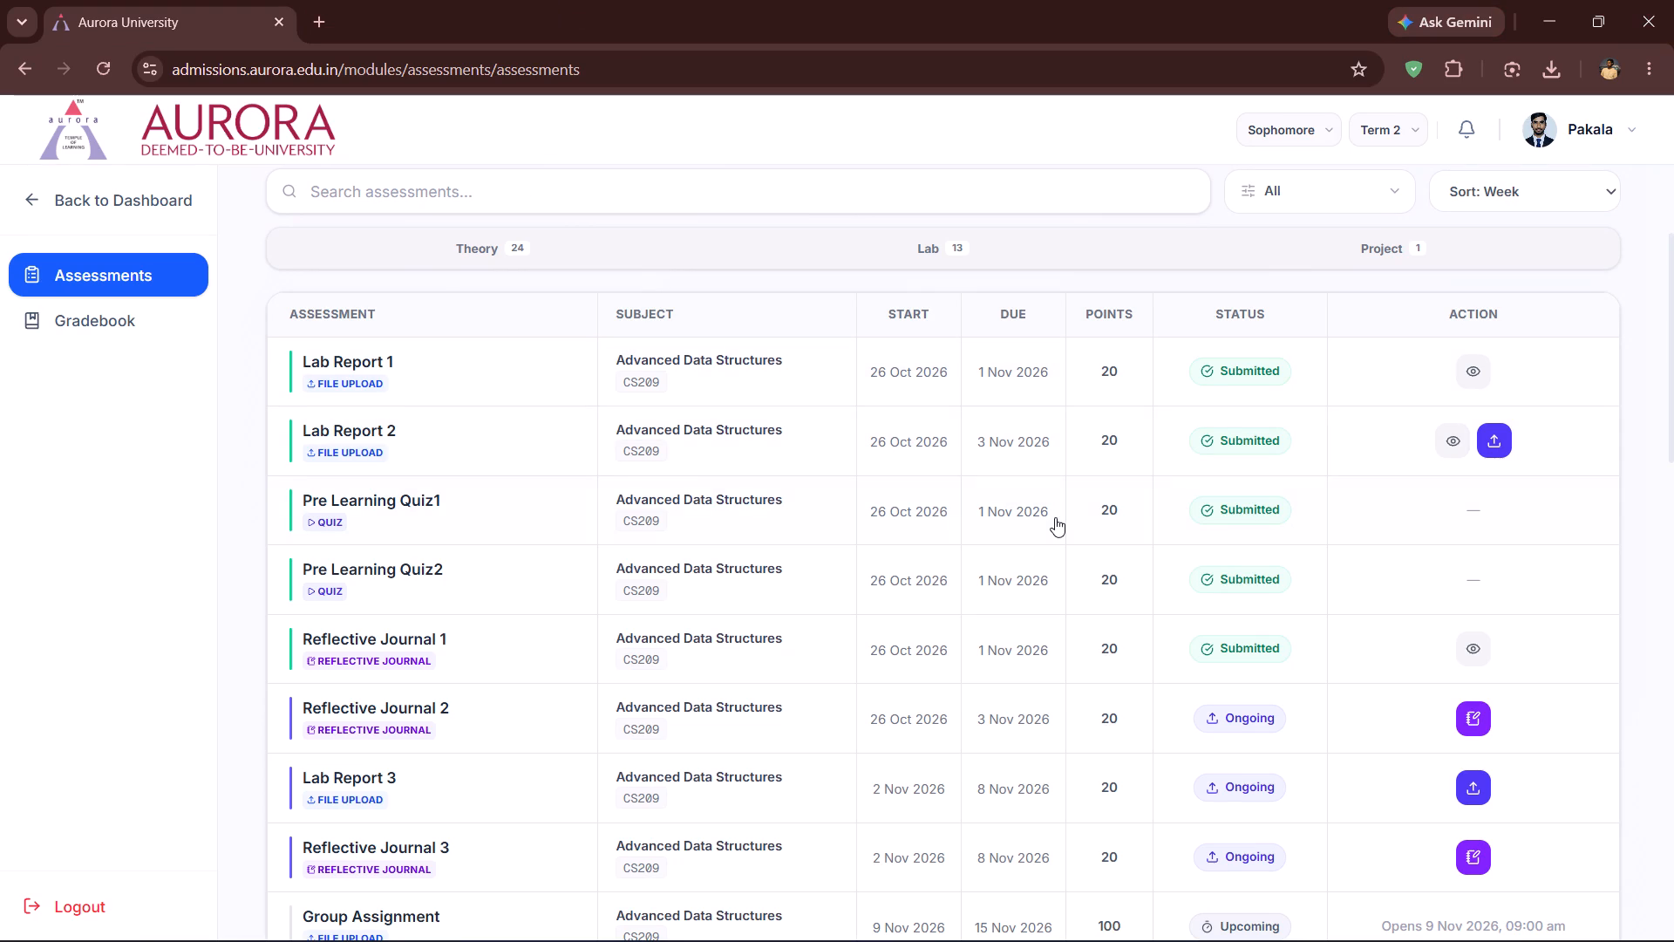
# Recheck the Advanced Data Structures assessments list, return to the all-subjects assessments overview and look over the course cards.
pyautogui.scroll(-1, 1055, 517)
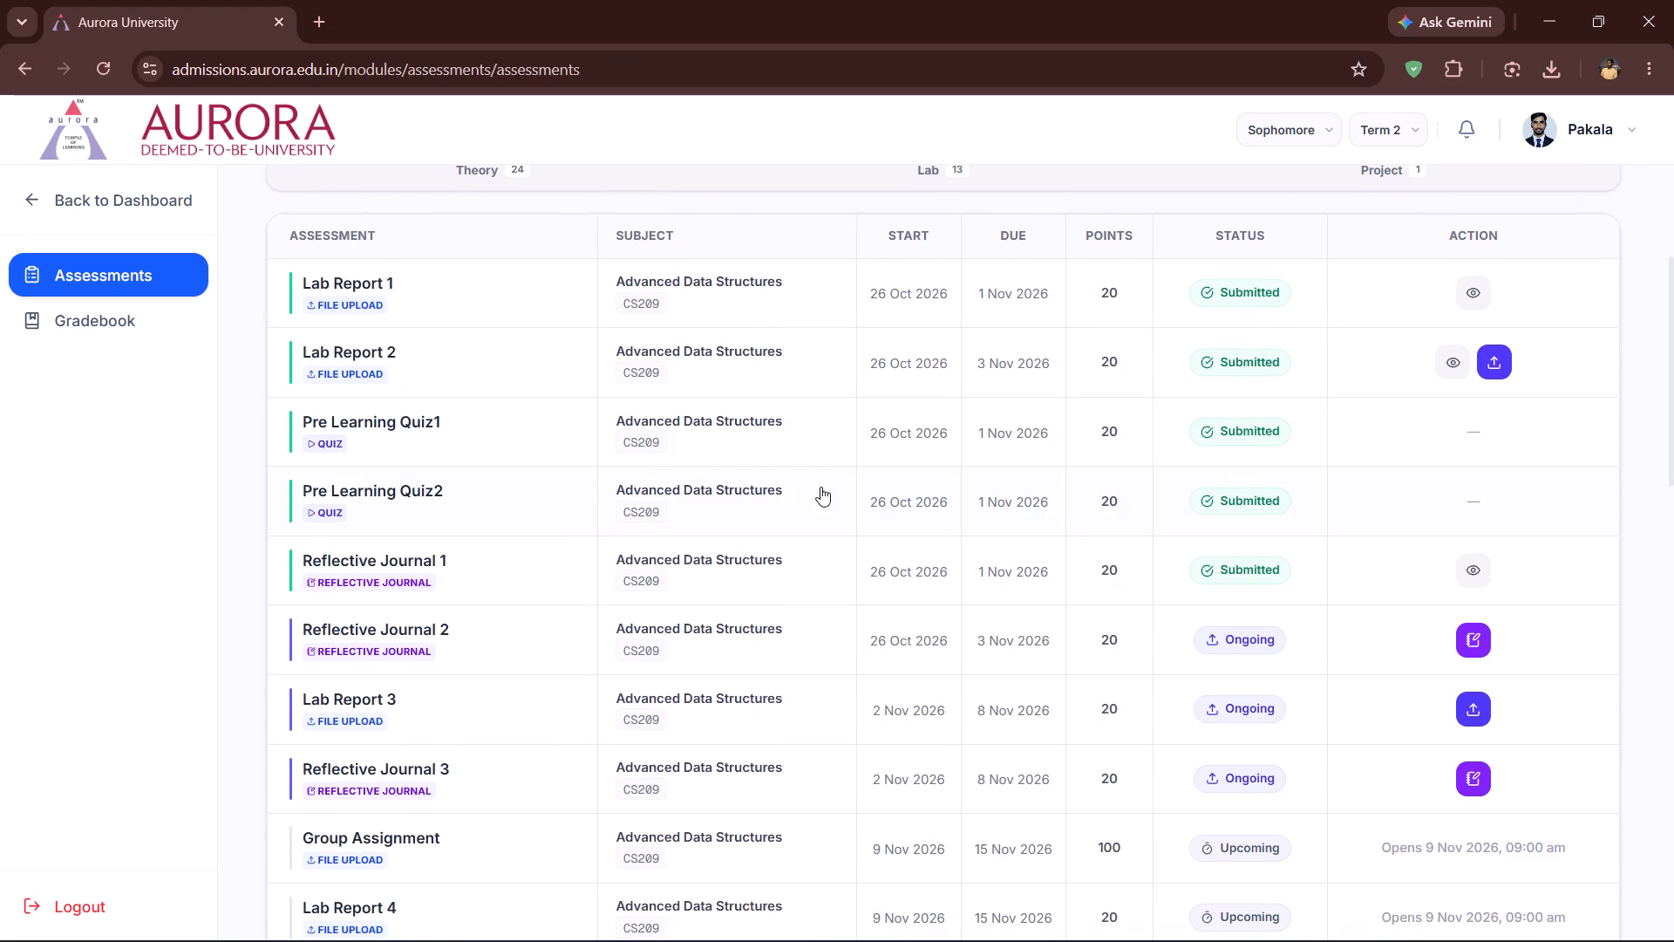
pyautogui.scroll(5, 675, 455)
pyautogui.click(292, 339)
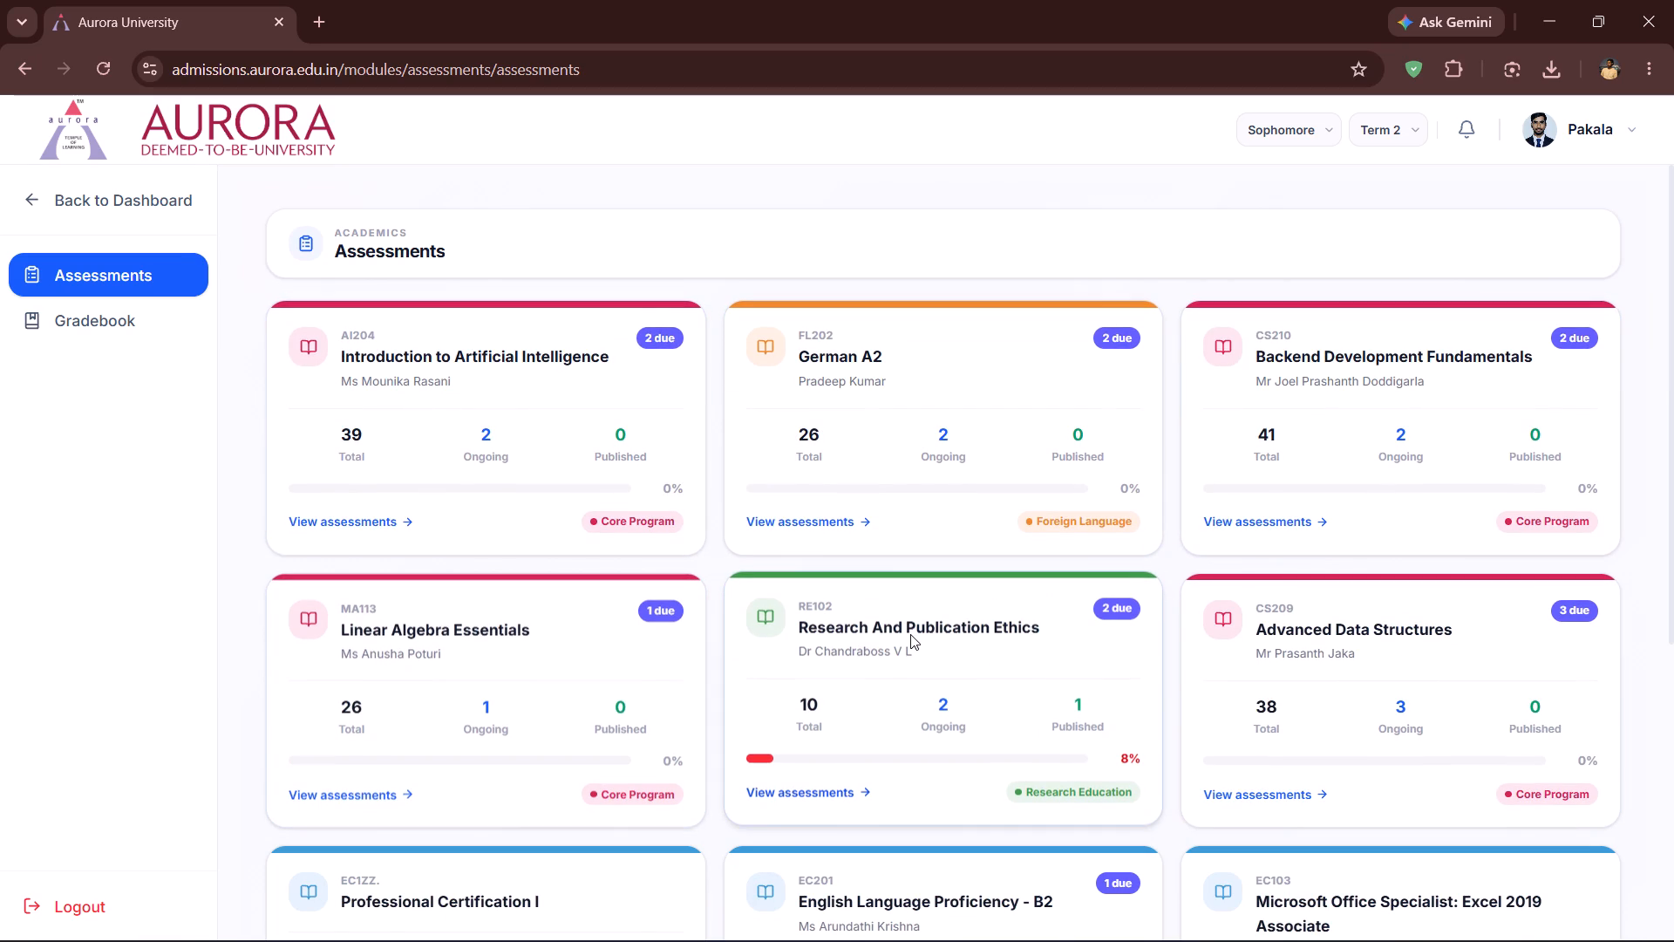
pyautogui.scroll(-1, 910, 634)
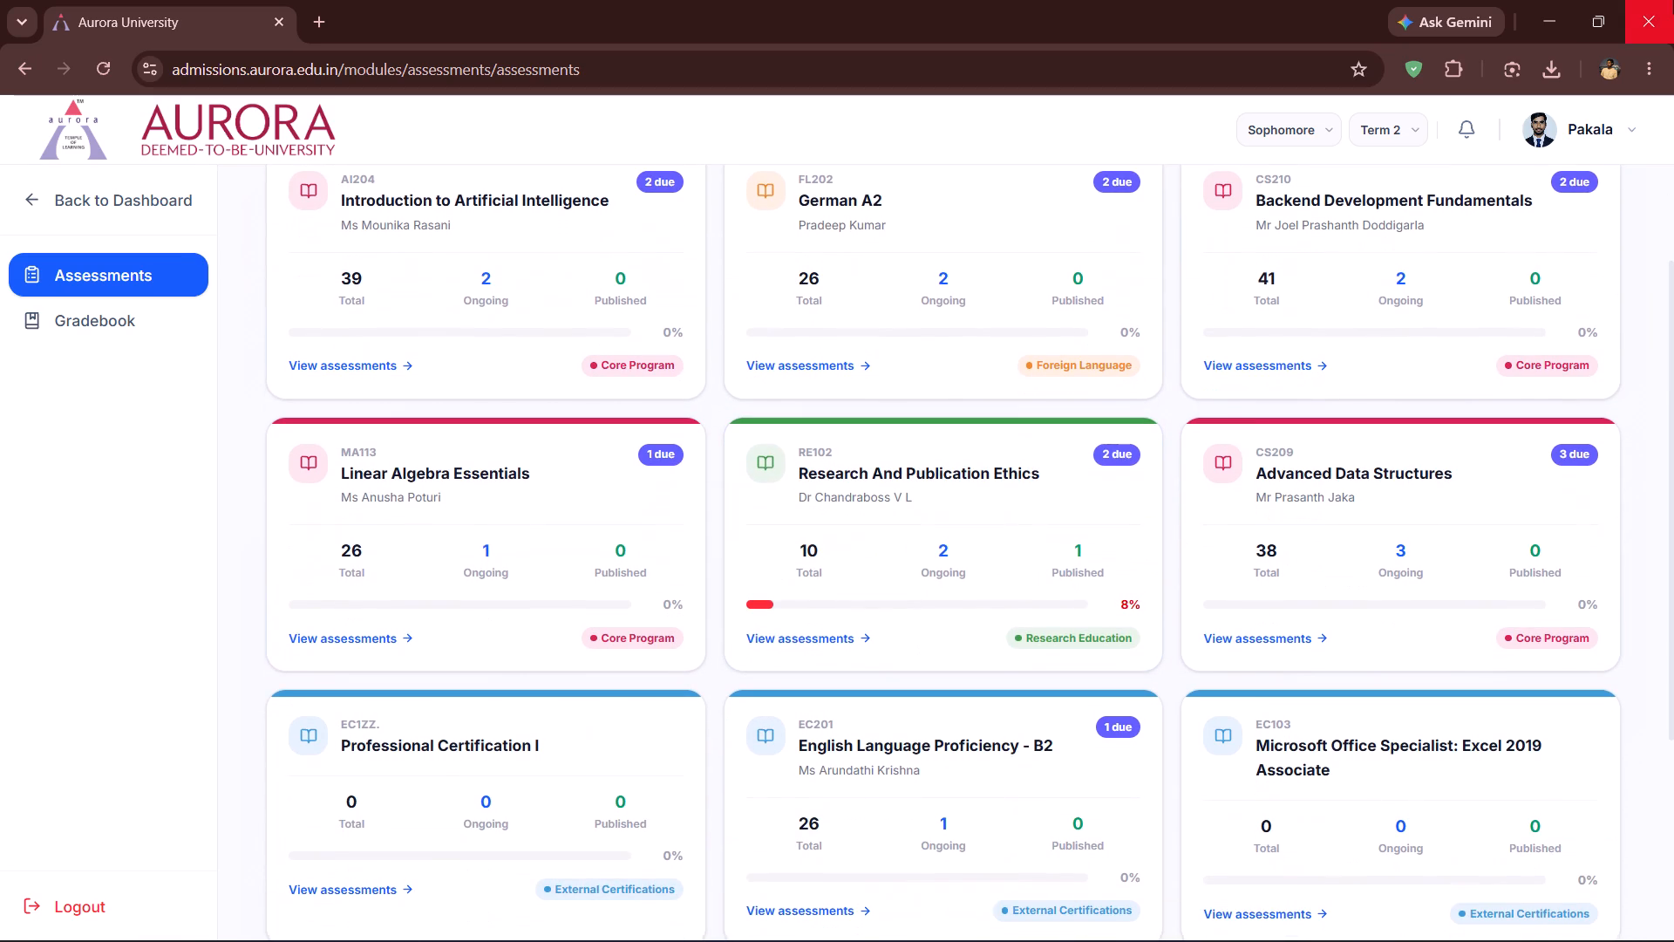
# Close the browser window.
pyautogui.click(1673, 0)
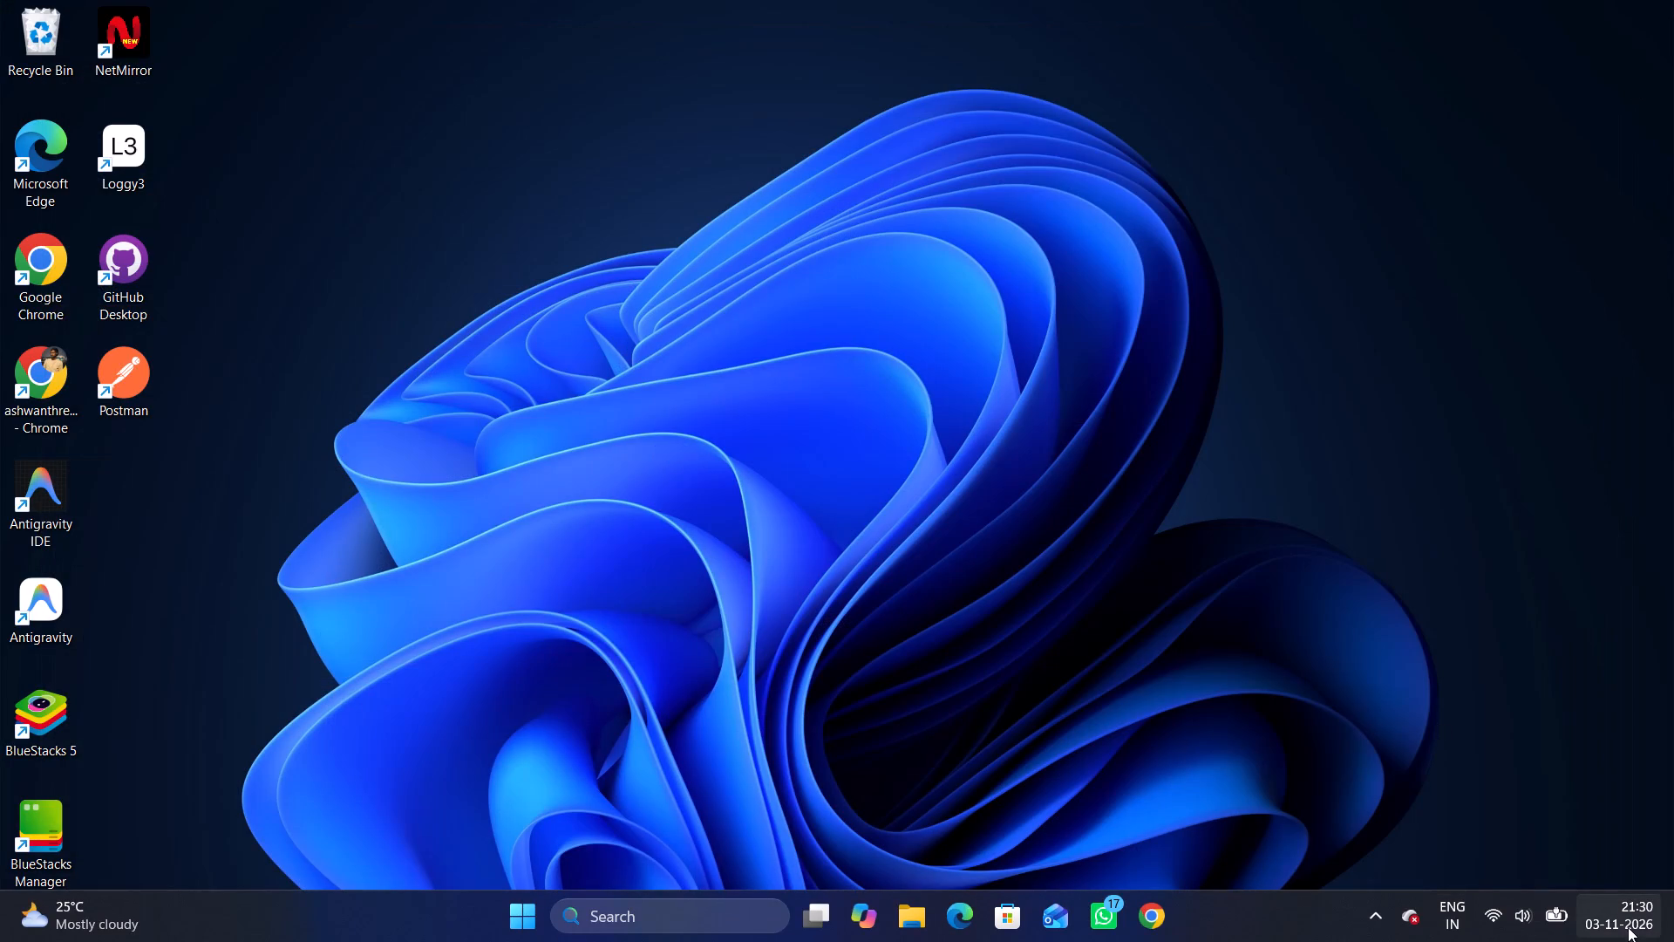
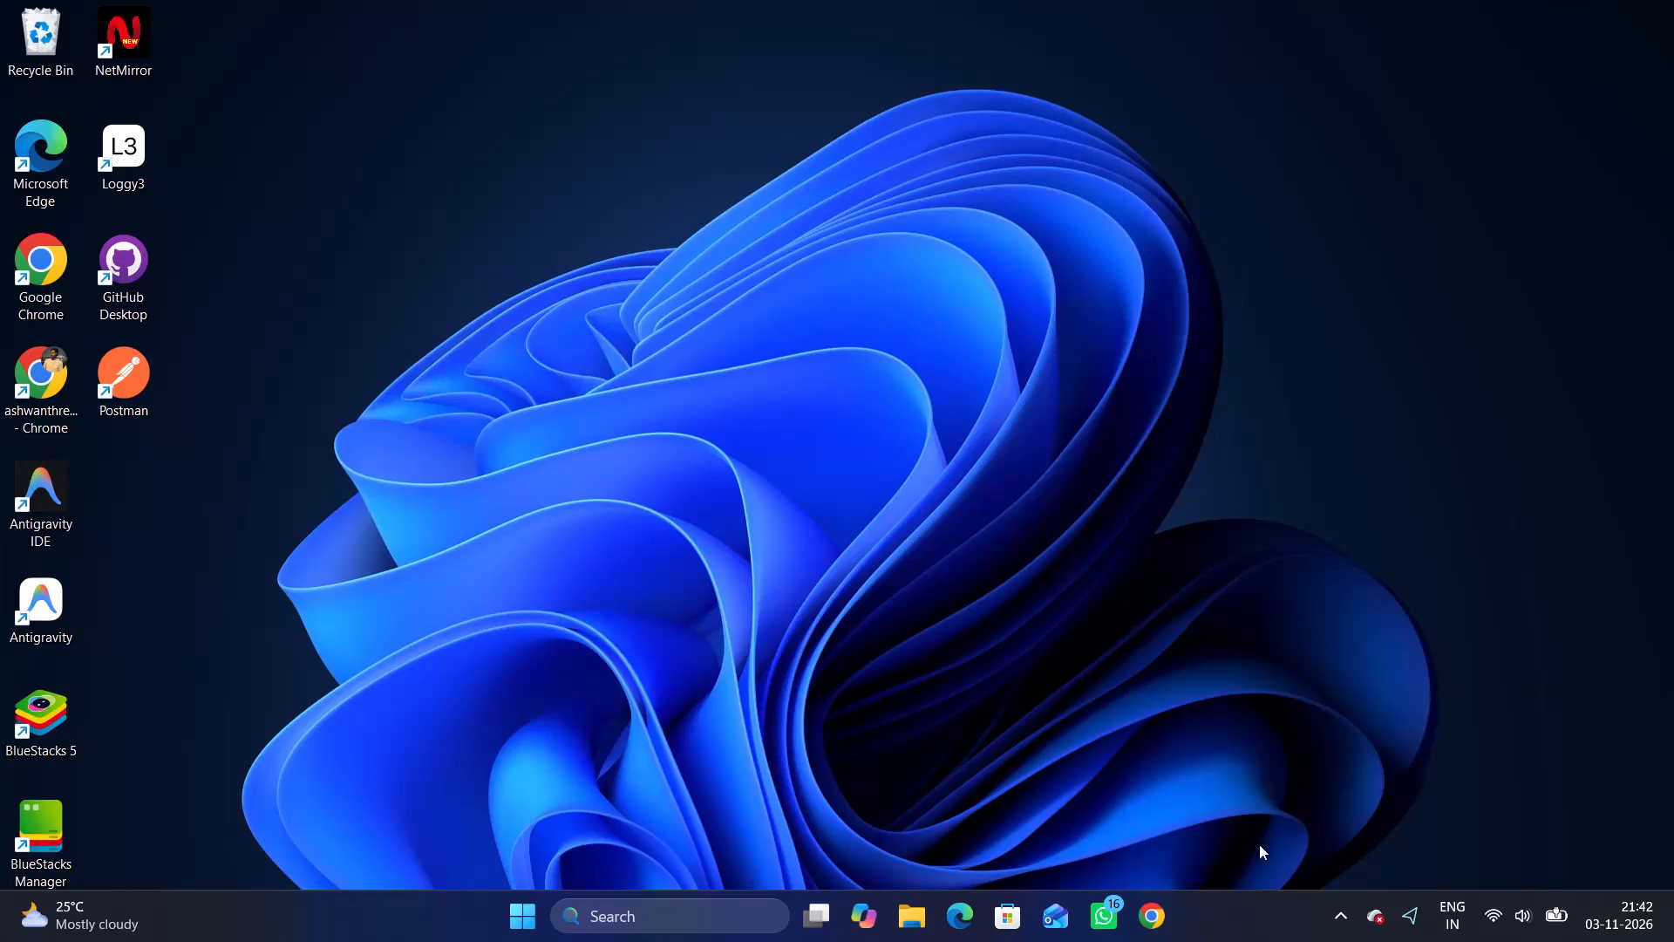
# Reopen Google Chrome using the profile with the photo avatar.
pyautogui.click(1160, 912)
pyautogui.click(575, 547)
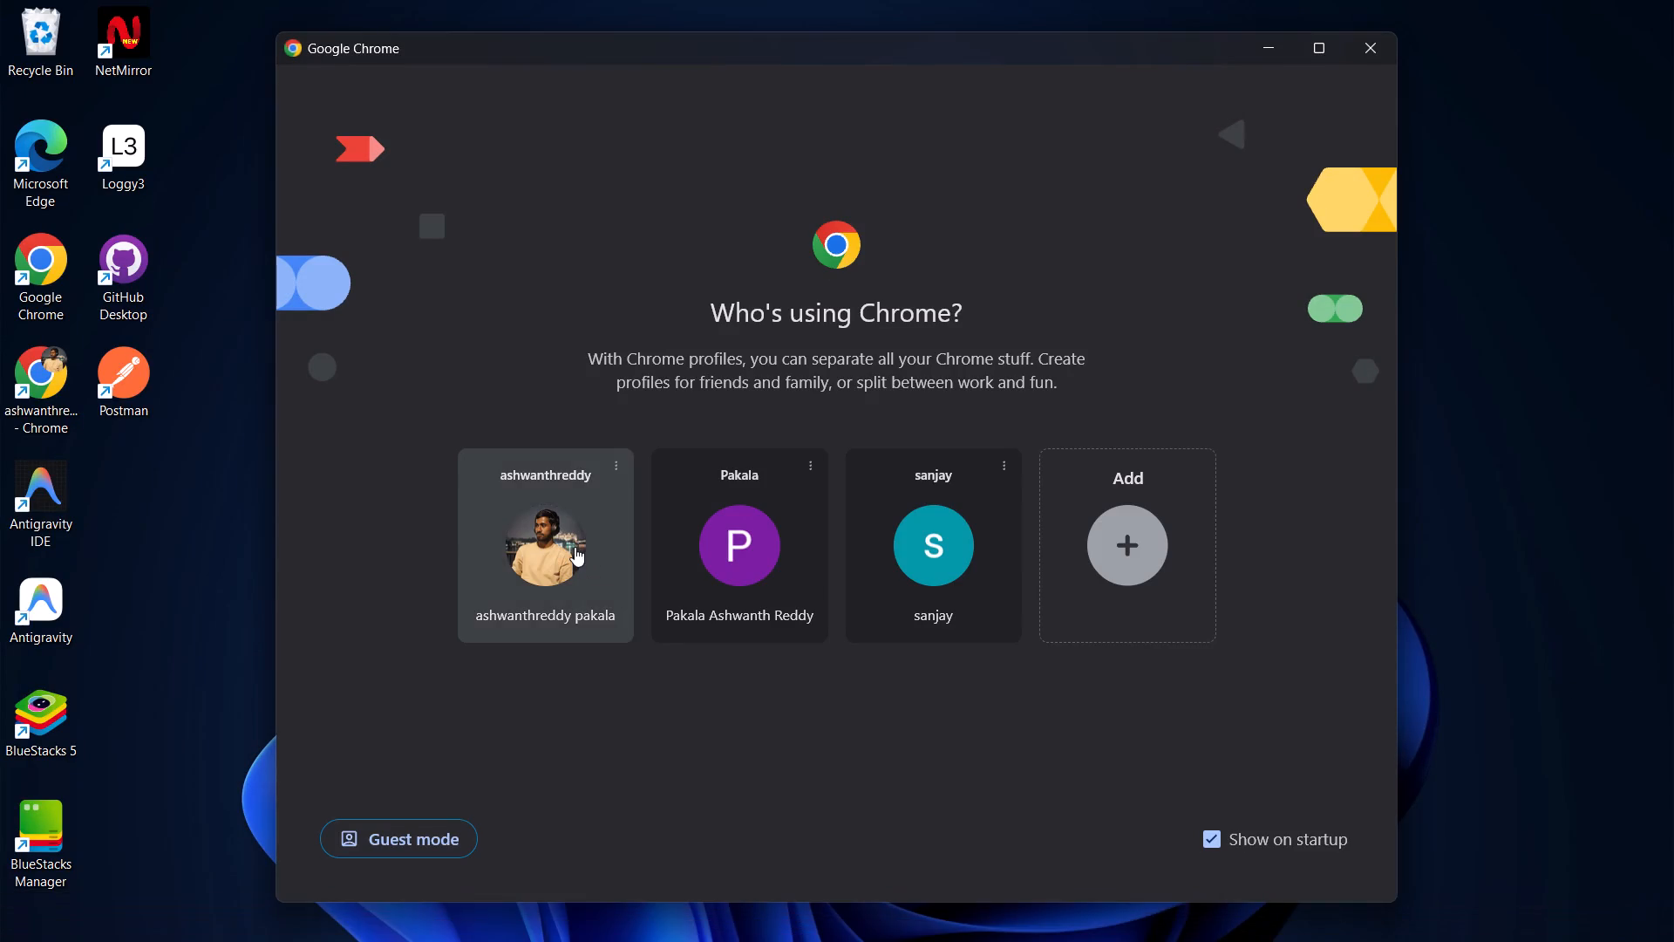
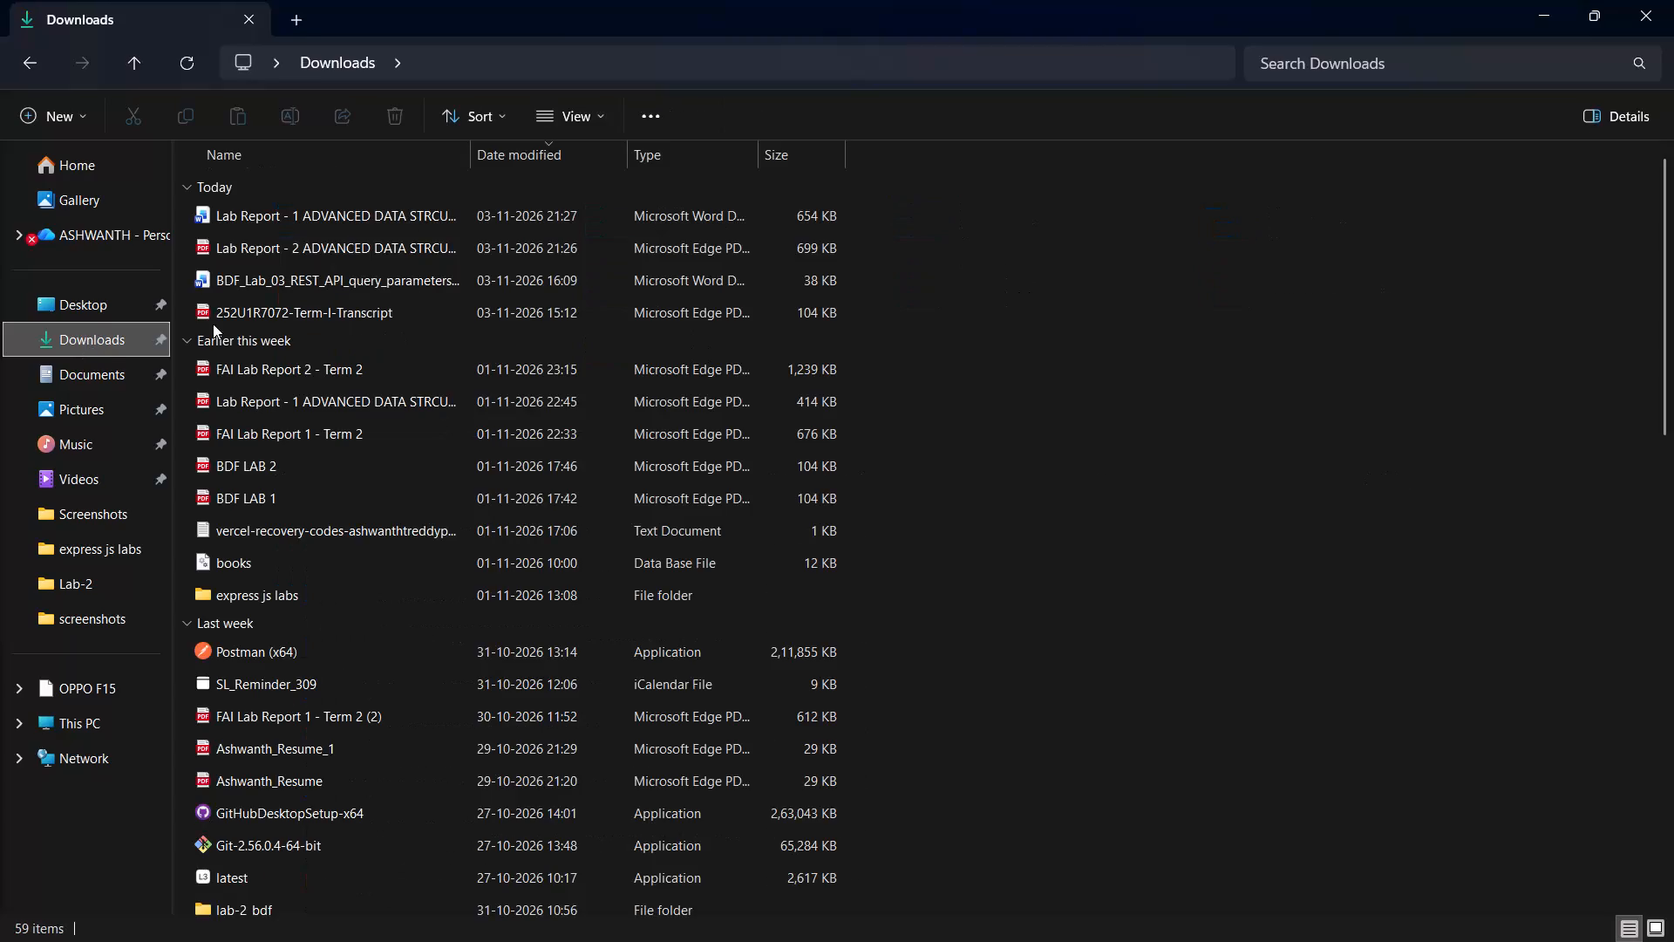
# Open the Word document "Lab Report - 1 ADVANCED DATA STRCUTURES" from the Downloads folder.
pyautogui.doubleClick(329, 210)
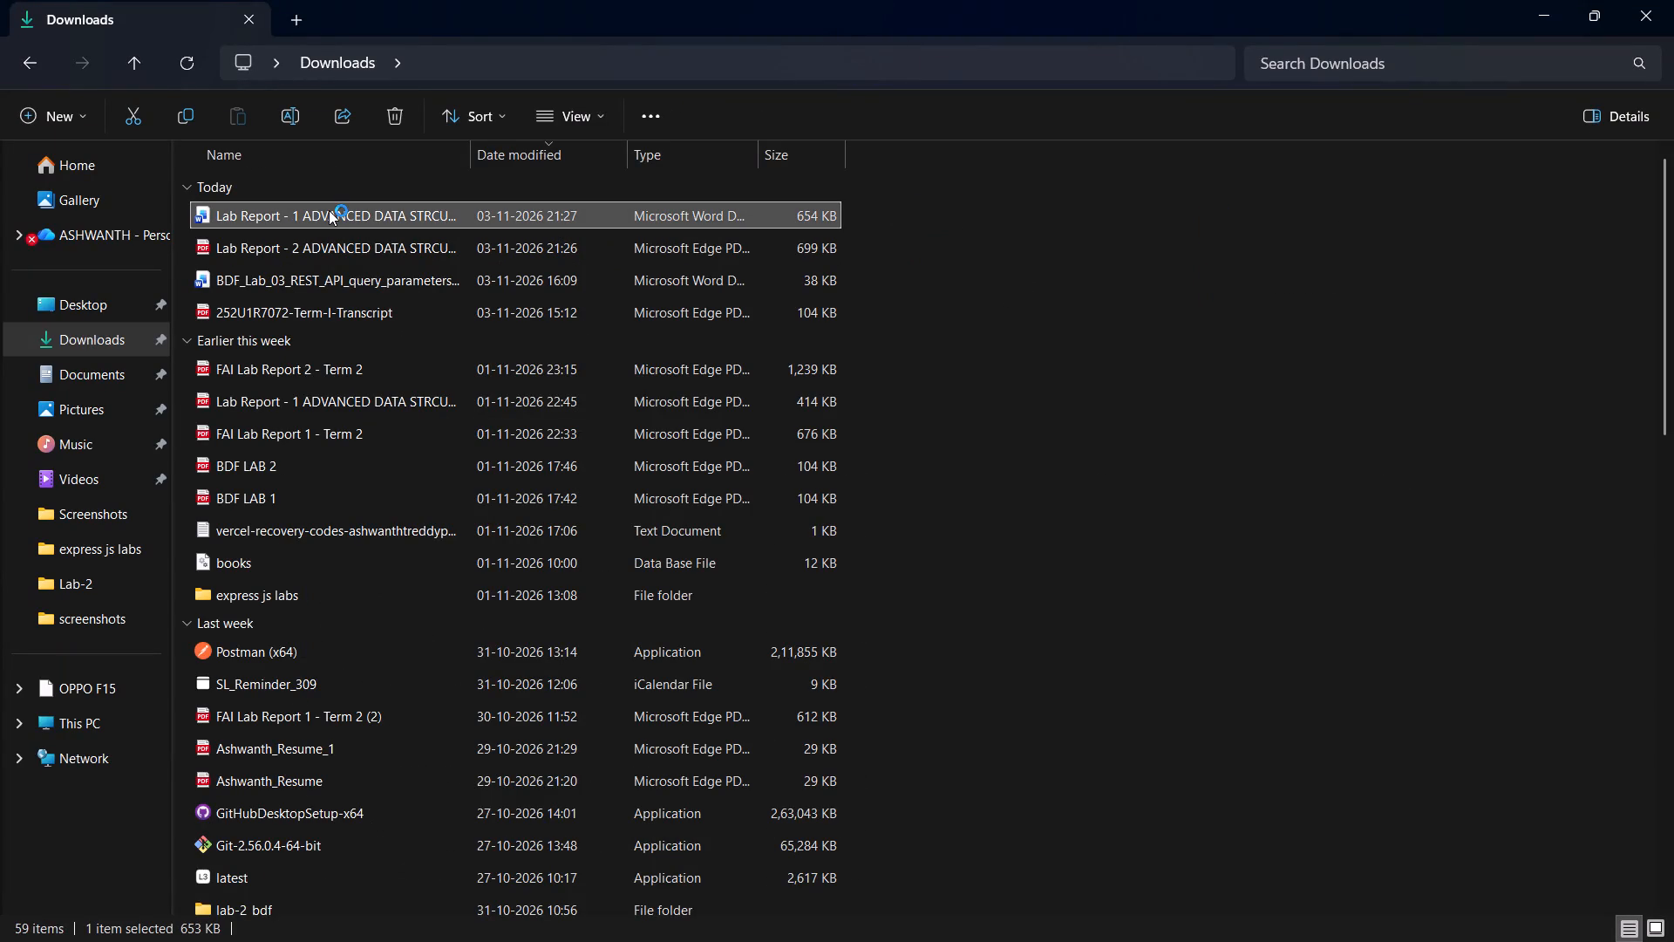
# Delete the Convert Array To Doubly Linked List screenshot on the report's last page.
pyautogui.scroll(-10, 856, 536)
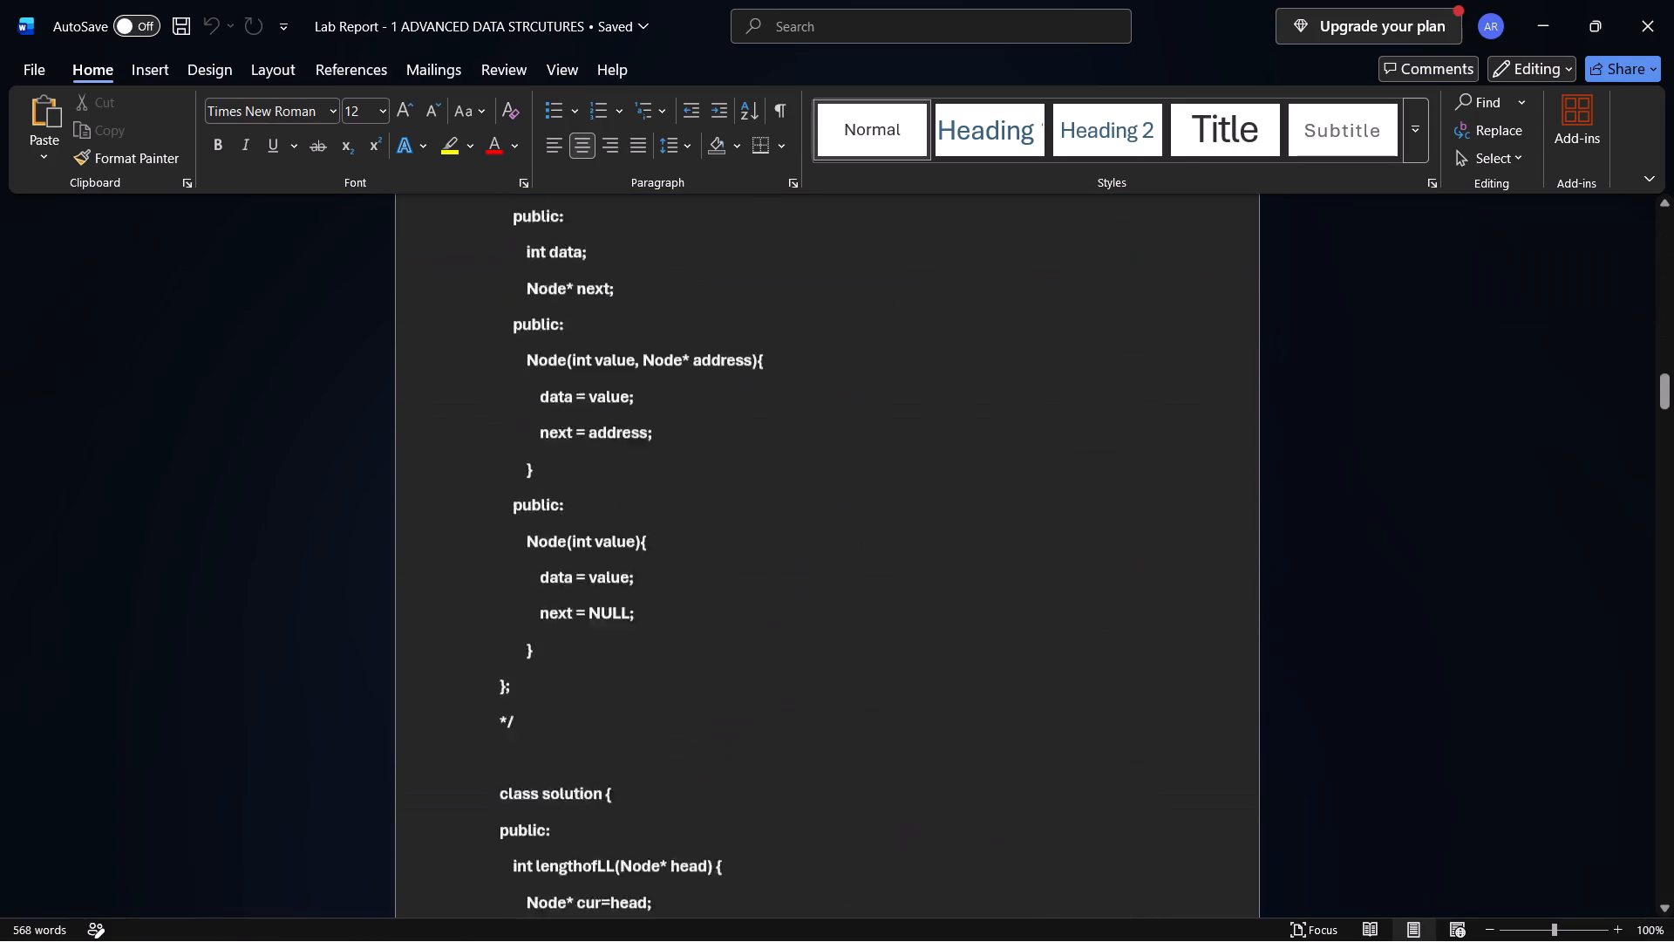
pyautogui.scroll(-18, 856, 536)
pyautogui.scroll(-8, 856, 536)
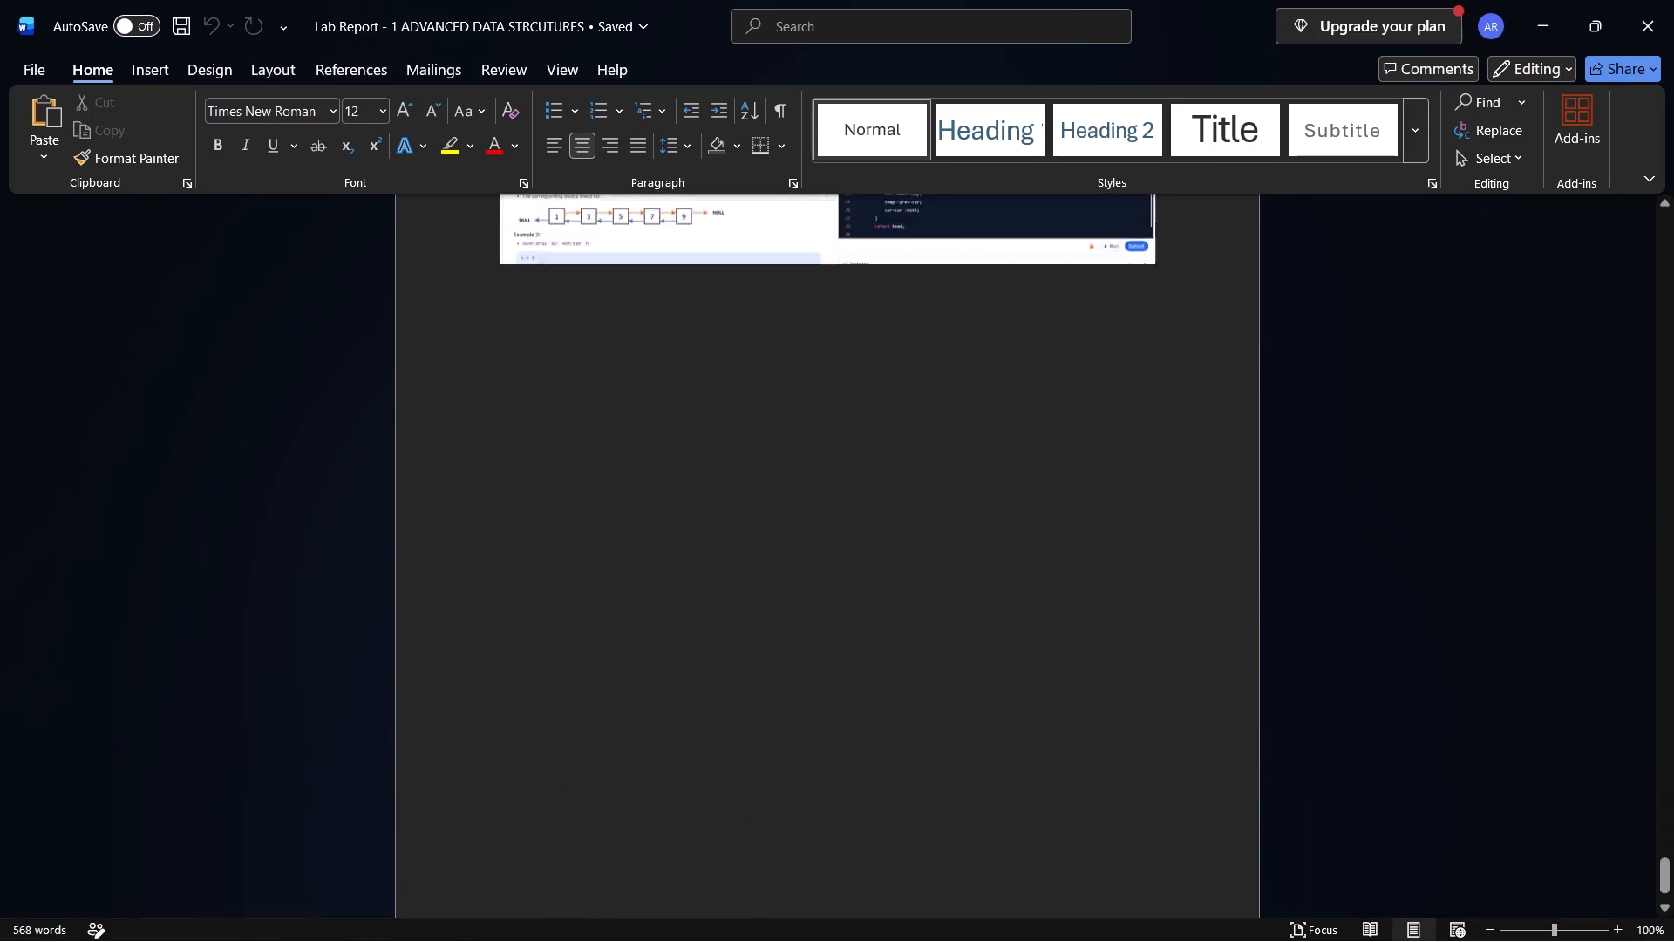
pyautogui.scroll(2, 856, 536)
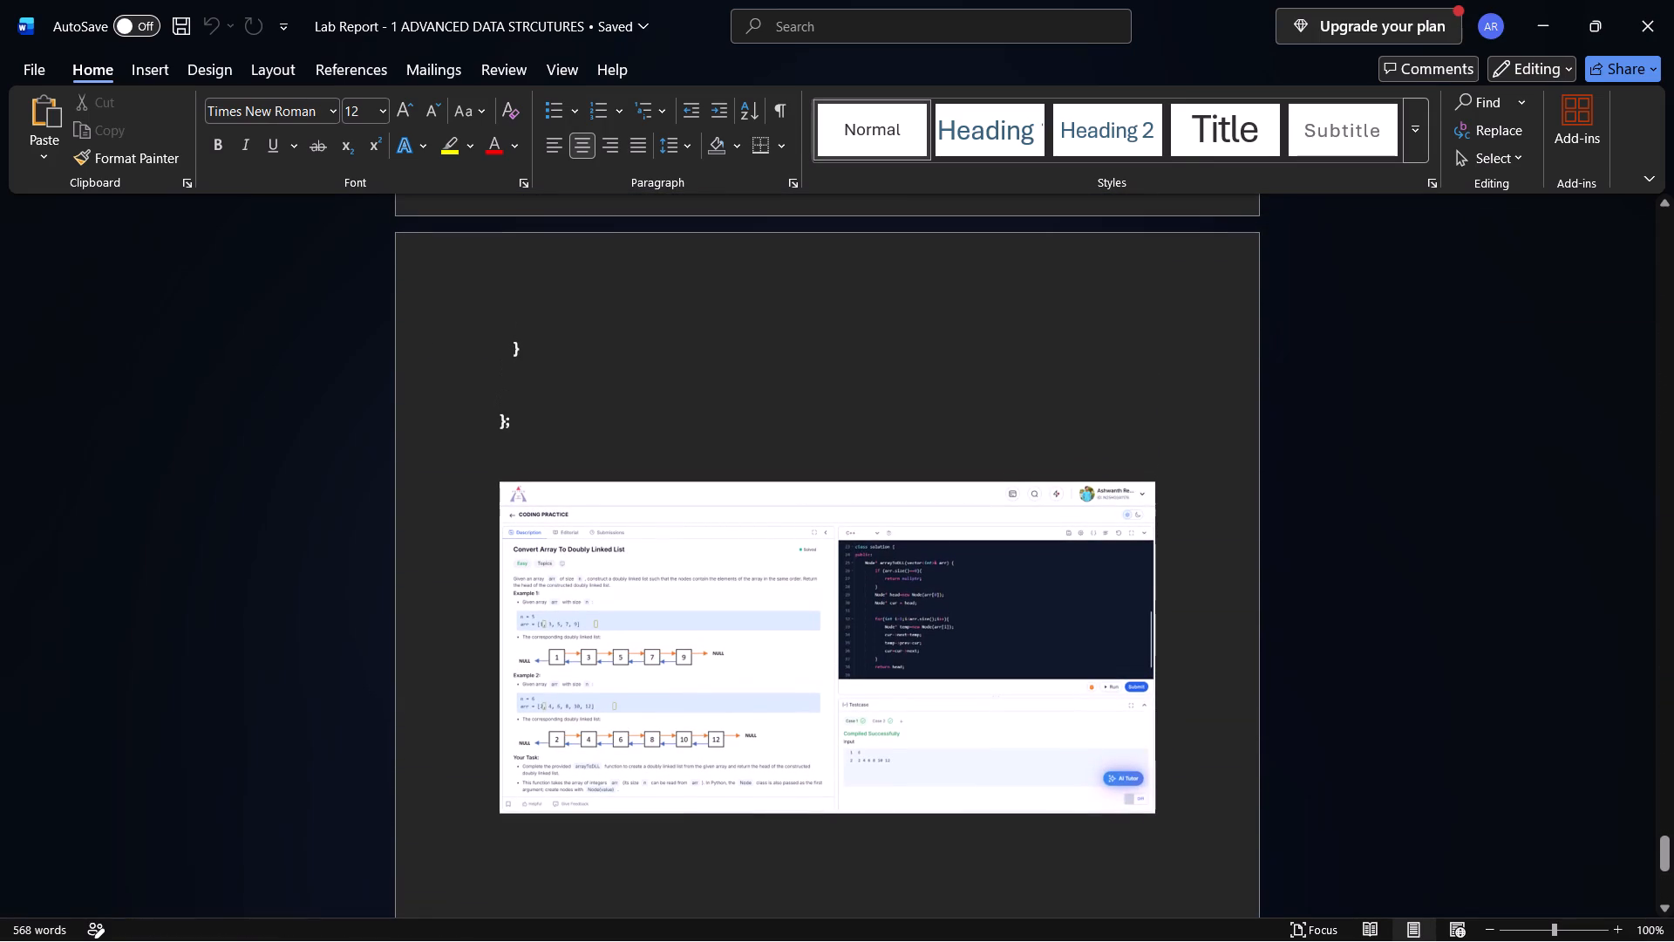
pyautogui.click(856, 536)
pyautogui.press('BackSpace')
pyautogui.press('BackSpace')
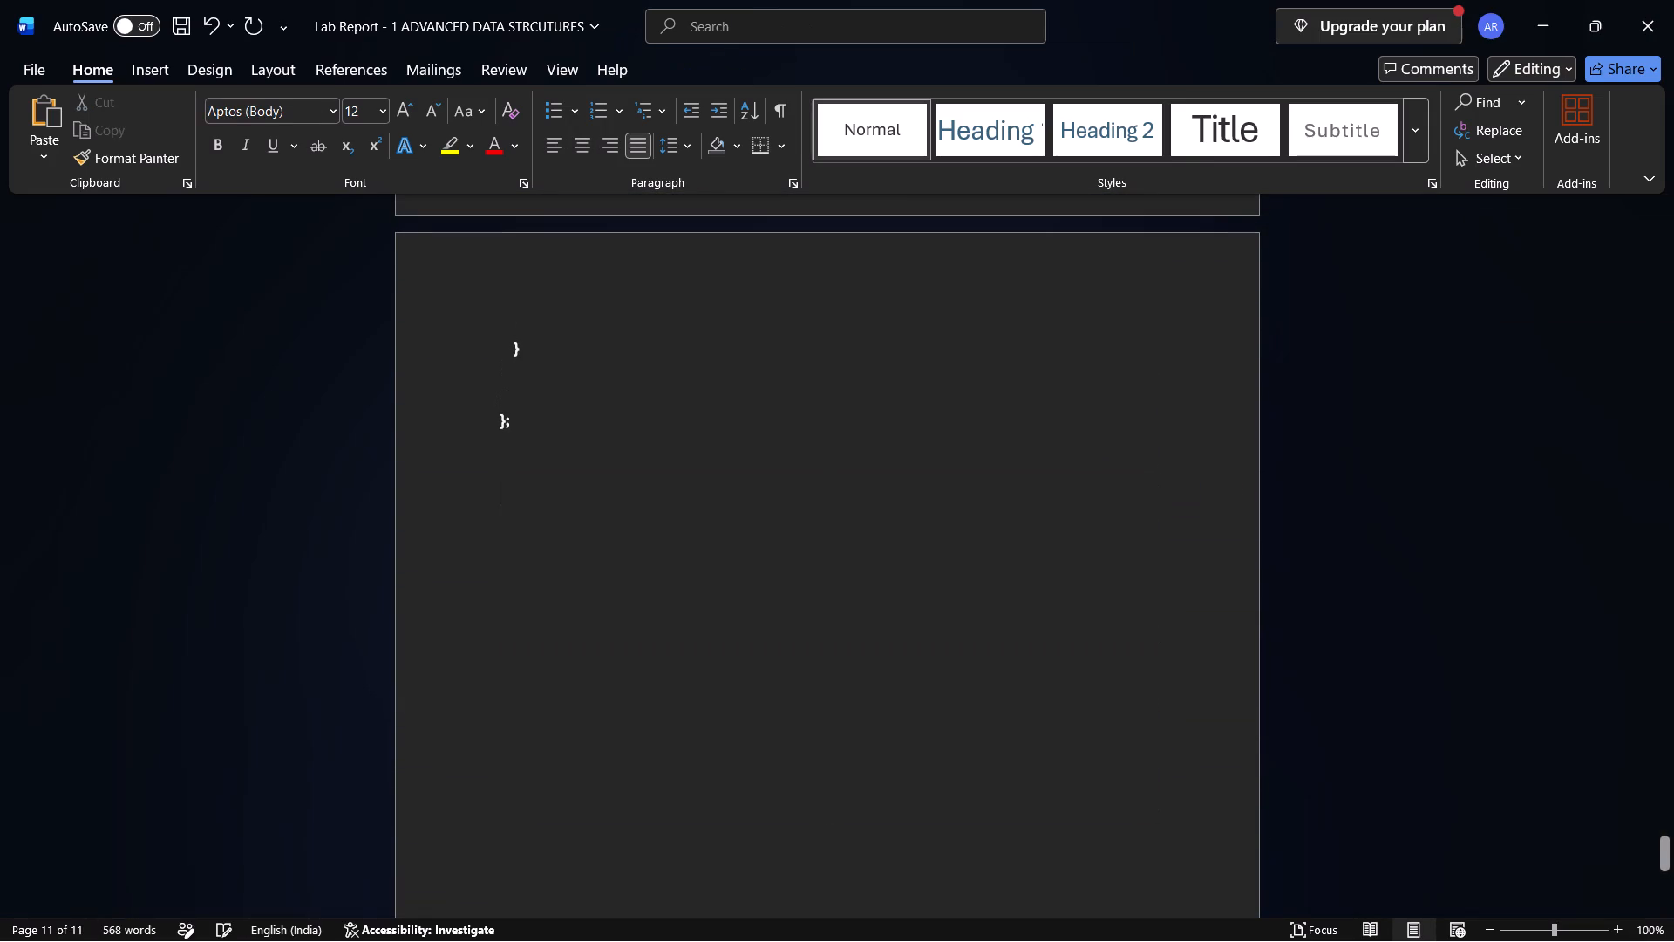
# Delete the whole Convert Array To Doubly Linked List section, including its arrayToDLL code, problem statement and heading.
pyautogui.press('BackSpace')
pyautogui.press('BackSpace')
pyautogui.press('BackSpace')
pyautogui.press('BackSpace')
pyautogui.press('BackSpace')
pyautogui.press('BackSpace')
pyautogui.press('BackSpace')
pyautogui.press('BackSpace')
pyautogui.press('BackSpace')
pyautogui.press('BackSpace')
pyautogui.press('BackSpace')
pyautogui.press('BackSpace')
pyautogui.press('BackSpace')
pyautogui.press('BackSpace')
pyautogui.press('BackSpace')
pyautogui.press('BackSpace')
pyautogui.press('BackSpace')
pyautogui.press('BackSpace')
pyautogui.press('BackSpace')
pyautogui.press('BackSpace')
pyautogui.press('BackSpace')
pyautogui.press('BackSpace')
pyautogui.press('BackSpace')
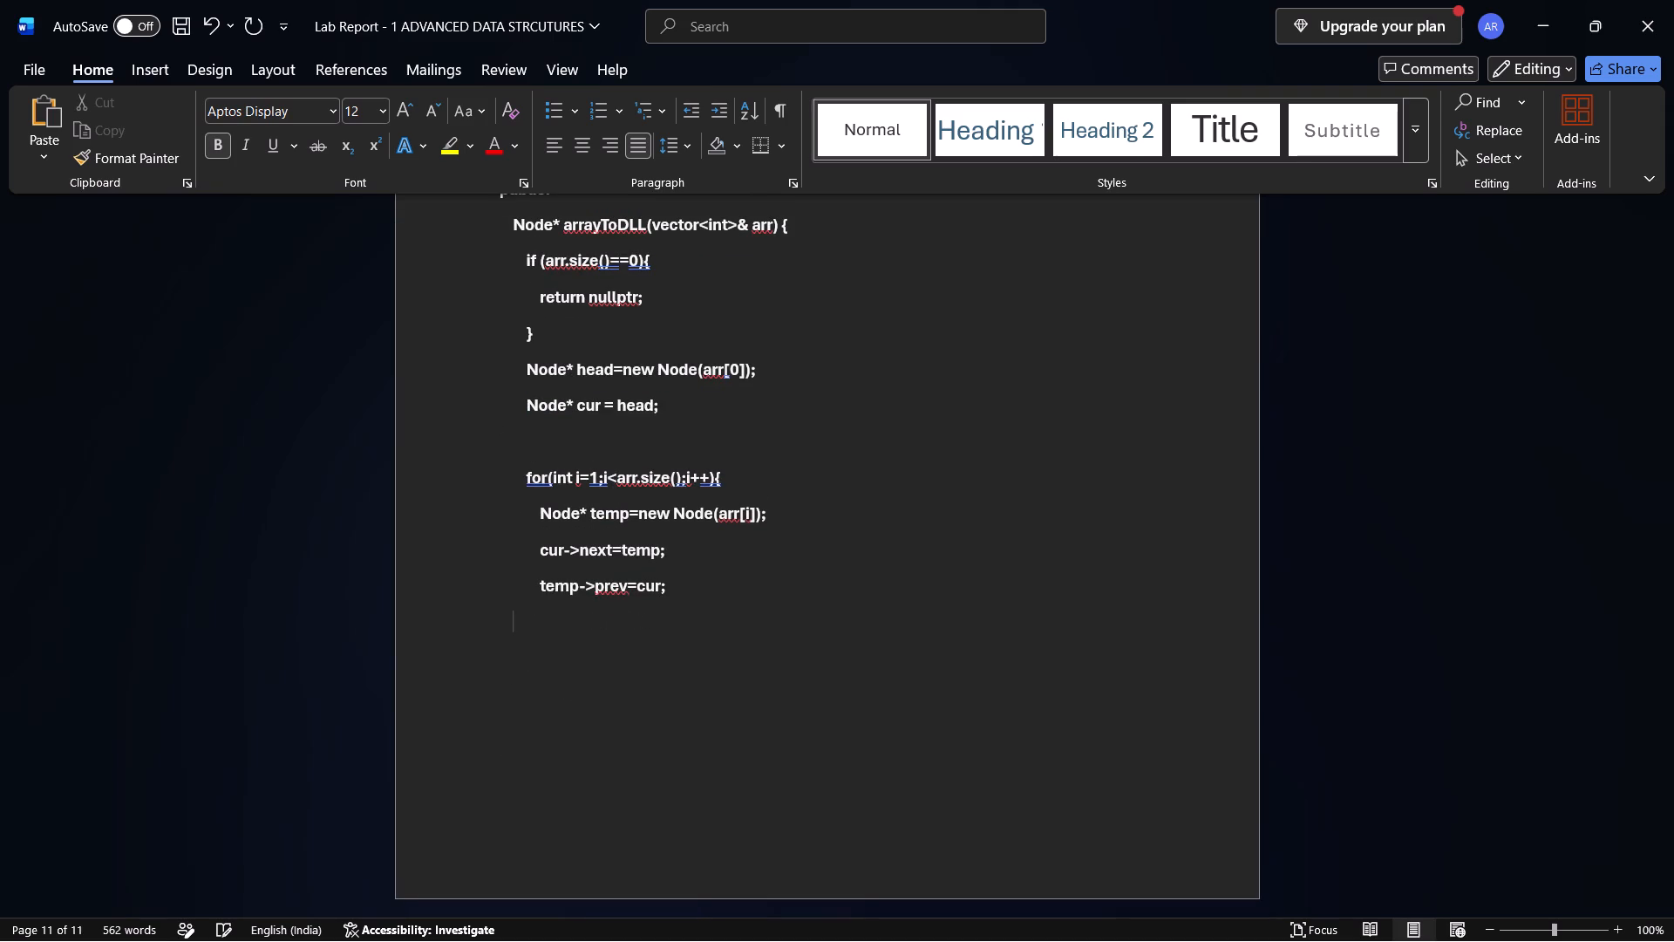
pyautogui.hotkey('ctrl', 'BackSpace')
pyautogui.hotkey('ctrl', 'BackSpace')
pyautogui.hotkey('ctrl', 'BackSpace')
pyautogui.hotkey('ctrl', 'BackSpace')
pyautogui.hotkey('ctrl', 'BackSpace')
pyautogui.hotkey('ctrl', 'BackSpace')
pyautogui.hotkey('ctrl', 'BackSpace')
pyautogui.hotkey('ctrl', 'BackSpace')
pyautogui.hotkey('ctrl', 'BackSpace')
pyautogui.hotkey('ctrl', 'BackSpace')
pyautogui.hotkey('ctrl', 'BackSpace')
pyautogui.hotkey('ctrl', 'BackSpace')
pyautogui.hotkey('ctrl', 'BackSpace')
pyautogui.hotkey('ctrl', 'BackSpace')
pyautogui.hotkey('ctrl', 'BackSpace')
pyautogui.hotkey('ctrl', 'BackSpace')
pyautogui.hotkey('ctrl', 'BackSpace')
pyautogui.hotkey('ctrl', 'BackSpace')
pyautogui.hotkey('ctrl', 'BackSpace')
pyautogui.hotkey('ctrl', 'BackSpace')
pyautogui.hotkey('ctrl', 'BackSpace')
pyautogui.hotkey('ctrl', 'BackSpace')
pyautogui.hotkey('ctrl', 'BackSpace')
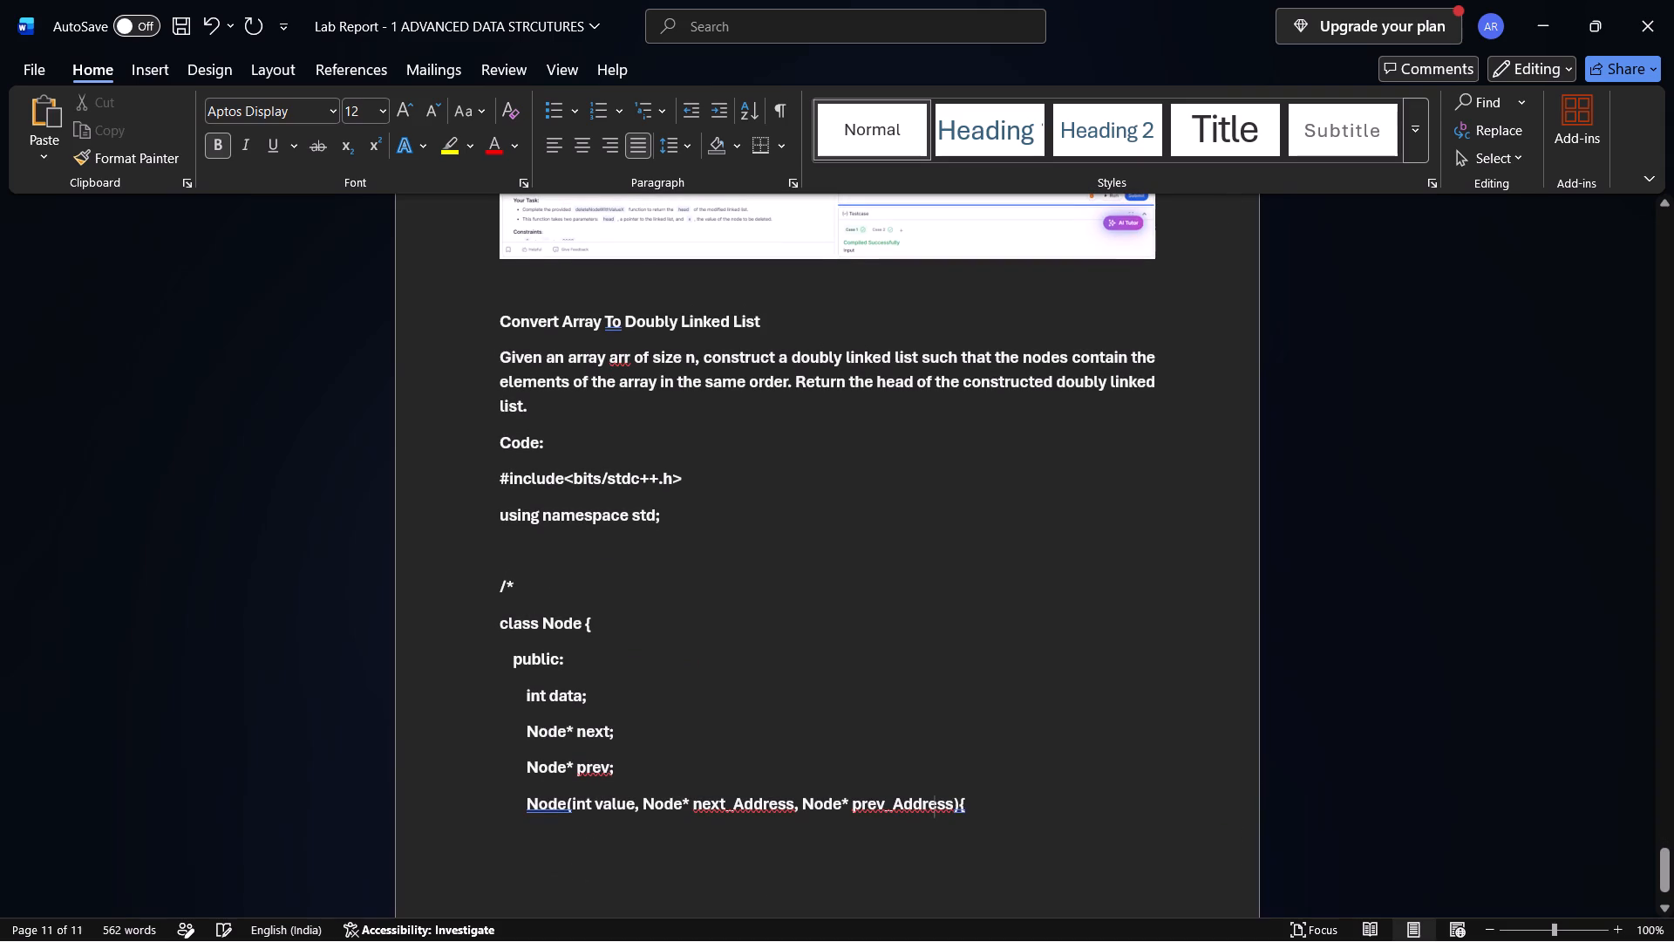
pyautogui.hotkey('ctrl', 'BackSpace')
pyautogui.hotkey('ctrl', 'BackSpace')
pyautogui.hotkey('ctrl', 'BackSpace')
pyautogui.hotkey('ctrl', 'BackSpace')
pyautogui.hotkey('ctrl', 'BackSpace')
pyautogui.hotkey('ctrl', 'BackSpace')
pyautogui.hotkey('ctrl', 'BackSpace')
pyautogui.hotkey('ctrl', 'BackSpace')
pyautogui.hotkey('ctrl', 'BackSpace')
pyautogui.hotkey('ctrl', 'BackSpace')
pyautogui.hotkey('ctrl', 'BackSpace')
pyautogui.hotkey('ctrl', 'BackSpace')
pyautogui.hotkey('ctrl', 'BackSpace')
pyautogui.hotkey('ctrl', 'BackSpace')
pyautogui.hotkey('ctrl', 'BackSpace')
pyautogui.hotkey('ctrl', 'BackSpace')
pyautogui.hotkey('ctrl', 'BackSpace')
pyautogui.hotkey('ctrl', 'BackSpace')
pyautogui.hotkey('ctrl', 'BackSpace')
pyautogui.hotkey('ctrl', 'BackSpace')
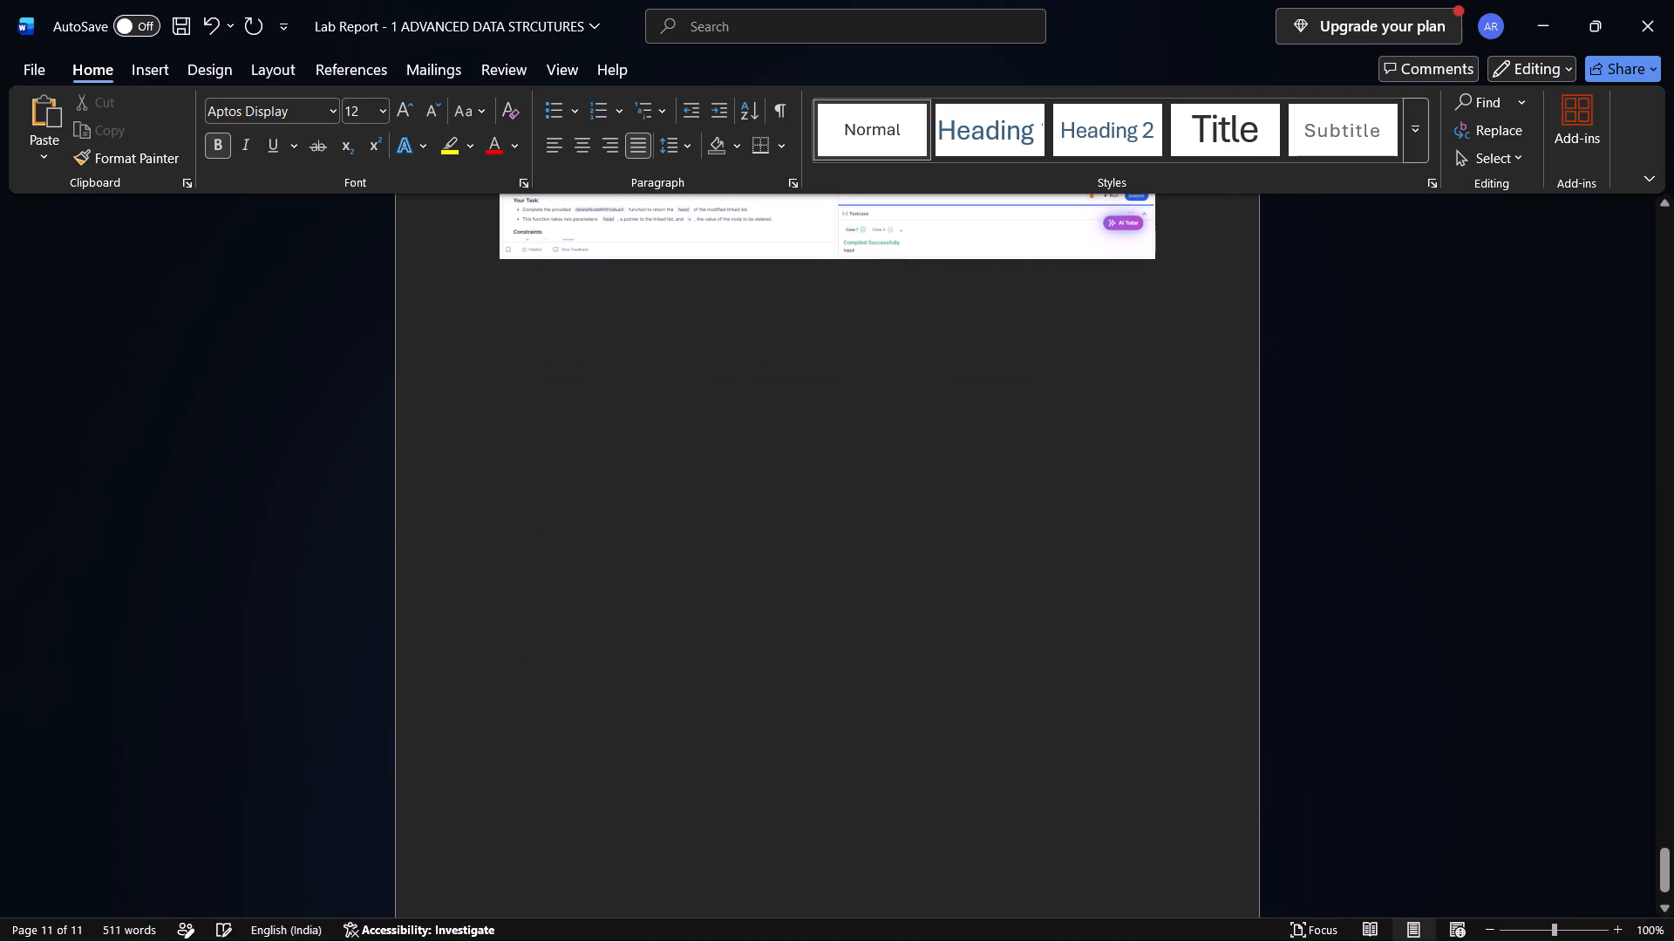
# Delete the screenshot that ends the node-deletion problem, together with the closing lines of its deleteNodeWithValueX code.
pyautogui.press('BackSpace')
pyautogui.press('BackSpace')
pyautogui.press('BackSpace')
pyautogui.press('BackSpace')
pyautogui.press('BackSpace')
pyautogui.press('BackSpace')
pyautogui.press('BackSpace')
pyautogui.press('BackSpace')
pyautogui.press('BackSpace')
pyautogui.press('BackSpace')
pyautogui.press('BackSpace')
pyautogui.press('BackSpace')
pyautogui.press('BackSpace')
pyautogui.press('BackSpace')
pyautogui.press('BackSpace')
pyautogui.press('BackSpace')
pyautogui.press('BackSpace')
pyautogui.press('BackSpace')
pyautogui.press('BackSpace')
pyautogui.press('BackSpace')
pyautogui.press('BackSpace')
pyautogui.press('BackSpace')
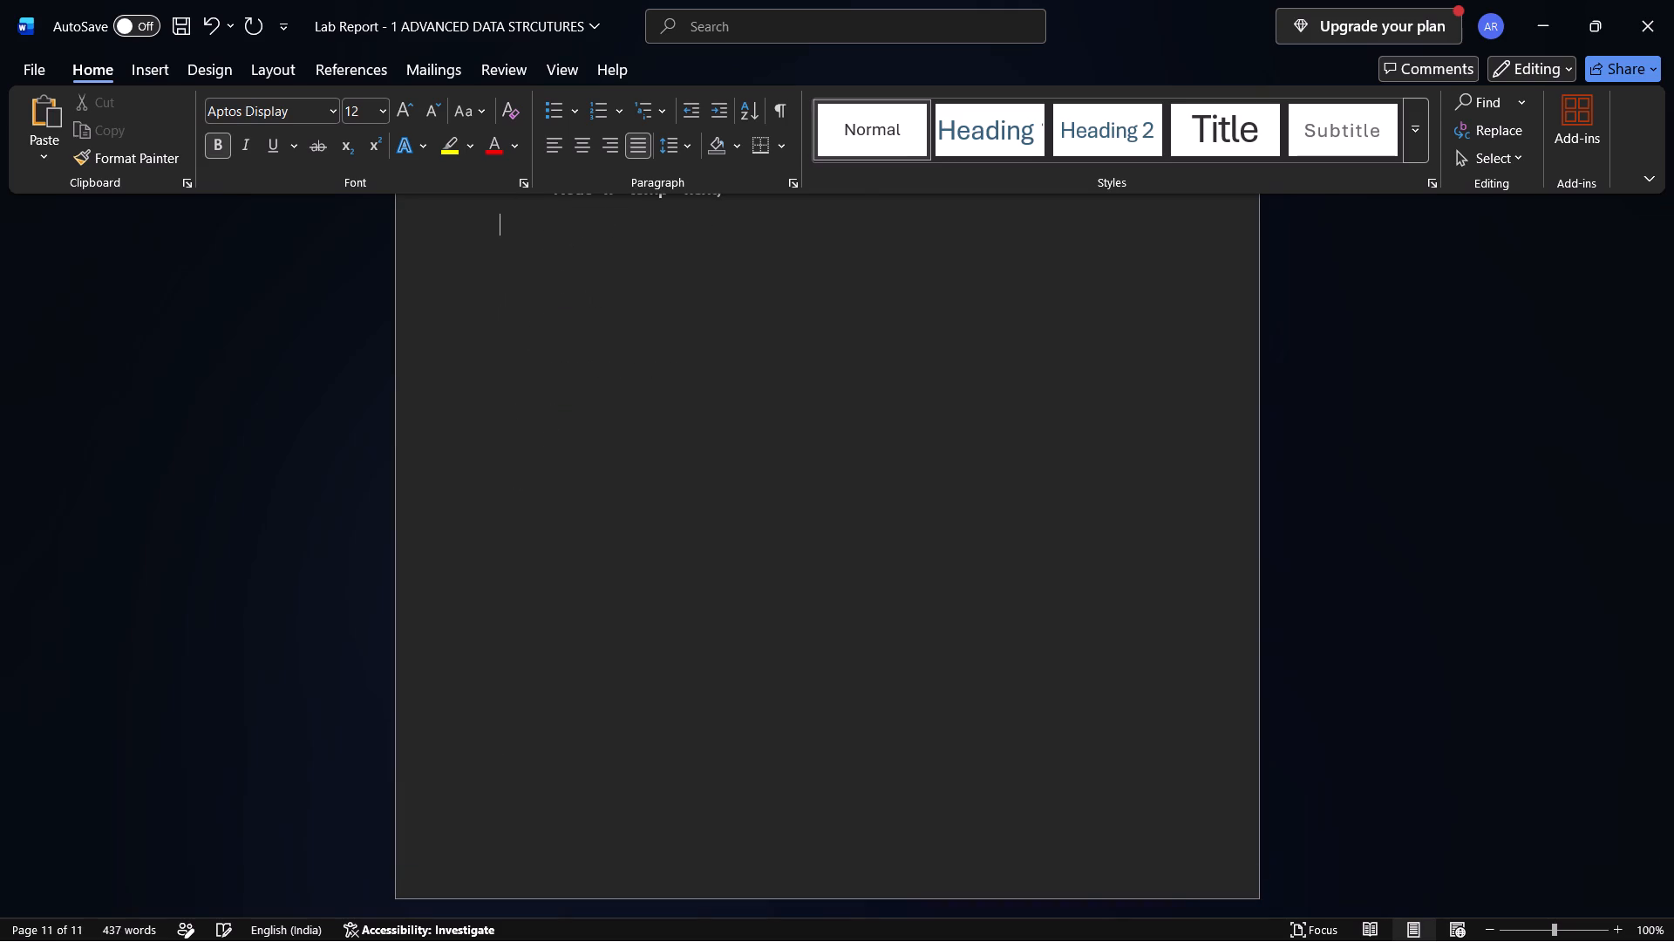
# Delete the remaining body of the deleteNodeWithValueX function, including its head->data check, back to the opening if (head== condition.
pyautogui.hotkey('ctrl', 'BackSpace')
pyautogui.hotkey('ctrl', 'BackSpace')
pyautogui.hotkey('ctrl', 'BackSpace')
pyautogui.hotkey('ctrl', 'BackSpace')
pyautogui.hotkey('ctrl', 'BackSpace')
pyautogui.hotkey('ctrl', 'BackSpace')
pyautogui.hotkey('ctrl', 'BackSpace')
pyautogui.hotkey('ctrl', 'BackSpace')
pyautogui.hotkey('ctrl', 'BackSpace')
pyautogui.hotkey('ctrl', 'BackSpace')
pyautogui.hotkey('ctrl', 'BackSpace')
pyautogui.hotkey('ctrl', 'BackSpace')
pyautogui.hotkey('ctrl', 'BackSpace')
pyautogui.hotkey('ctrl', 'BackSpace')
pyautogui.hotkey('ctrl', 'BackSpace')
pyautogui.hotkey('ctrl', 'BackSpace')
pyautogui.hotkey('ctrl', 'BackSpace')
pyautogui.hotkey('ctrl', 'BackSpace')
pyautogui.hotkey('ctrl', 'BackSpace')
pyautogui.hotkey('ctrl', 'BackSpace')
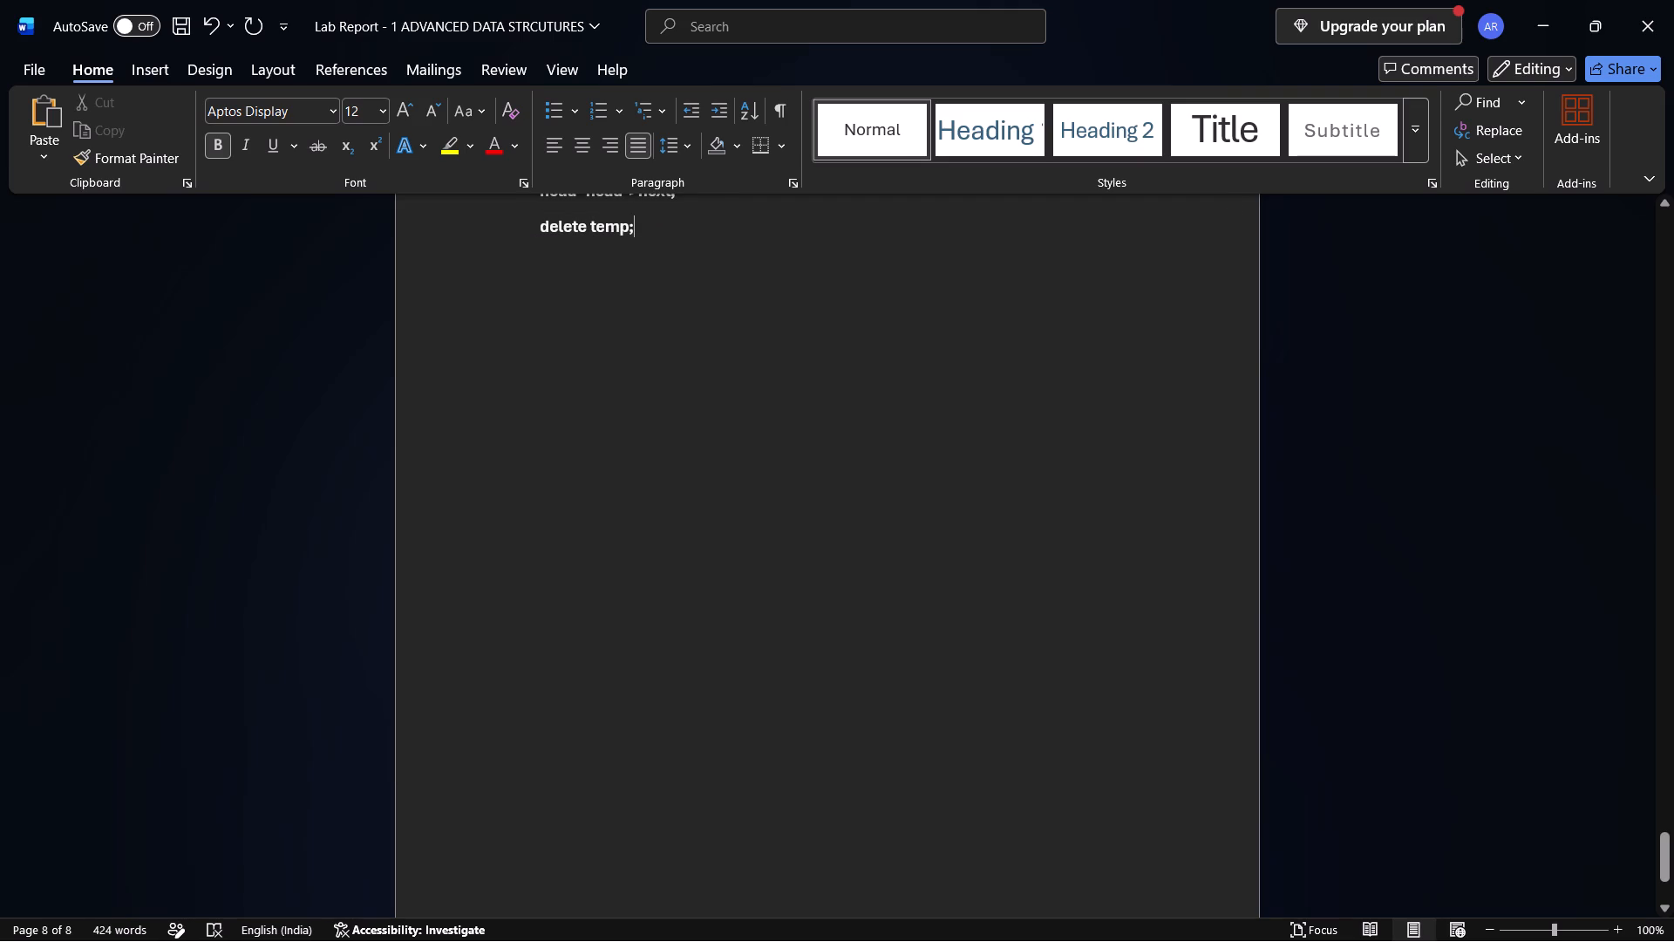
pyautogui.hotkey('ctrl', 'BackSpace')
pyautogui.hotkey('ctrl', 'BackSpace')
pyautogui.hotkey('ctrl', 'BackSpace')
pyautogui.hotkey('ctrl', 'BackSpace')
pyautogui.hotkey('ctrl', 'BackSpace')
pyautogui.hotkey('ctrl', 'BackSpace')
pyautogui.hotkey('ctrl', 'BackSpace')
pyautogui.hotkey('ctrl', 'BackSpace')
pyautogui.hotkey('ctrl', 'BackSpace')
pyautogui.hotkey('ctrl', 'BackSpace')
pyautogui.hotkey('ctrl', 'BackSpace')
pyautogui.hotkey('ctrl', 'BackSpace')
pyautogui.hotkey('ctrl', 'BackSpace')
pyautogui.hotkey('ctrl', 'BackSpace')
pyautogui.hotkey('ctrl', 'BackSpace')
pyautogui.hotkey('ctrl', 'BackSpace')
pyautogui.hotkey('ctrl', 'BackSpace')
pyautogui.hotkey('ctrl', 'BackSpace')
pyautogui.hotkey('ctrl', 'BackSpace')
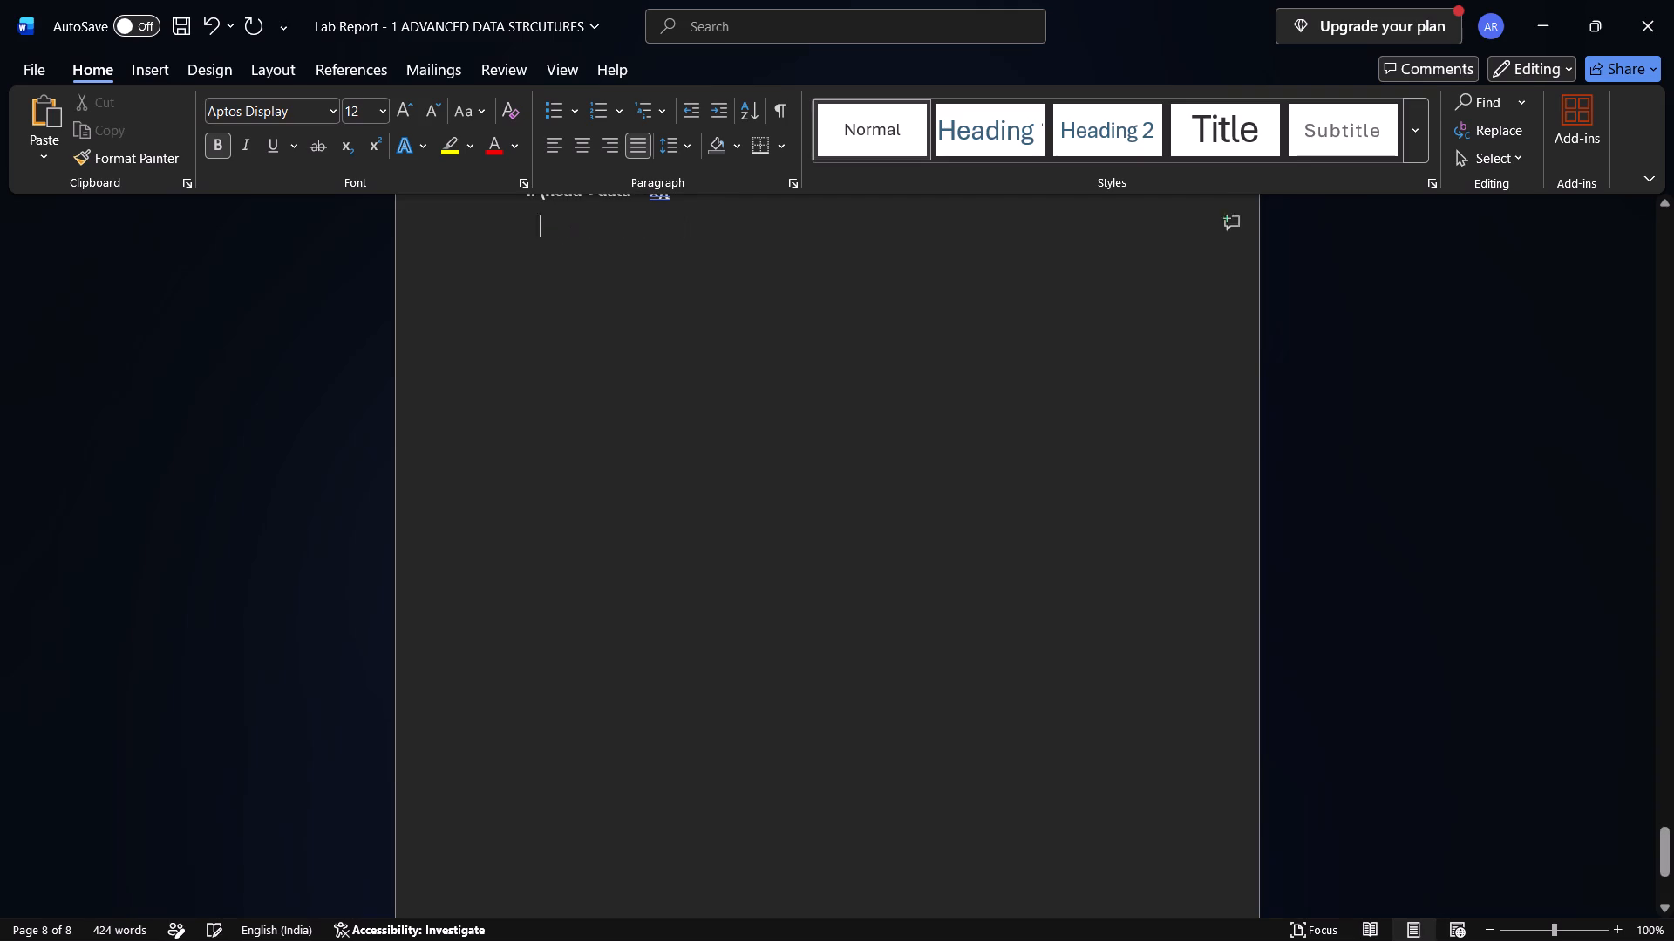
pyautogui.hotkey('ctrl', 'BackSpace')
pyautogui.hotkey('ctrl', 'BackSpace')
pyautogui.hotkey('ctrl', 'BackSpace')
pyautogui.hotkey('ctrl', 'BackSpace')
pyautogui.hotkey('ctrl', 'BackSpace')
pyautogui.hotkey('ctrl', 'BackSpace')
pyautogui.hotkey('ctrl', 'BackSpace')
pyautogui.hotkey('ctrl', 'BackSpace')
pyautogui.hotkey('ctrl', 'BackSpace')
pyautogui.hotkey('ctrl', 'BackSpace')
pyautogui.hotkey('ctrl', 'BackSpace')
pyautogui.hotkey('ctrl', 'BackSpace')
pyautogui.hotkey('ctrl', 'BackSpace')
pyautogui.hotkey('ctrl', 'BackSpace')
pyautogui.hotkey('ctrl', 'BackSpace')
pyautogui.hotkey('ctrl', 'BackSpace')
pyautogui.hotkey('ctrl', 'BackSpace')
pyautogui.hotkey('ctrl', 'BackSpace')
pyautogui.hotkey('ctrl', 'BackSpace')
pyautogui.hotkey('ctrl', 'BackSpace')
pyautogui.hotkey('ctrl', 'BackSpace')
pyautogui.hotkey('ctrl', 'BackSpace')
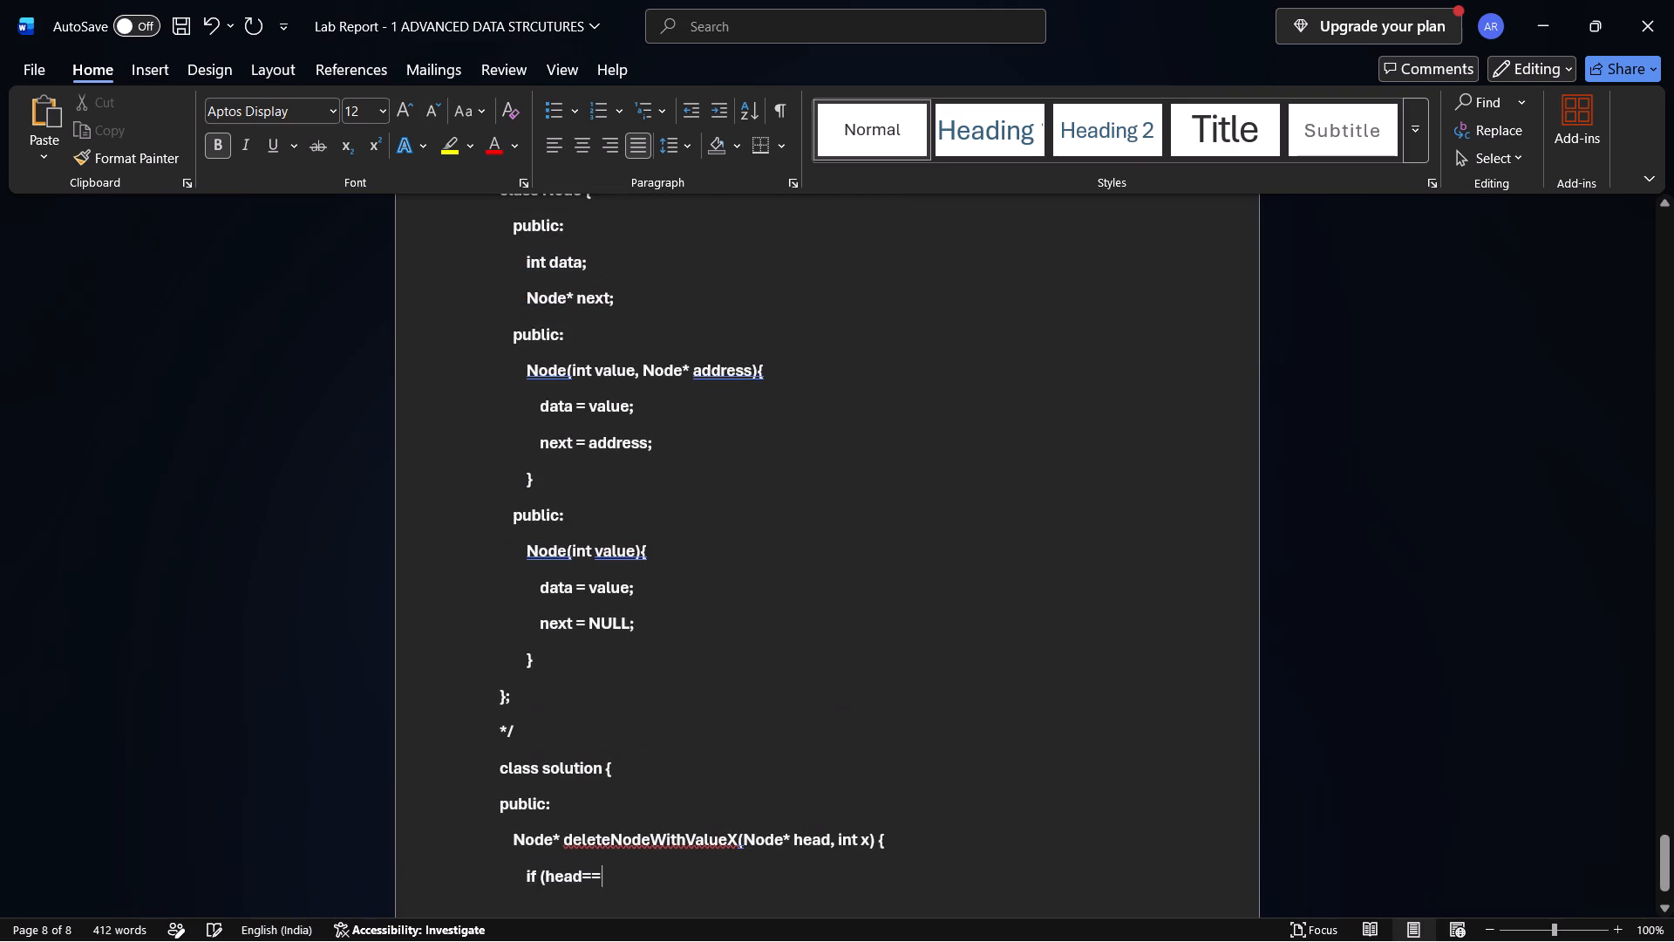
# Delete the deleteNodeWithValueX signature, the solution class opening and the commented Node class, back to the "Code:" label.
pyautogui.hotkey('ctrl', 'BackSpace')
pyautogui.hotkey('ctrl', 'BackSpace')
pyautogui.hotkey('ctrl', 'BackSpace')
pyautogui.hotkey('ctrl', 'BackSpace')
pyautogui.hotkey('ctrl', 'BackSpace')
pyautogui.hotkey('ctrl', 'BackSpace')
pyautogui.hotkey('ctrl', 'BackSpace')
pyautogui.hotkey('ctrl', 'BackSpace')
pyautogui.hotkey('ctrl', 'BackSpace')
pyautogui.hotkey('ctrl', 'BackSpace')
pyautogui.hotkey('ctrl', 'BackSpace')
pyautogui.hotkey('ctrl', 'BackSpace')
pyautogui.hotkey('ctrl', 'BackSpace')
pyautogui.hotkey('ctrl', 'BackSpace')
pyautogui.hotkey('ctrl', 'BackSpace')
pyautogui.hotkey('ctrl', 'BackSpace')
pyautogui.hotkey('ctrl', 'BackSpace')
pyautogui.hotkey('ctrl', 'BackSpace')
pyautogui.hotkey('ctrl', 'BackSpace')
pyautogui.hotkey('ctrl', 'BackSpace')
pyautogui.hotkey('ctrl', 'BackSpace')
pyautogui.hotkey('ctrl', 'BackSpace')
pyautogui.hotkey('ctrl', 'BackSpace')
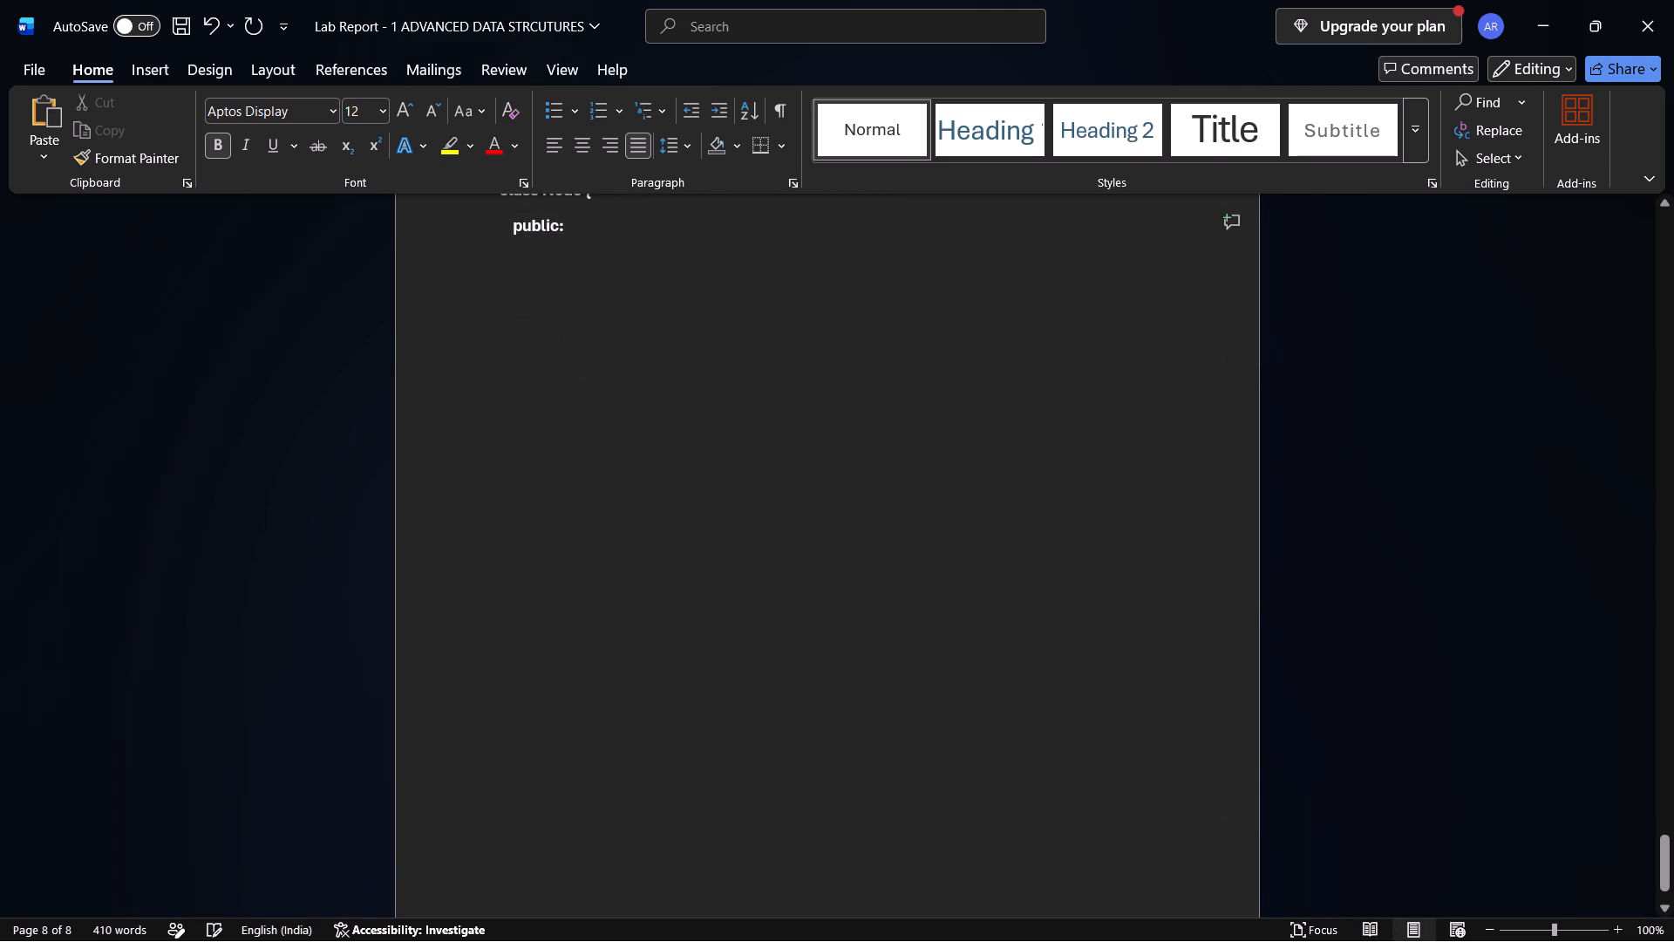
pyautogui.hotkey('ctrl', 'BackSpace')
pyautogui.hotkey('ctrl', 'BackSpace')
pyautogui.hotkey('ctrl', 'BackSpace')
pyautogui.hotkey('ctrl', 'BackSpace')
pyautogui.hotkey('ctrl', 'BackSpace')
pyautogui.hotkey('ctrl', 'BackSpace')
pyautogui.hotkey('ctrl', 'BackSpace')
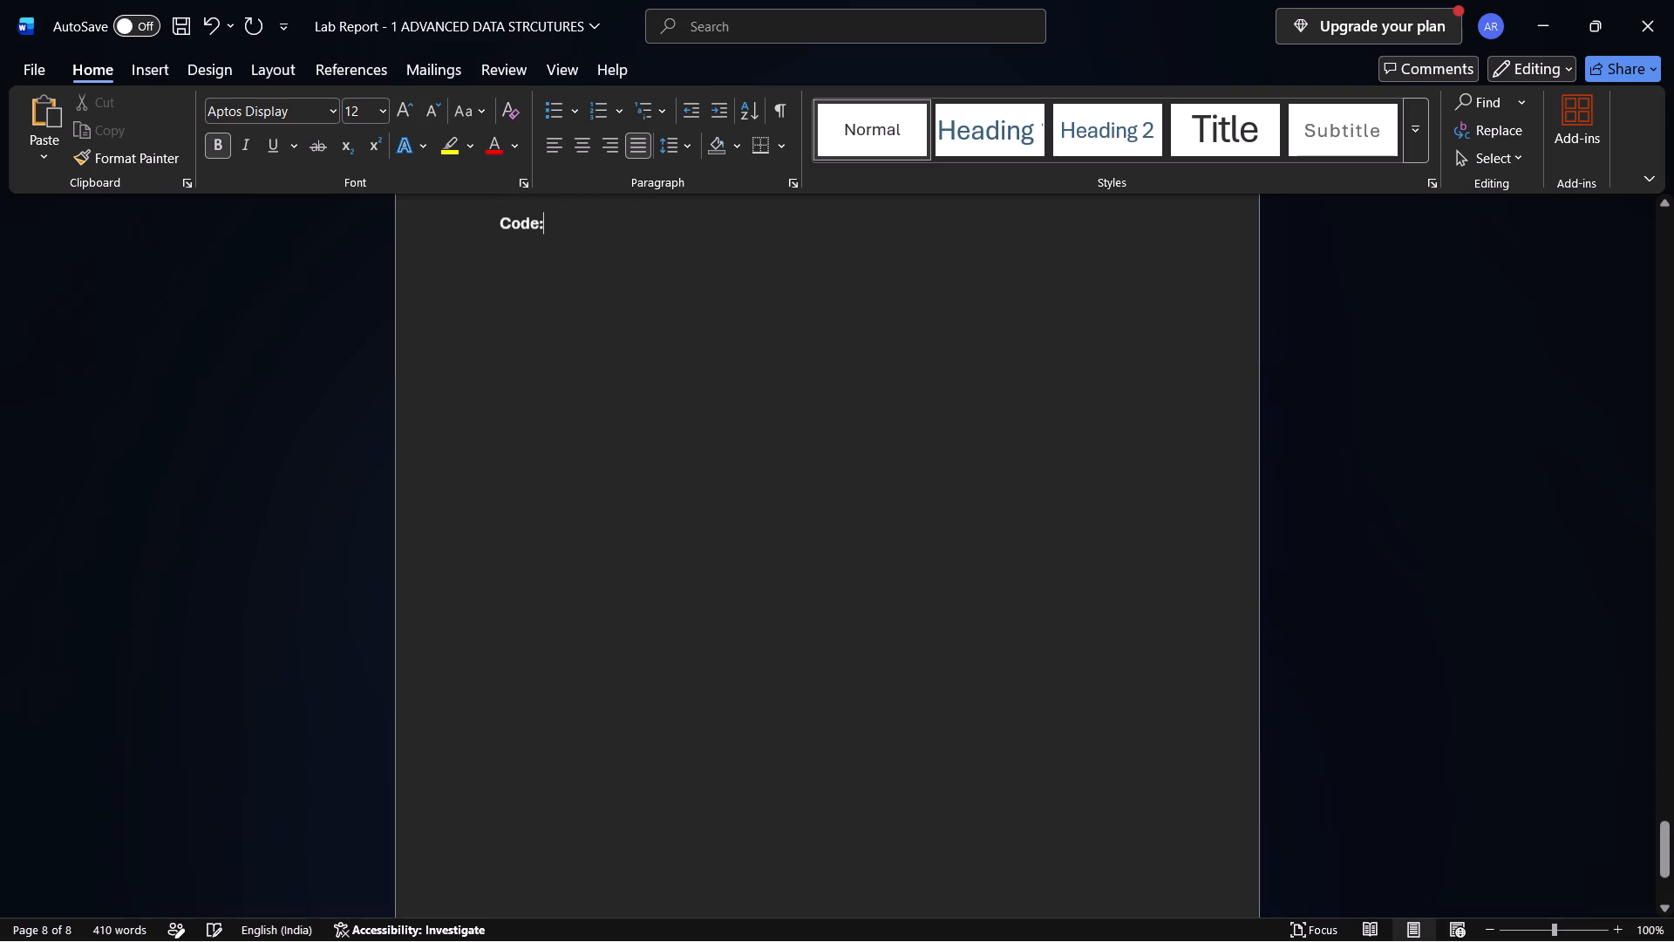
# Delete the "Code:" label and the Delete Node With Value X problem text above it, through the "Your task" sentence.
pyautogui.hotkey('ctrl', 'BackSpace')
pyautogui.hotkey('ctrl', 'BackSpace')
pyautogui.hotkey('ctrl', 'BackSpace')
pyautogui.hotkey('ctrl', 'BackSpace')
pyautogui.hotkey('ctrl', 'BackSpace')
pyautogui.hotkey('ctrl', 'BackSpace')
pyautogui.hotkey('ctrl', 'BackSpace')
pyautogui.hotkey('ctrl', 'BackSpace')
pyautogui.hotkey('ctrl', 'BackSpace')
pyautogui.hotkey('ctrl', 'BackSpace')
pyautogui.hotkey('ctrl', 'BackSpace')
pyautogui.hotkey('ctrl', 'BackSpace')
pyautogui.hotkey('ctrl', 'BackSpace')
pyautogui.hotkey('ctrl', 'BackSpace')
pyautogui.hotkey('ctrl', 'BackSpace')
pyautogui.hotkey('ctrl', 'BackSpace')
pyautogui.hotkey('ctrl', 'BackSpace')
pyautogui.hotkey('ctrl', 'BackSpace')
pyautogui.hotkey('ctrl', 'BackSpace')
pyautogui.hotkey('ctrl', 'BackSpace')
pyautogui.hotkey('ctrl', 'BackSpace')
pyautogui.hotkey('ctrl', 'BackSpace')
pyautogui.hotkey('ctrl', 'BackSpace')
pyautogui.hotkey('ctrl', 'BackSpace')
pyautogui.hotkey('ctrl', 'BackSpace')
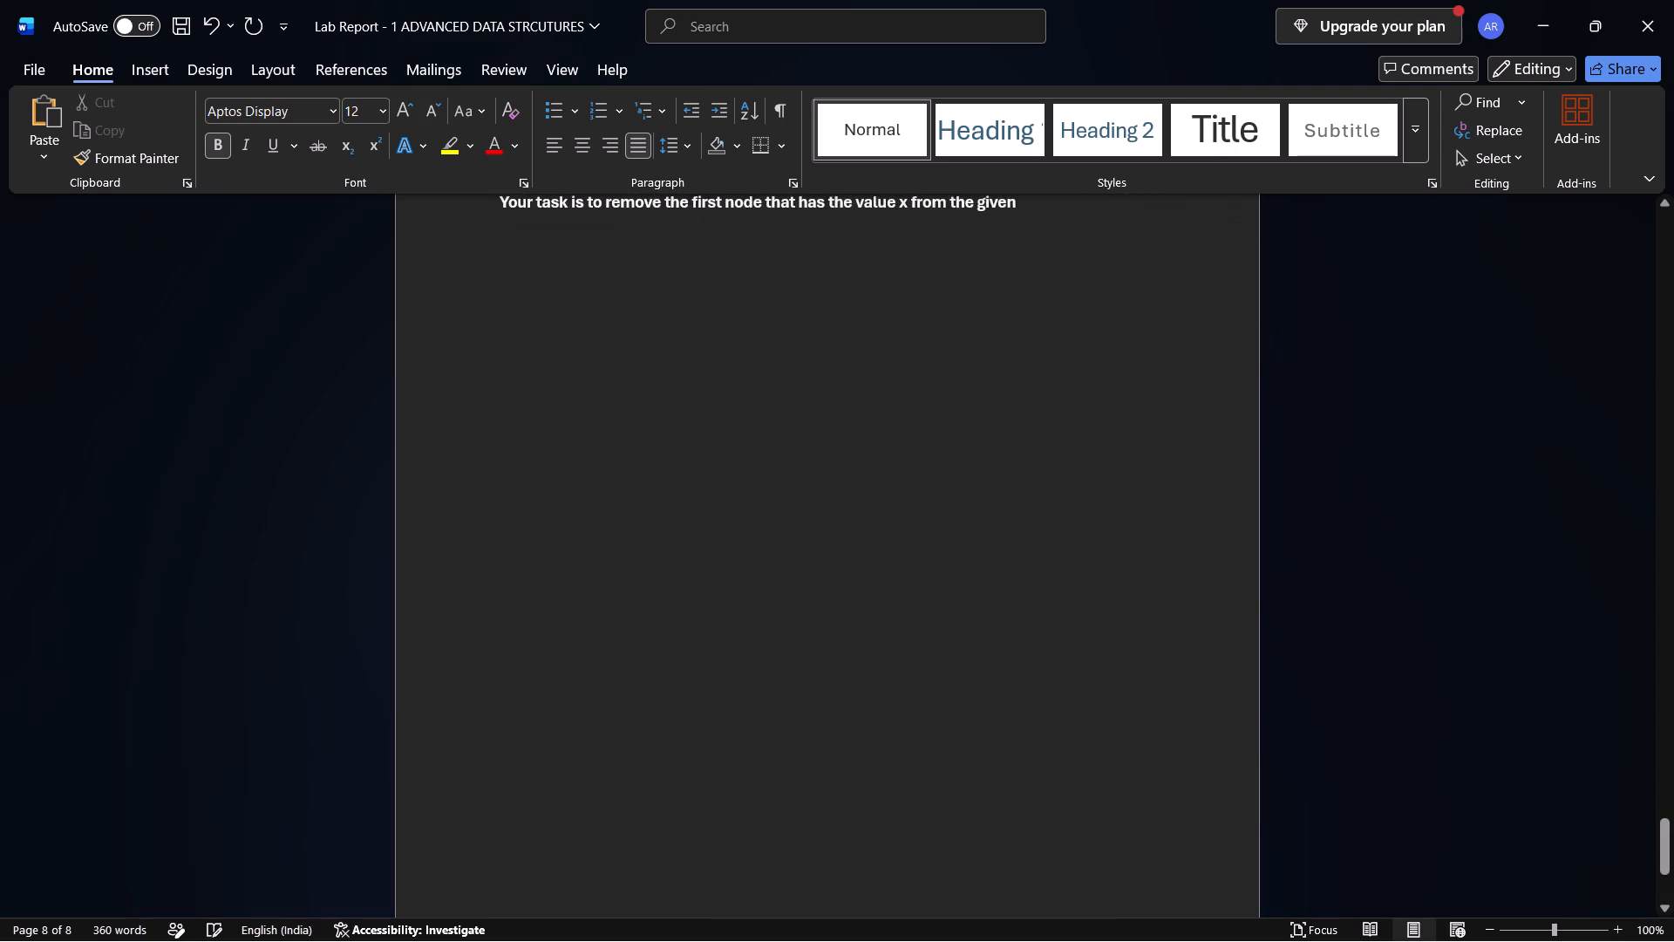
pyautogui.scroll(4, 856, 536)
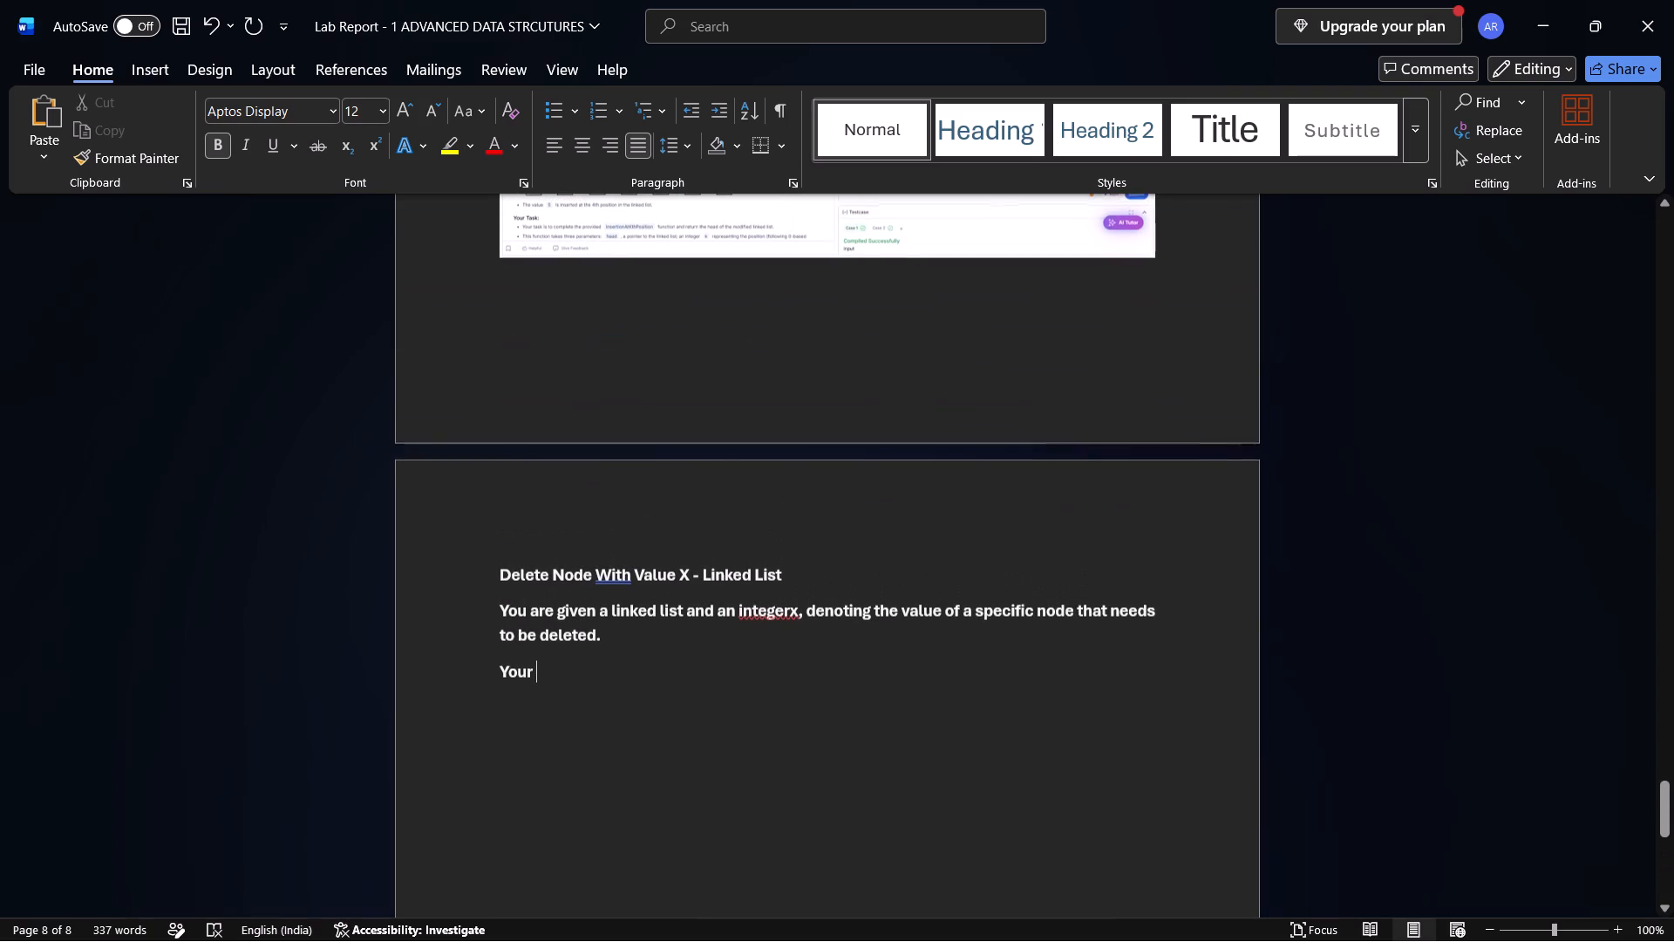
# Delete the remaining Delete Node With Value X heading and problem text, along with the blank space before it after the kth-position screenshot.
pyautogui.moveTo(503, 565); pyautogui.dragTo(690, 696)
pyautogui.press('BackSpace')
pyautogui.press('BackSpace')
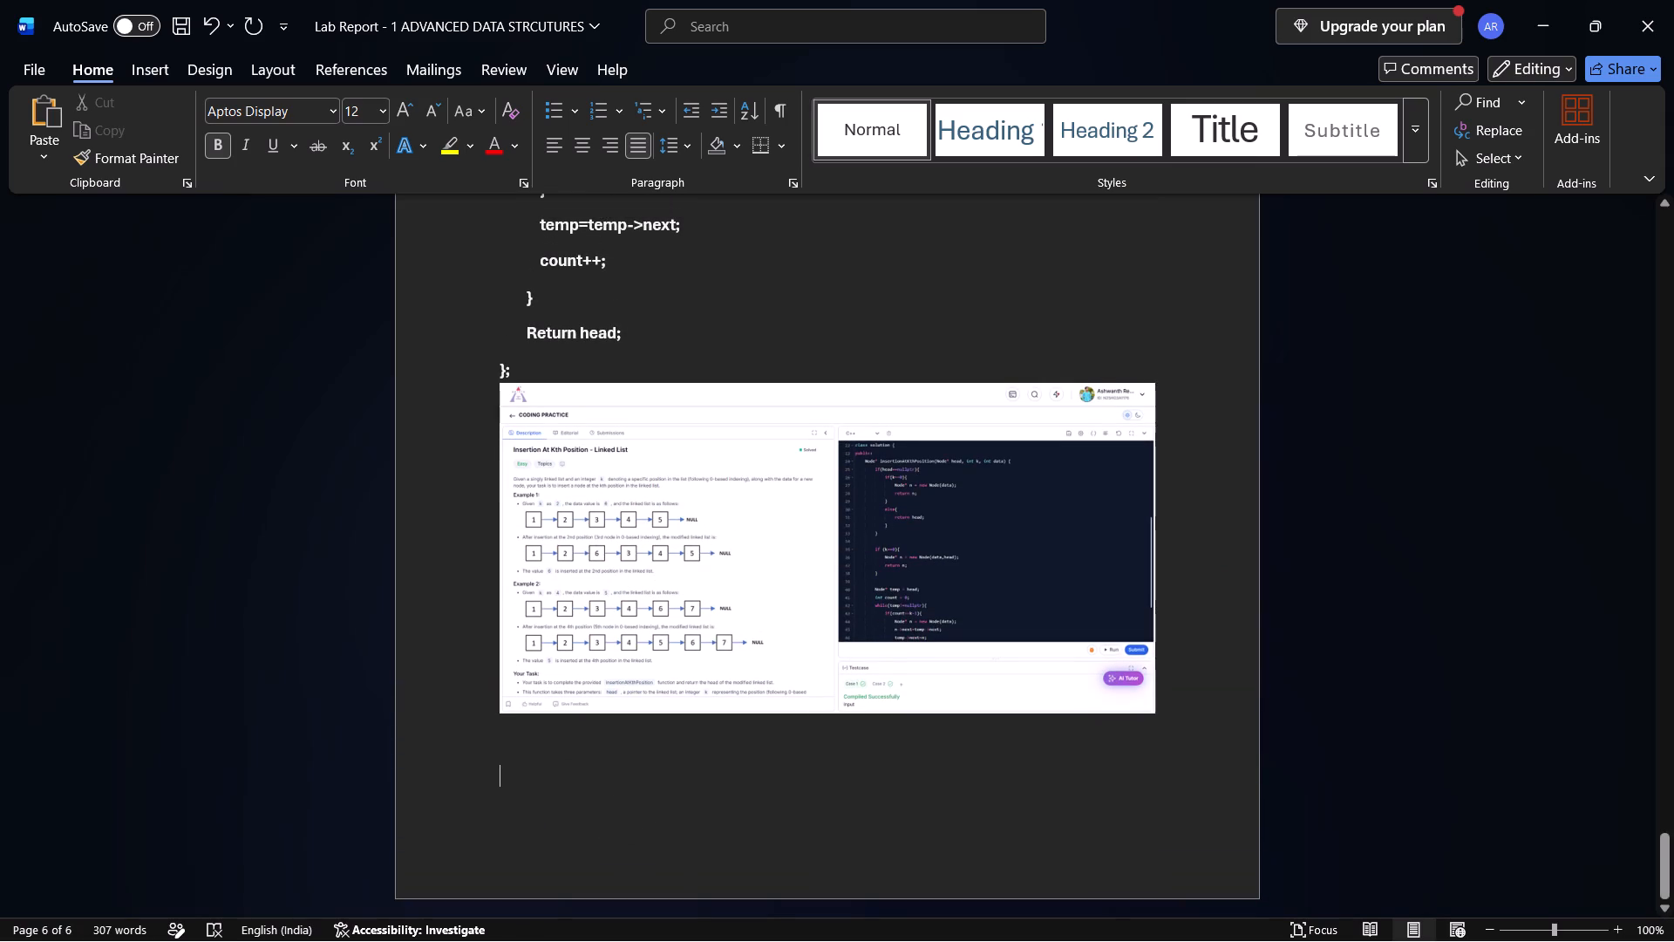
# Check the trimmed lab report from the cover page to the final screenshot, save it and close the document.
pyautogui.scroll(16, 954, 627)
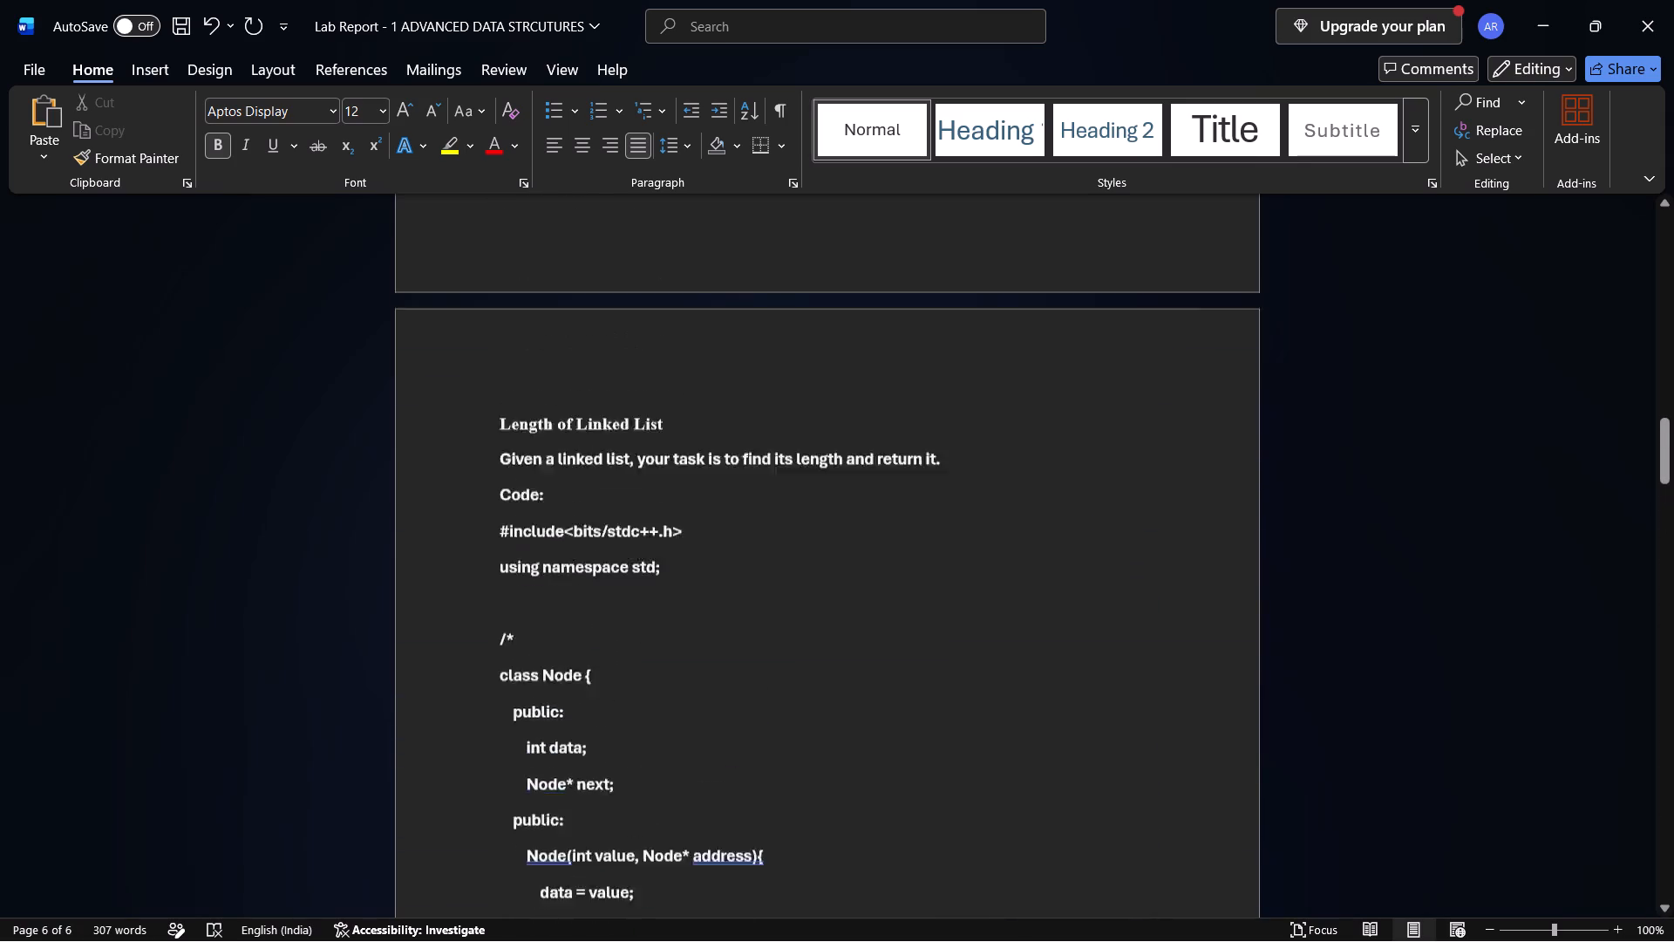
pyautogui.scroll(17, 954, 627)
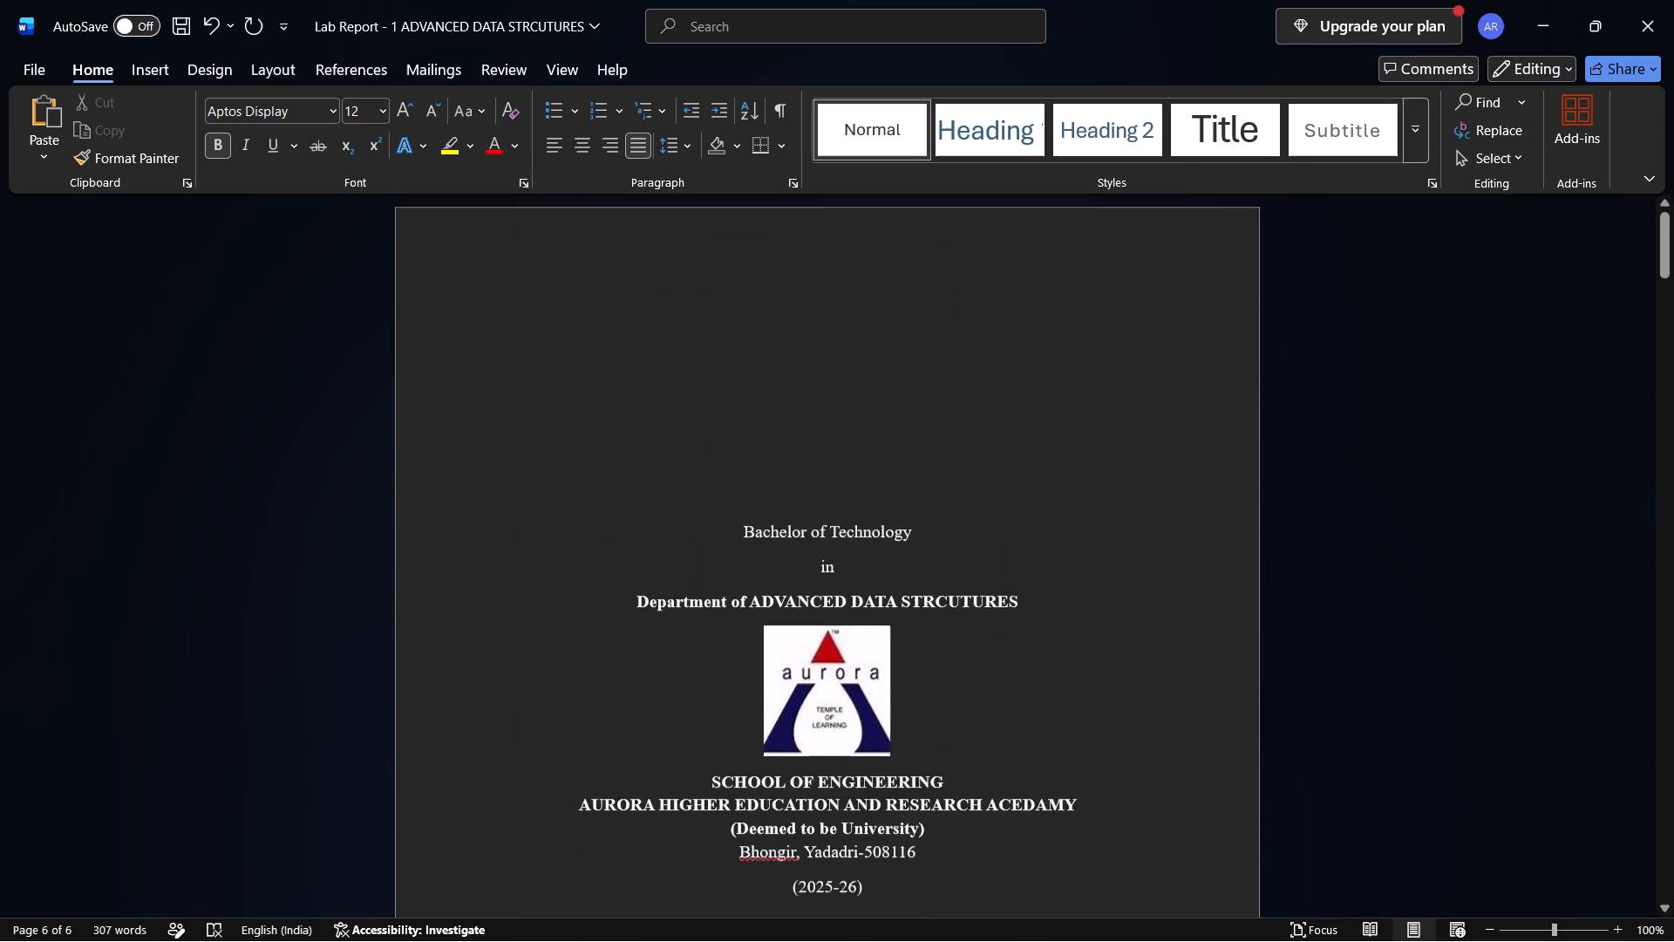
pyautogui.scroll(2, 954, 627)
pyautogui.scroll(-13, 954, 627)
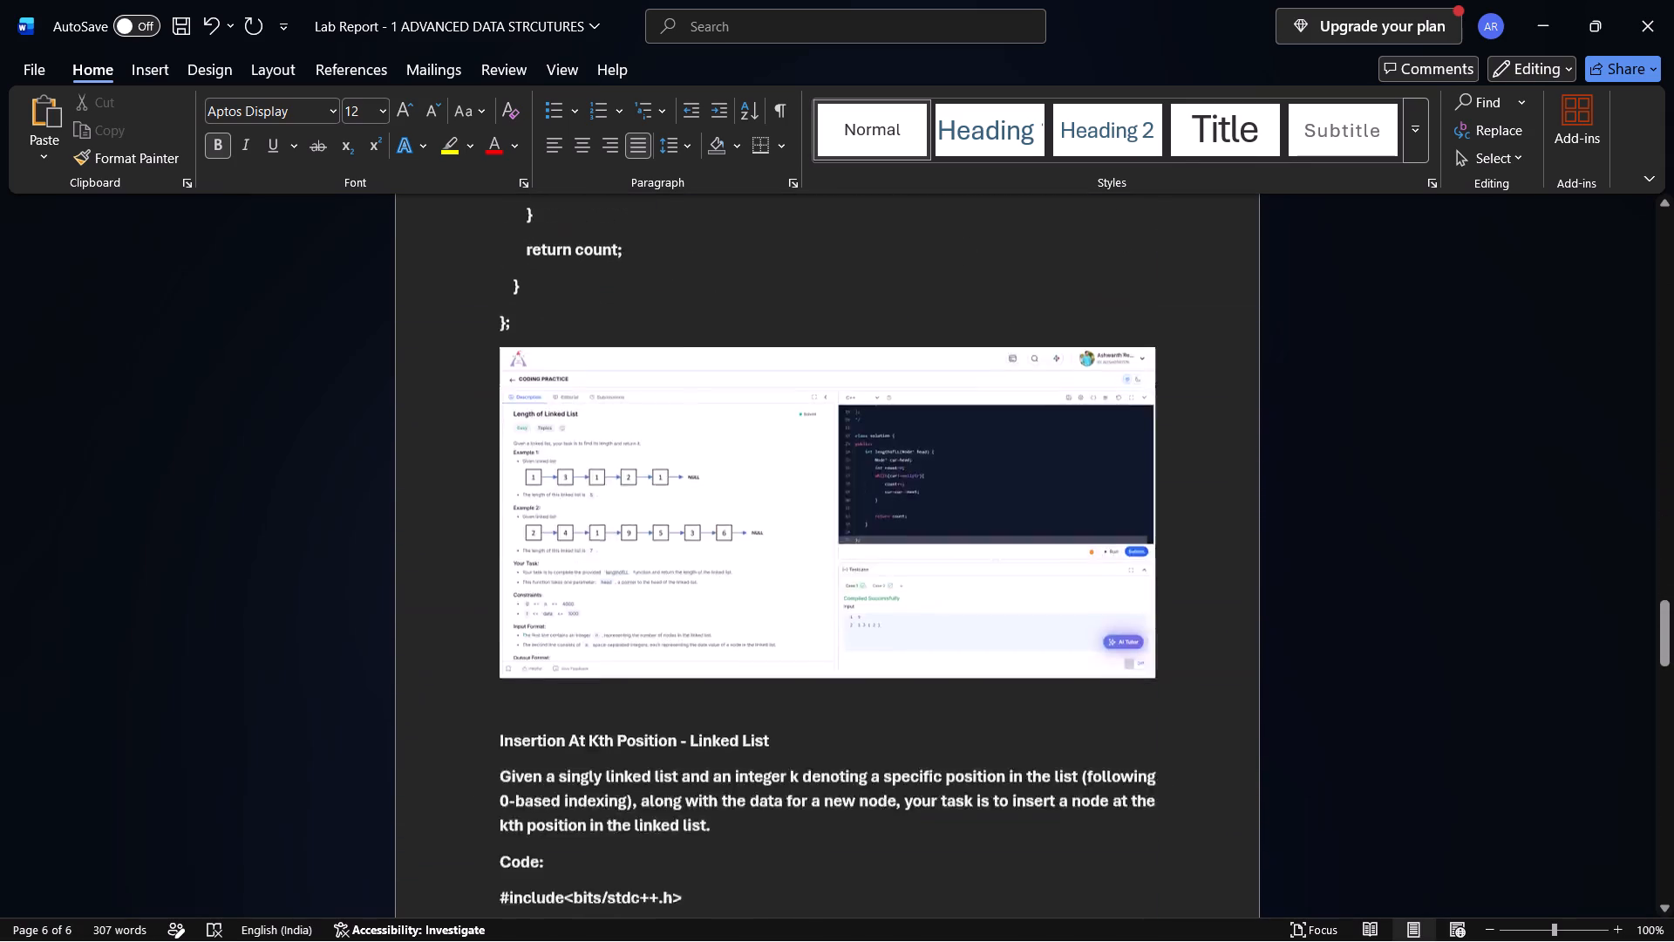
pyautogui.scroll(-16, 954, 627)
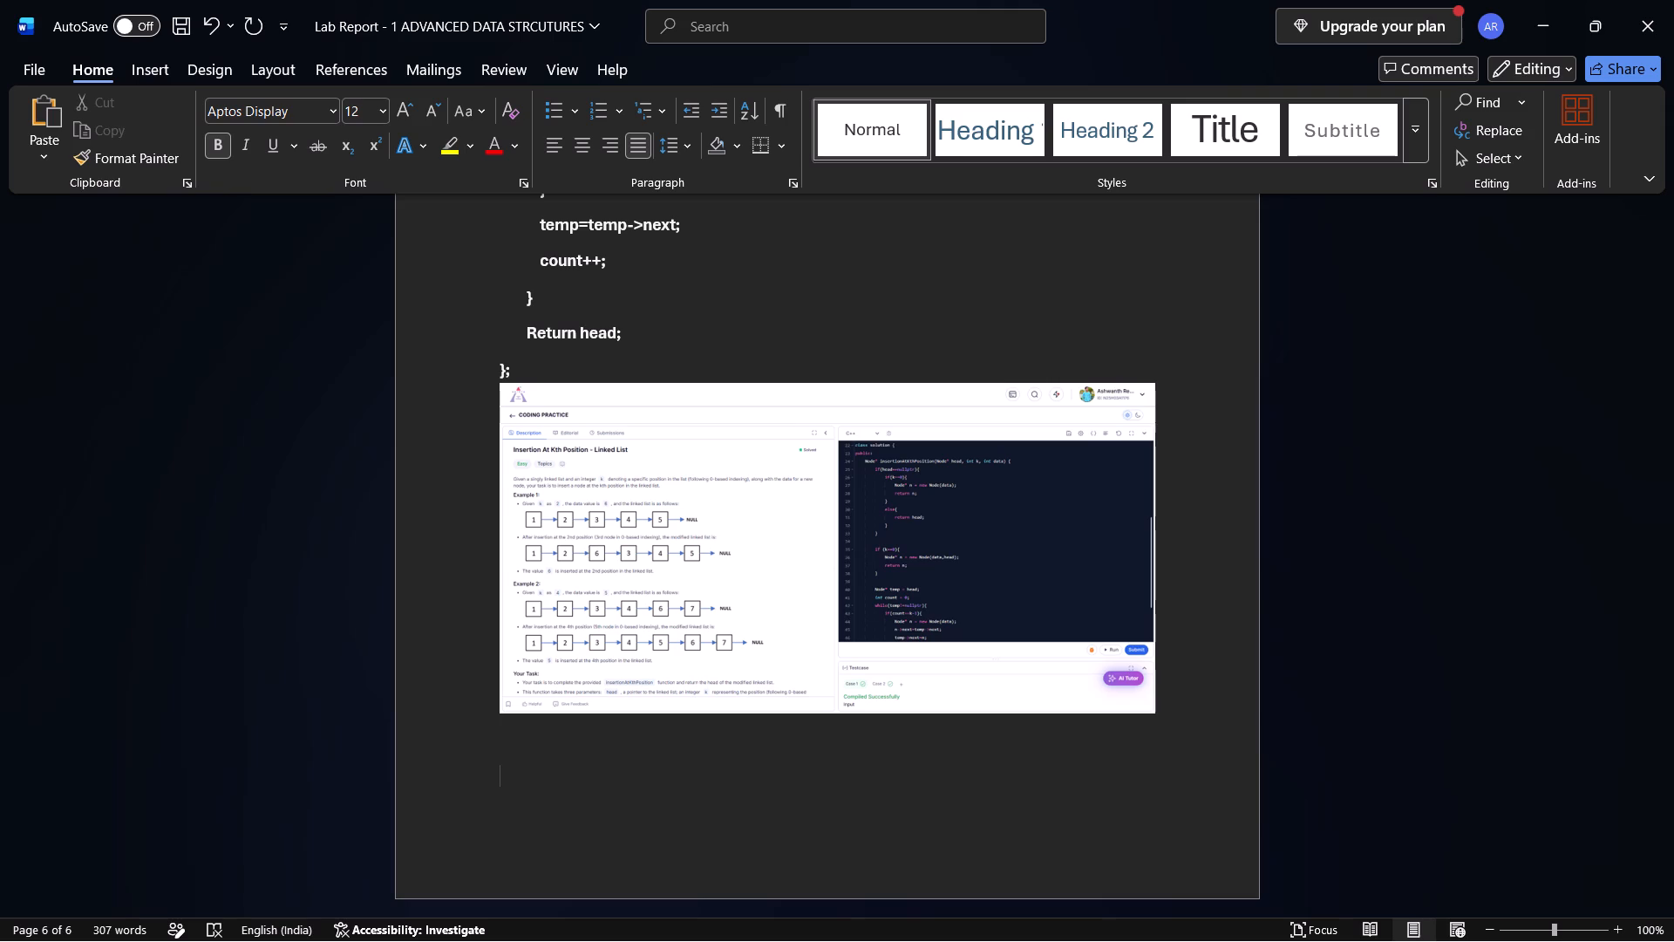
pyautogui.hotkey('ctrl', 's')
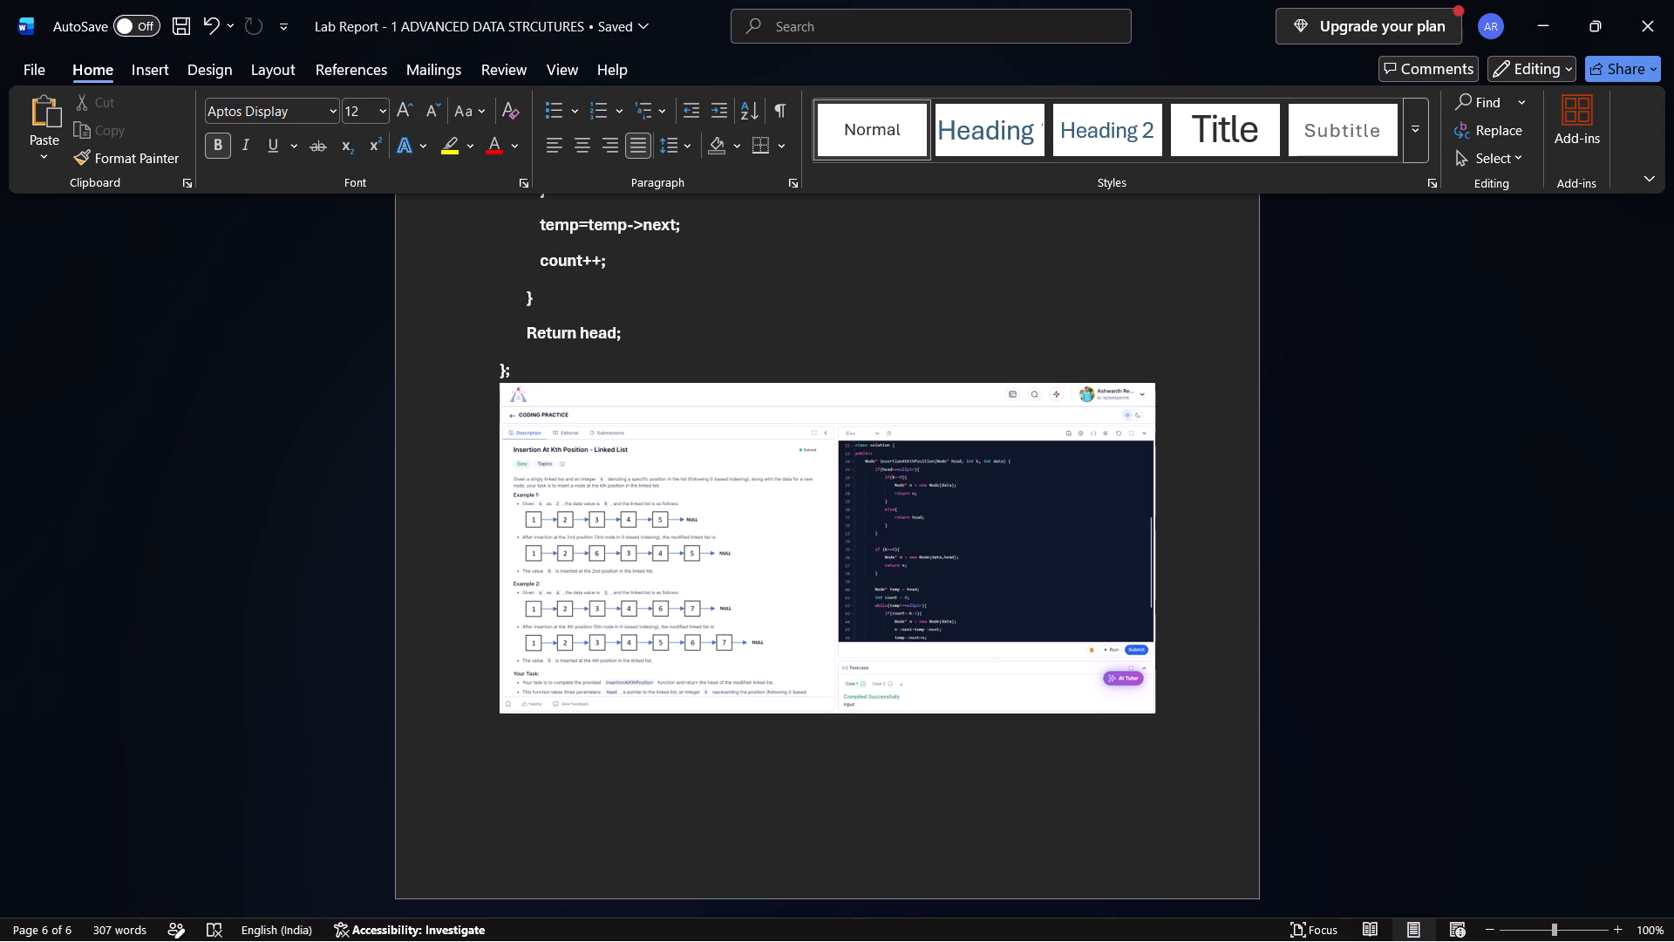
pyautogui.click(1673, 0)
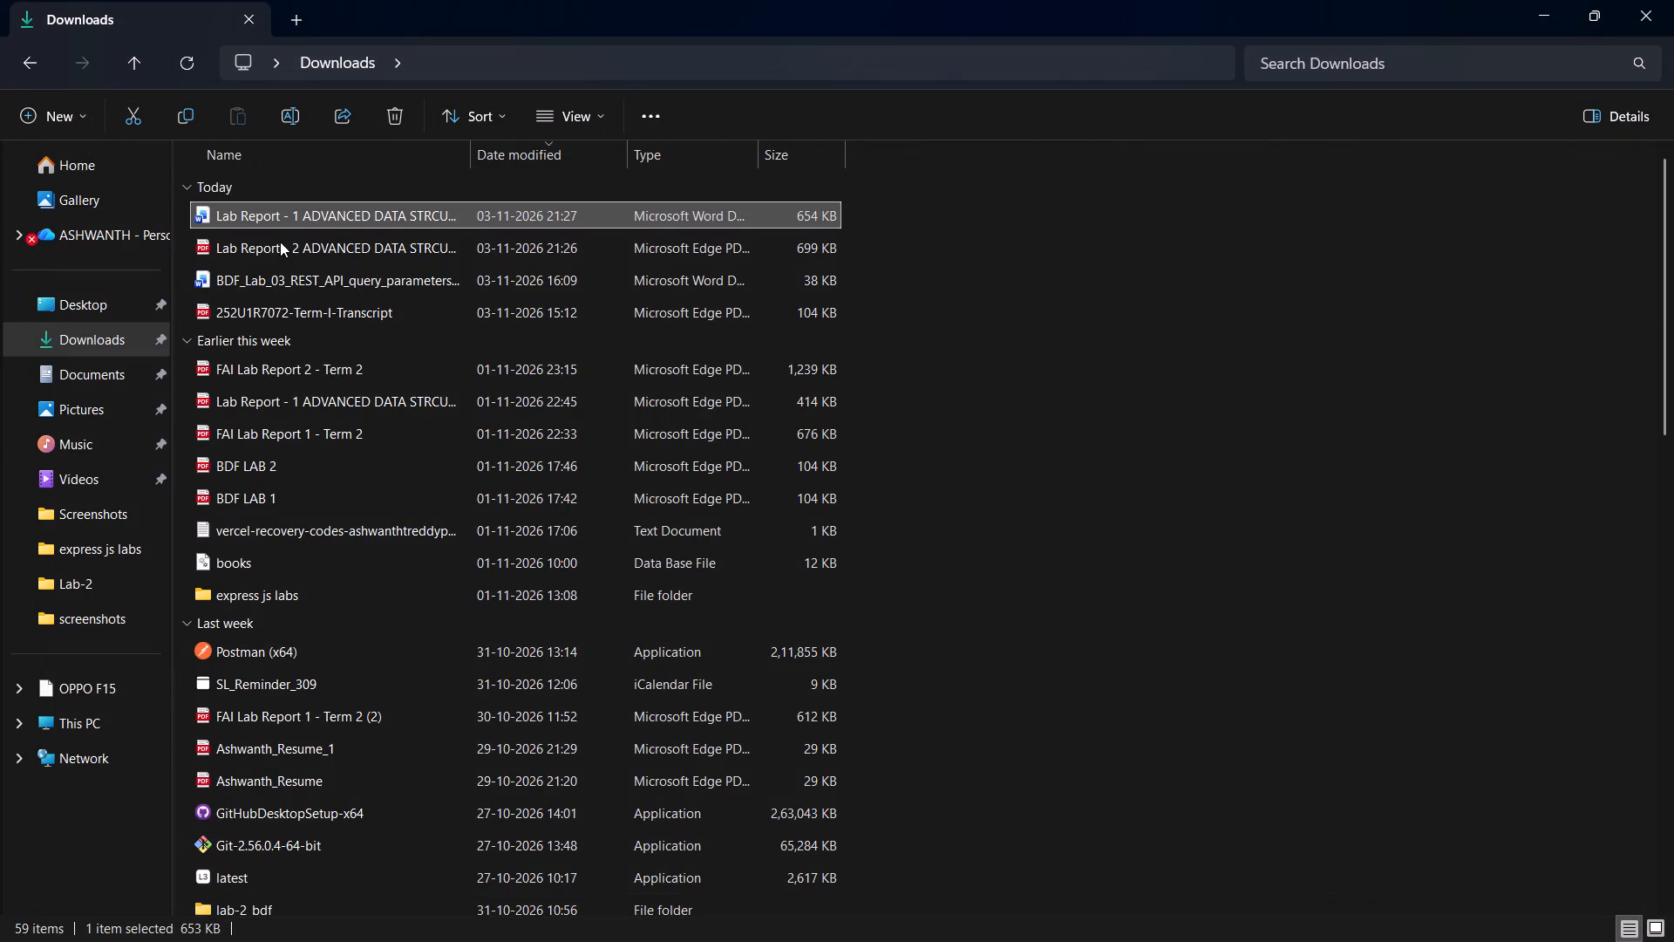
# In the Downloads folder, rename the Lab Report - 1 Word document as Lab Report - 2 ADVANCED DATA STRCUTURES.
pyautogui.click(302, 215)
pyautogui.click(302, 215)
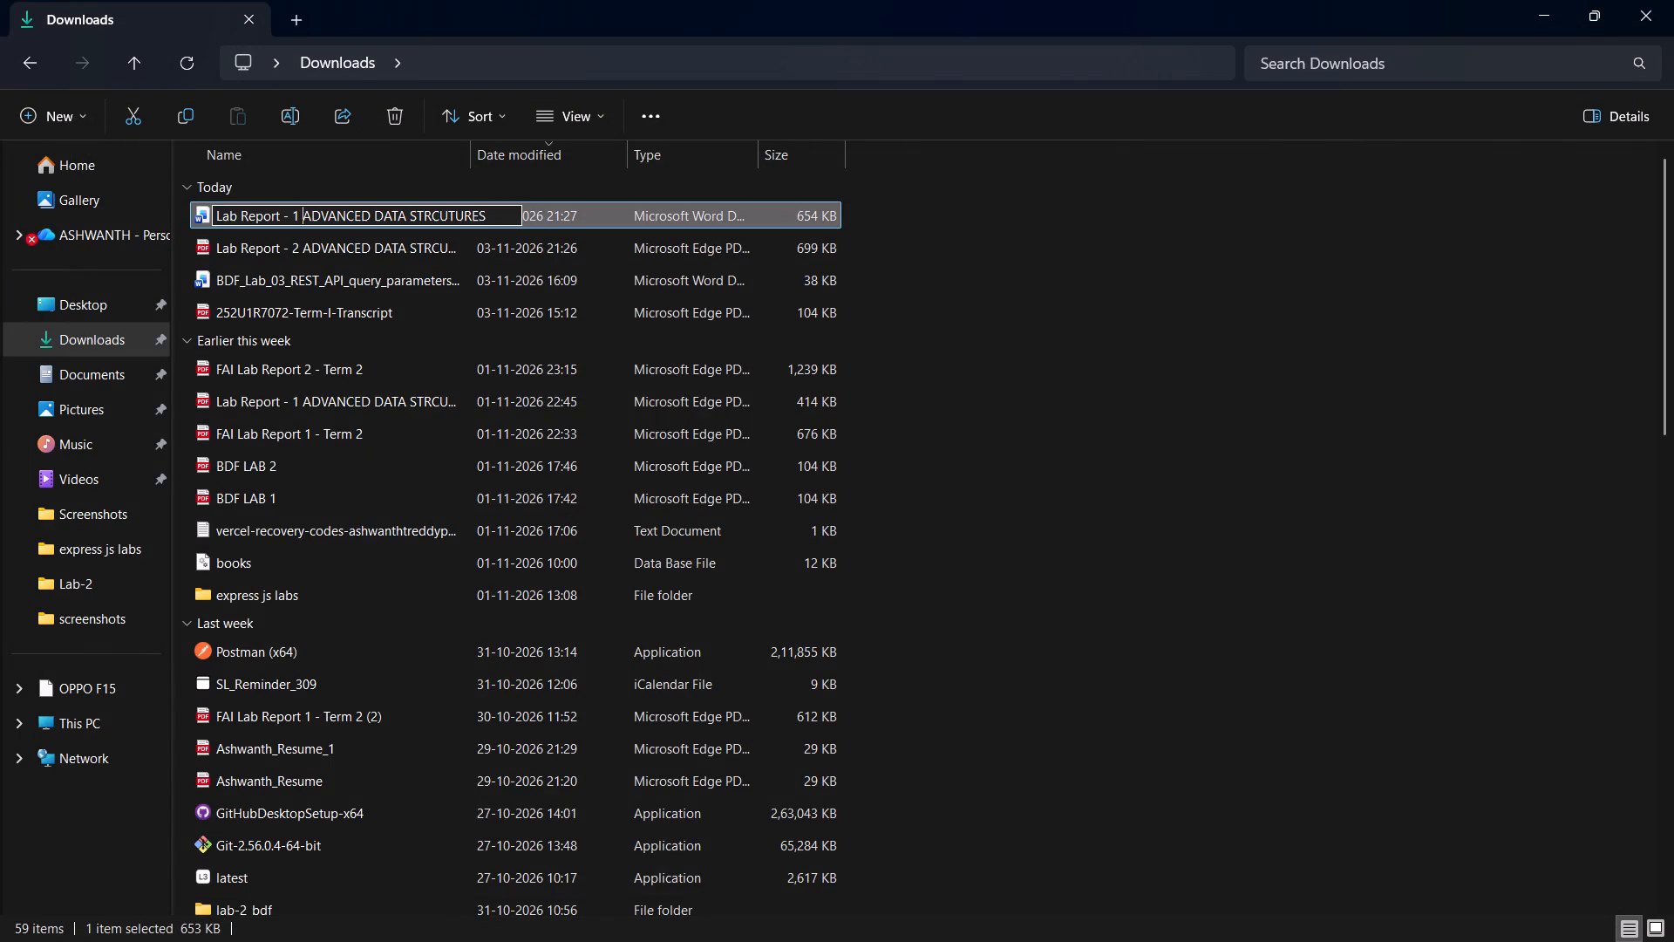
pyautogui.click(297, 215)
pyautogui.press('BackSpace')
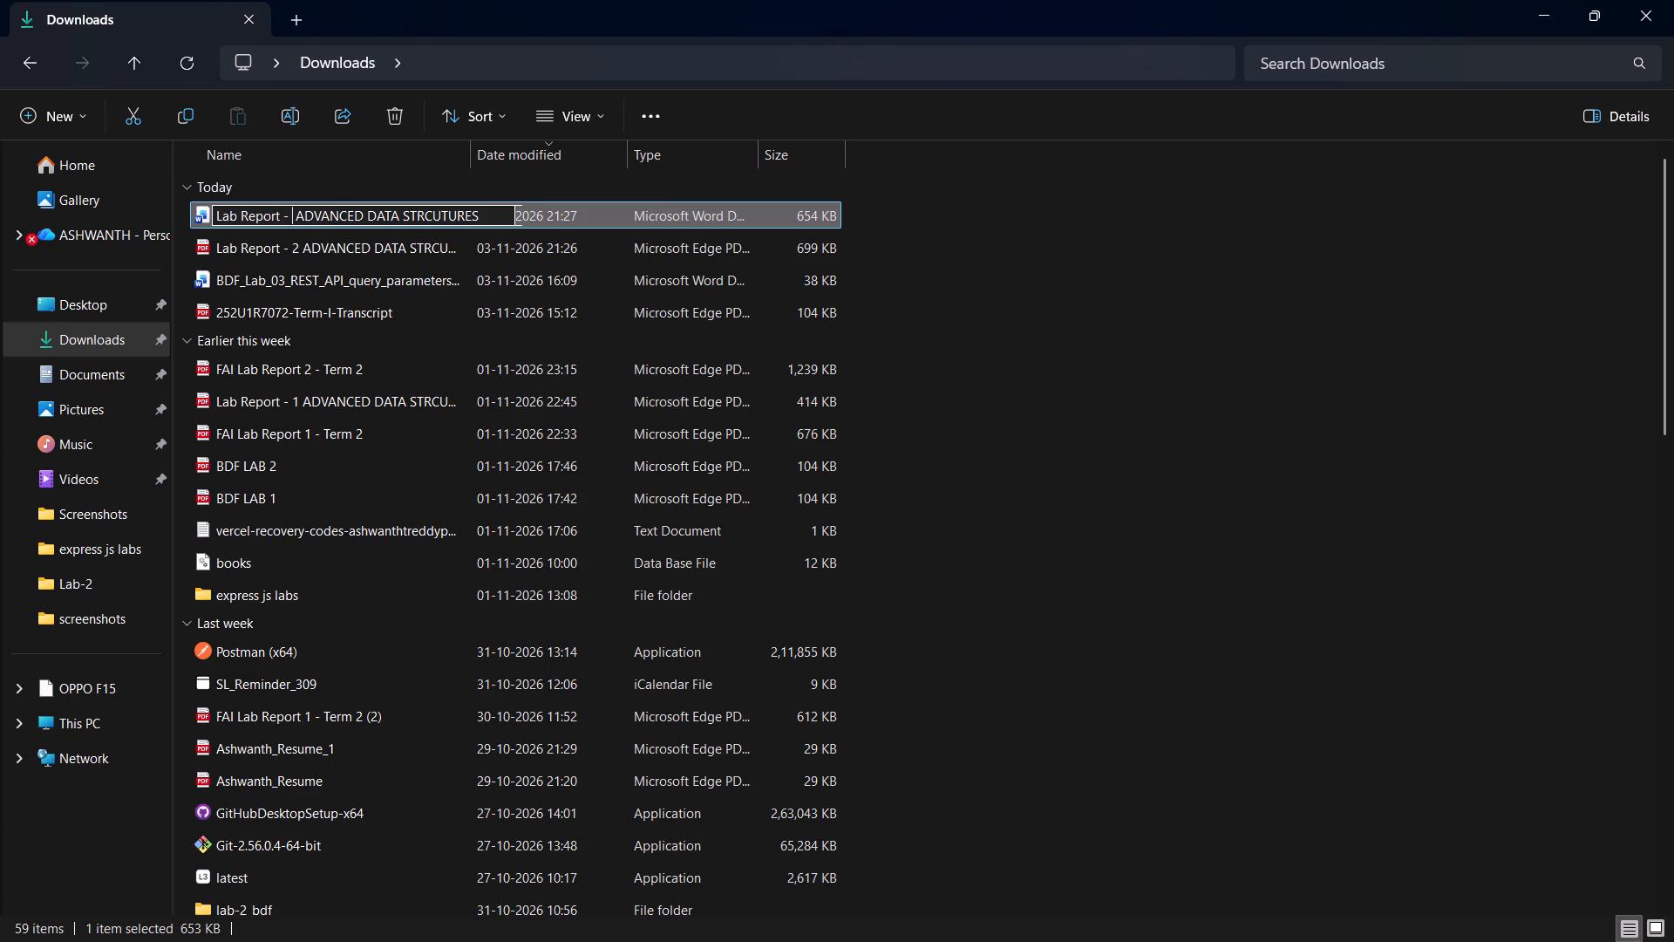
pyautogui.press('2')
pyautogui.press('Return')
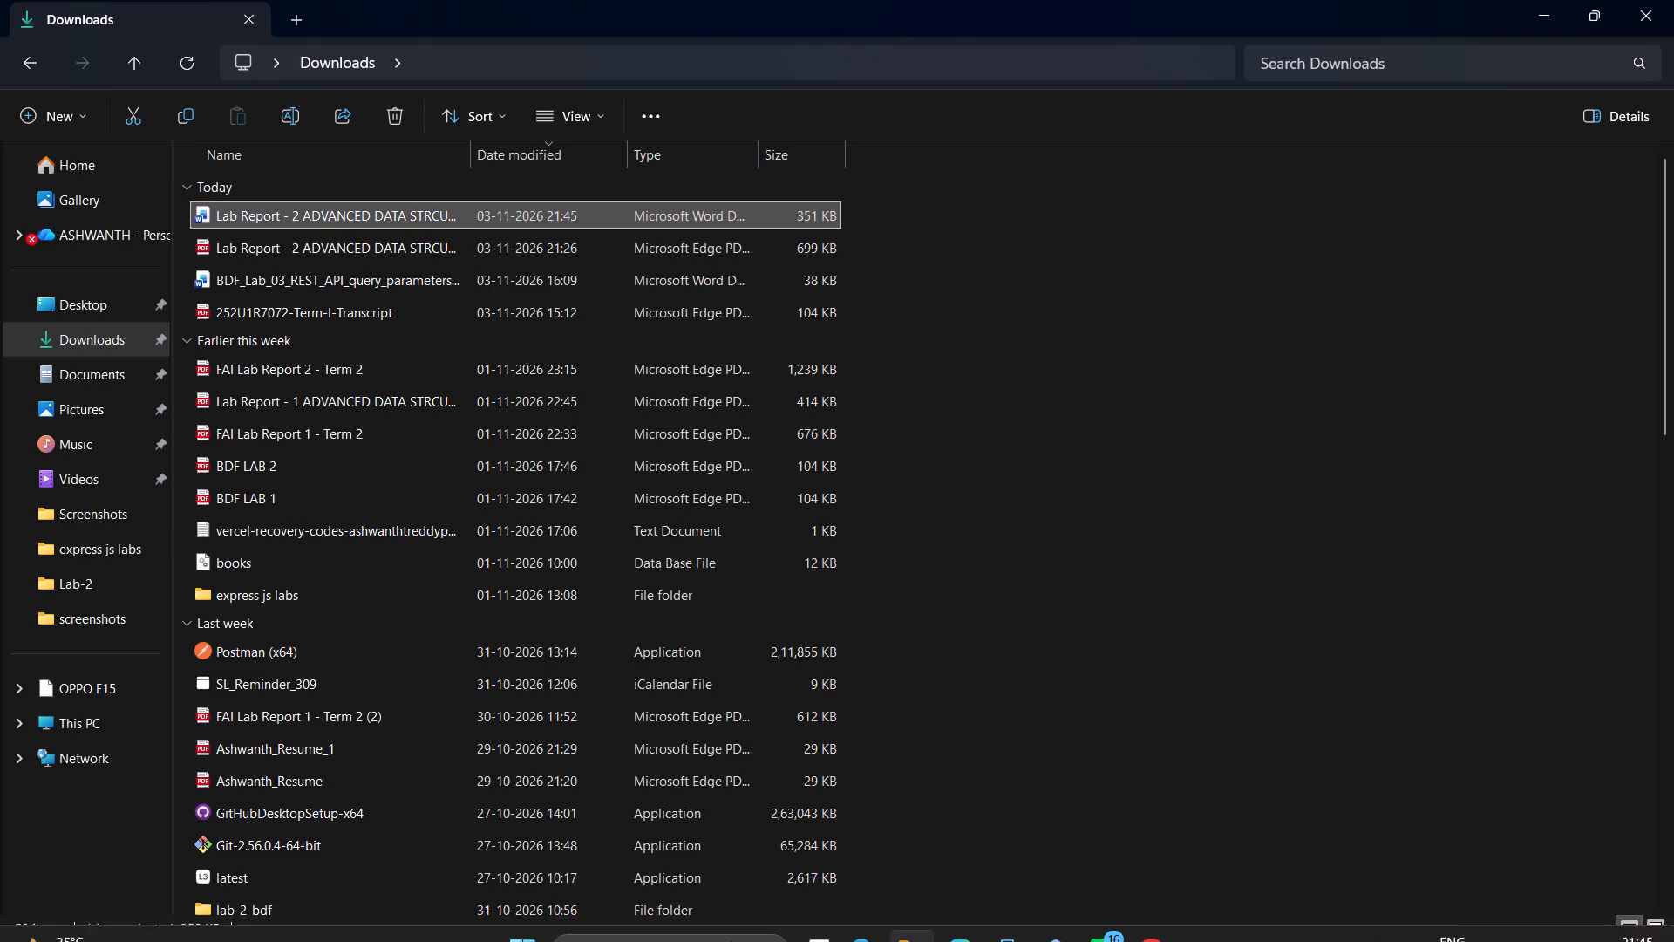